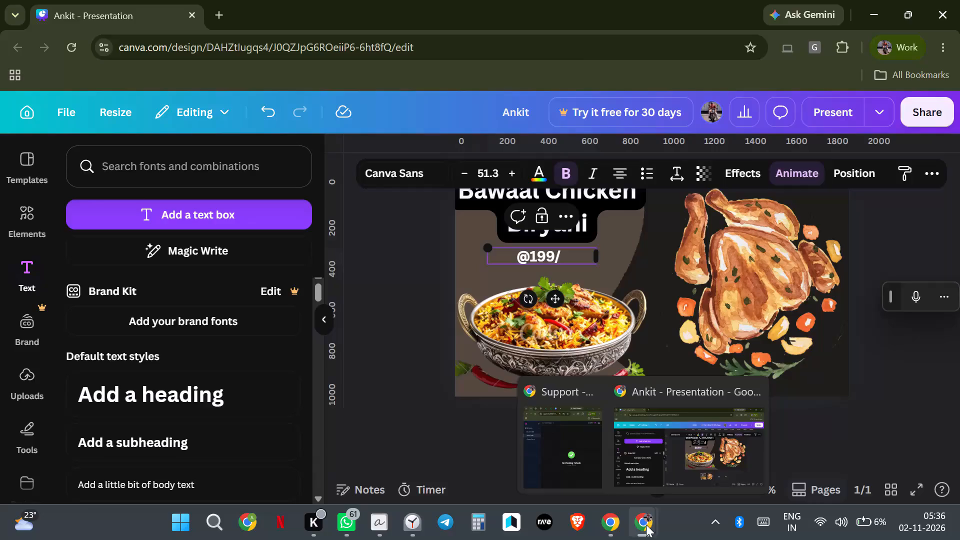
Switch to the support chat window and send the customer a greeting introducing yourself and saying you will be assisting them today.
left_click(576, 450)
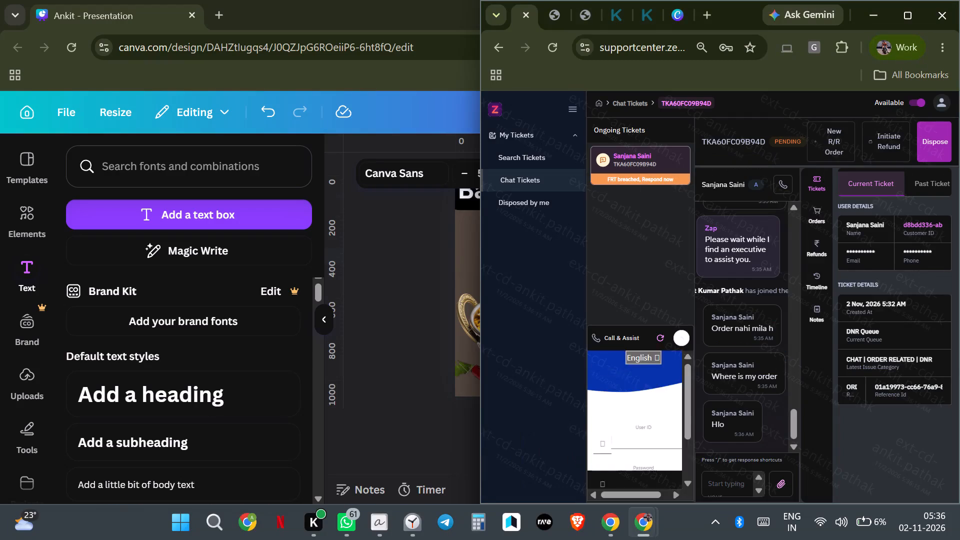
left_click(733, 488)
key("f")
key("BackSpace")
type("Hi, I am Ankit, I will be assisting you today.")
key("Return")
key("Return")
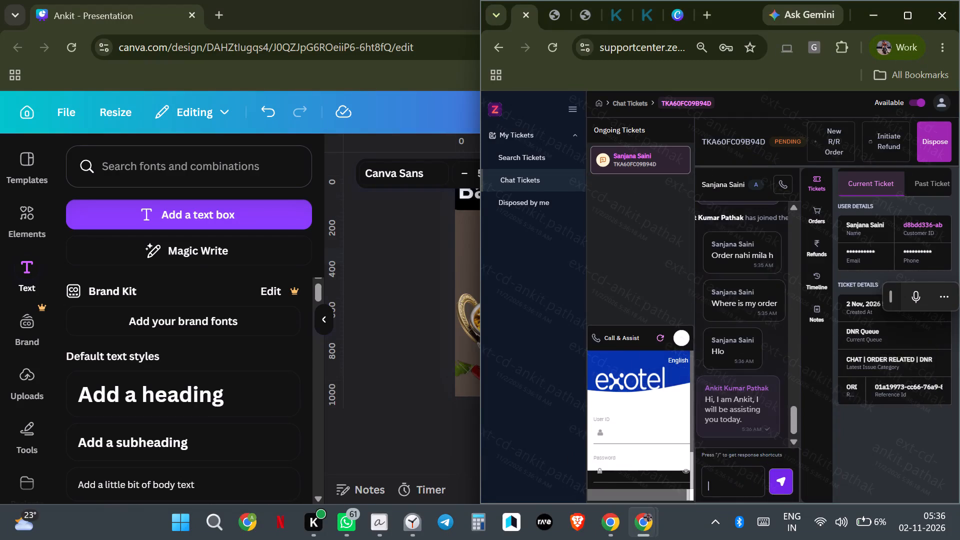
Send the copied reply saying the delivery details are being checked right away and an update will follow soon.
key("a")
key("BackSpace")
key("ctrl+v")
key("Return")
Send the copied message asking the customer to confirm the delivery address is complete and accurate, including house/flat number, street, landmark and PIN code.
type("/ad")
key("BackSpace")
key("BackSpace")
key("BackSpace")
key("ctrl+v")
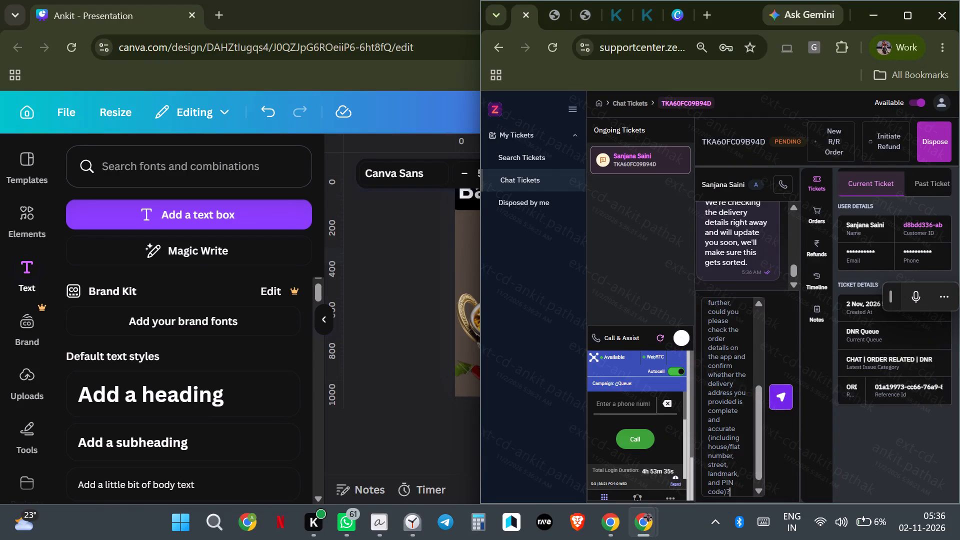
key("Return")
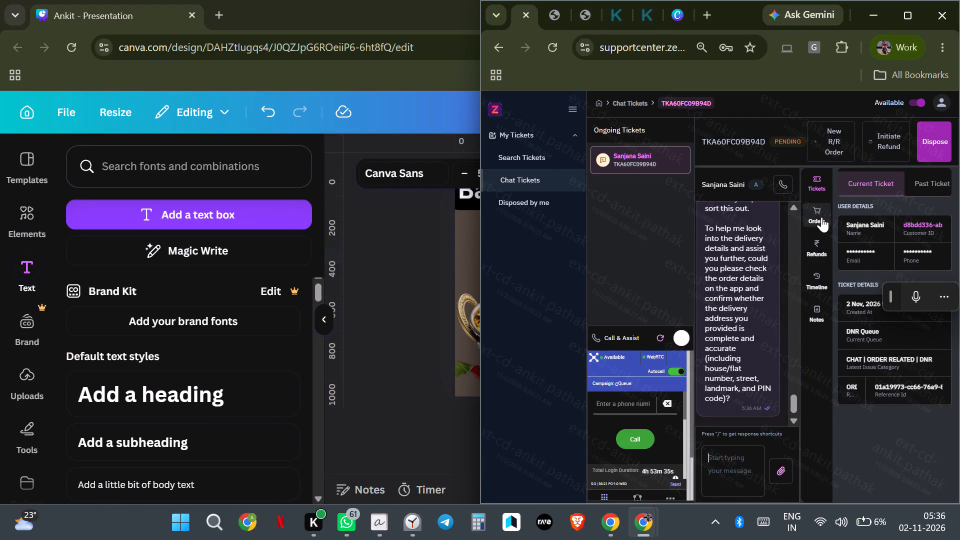
Call the delivery rider from the Shipment 1 details of the customer's current order.
left_click(820, 219)
scroll(923, 414, "down", 1)
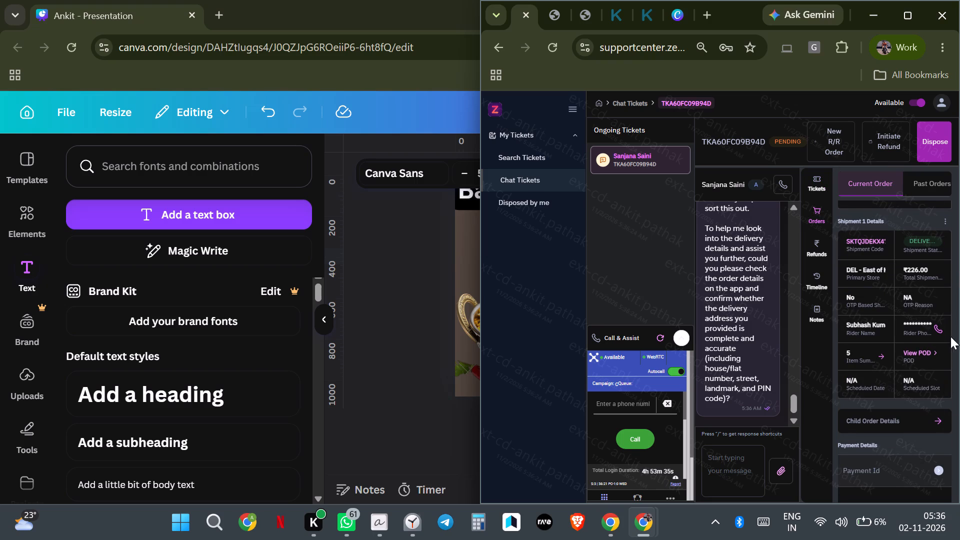
left_click(939, 328)
left_click(417, 362)
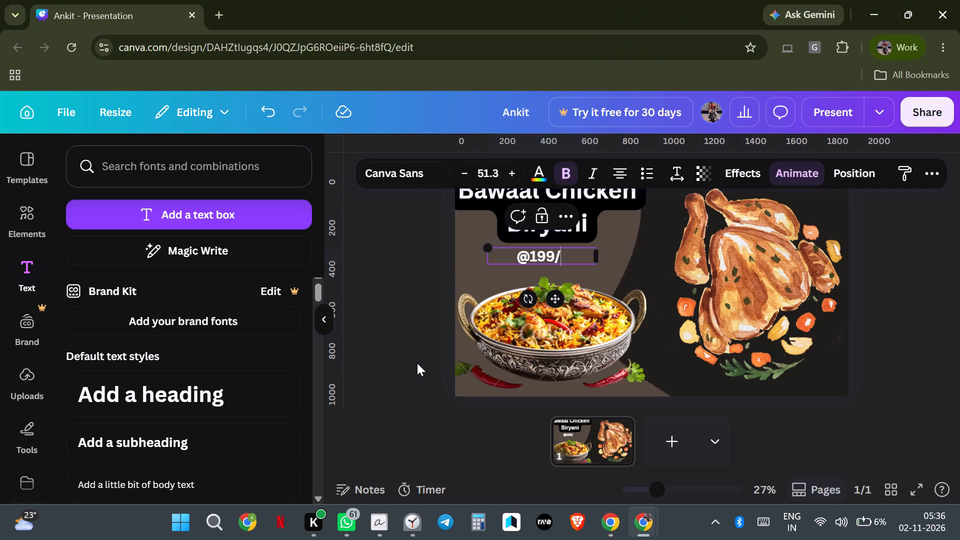
scroll(719, 406, "up", 1)
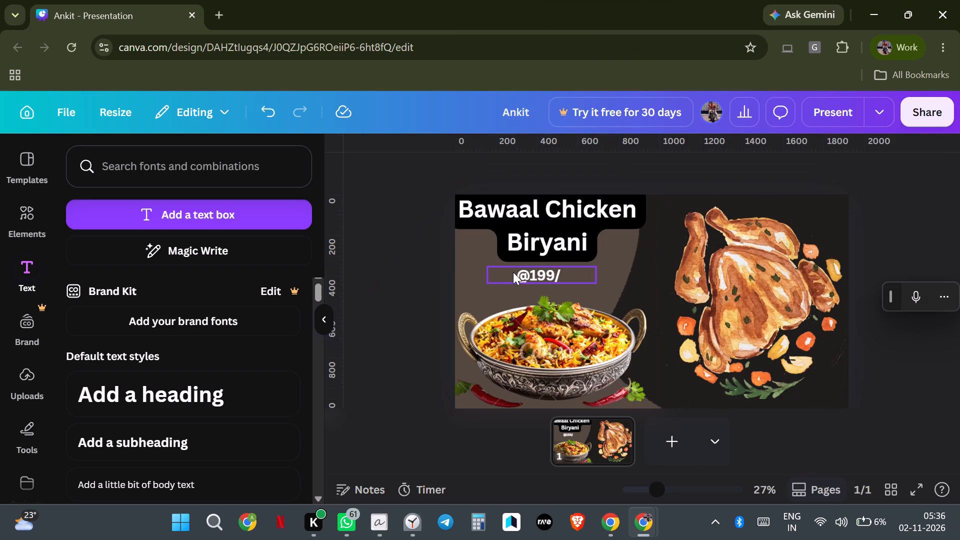
left_click(512, 272)
left_click(512, 270)
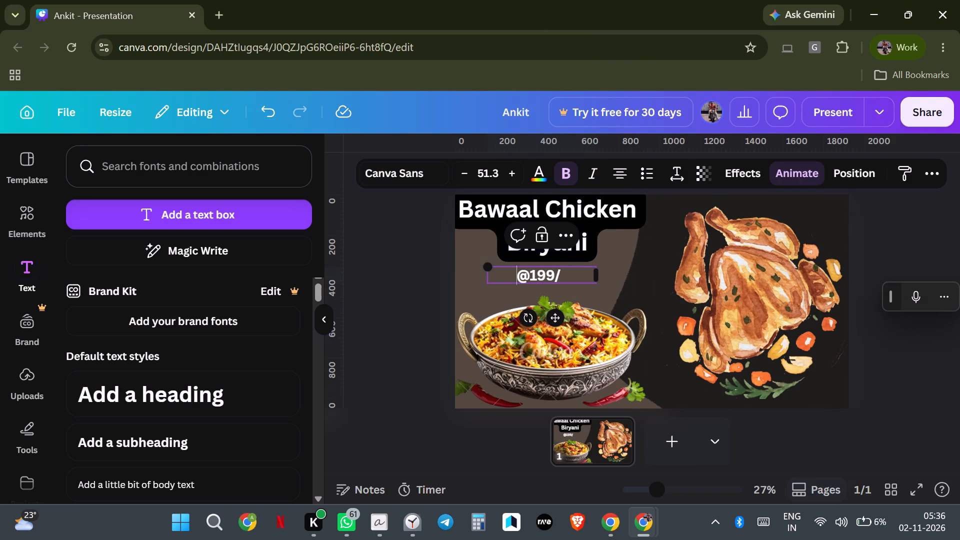
key("shift+o")
type("nl")
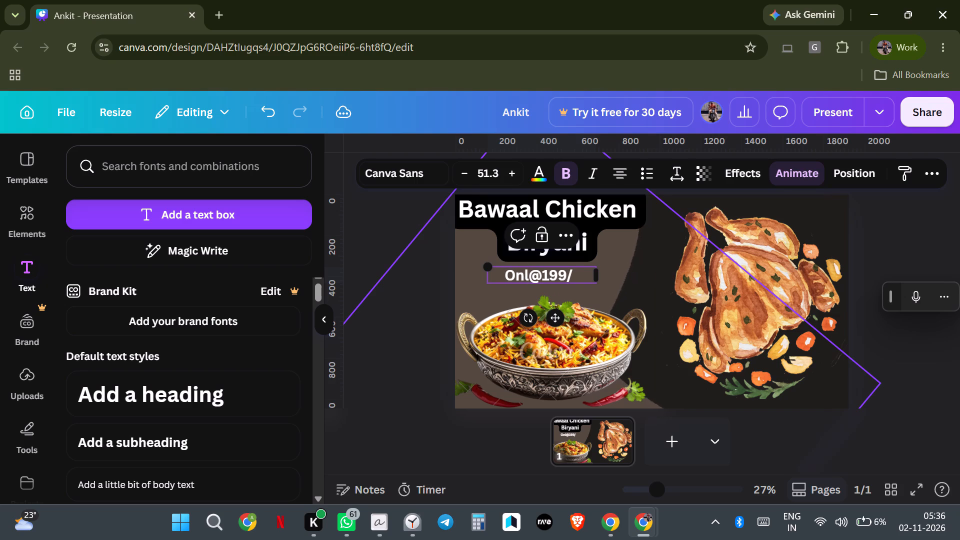
type("y")
key("space")
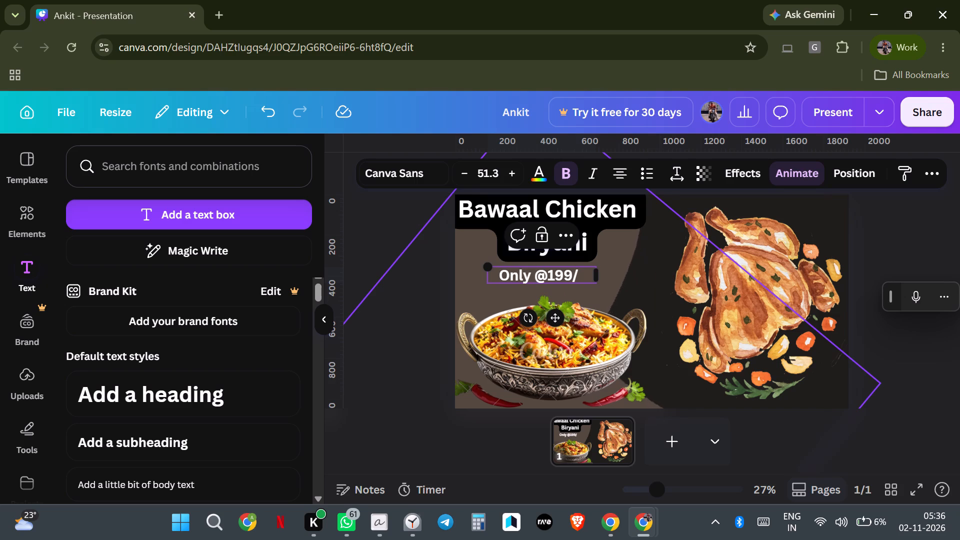
key("Down")
key("BackSpace")
key("minus")
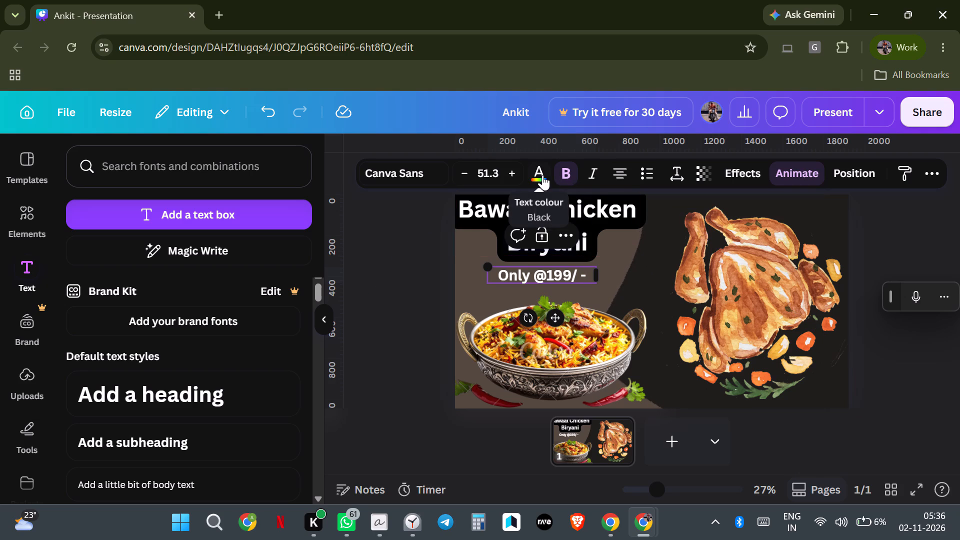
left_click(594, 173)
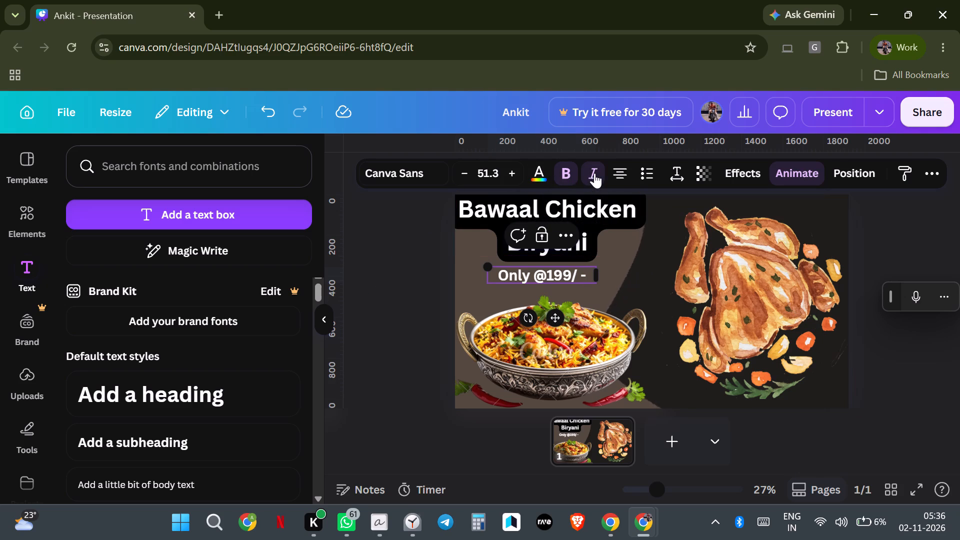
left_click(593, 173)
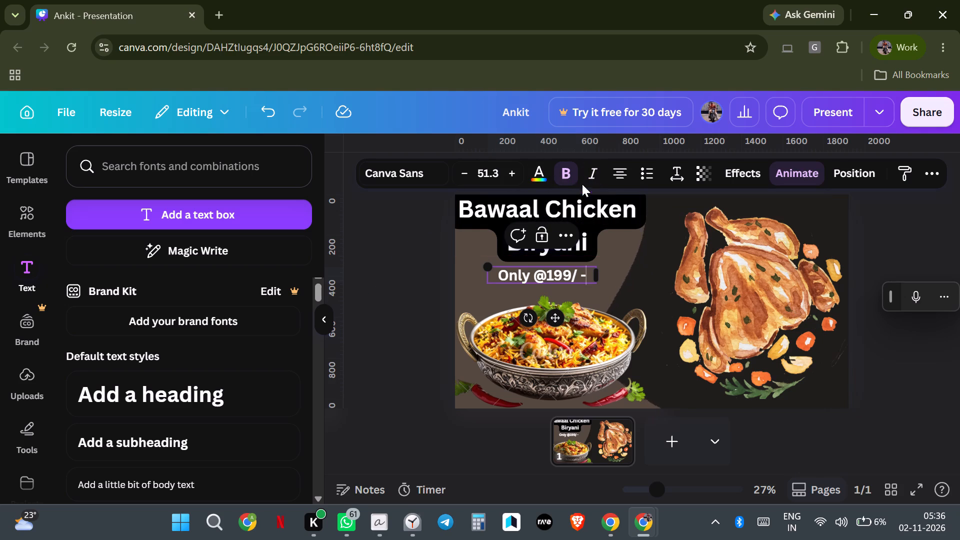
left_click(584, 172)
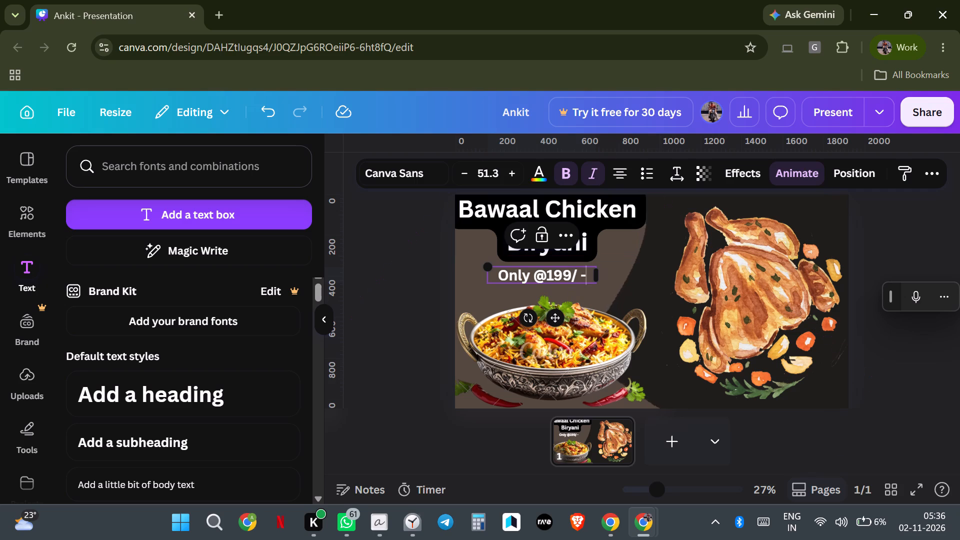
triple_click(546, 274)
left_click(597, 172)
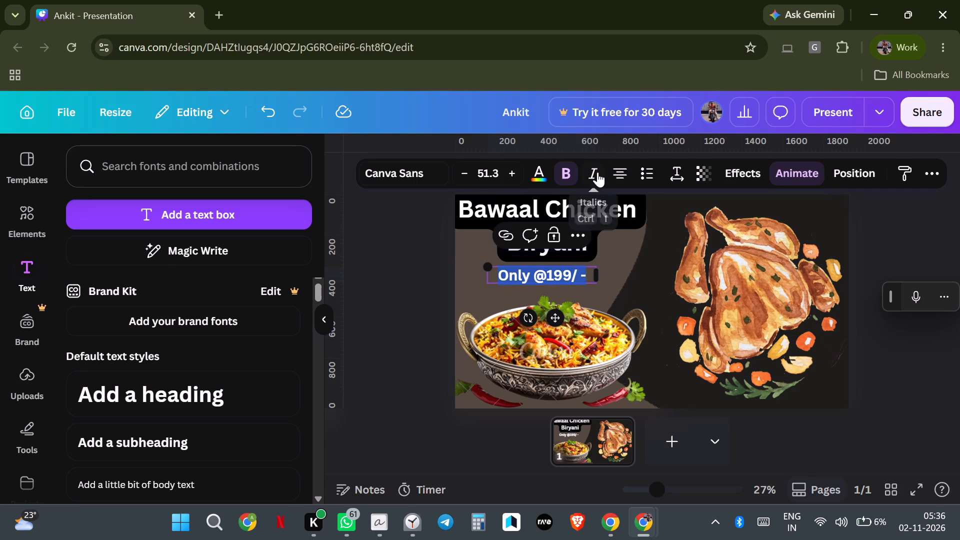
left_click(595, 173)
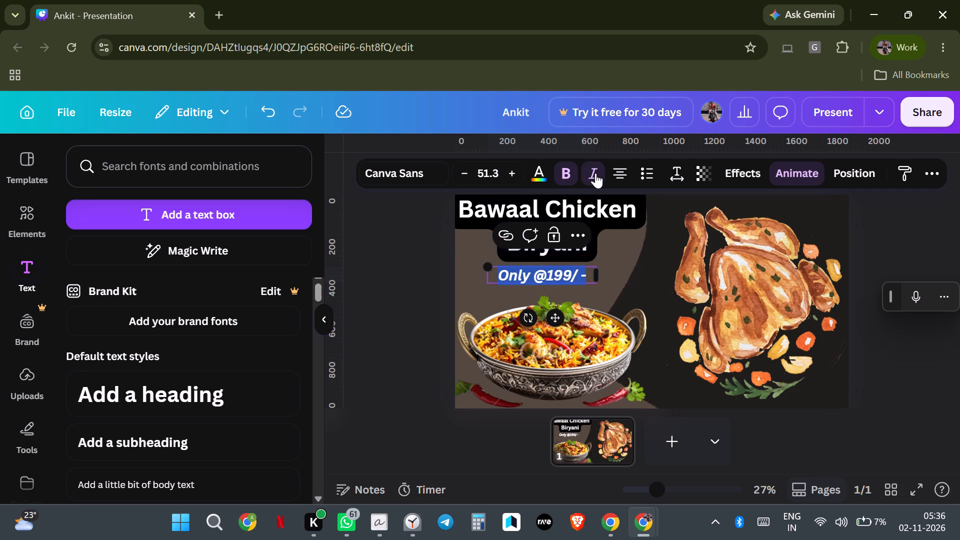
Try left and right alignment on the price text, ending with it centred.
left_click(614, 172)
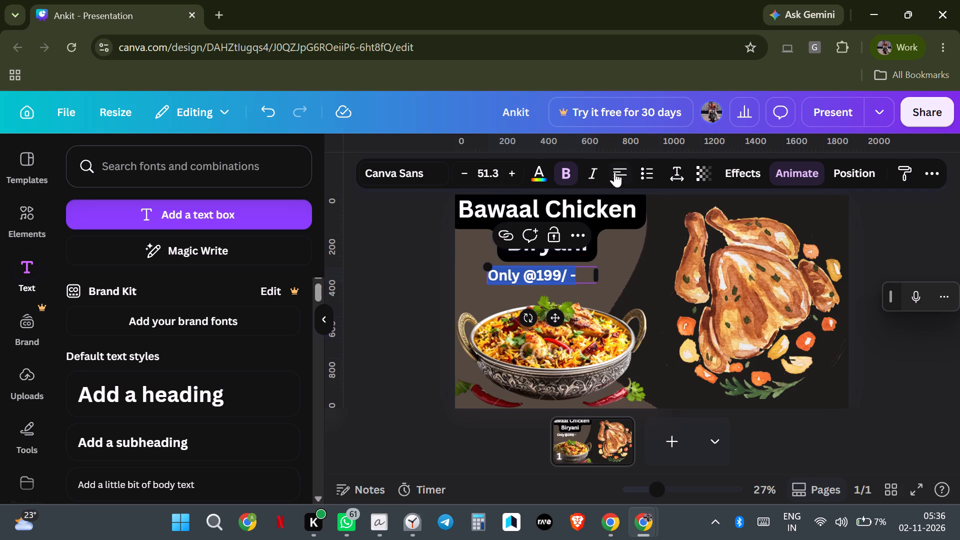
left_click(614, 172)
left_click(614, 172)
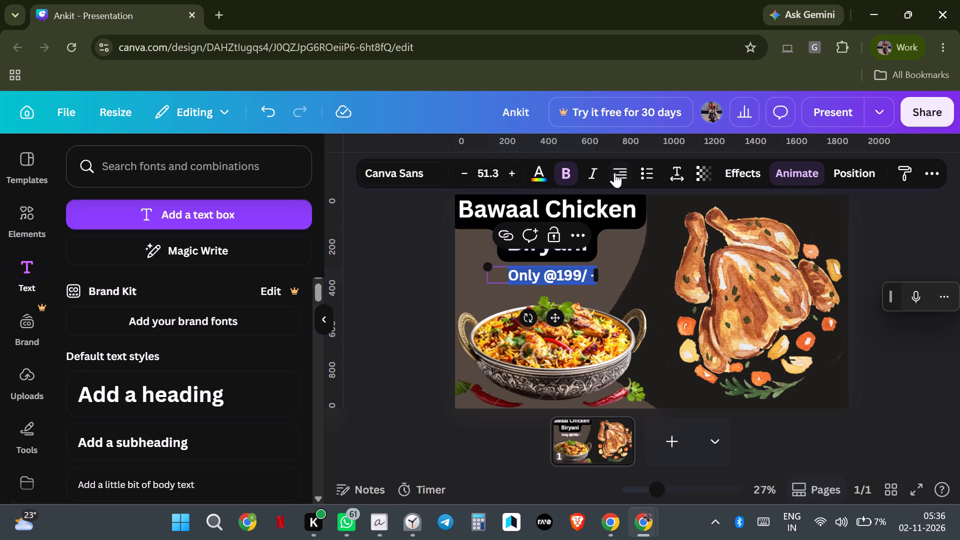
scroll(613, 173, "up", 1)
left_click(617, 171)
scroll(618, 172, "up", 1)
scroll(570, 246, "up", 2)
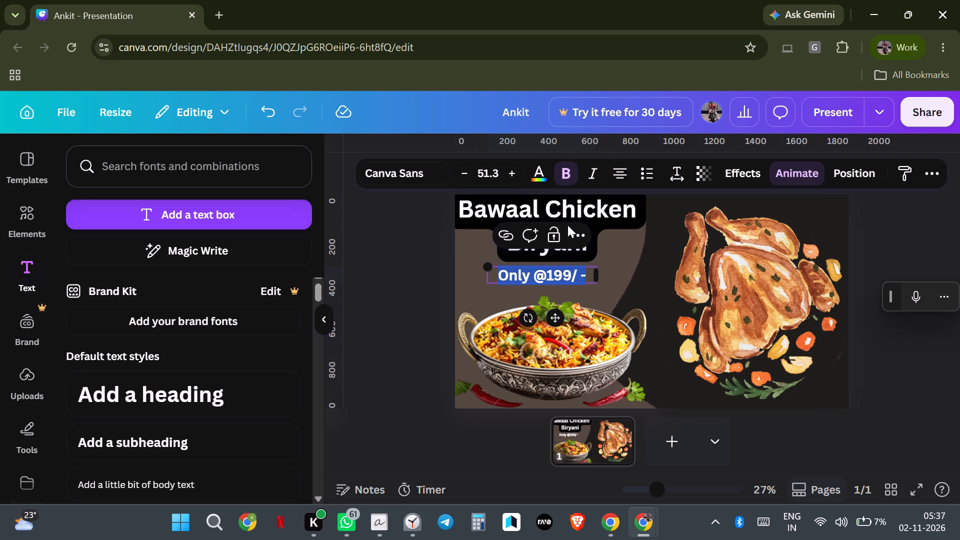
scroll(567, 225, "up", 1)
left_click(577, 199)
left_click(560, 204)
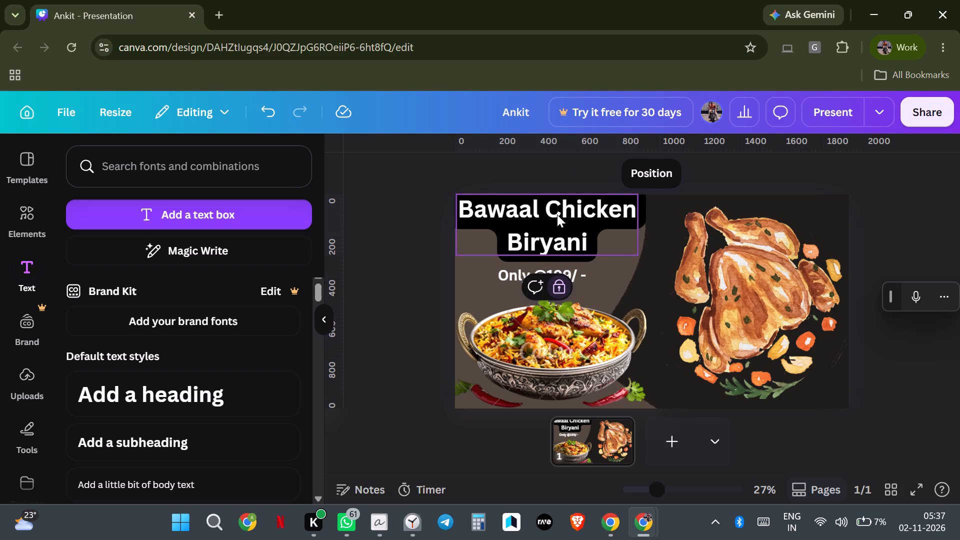
Set the colour of the whole price text to black from the default solid colours.
left_click(512, 267)
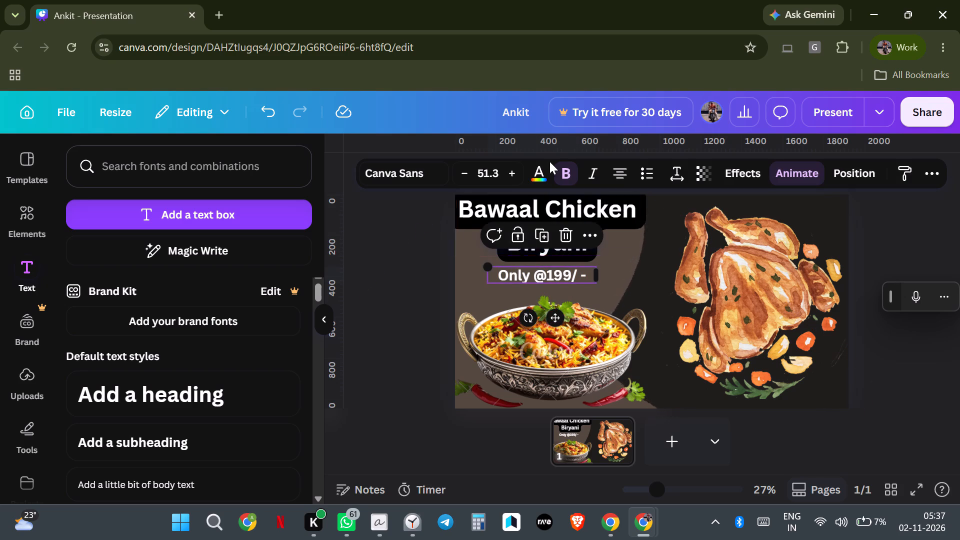
left_click(537, 172)
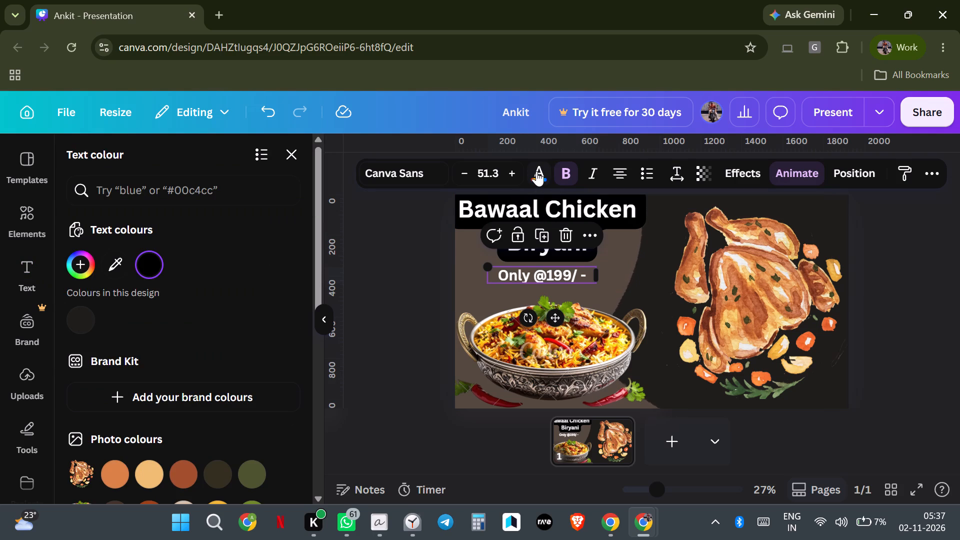
triple_click(520, 278)
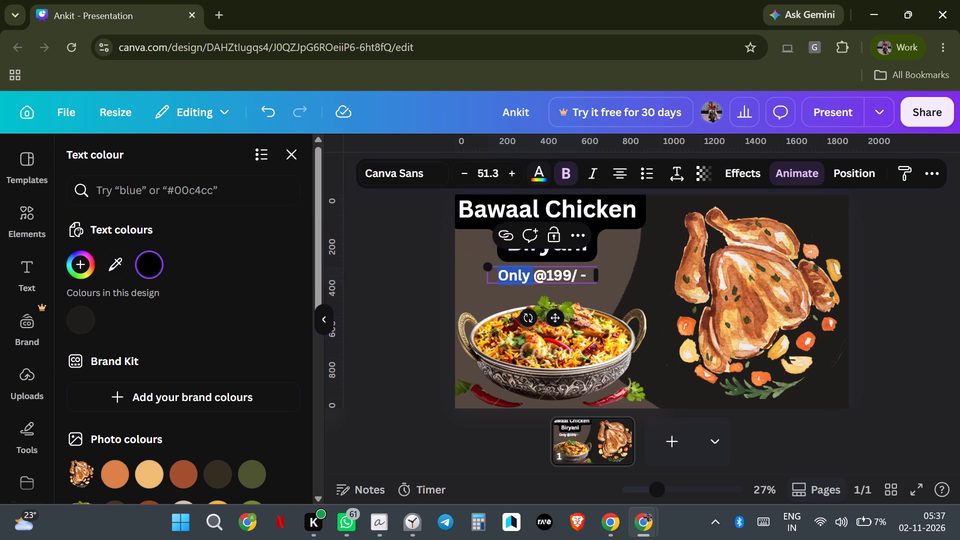
left_click(539, 170)
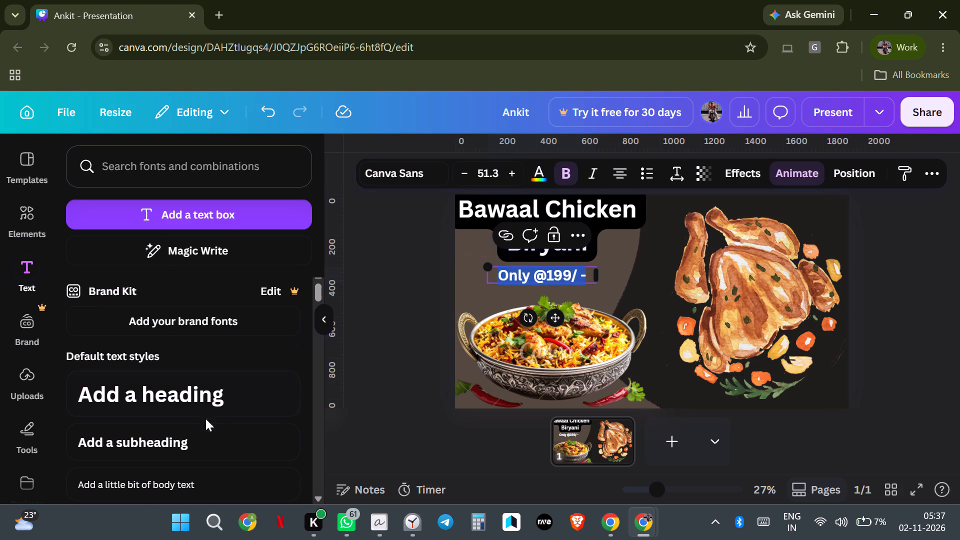
scroll(198, 440, "down", 5)
scroll(210, 408, "left", 2)
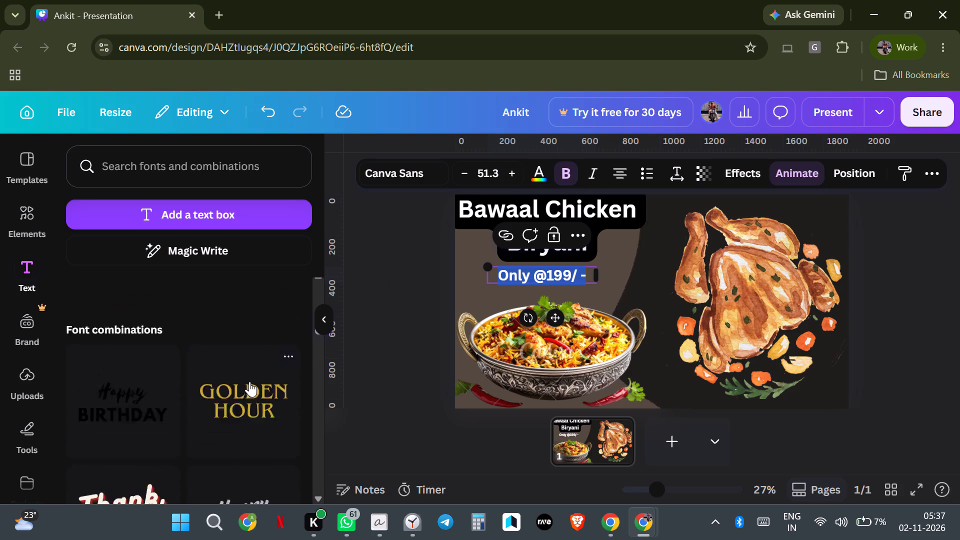
scroll(249, 381, "left", 1)
left_click(532, 174)
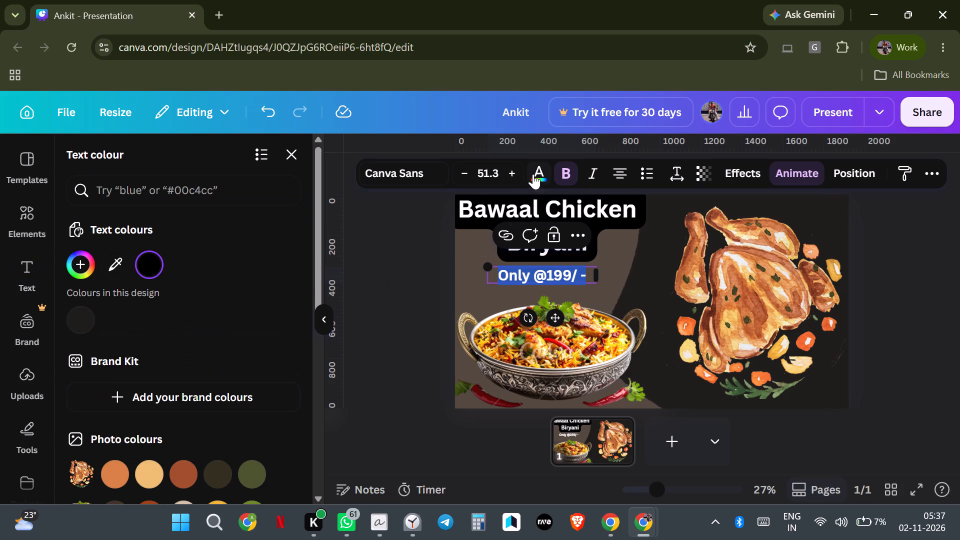
scroll(75, 335, "down", 1)
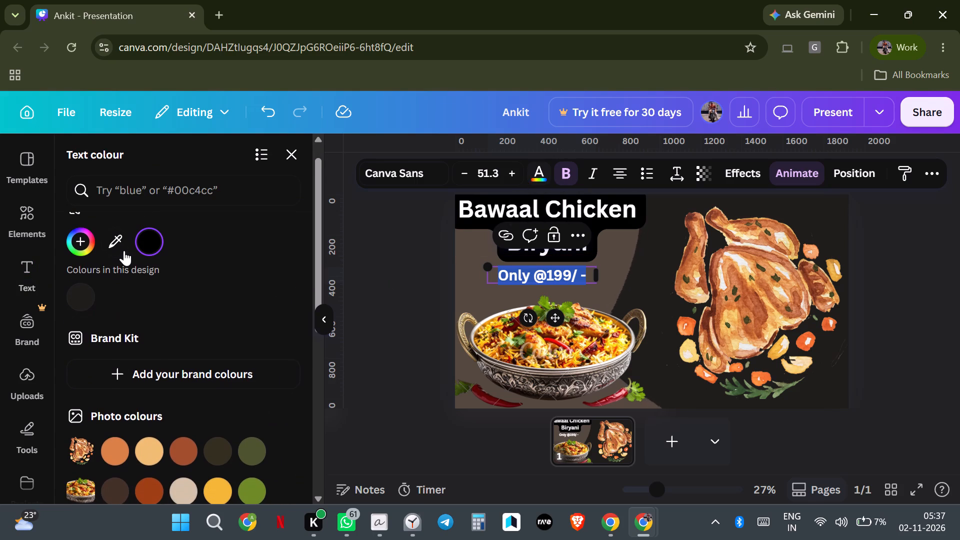
scroll(124, 250, "down", 3)
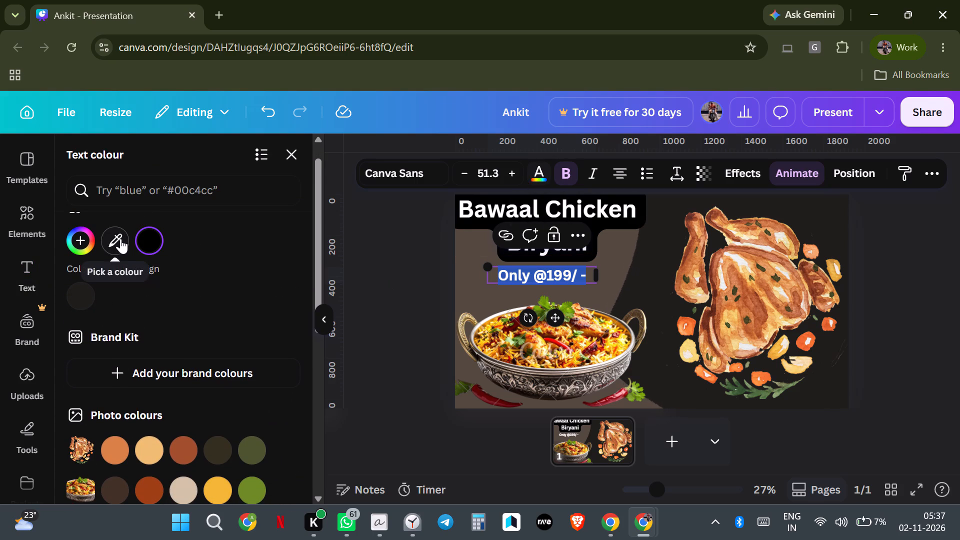
scroll(120, 238, "down", 1)
scroll(109, 375, "down", 1)
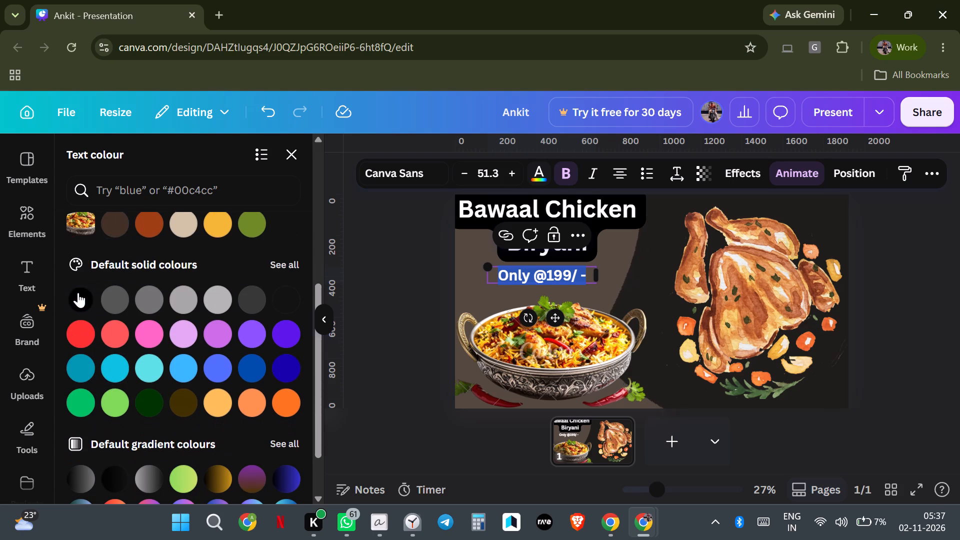
left_click(80, 300)
double_click(81, 298)
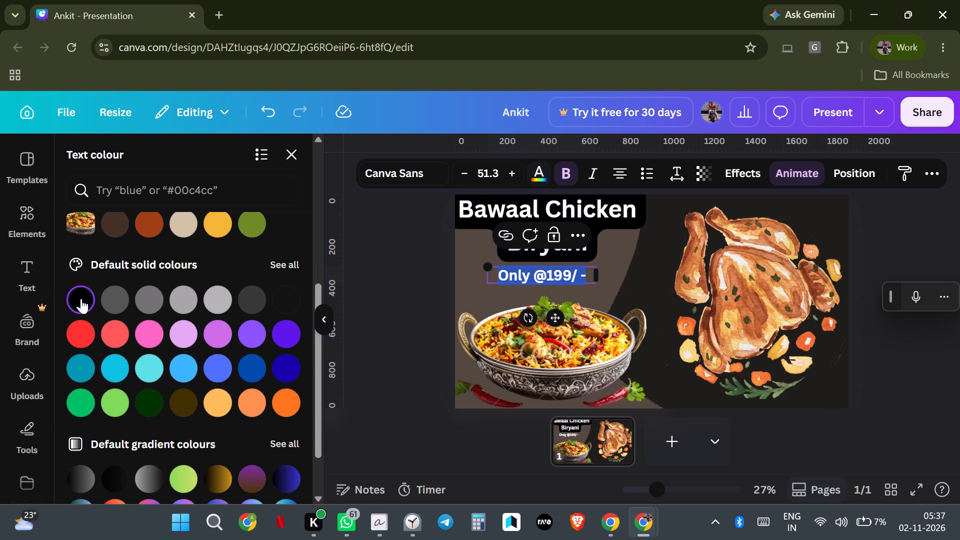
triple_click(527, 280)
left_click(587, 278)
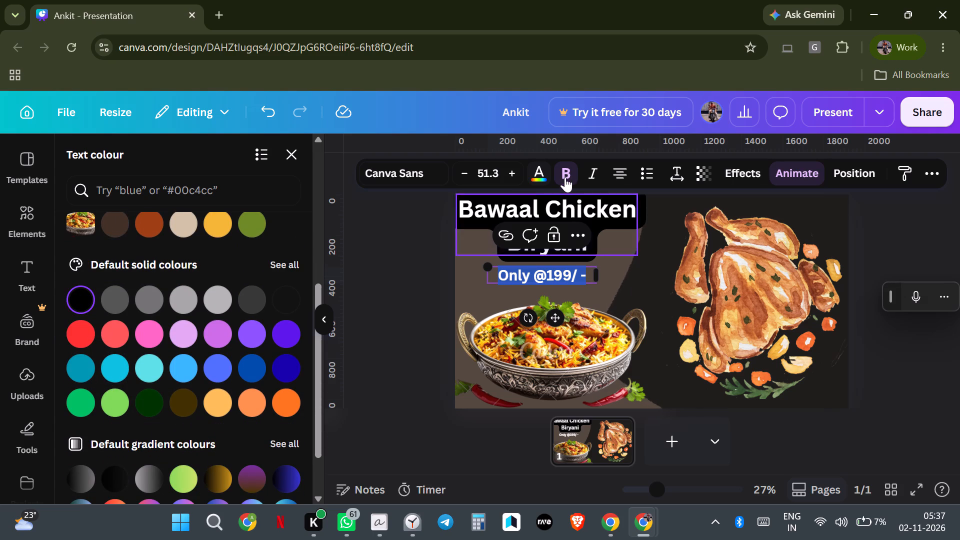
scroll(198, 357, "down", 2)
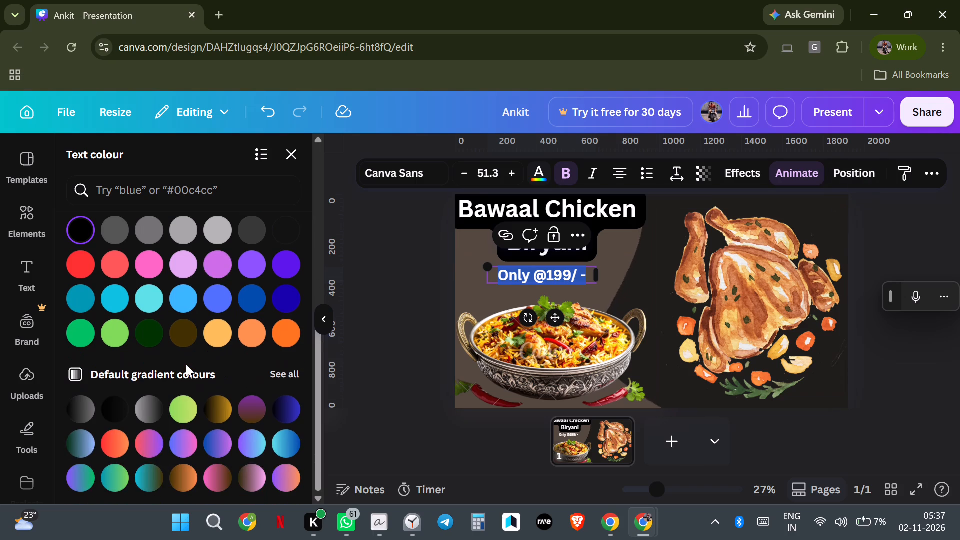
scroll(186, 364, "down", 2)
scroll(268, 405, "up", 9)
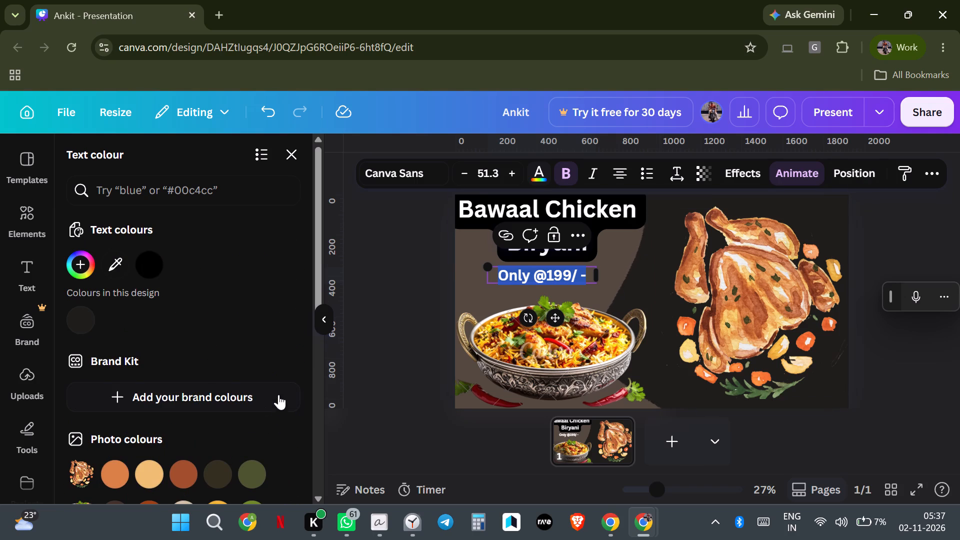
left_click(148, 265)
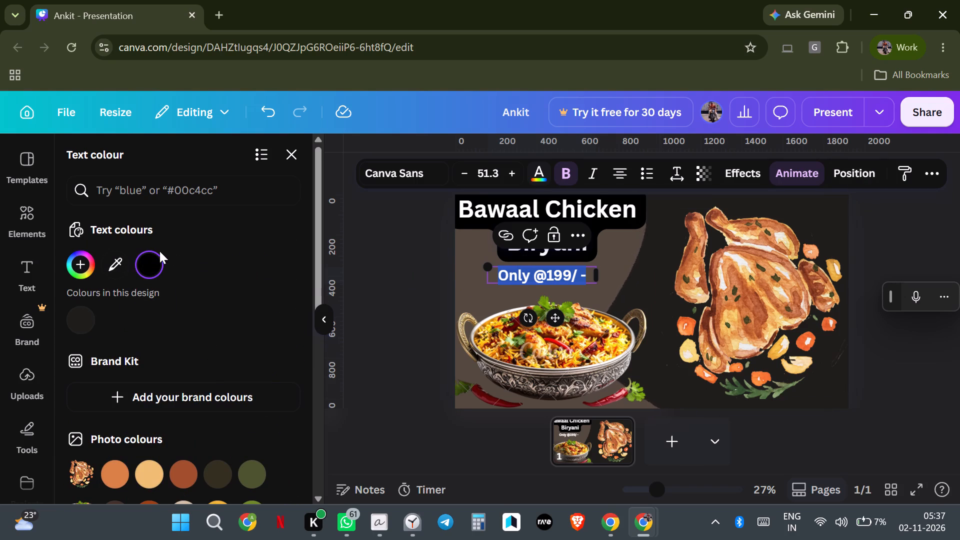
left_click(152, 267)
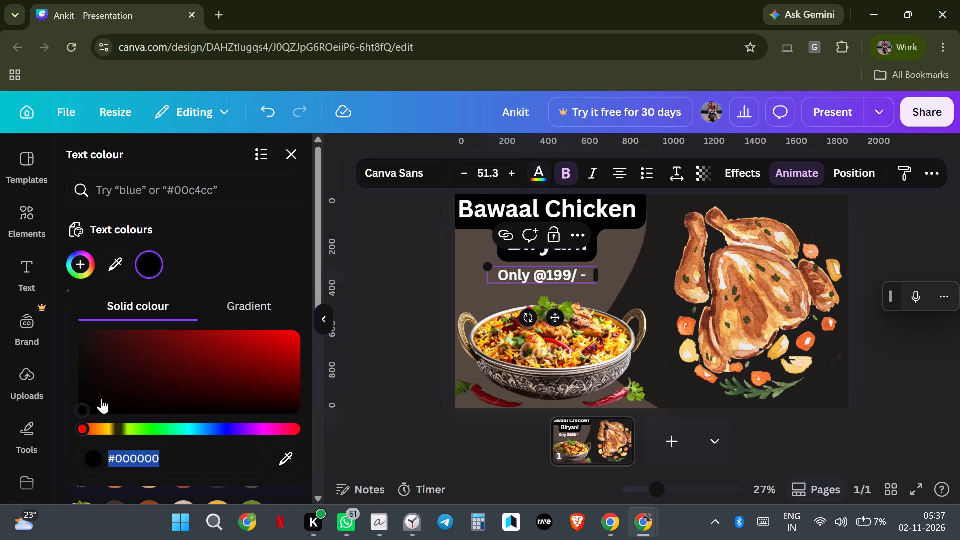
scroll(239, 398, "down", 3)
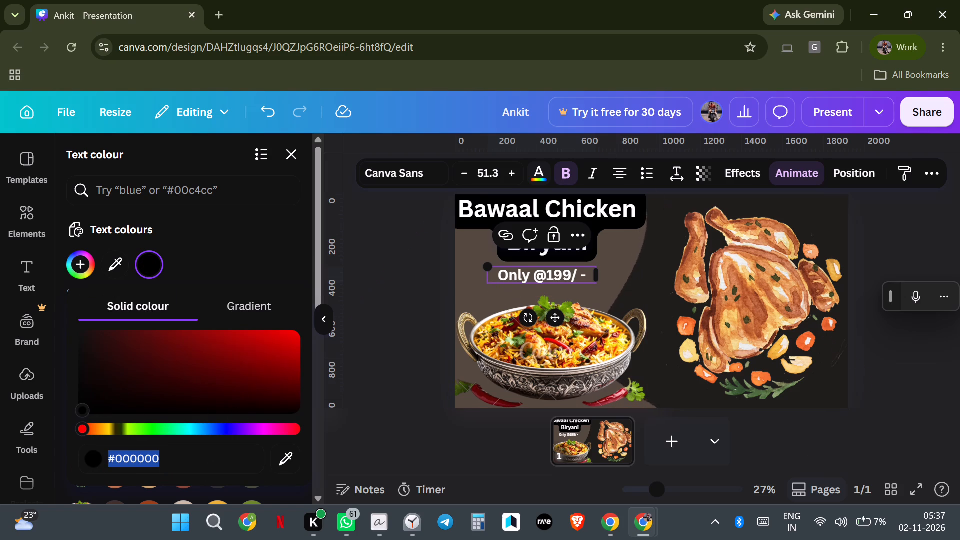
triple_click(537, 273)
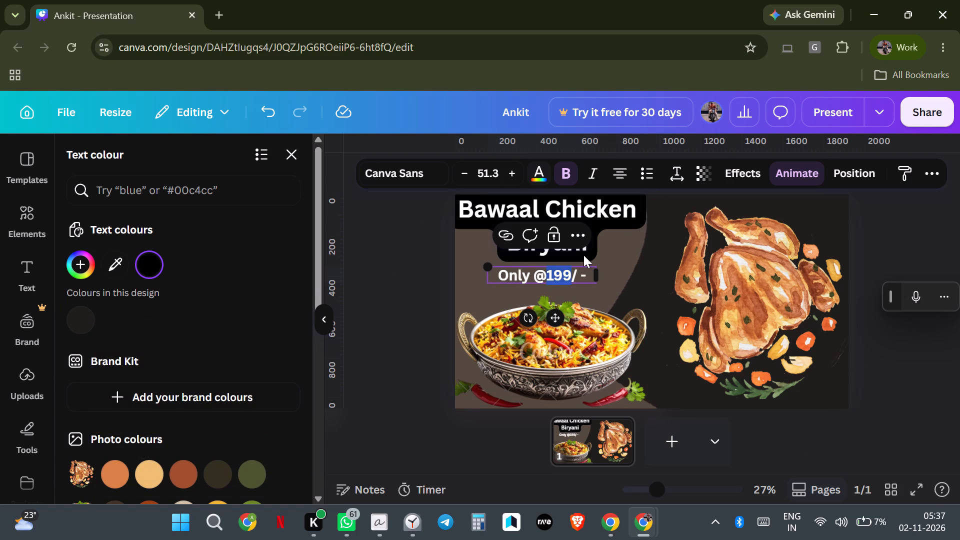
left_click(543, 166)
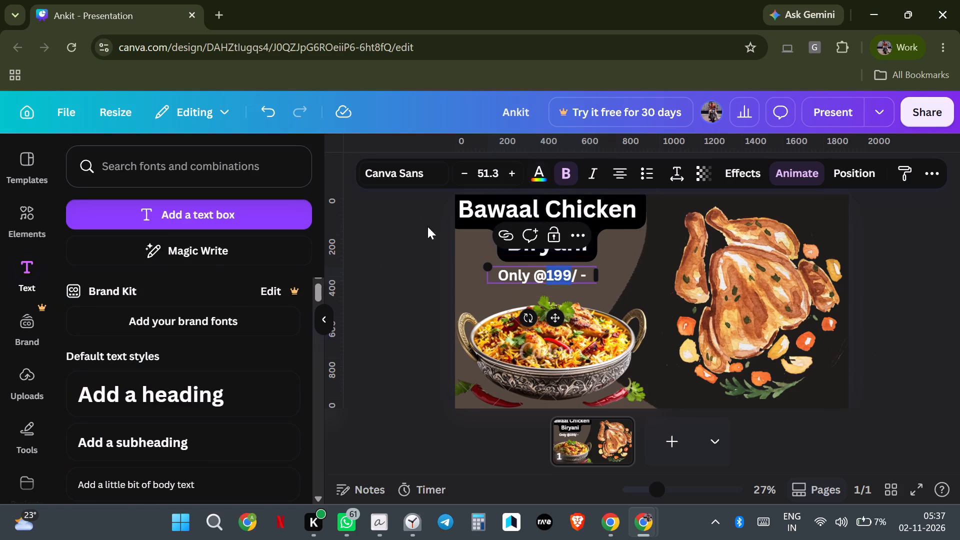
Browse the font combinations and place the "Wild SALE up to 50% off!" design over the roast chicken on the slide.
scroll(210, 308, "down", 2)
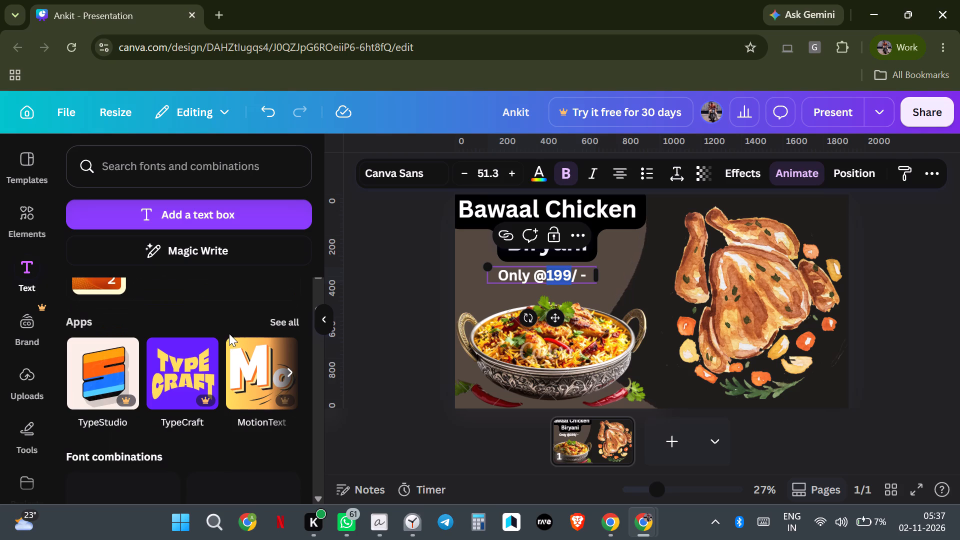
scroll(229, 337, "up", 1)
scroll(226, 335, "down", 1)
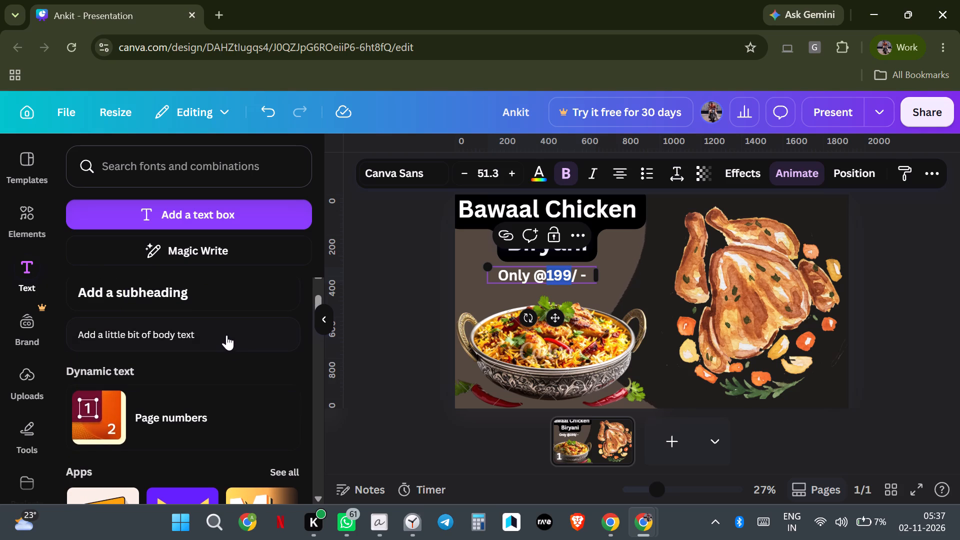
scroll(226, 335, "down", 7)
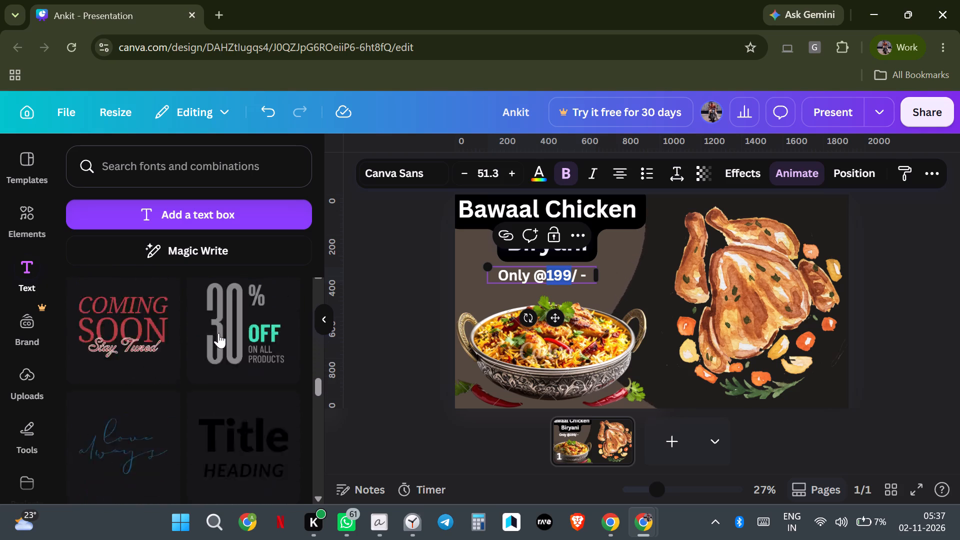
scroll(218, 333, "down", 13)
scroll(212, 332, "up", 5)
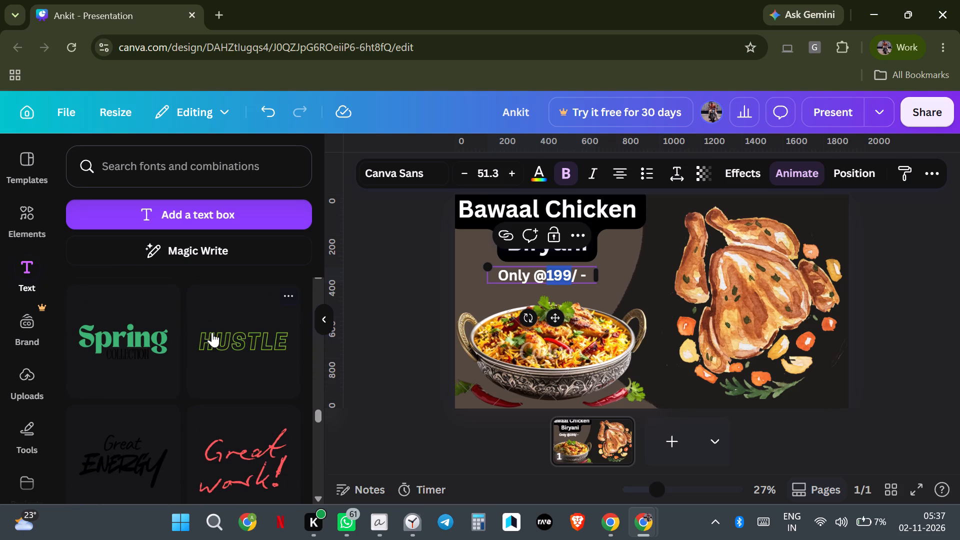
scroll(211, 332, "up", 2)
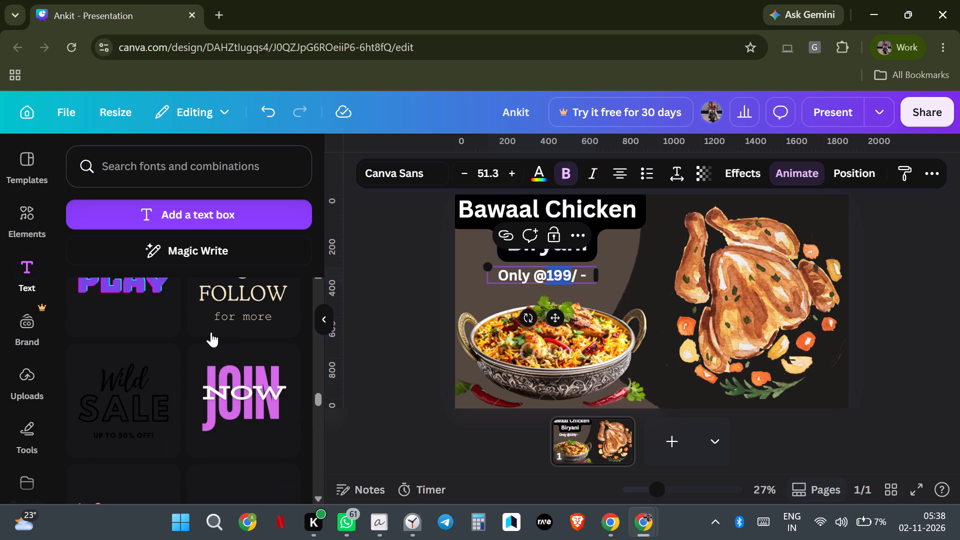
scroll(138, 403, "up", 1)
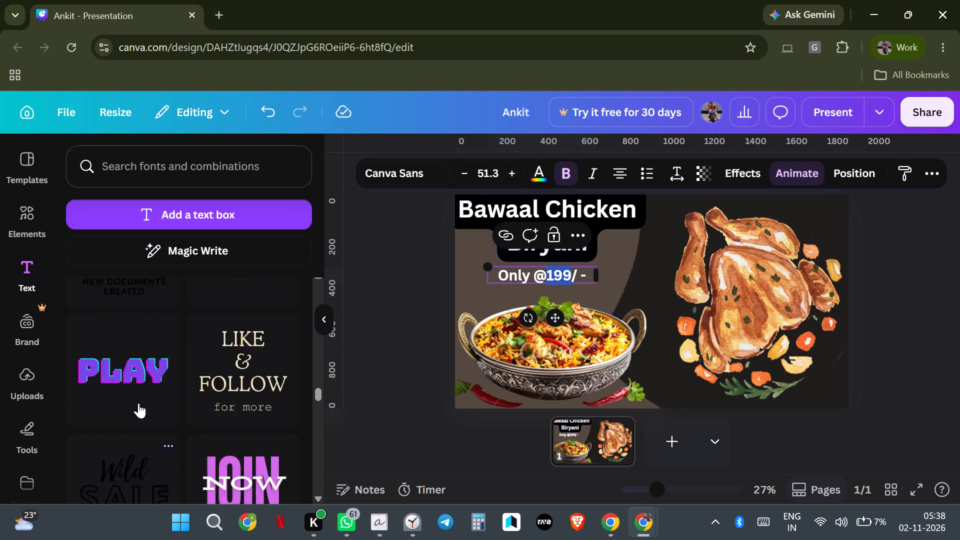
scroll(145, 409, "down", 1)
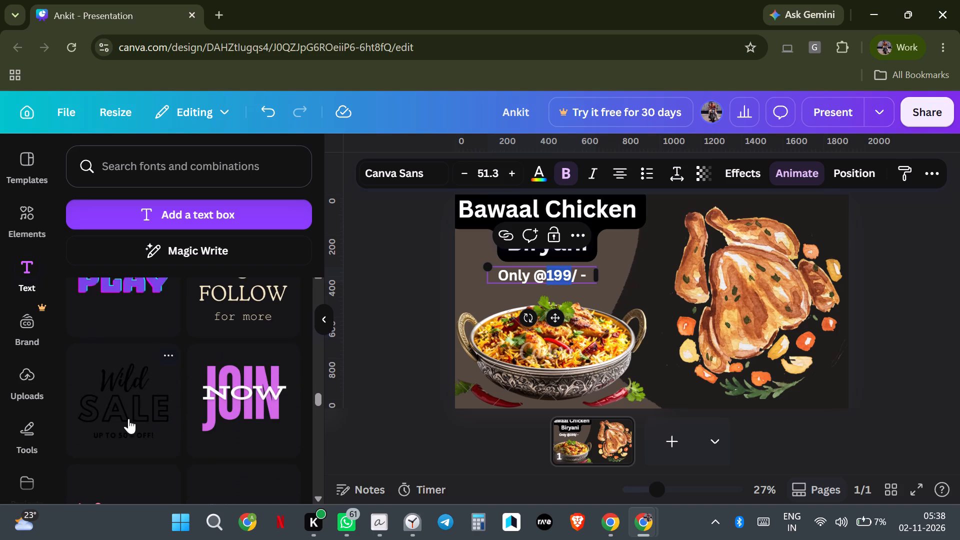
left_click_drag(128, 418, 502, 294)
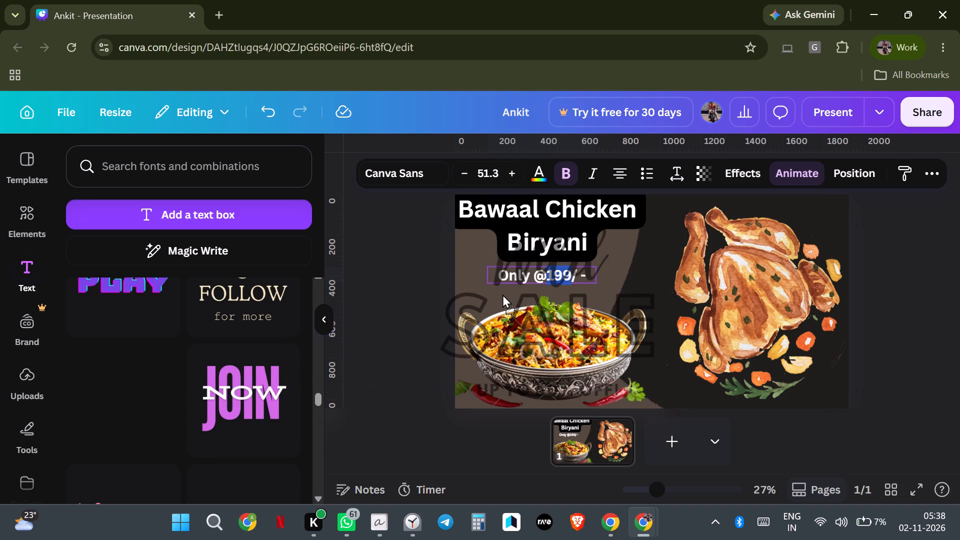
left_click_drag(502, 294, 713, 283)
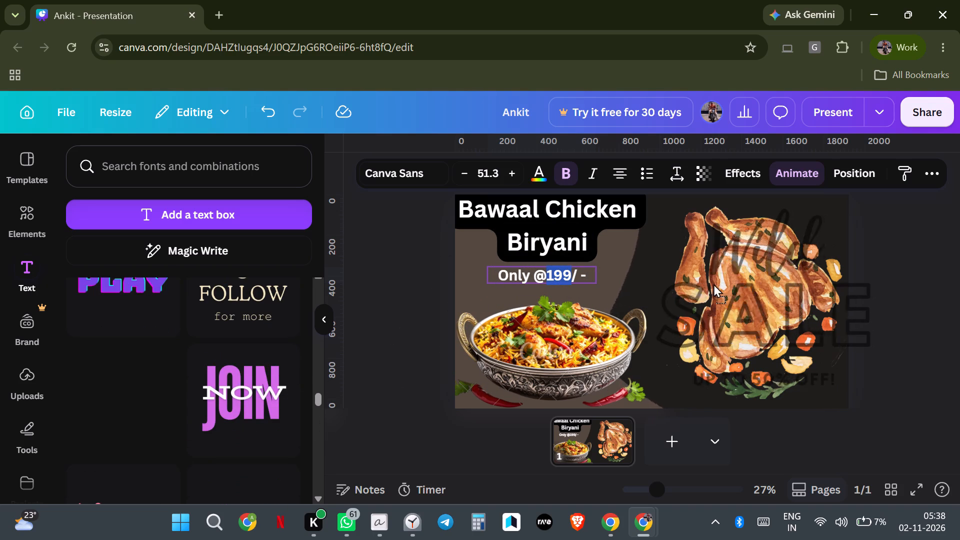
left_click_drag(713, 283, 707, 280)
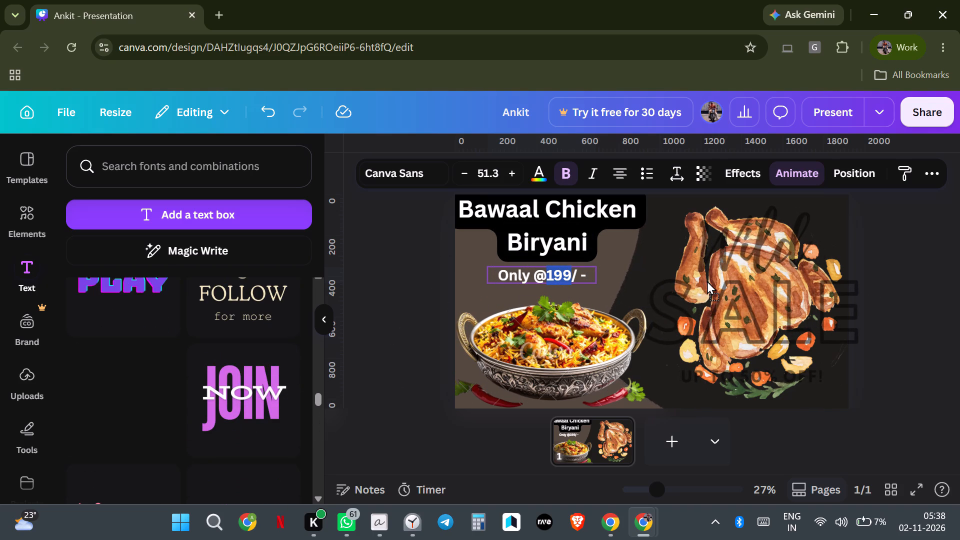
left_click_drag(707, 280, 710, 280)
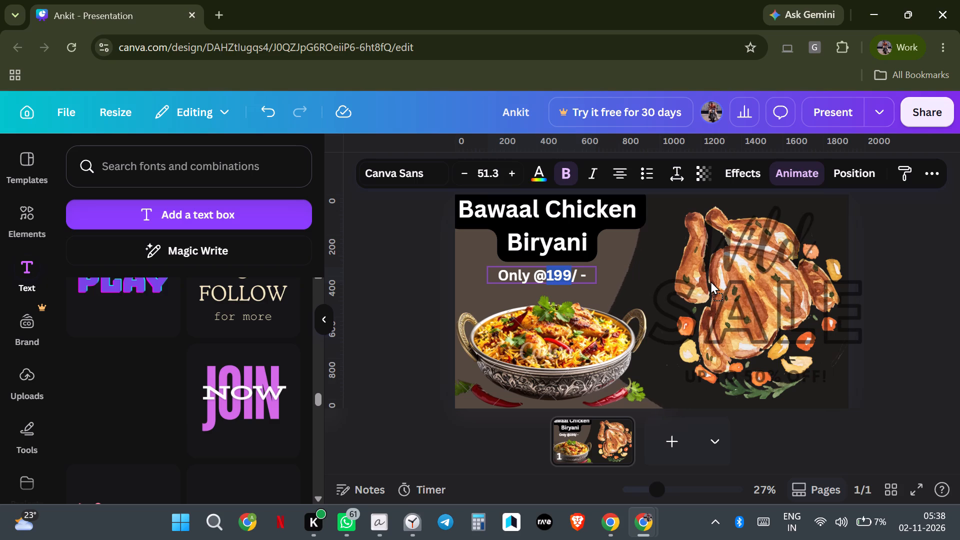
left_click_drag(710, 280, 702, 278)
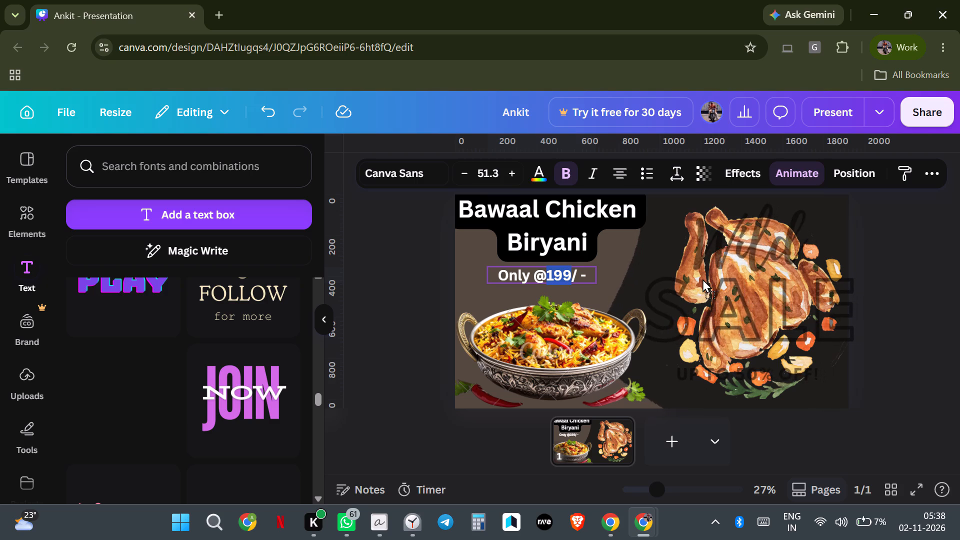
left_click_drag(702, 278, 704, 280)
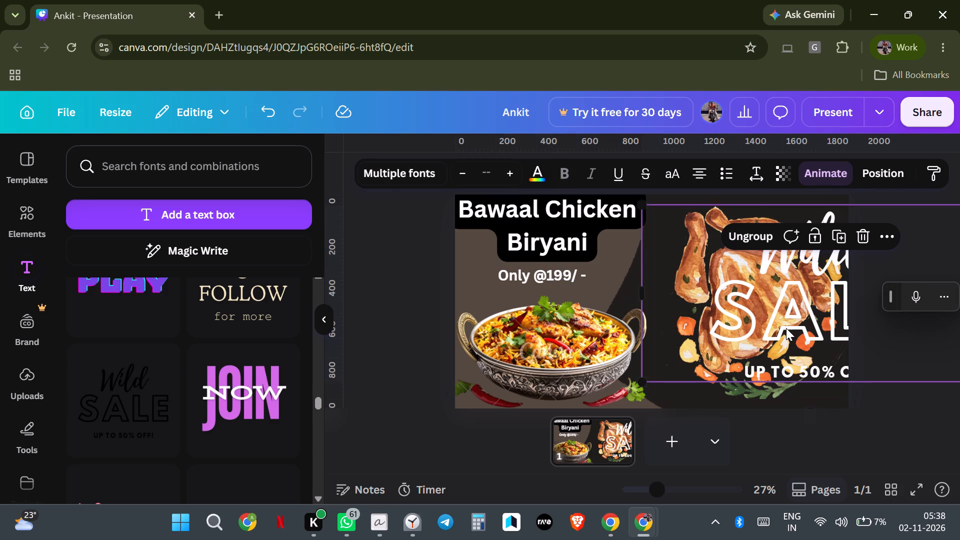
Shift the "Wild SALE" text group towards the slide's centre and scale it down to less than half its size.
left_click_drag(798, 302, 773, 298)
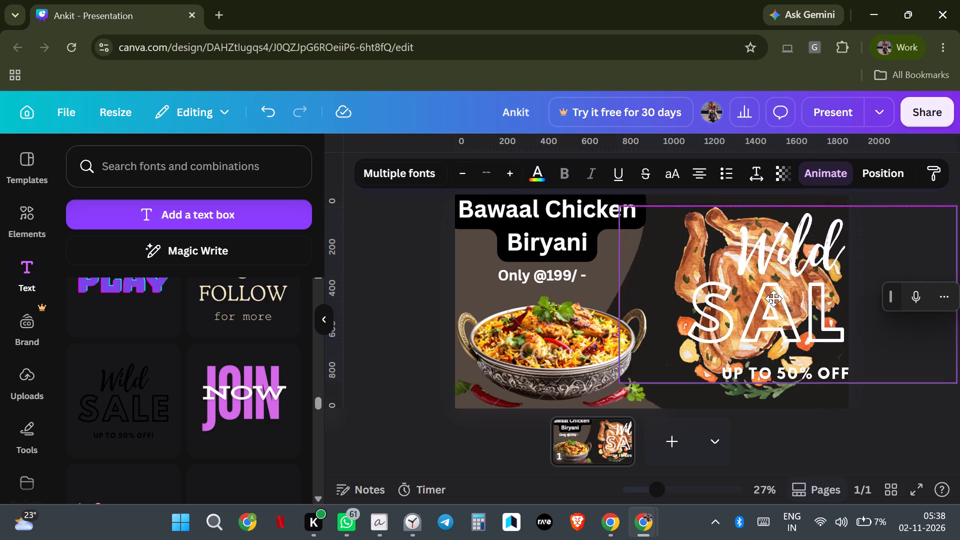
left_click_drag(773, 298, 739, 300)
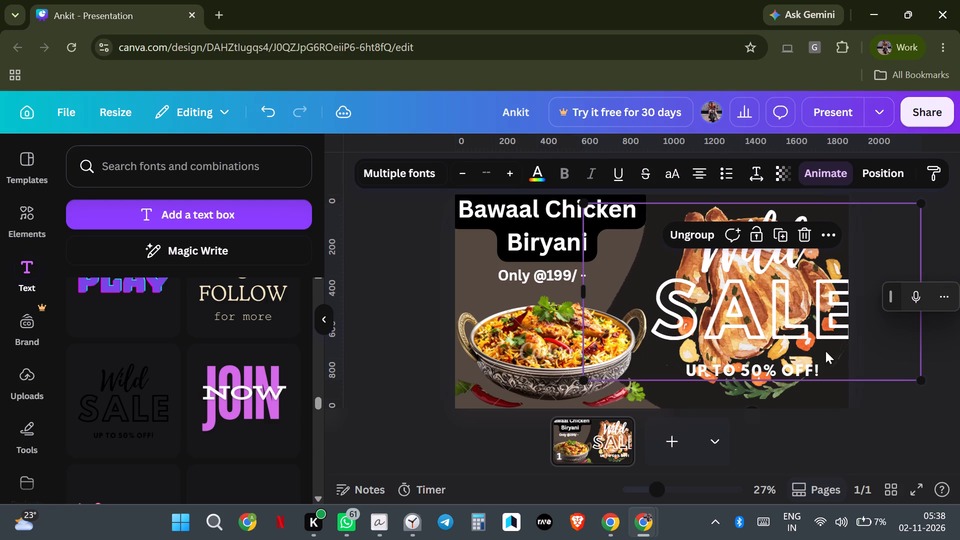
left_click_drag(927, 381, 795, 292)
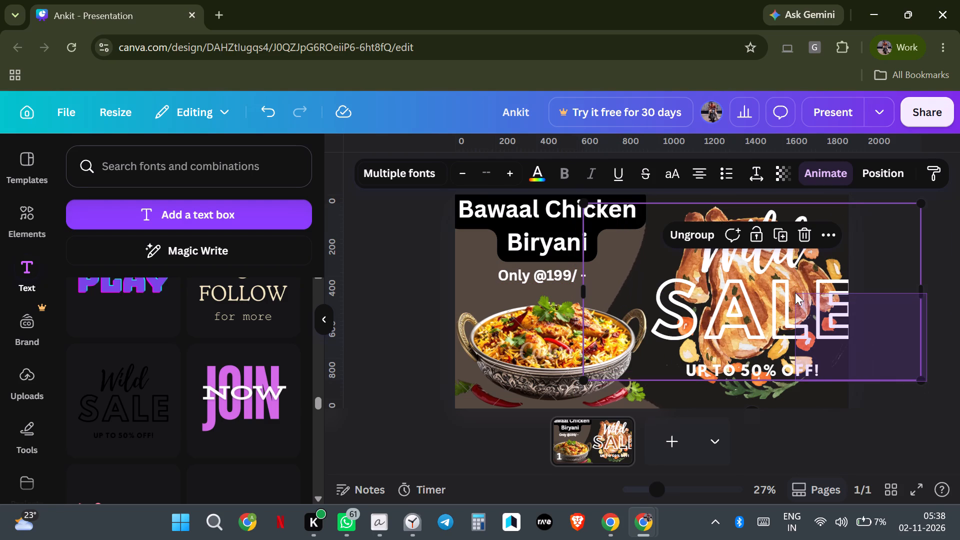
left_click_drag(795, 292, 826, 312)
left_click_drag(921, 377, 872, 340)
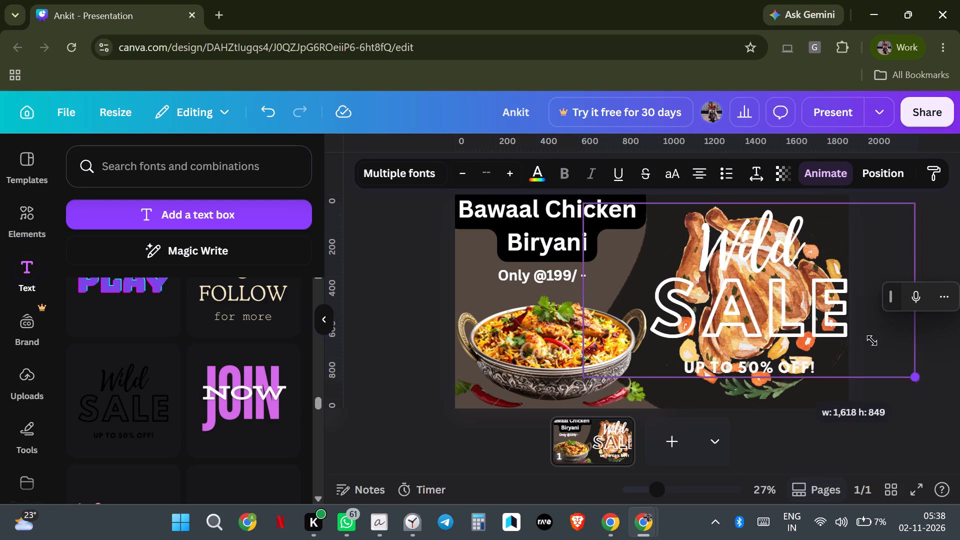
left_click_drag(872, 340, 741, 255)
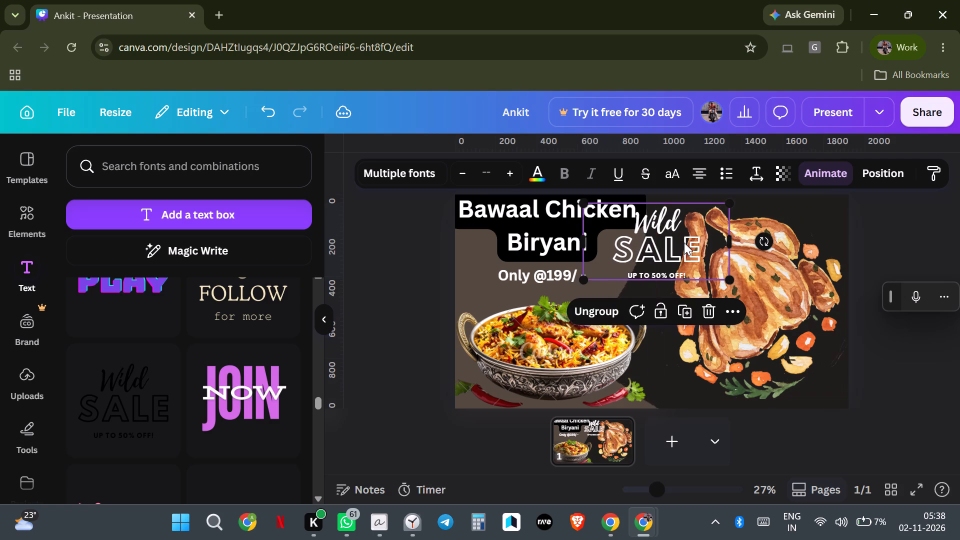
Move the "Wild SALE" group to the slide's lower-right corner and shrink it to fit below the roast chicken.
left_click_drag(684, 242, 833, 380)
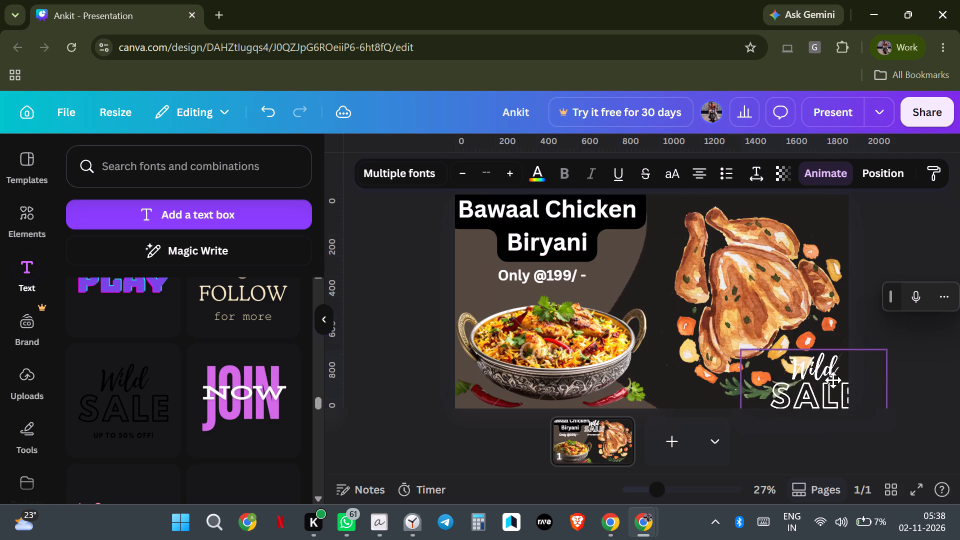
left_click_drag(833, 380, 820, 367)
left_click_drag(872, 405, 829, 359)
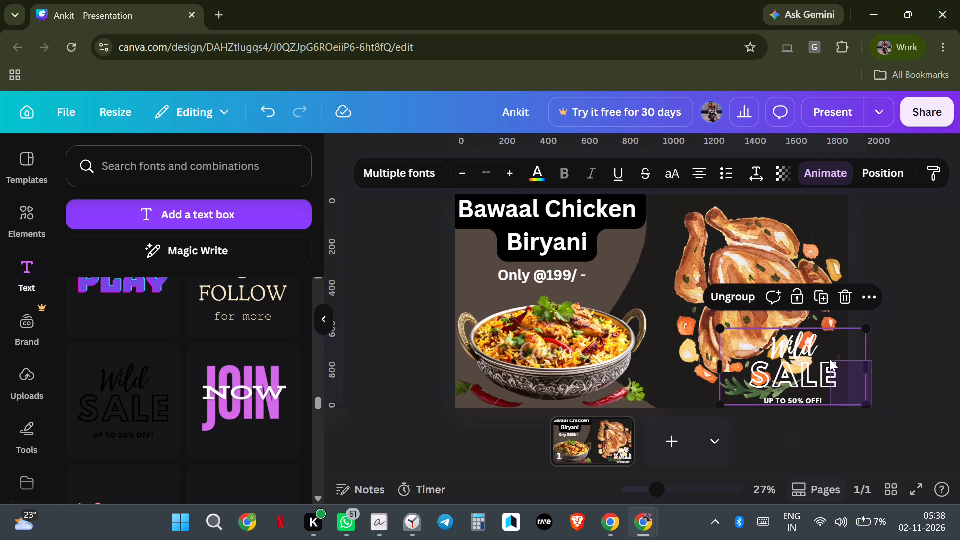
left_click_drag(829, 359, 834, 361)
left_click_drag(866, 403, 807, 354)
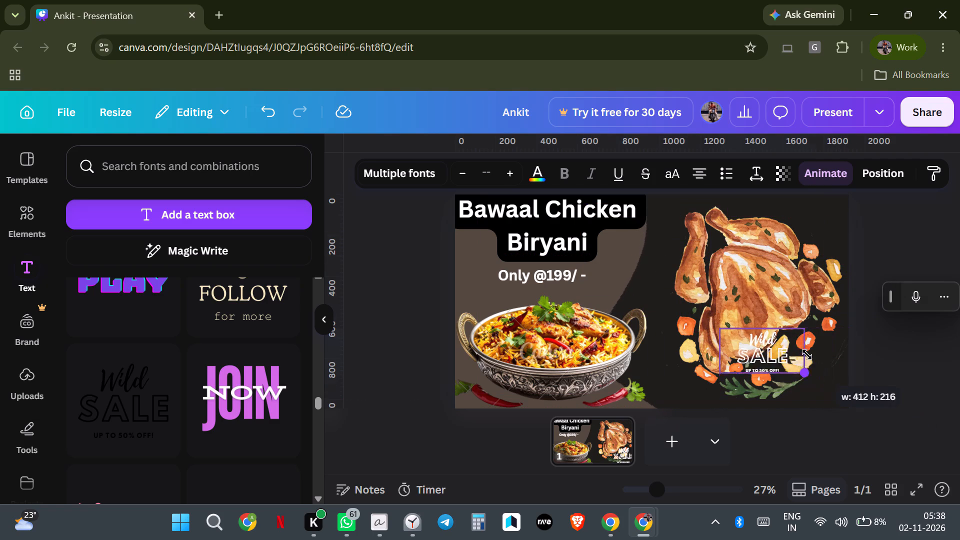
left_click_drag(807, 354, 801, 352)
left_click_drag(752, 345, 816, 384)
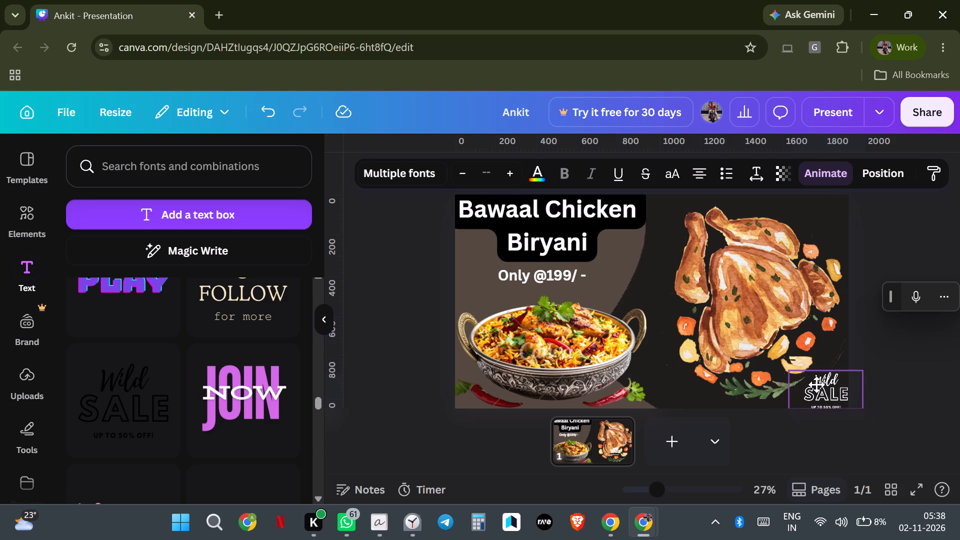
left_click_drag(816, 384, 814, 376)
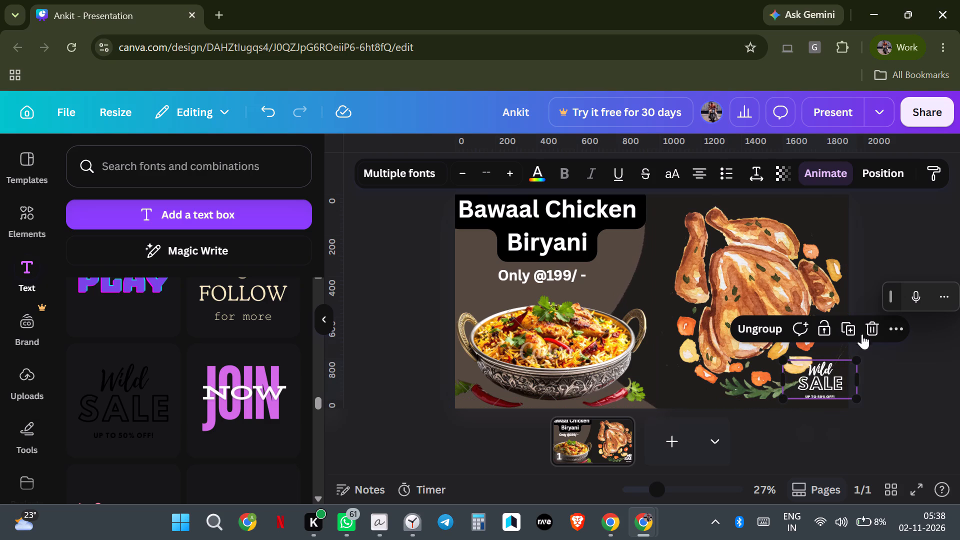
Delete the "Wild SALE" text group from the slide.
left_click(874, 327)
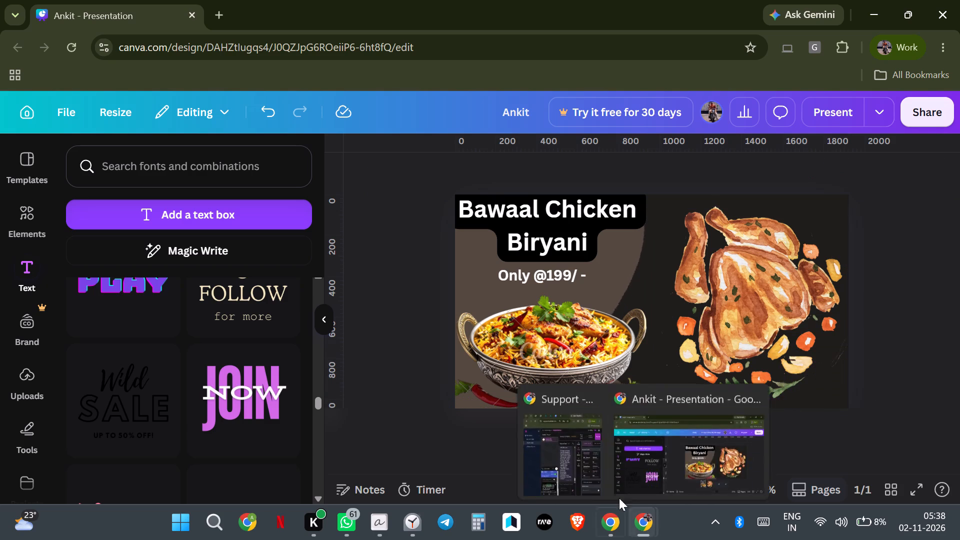
Switch to the support chat and send the prepared reply asking the customer to check the delivery address in the app and answer Yes/No.
left_click(573, 452)
left_click(737, 466)
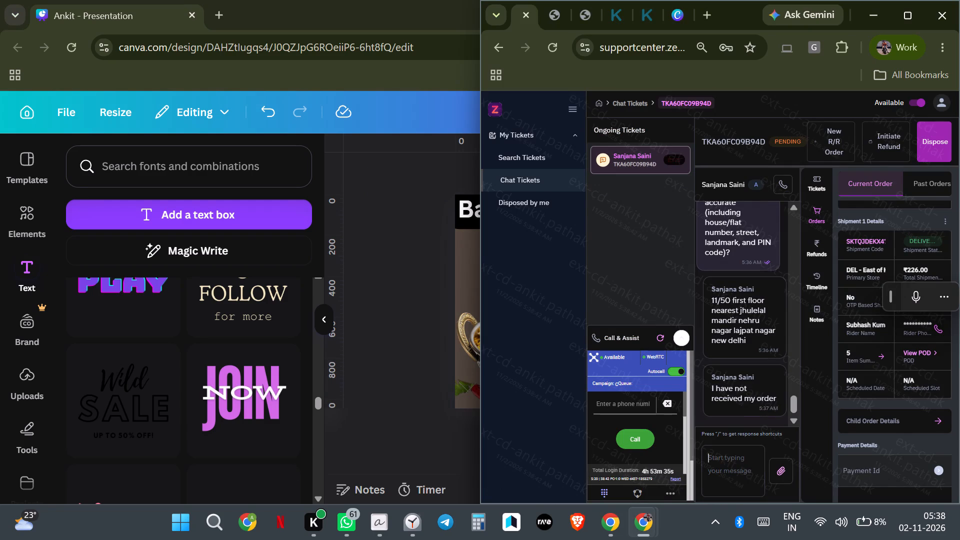
type("/p")
key("BackSpace")
key("BackSpace")
key("ctrl+v")
key("Return")
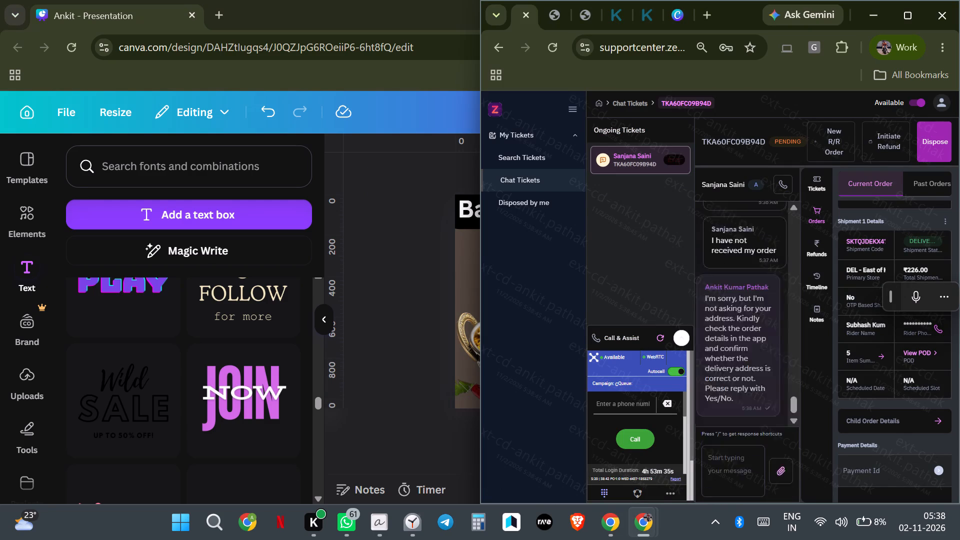
Return to the Canva slide and look through the font combinations and default text styles for a suitable text design.
left_click(395, 390)
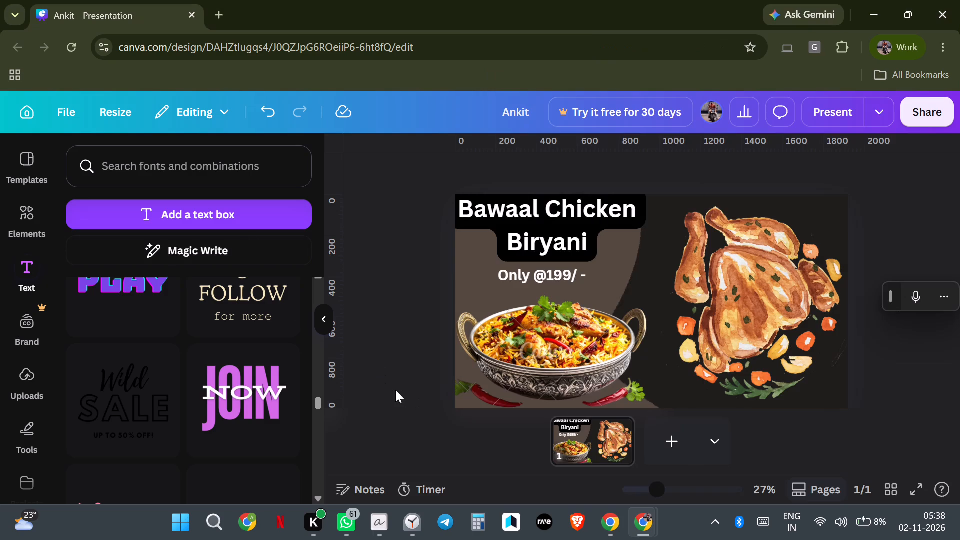
scroll(296, 416, "down", 1)
scroll(247, 396, "down", 1)
scroll(255, 355, "down", 3)
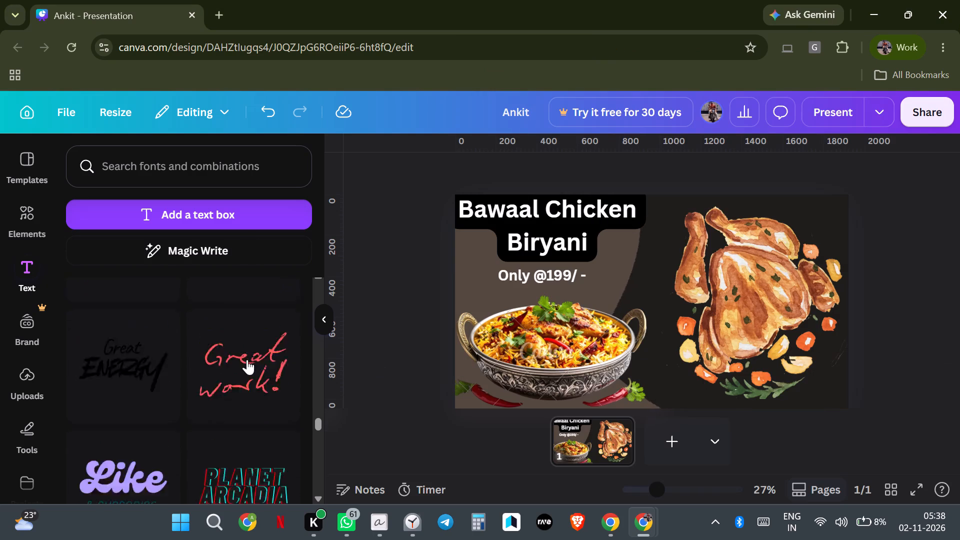
scroll(247, 359, "down", 7)
scroll(235, 357, "up", 1)
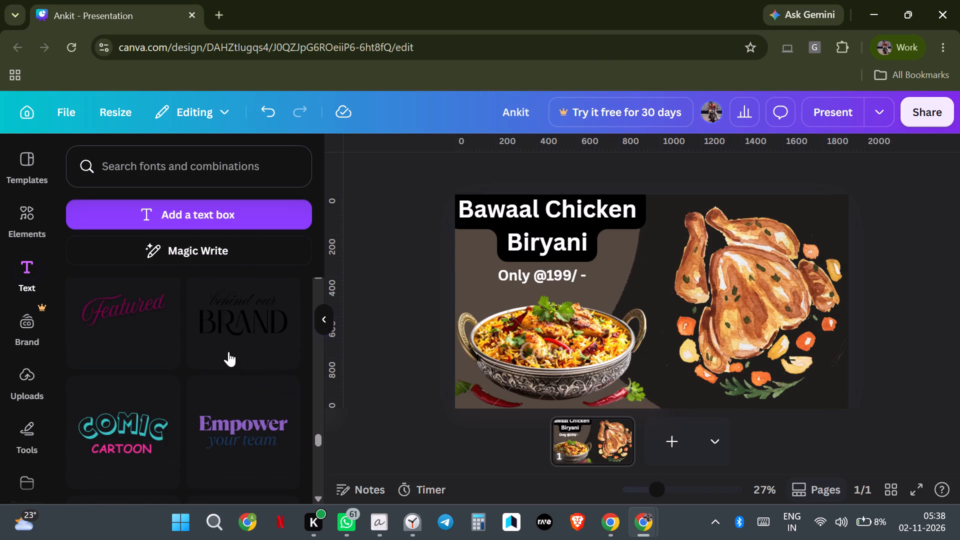
scroll(226, 351, "down", 4)
scroll(226, 350, "up", 1)
scroll(226, 350, "down", 2)
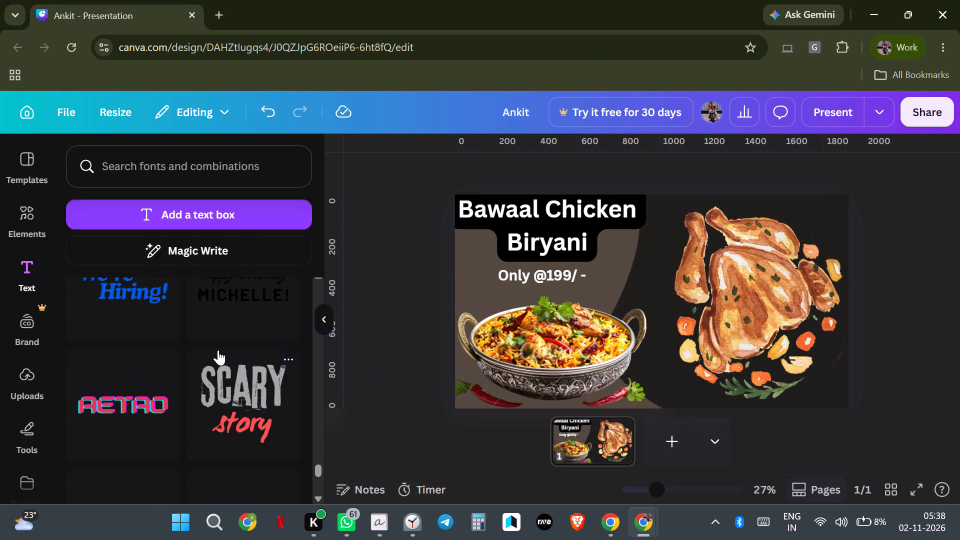
scroll(218, 350, "up", 2)
scroll(218, 350, "down", 1)
scroll(218, 350, "up", 20)
scroll(205, 295, "up", 11)
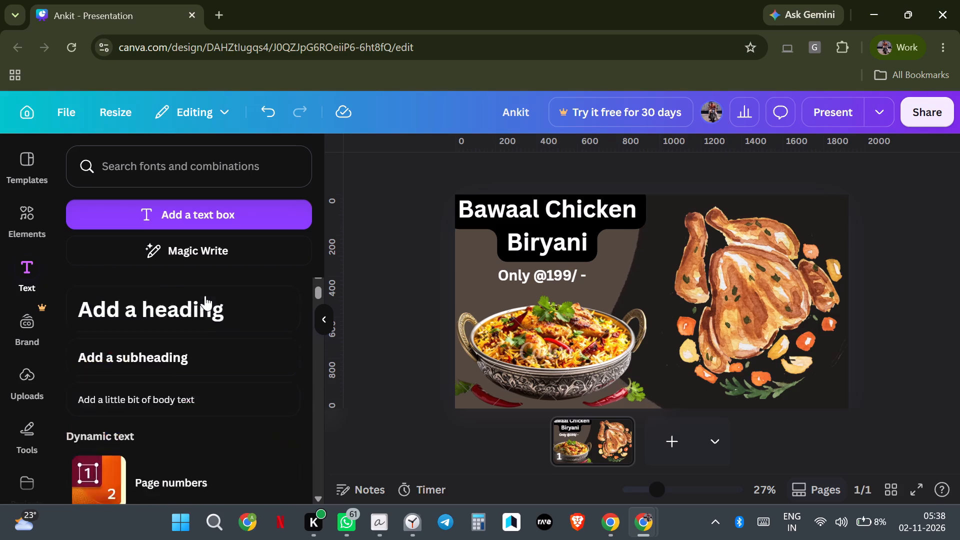
scroll(205, 295, "up", 3)
scroll(407, 275, "up", 3)
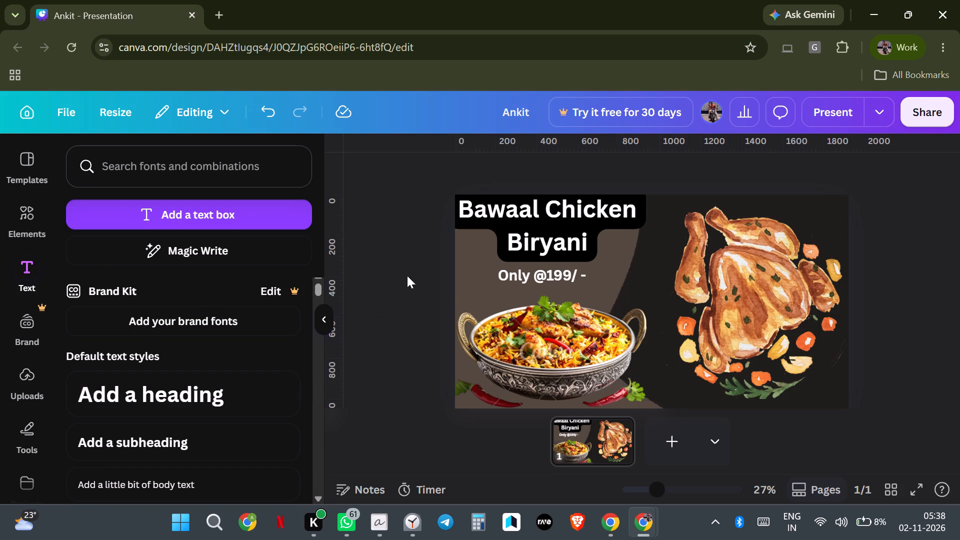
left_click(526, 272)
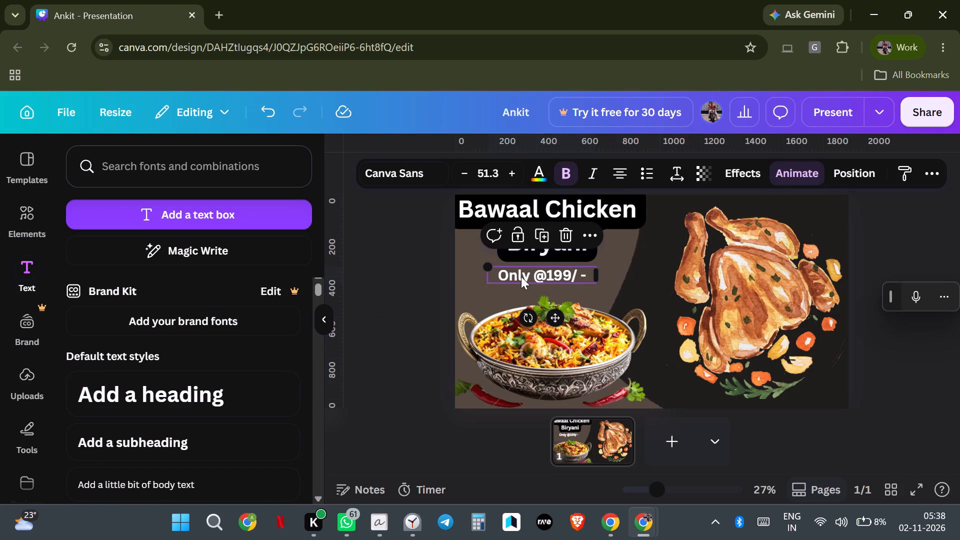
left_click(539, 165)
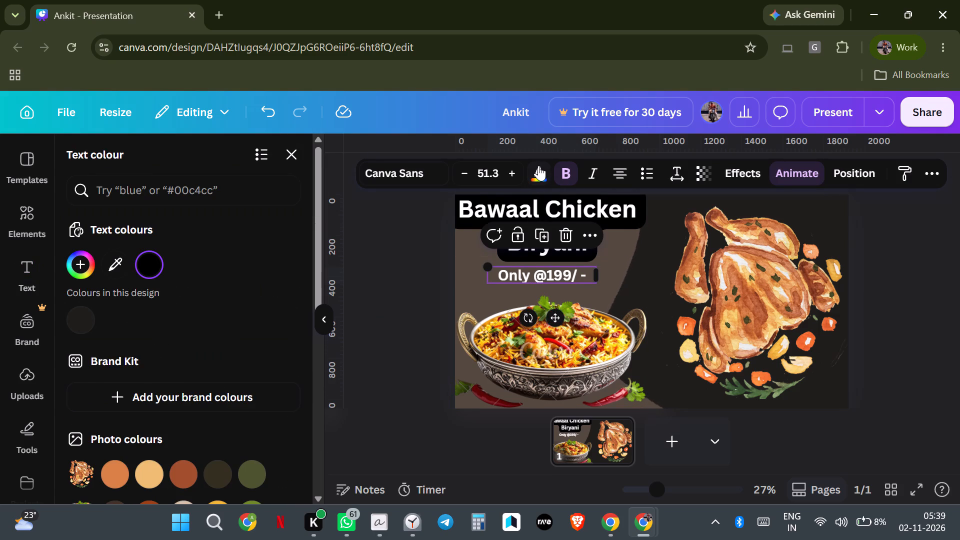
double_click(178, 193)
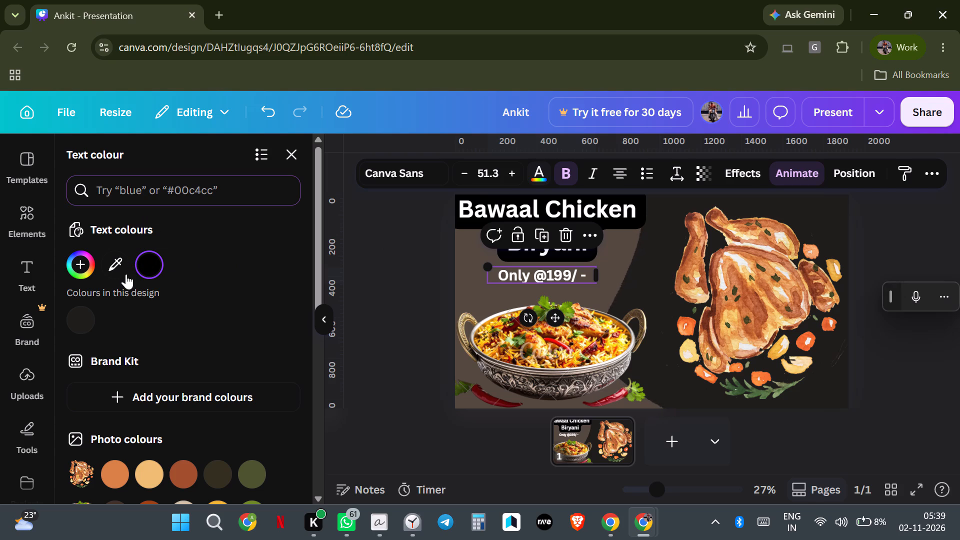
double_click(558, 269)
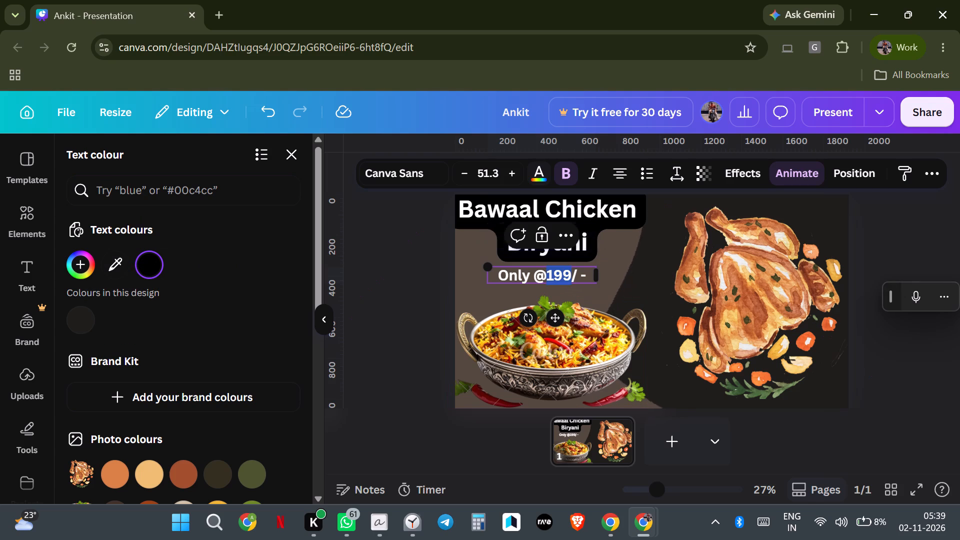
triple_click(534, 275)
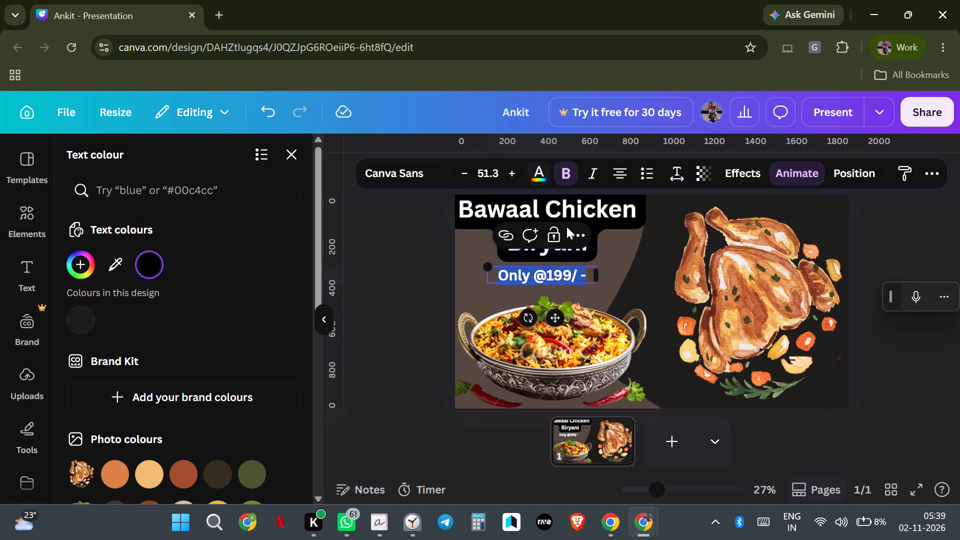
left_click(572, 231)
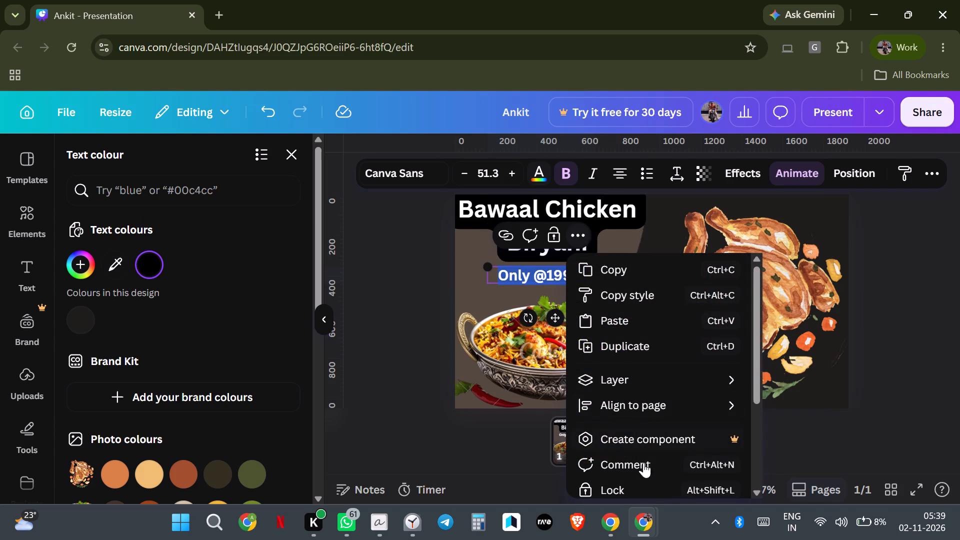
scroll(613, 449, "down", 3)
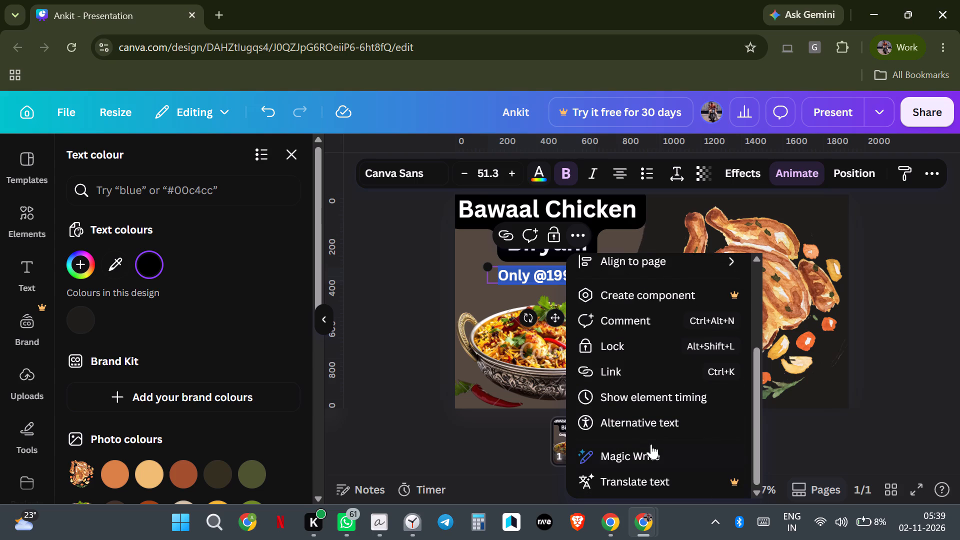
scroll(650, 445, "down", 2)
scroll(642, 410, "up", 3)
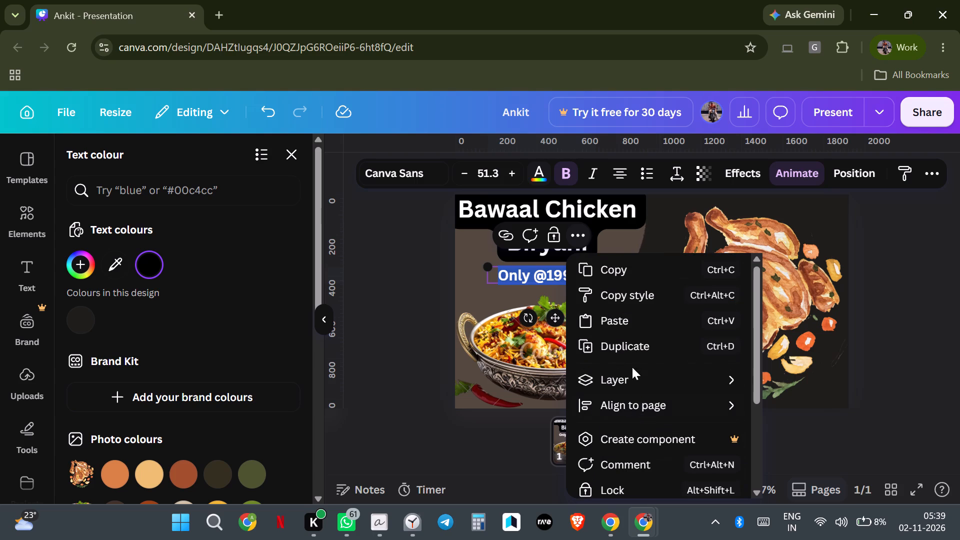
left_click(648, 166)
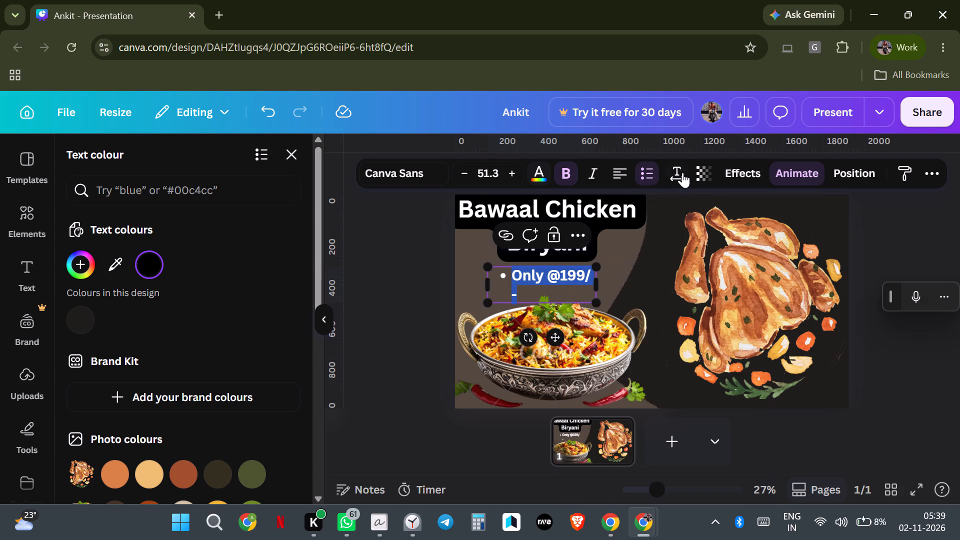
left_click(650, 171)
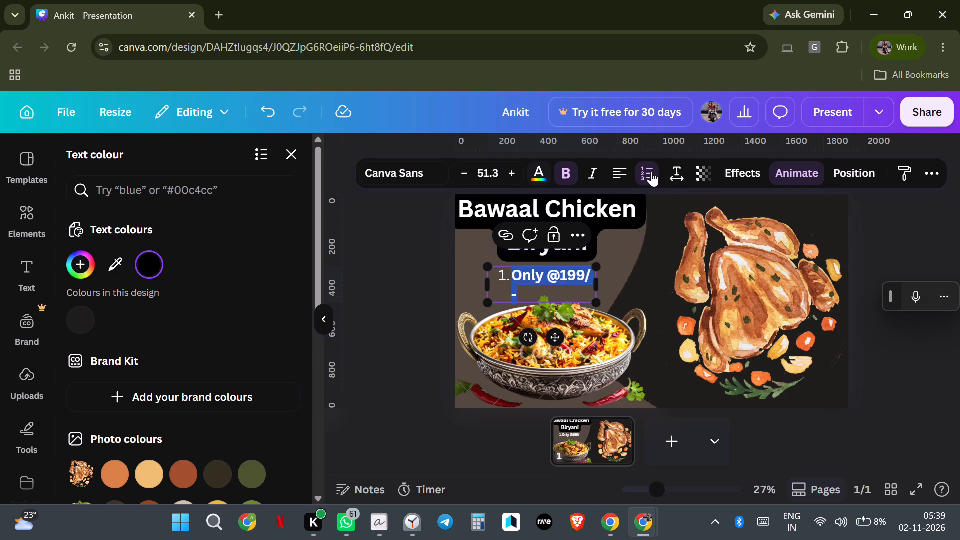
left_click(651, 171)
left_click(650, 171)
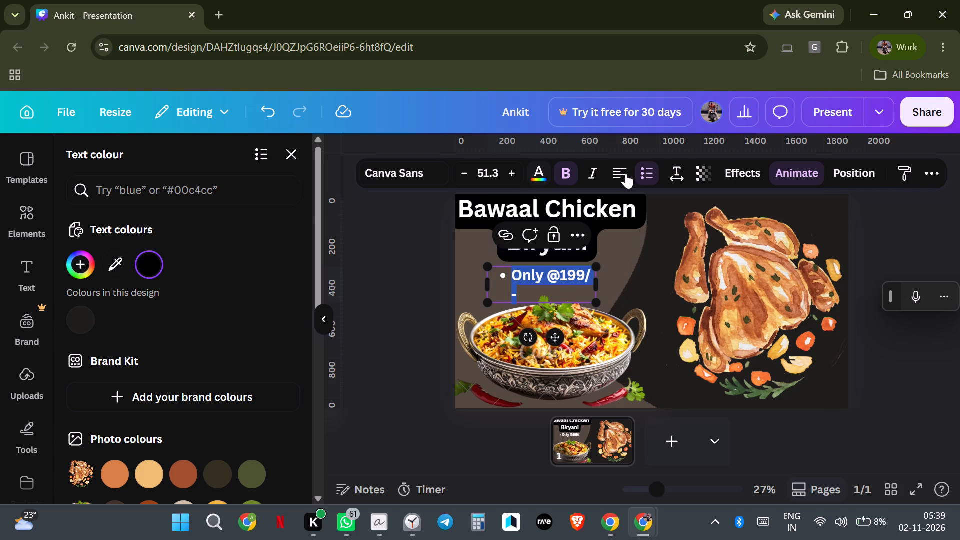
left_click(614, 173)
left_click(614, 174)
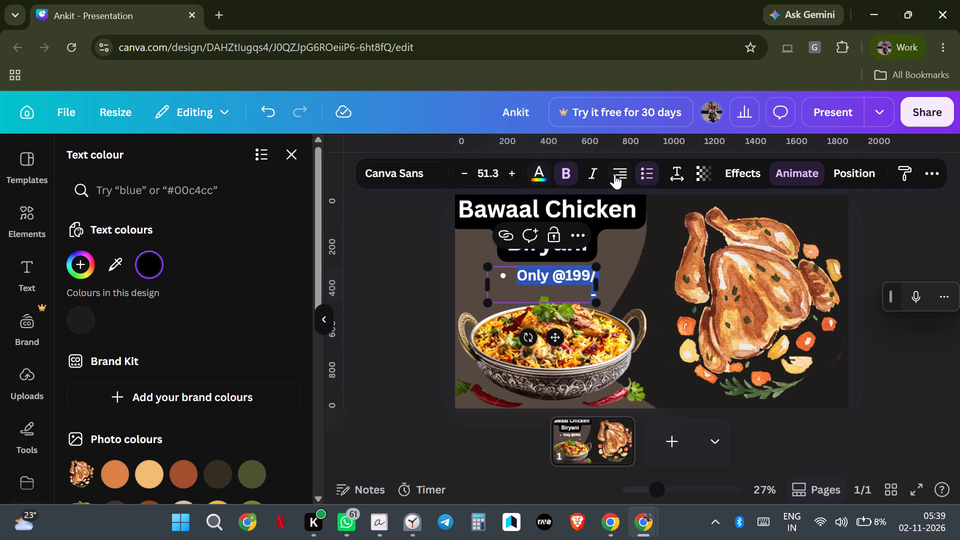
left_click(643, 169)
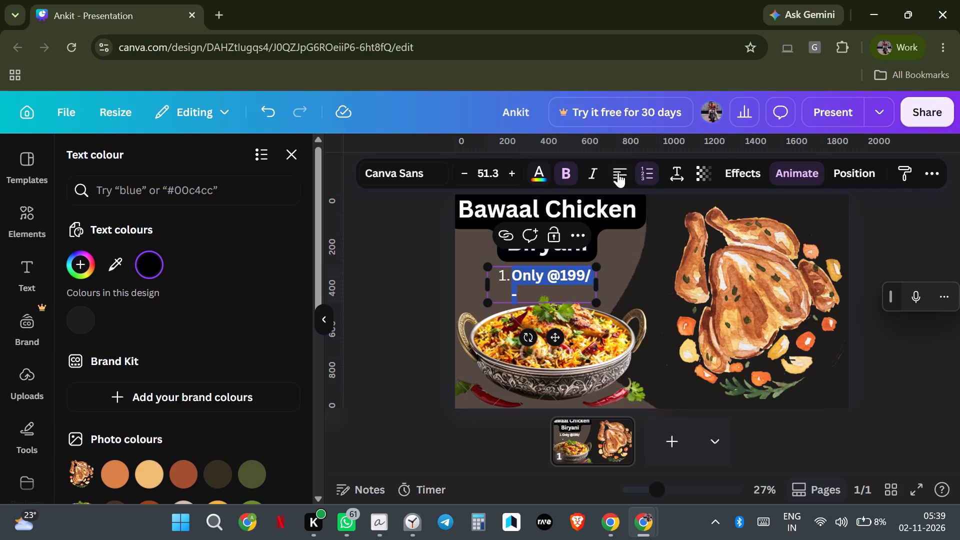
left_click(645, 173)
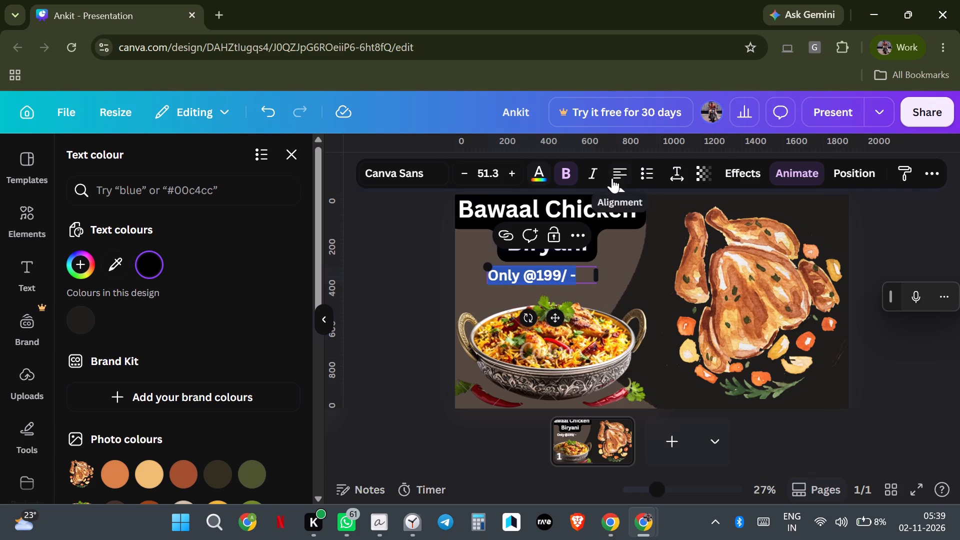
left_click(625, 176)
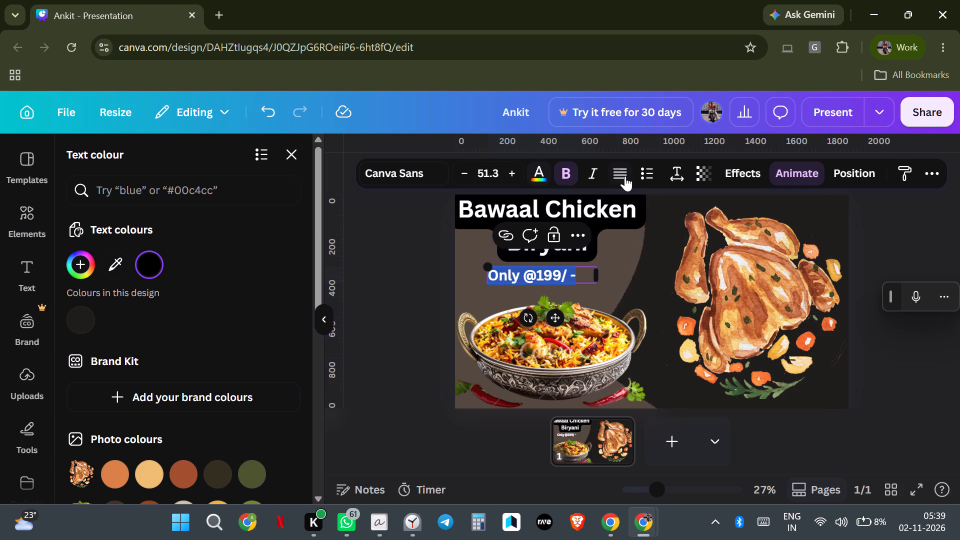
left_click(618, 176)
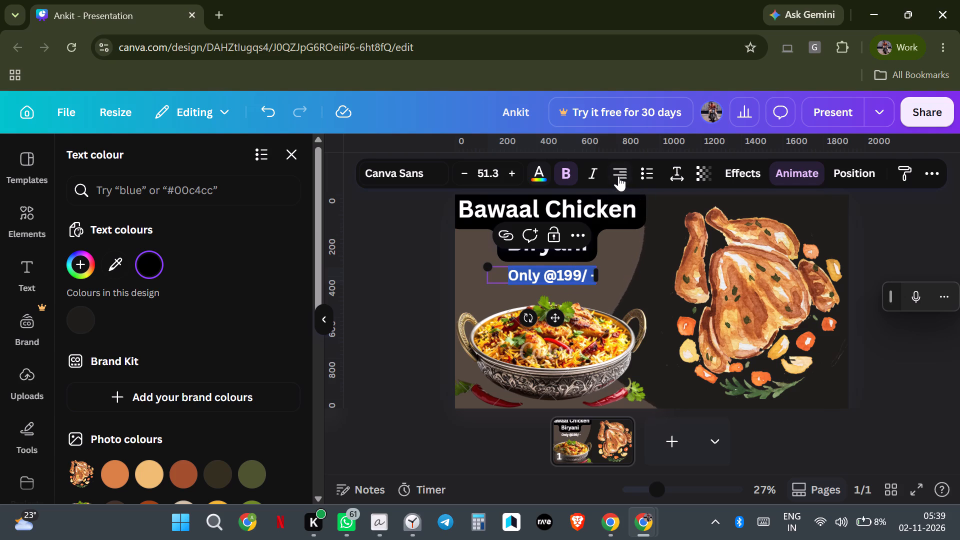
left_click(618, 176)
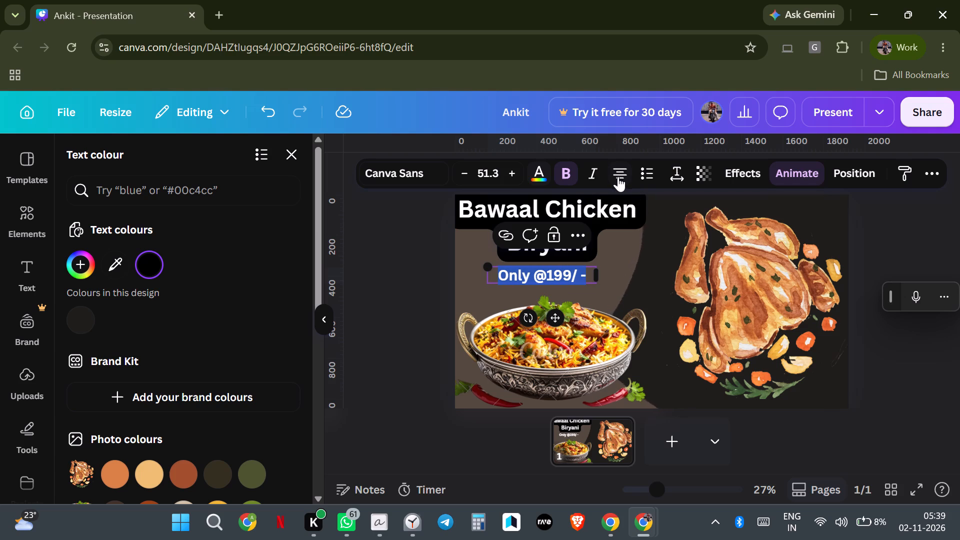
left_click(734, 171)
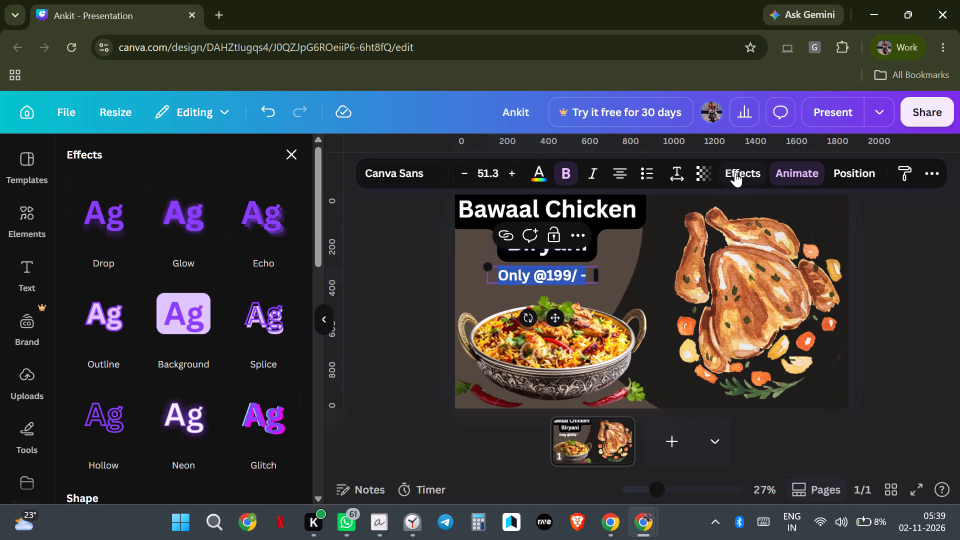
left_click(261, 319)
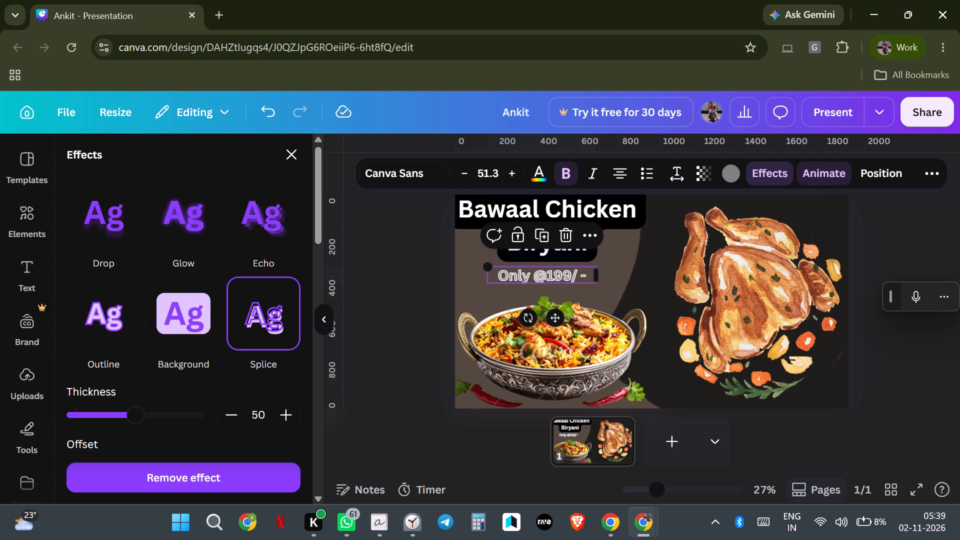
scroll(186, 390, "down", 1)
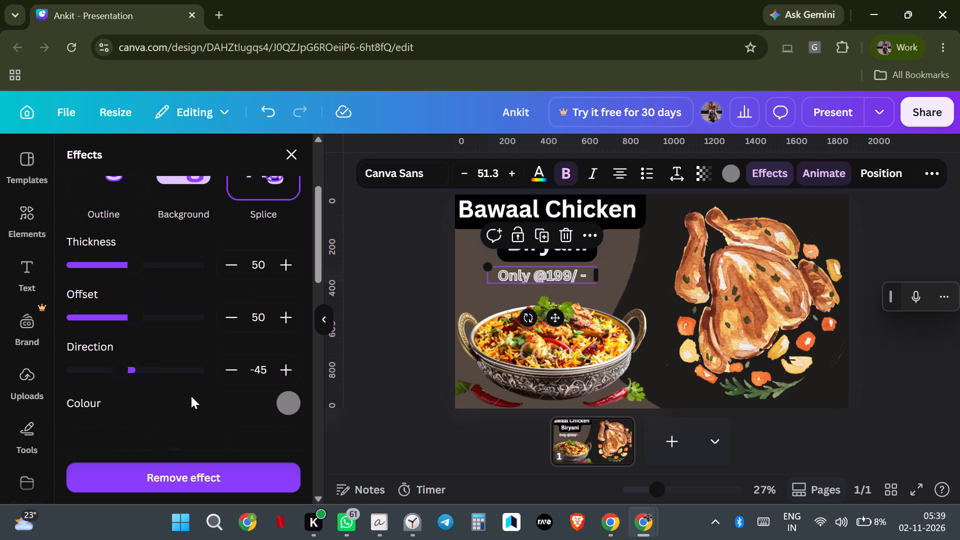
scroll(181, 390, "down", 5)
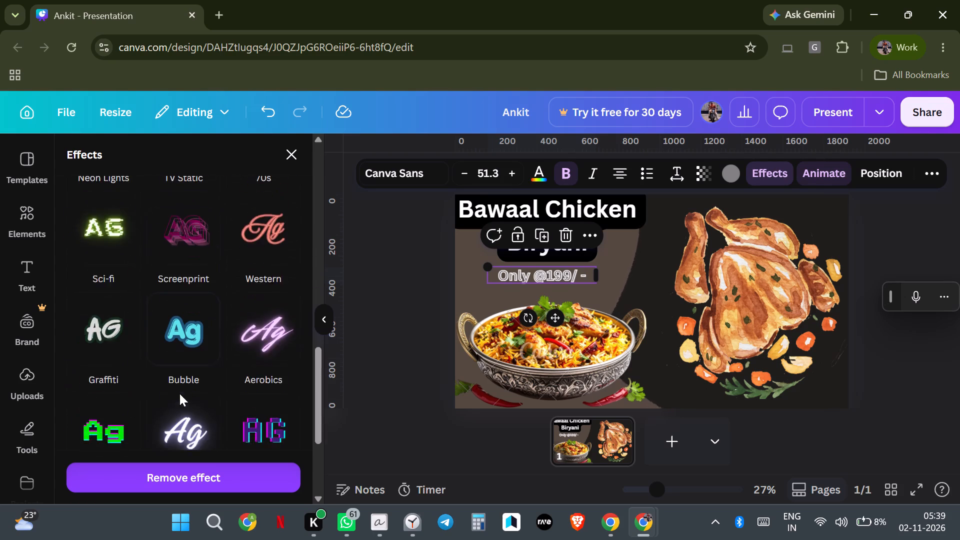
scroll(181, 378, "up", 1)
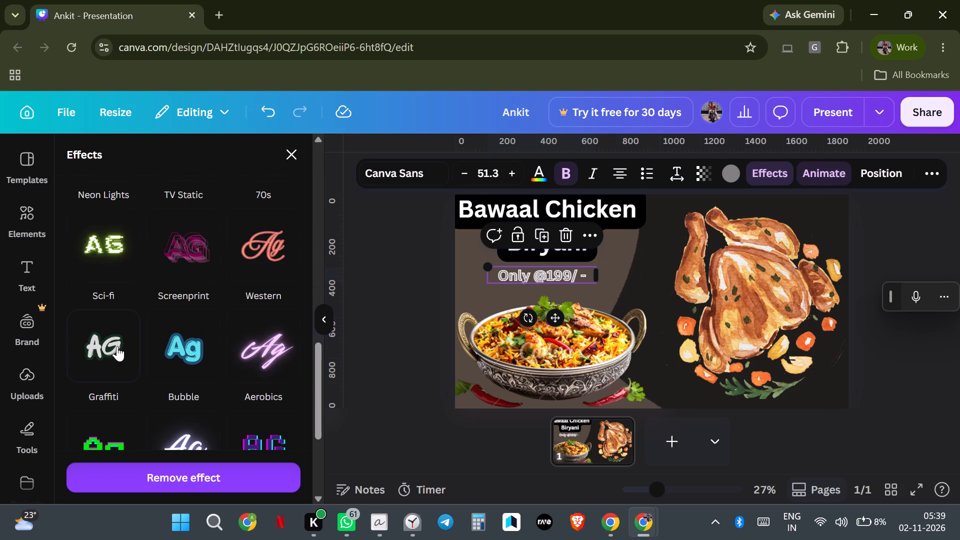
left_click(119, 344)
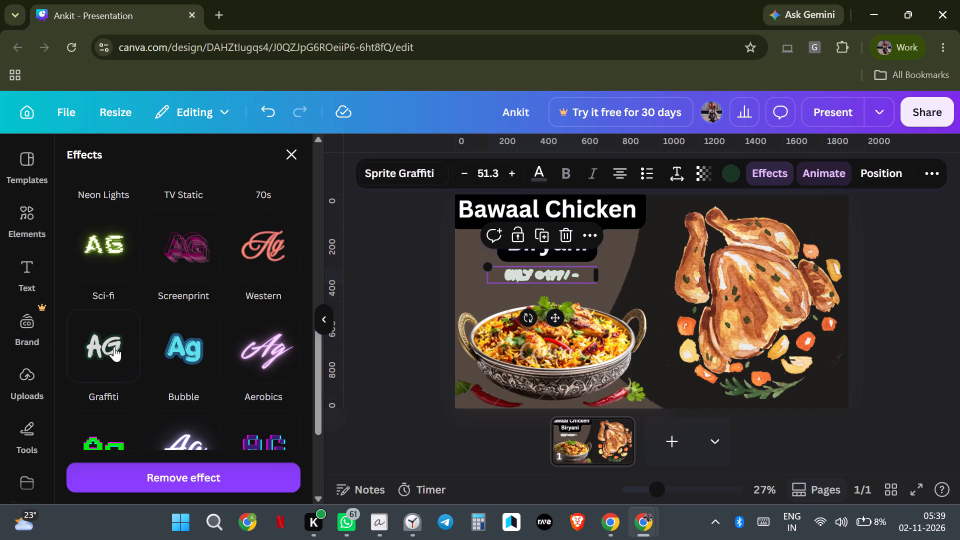
scroll(263, 347, "down", 1)
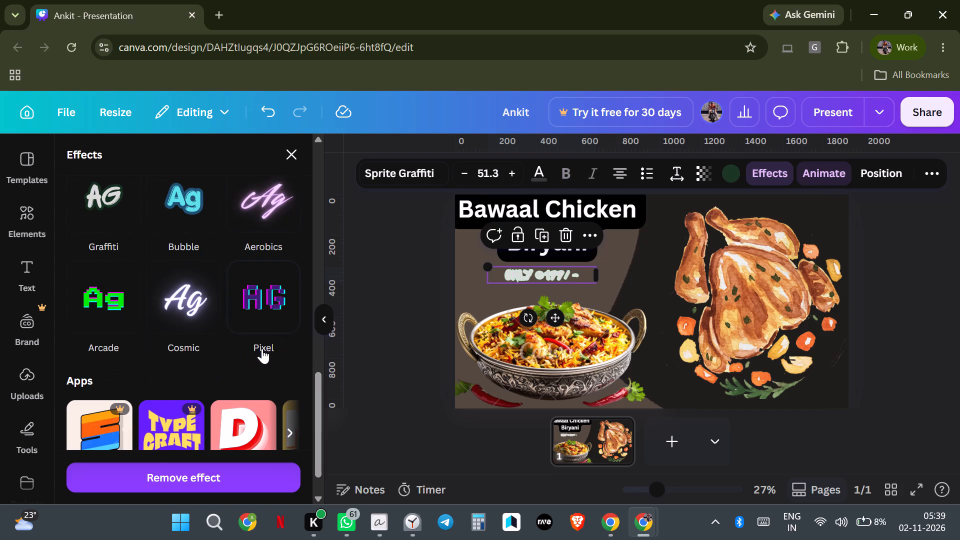
left_click(262, 307)
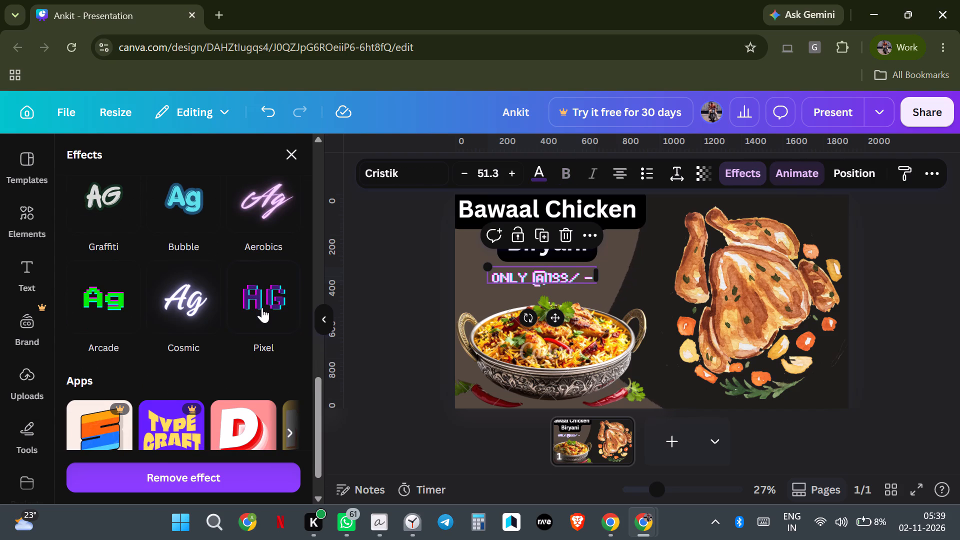
Try the Hollow effect on the price text, and replace it with the Neon effect.
scroll(250, 339, "down", 3)
scroll(246, 356, "up", 2)
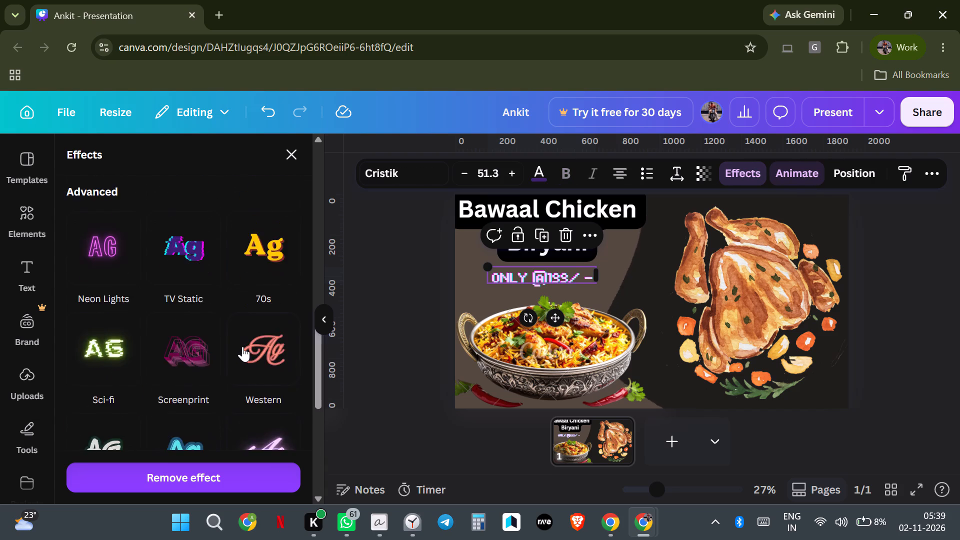
scroll(242, 345, "up", 2)
scroll(220, 311, "up", 1)
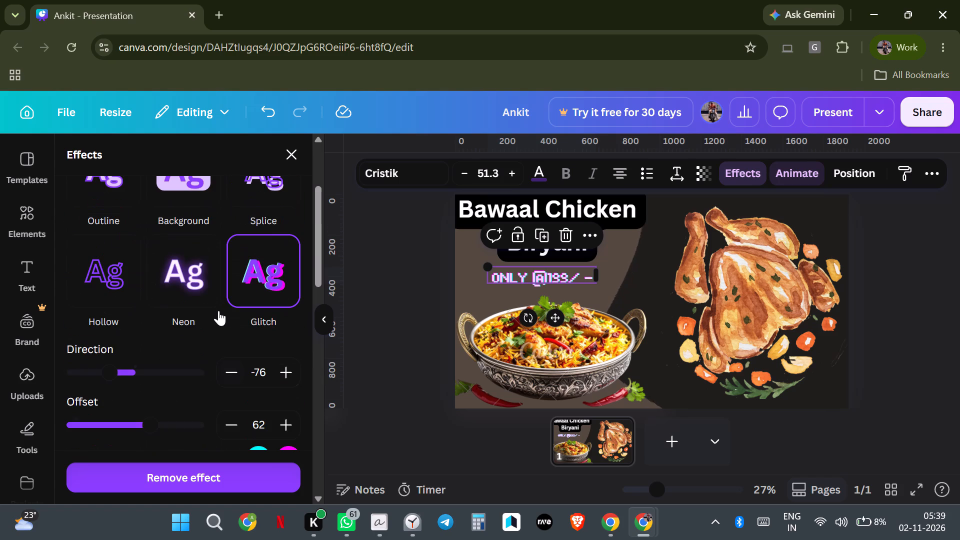
left_click(114, 272)
left_click(196, 267)
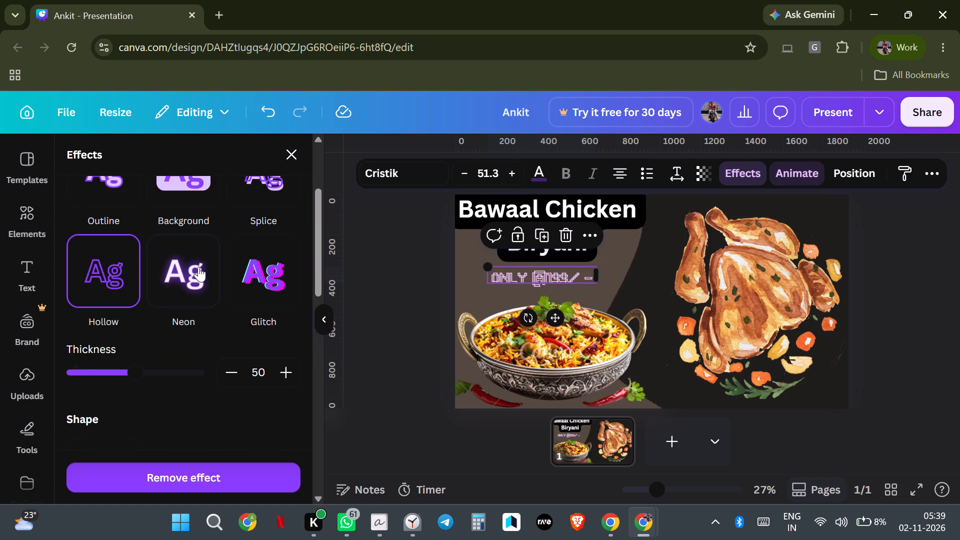
scroll(218, 283, "up", 1)
scroll(217, 290, "down", 3)
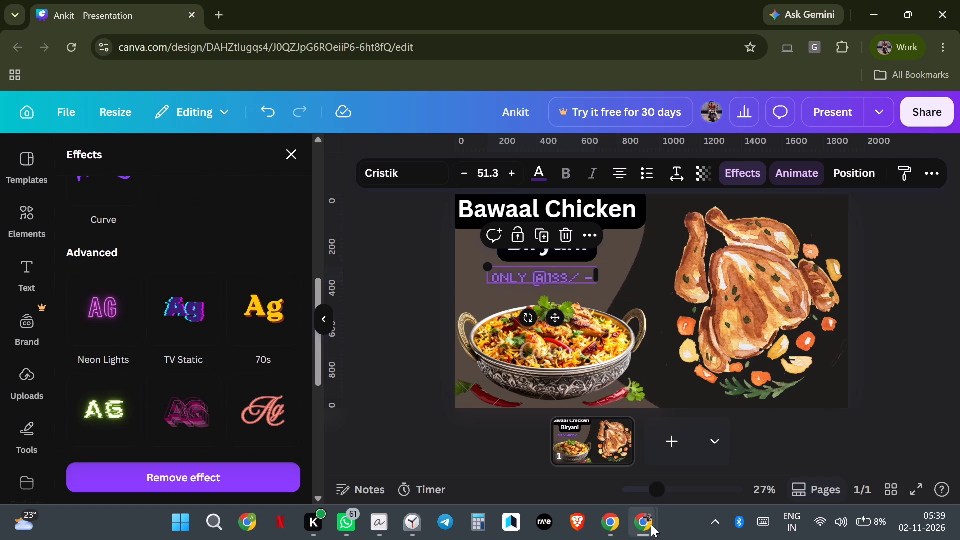
Switch to the support chat window, open the ticket marked FRT breached, and send "Hi, I am Ankit, I will be assisting you today.".
left_click(568, 440)
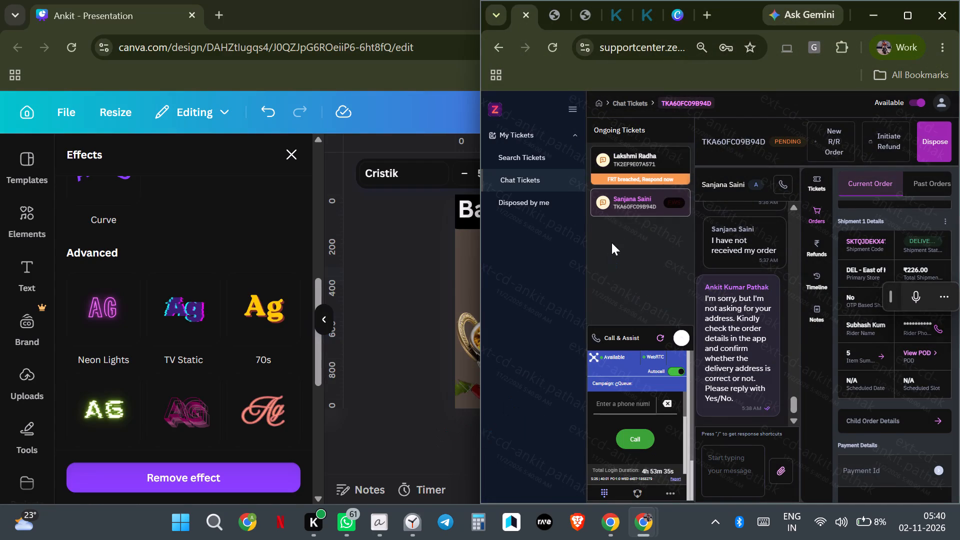
double_click(636, 167)
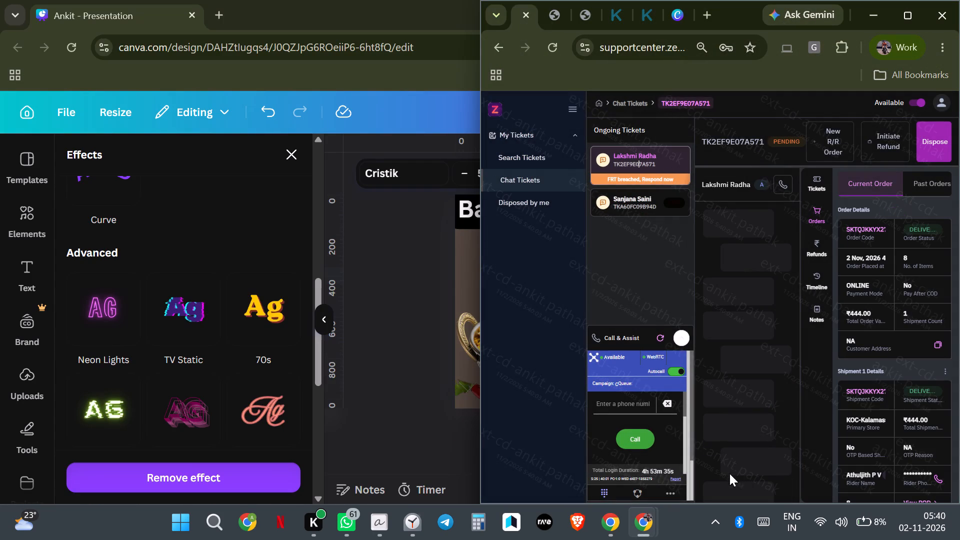
left_click(722, 487)
key("f")
key("BackSpace")
type("Hi, I am Ankit, I will be assisting you today.")
key("Return")
key("Return")
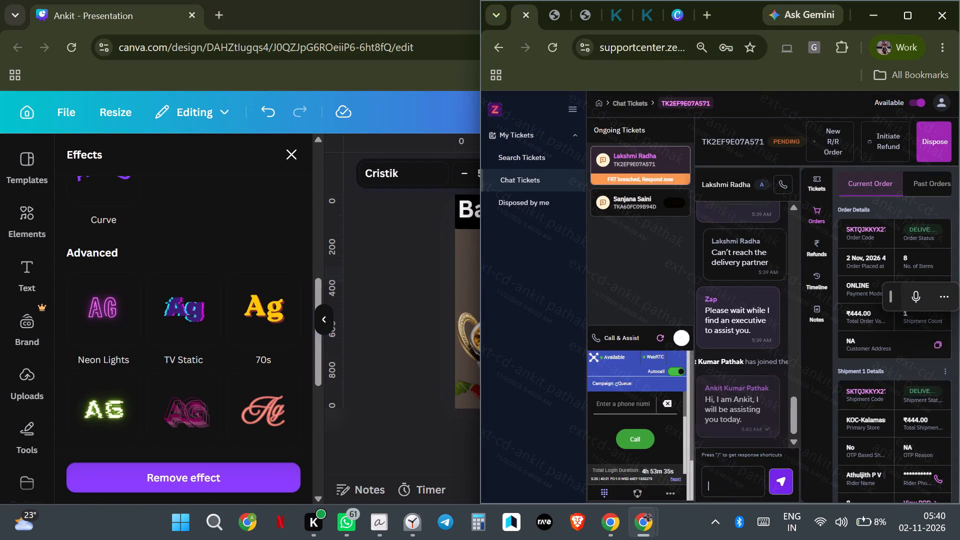
Send the customer the prepared reply asking them to check the order in the app and confirm the delivery address is complete and accurate.
key("a")
key("BackSpace")
key("ctrl+v")
key("Return")
type("/ad")
key("BackSpace")
key("BackSpace")
key("BackSpace")
key("ctrl+v")
key("Return")
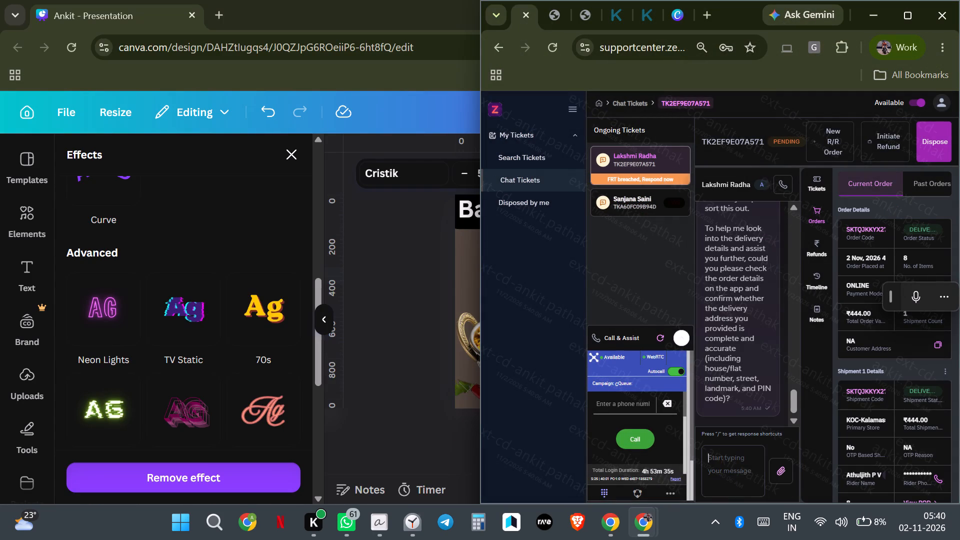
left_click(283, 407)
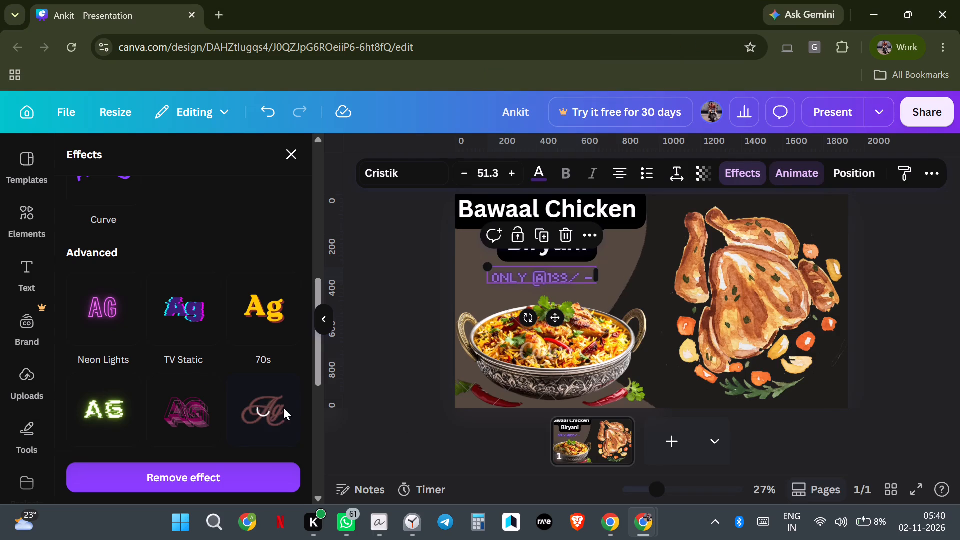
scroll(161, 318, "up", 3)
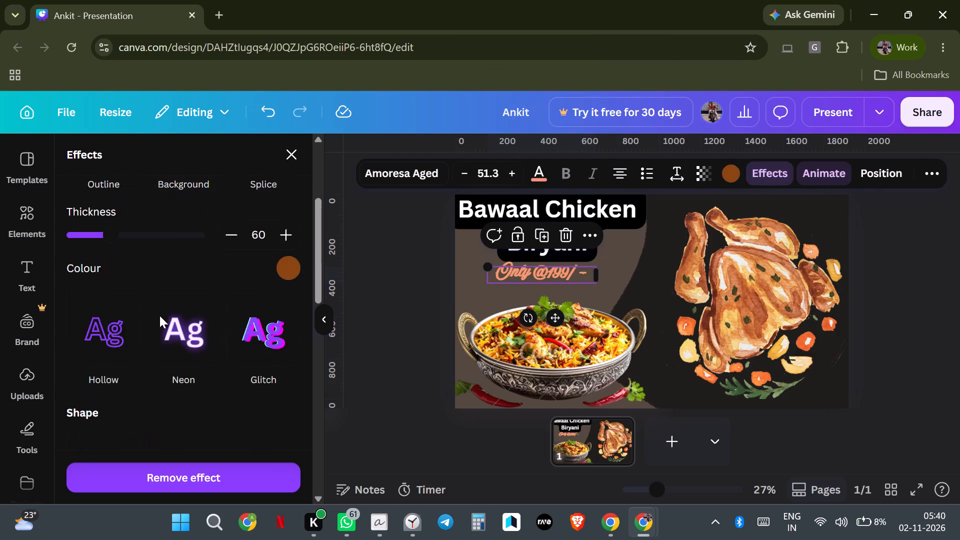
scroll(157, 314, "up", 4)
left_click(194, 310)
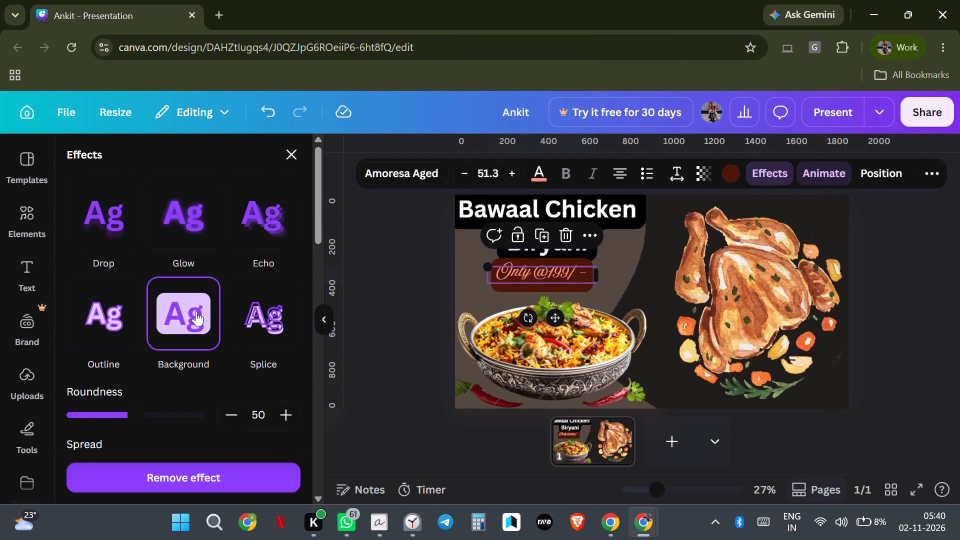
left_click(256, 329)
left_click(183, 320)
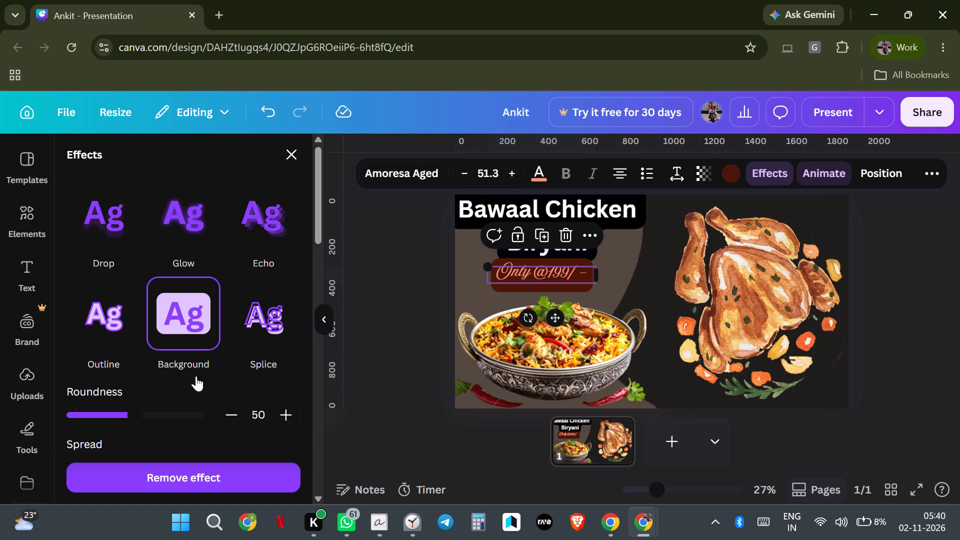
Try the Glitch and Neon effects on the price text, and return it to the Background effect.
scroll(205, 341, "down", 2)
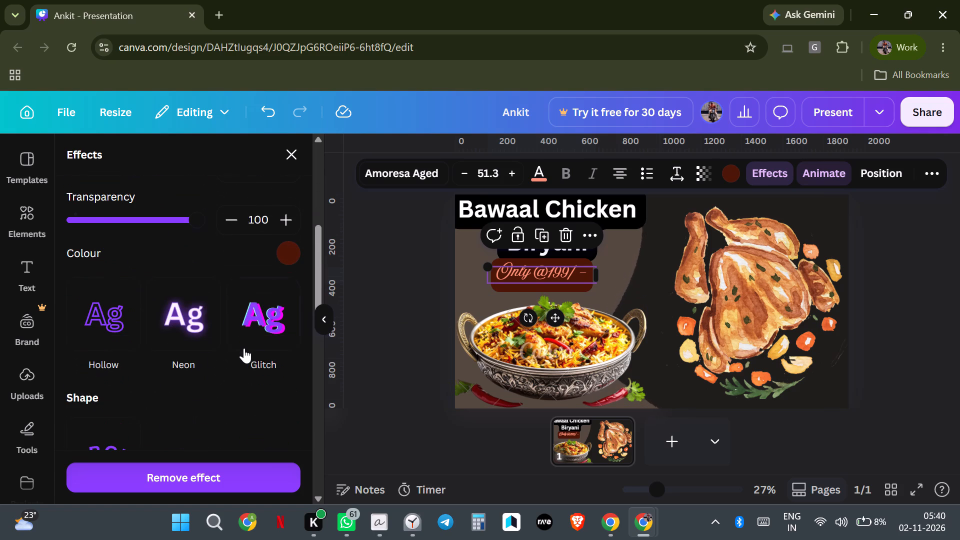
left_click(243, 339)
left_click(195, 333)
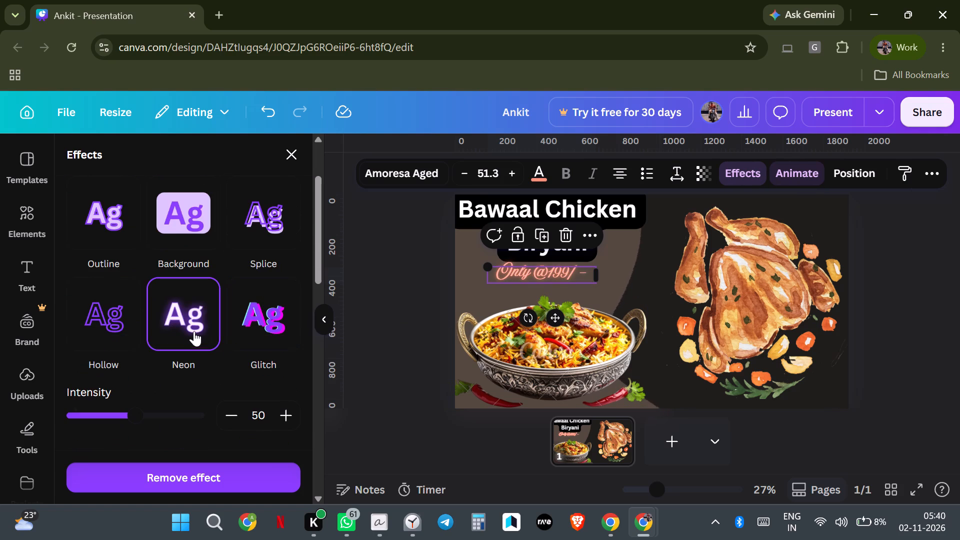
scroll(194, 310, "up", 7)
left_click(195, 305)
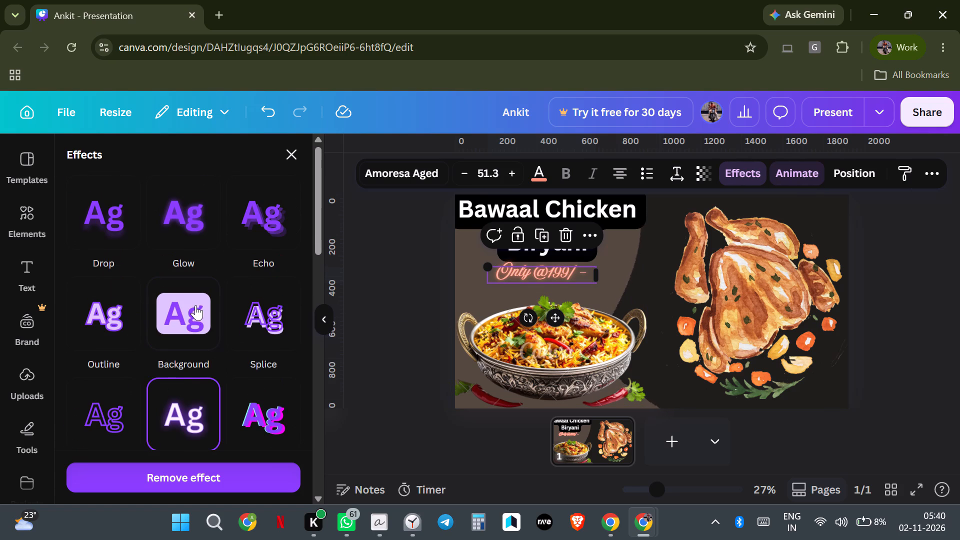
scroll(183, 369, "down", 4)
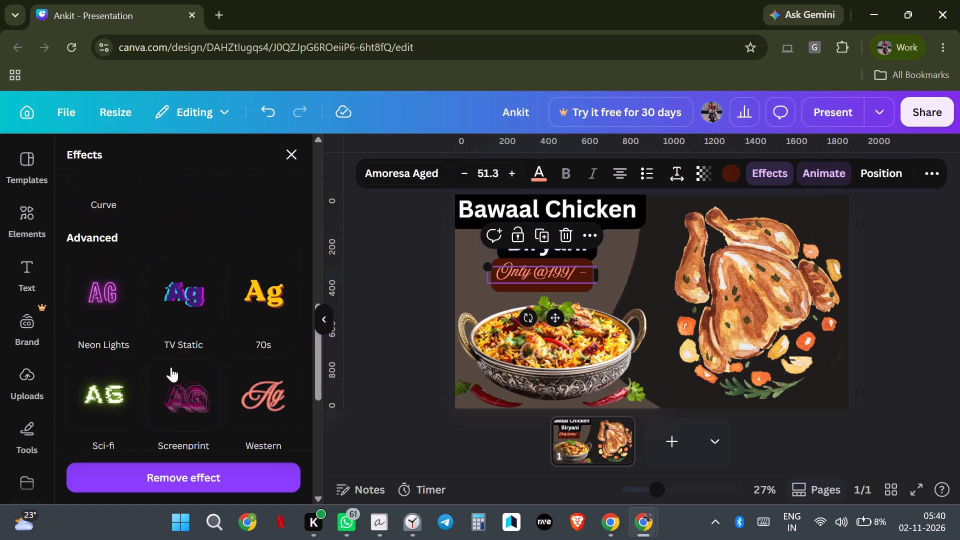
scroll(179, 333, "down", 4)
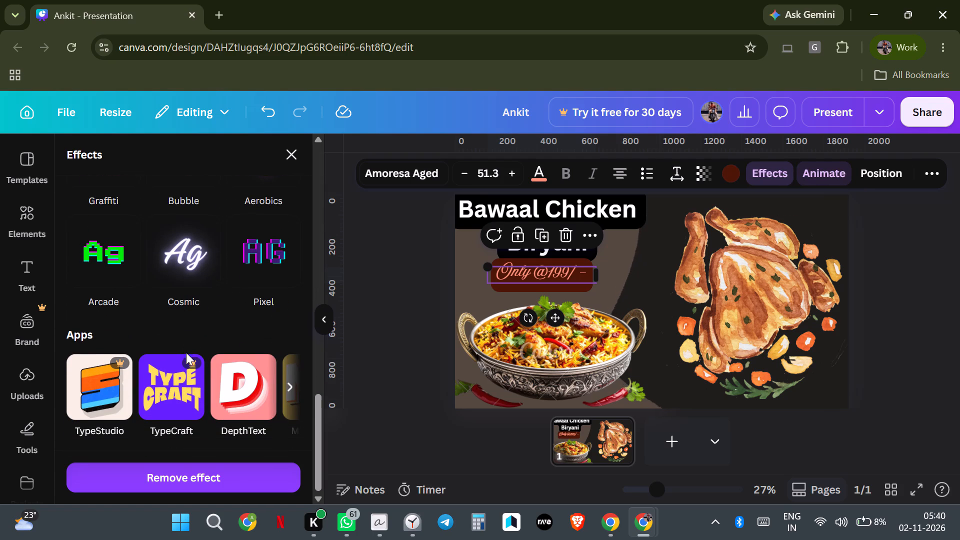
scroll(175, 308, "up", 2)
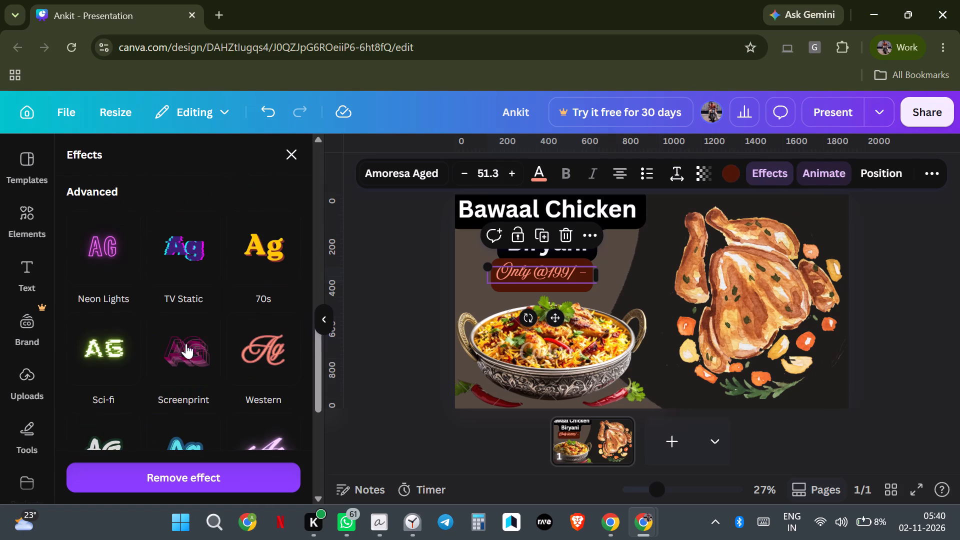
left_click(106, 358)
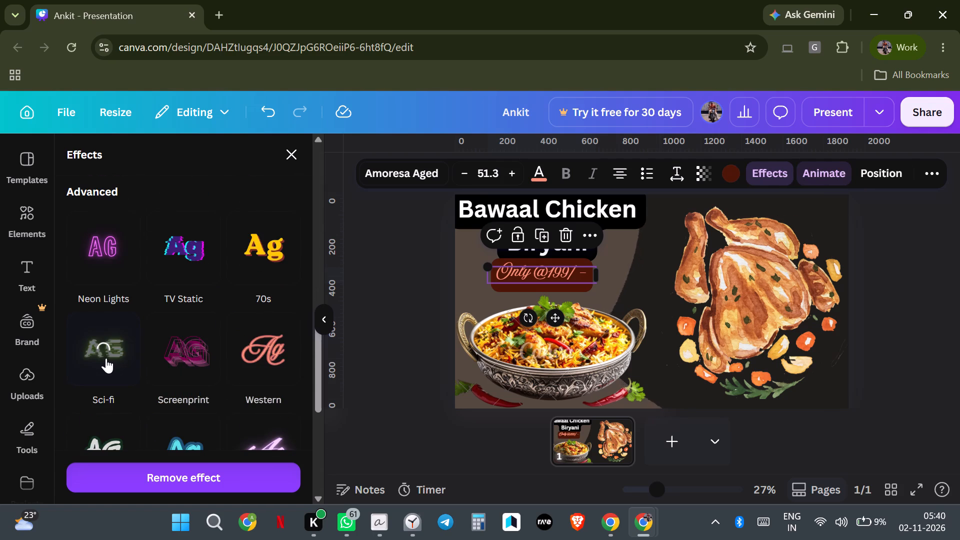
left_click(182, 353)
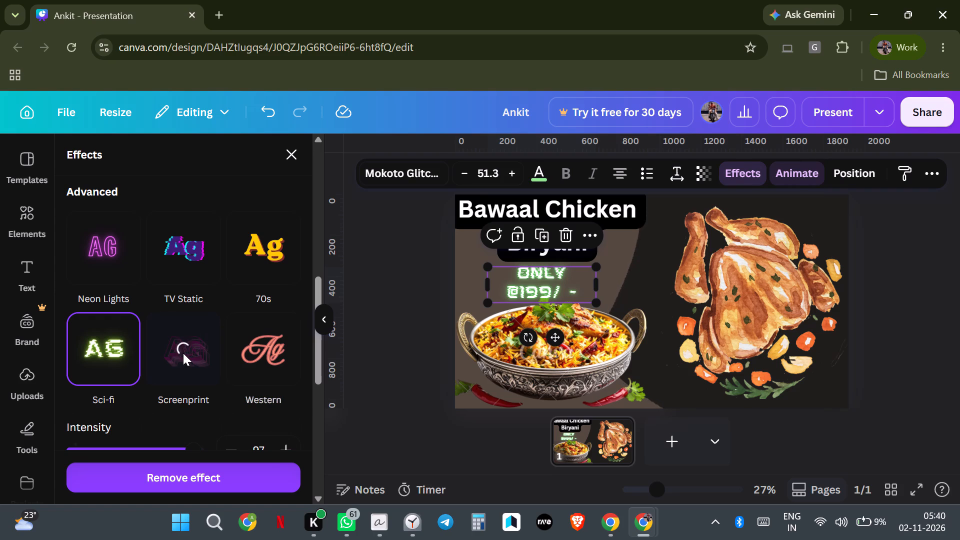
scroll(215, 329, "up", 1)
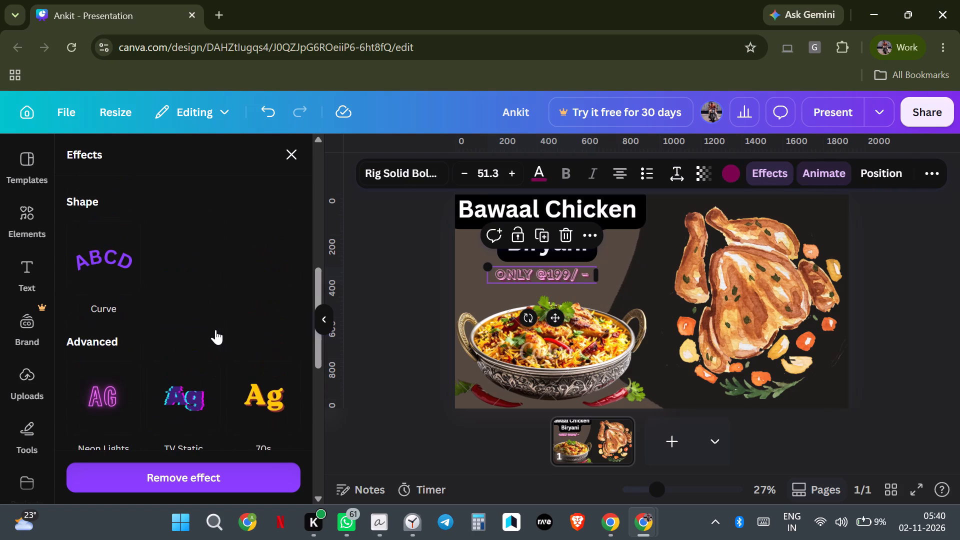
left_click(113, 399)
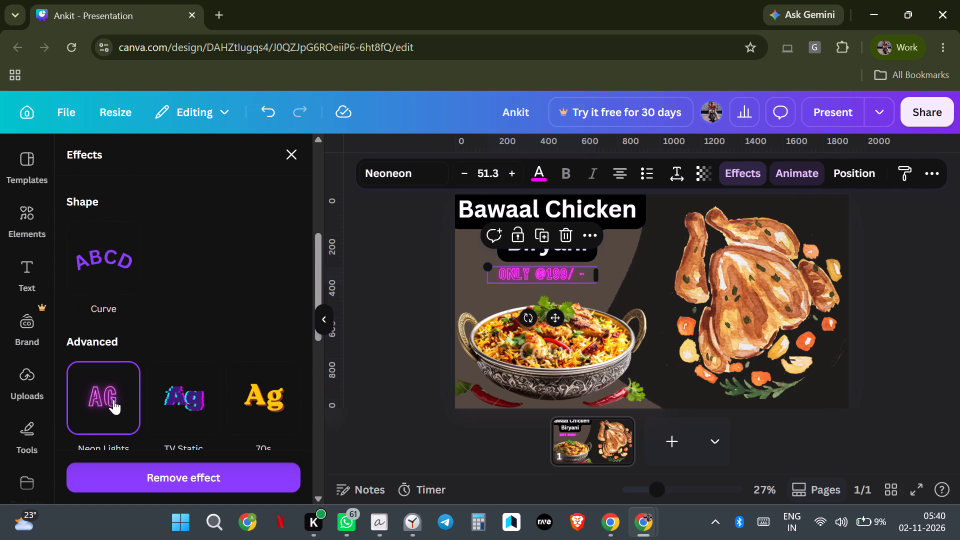
Apply the advanced TV Static effect to the price text and set its offset to 73.
left_click(198, 396)
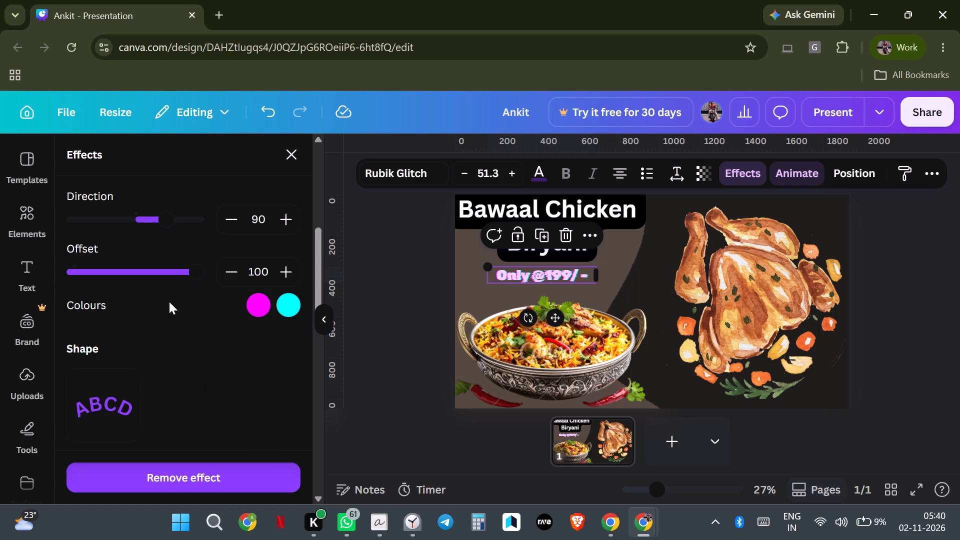
left_click_drag(191, 275, 164, 286)
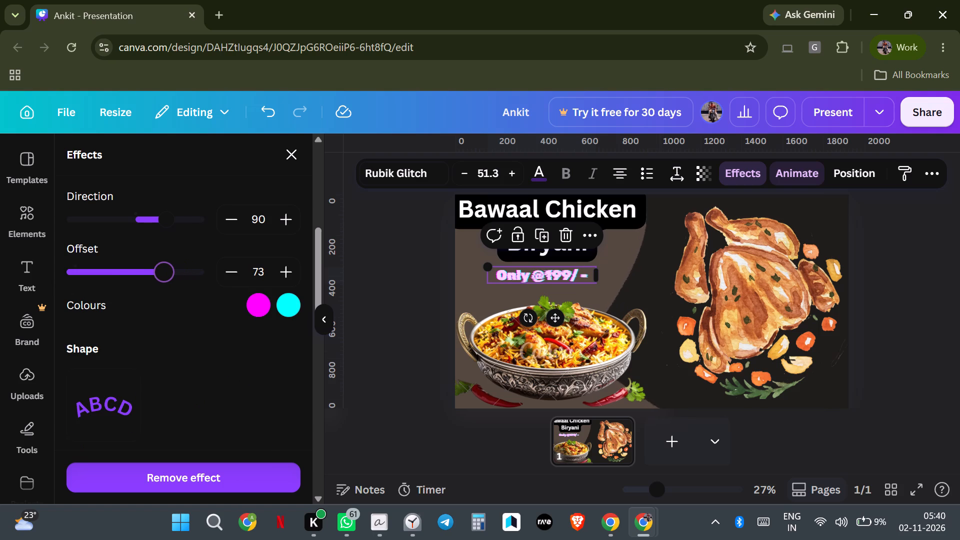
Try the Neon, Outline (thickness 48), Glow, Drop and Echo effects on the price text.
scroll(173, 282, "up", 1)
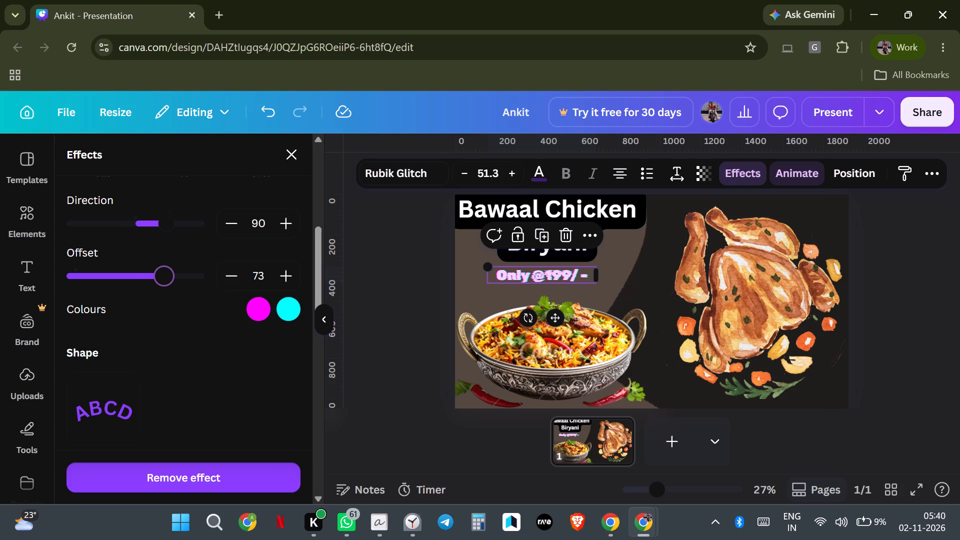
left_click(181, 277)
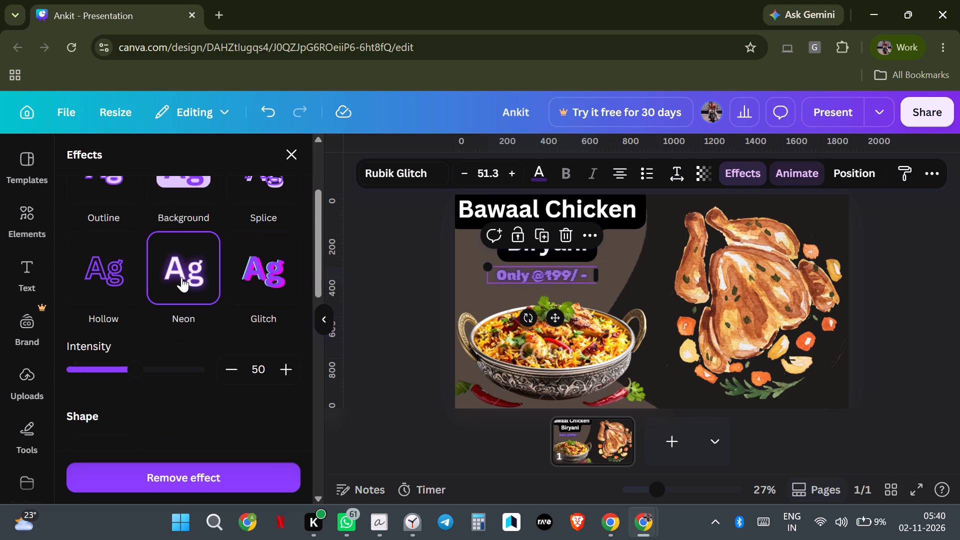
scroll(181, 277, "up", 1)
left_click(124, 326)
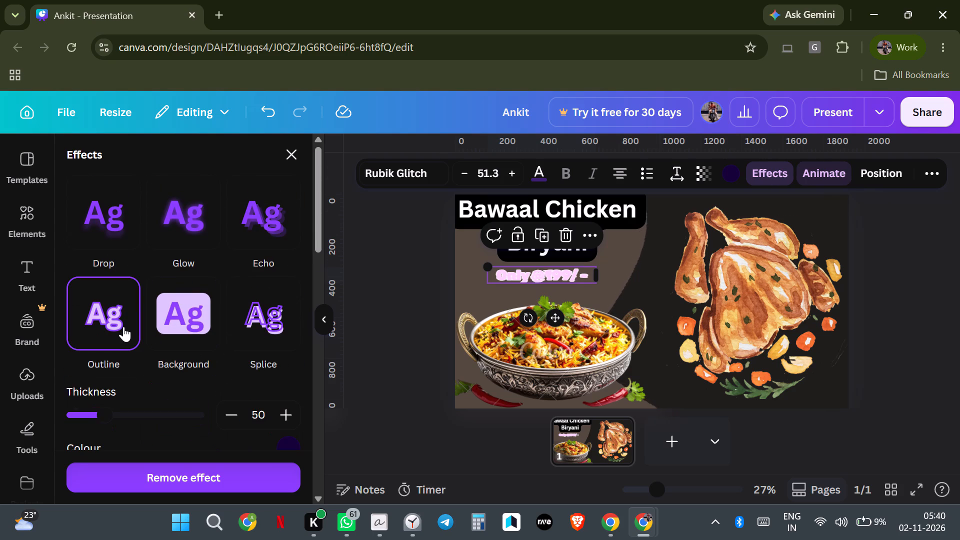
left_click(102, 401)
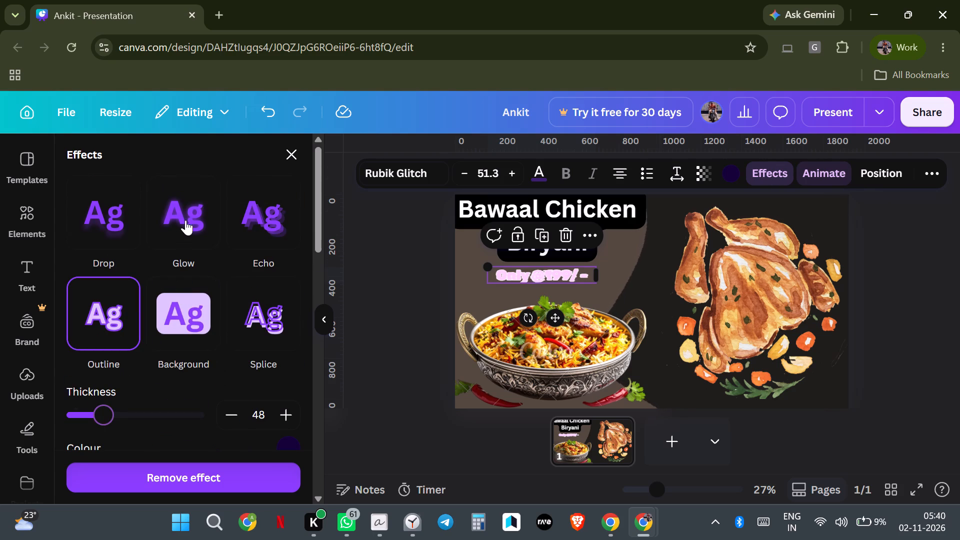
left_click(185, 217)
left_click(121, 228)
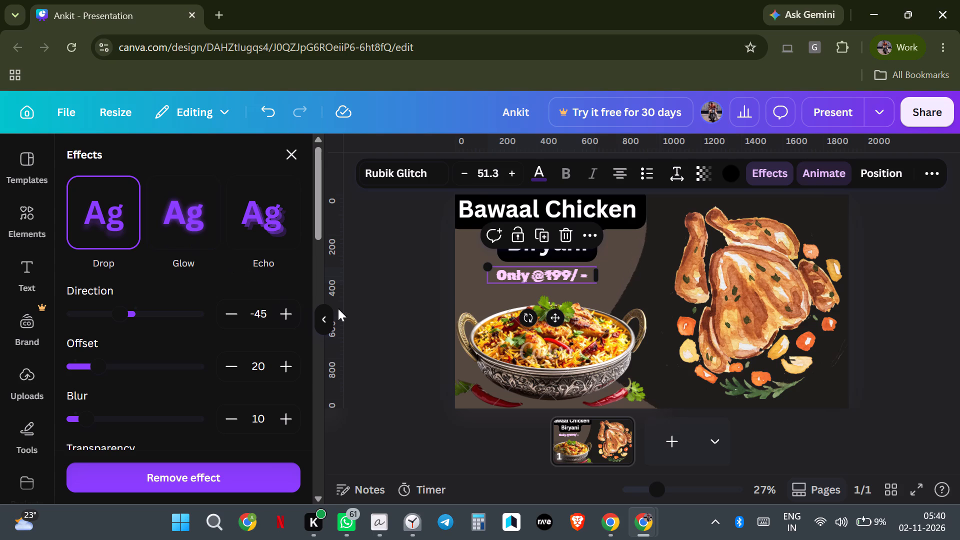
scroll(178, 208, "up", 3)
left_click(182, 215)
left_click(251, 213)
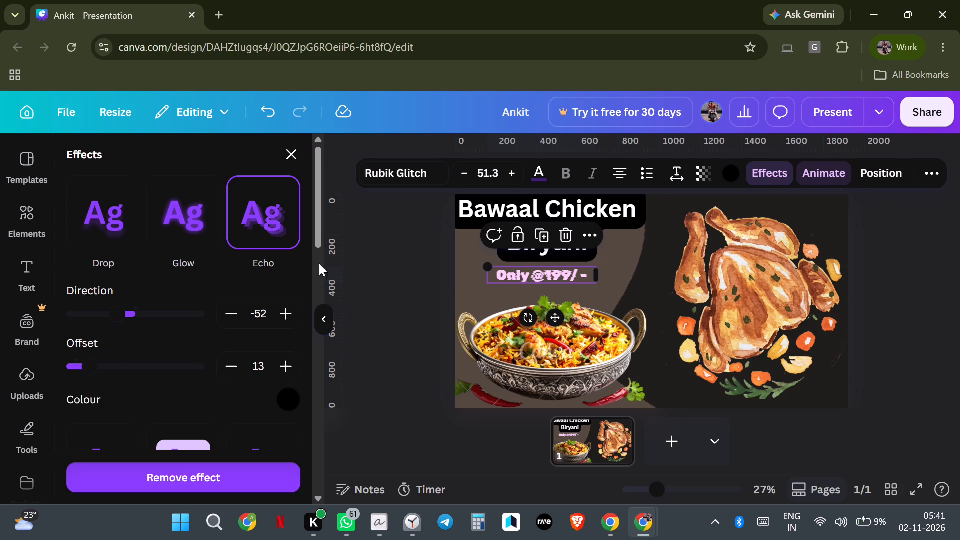
left_click_drag(317, 237, 313, 451)
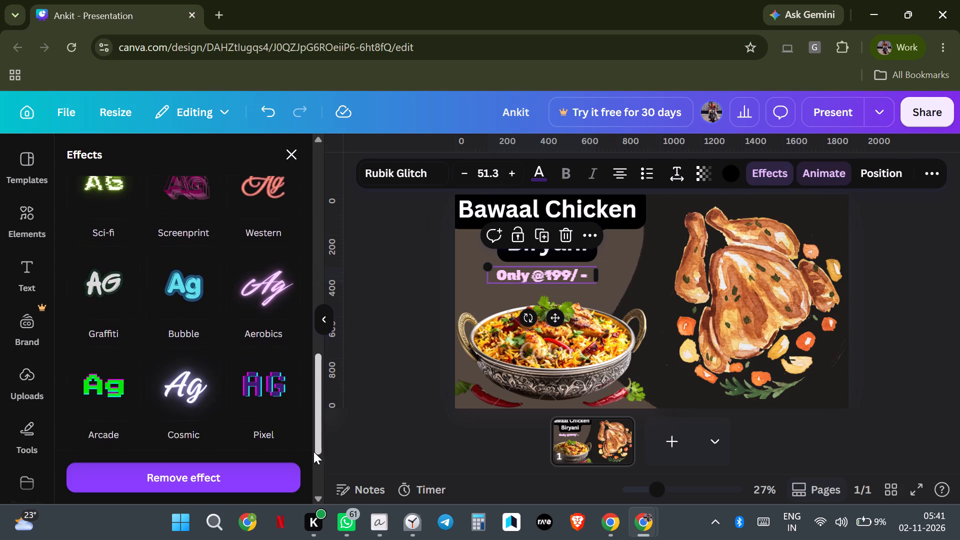
left_click_drag(313, 451, 307, 359)
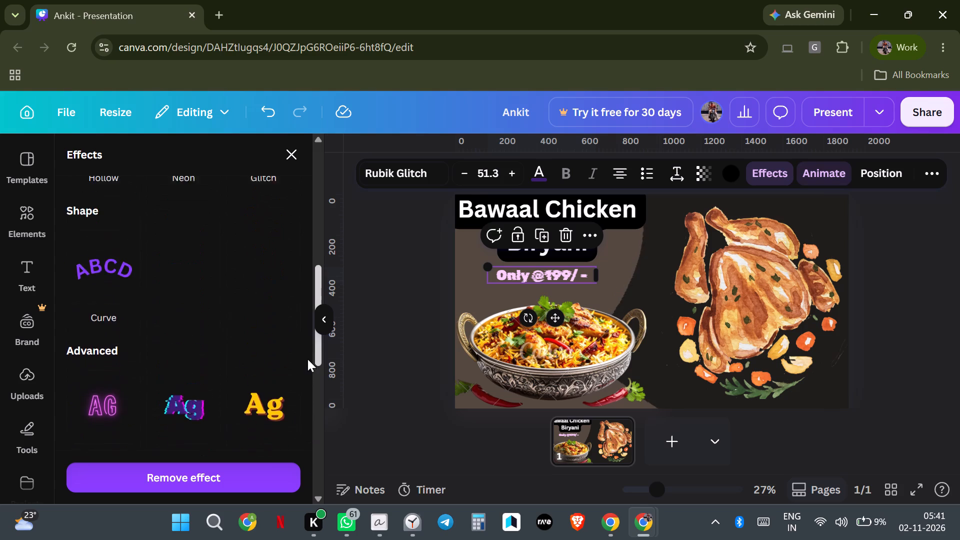
left_click_drag(307, 359, 310, 309)
left_click(176, 333)
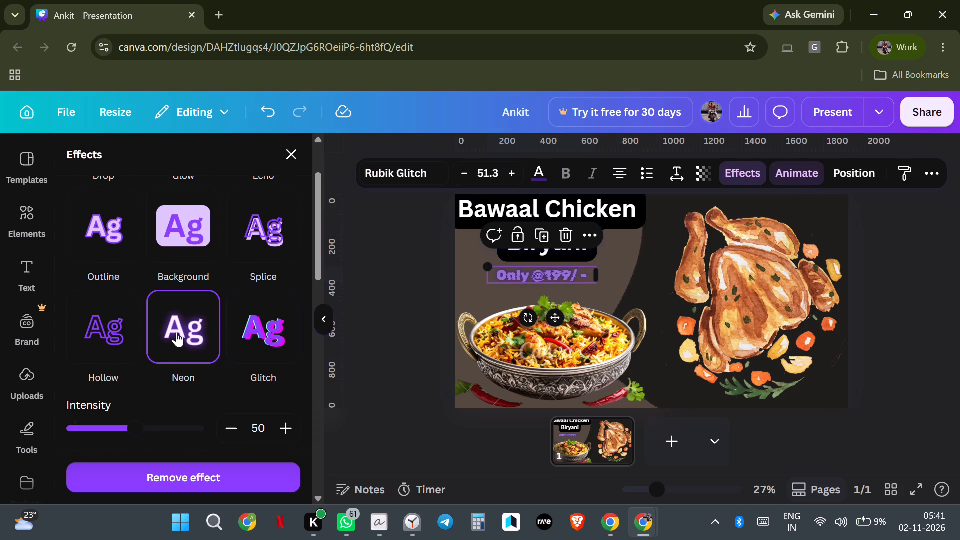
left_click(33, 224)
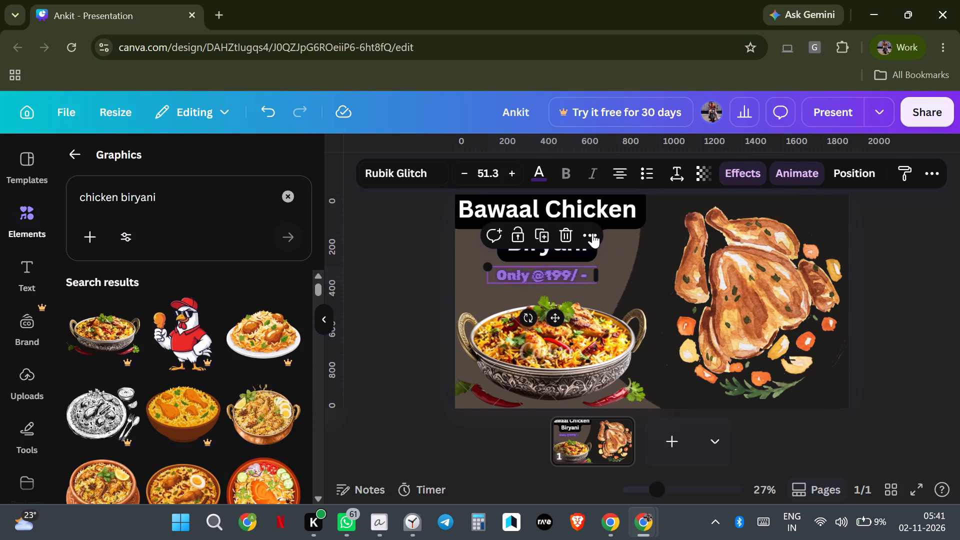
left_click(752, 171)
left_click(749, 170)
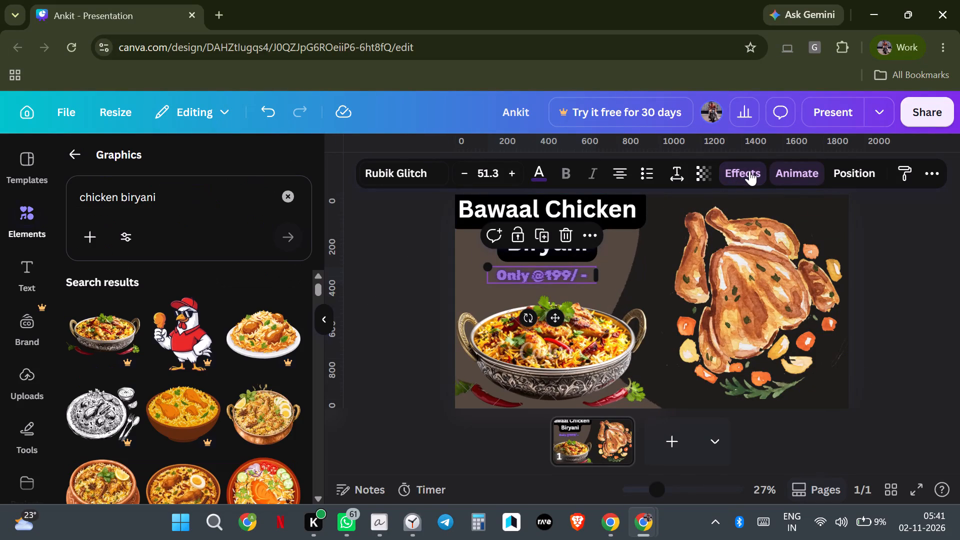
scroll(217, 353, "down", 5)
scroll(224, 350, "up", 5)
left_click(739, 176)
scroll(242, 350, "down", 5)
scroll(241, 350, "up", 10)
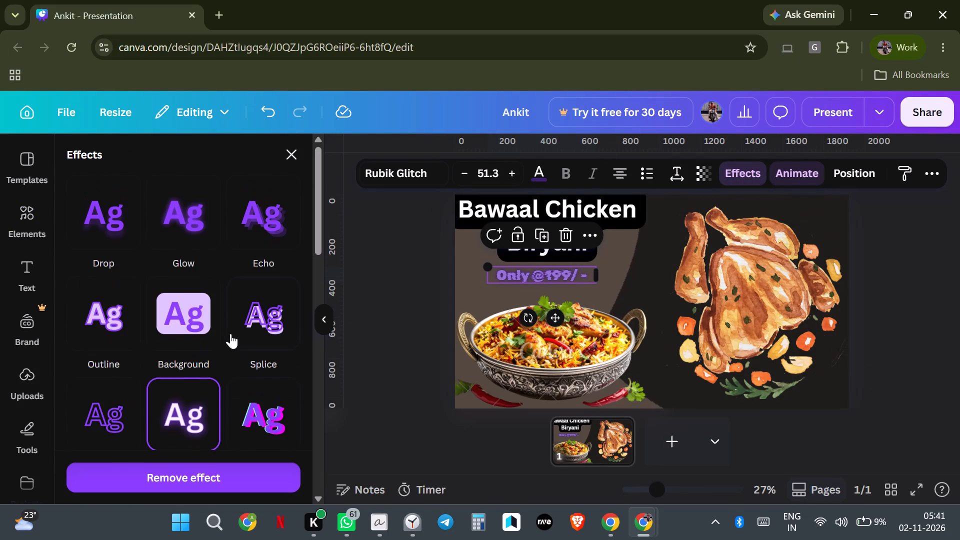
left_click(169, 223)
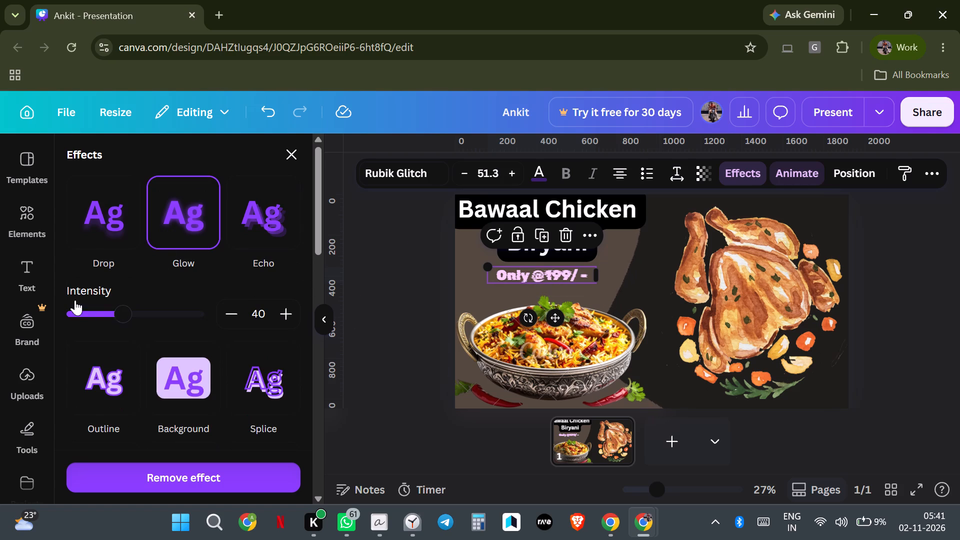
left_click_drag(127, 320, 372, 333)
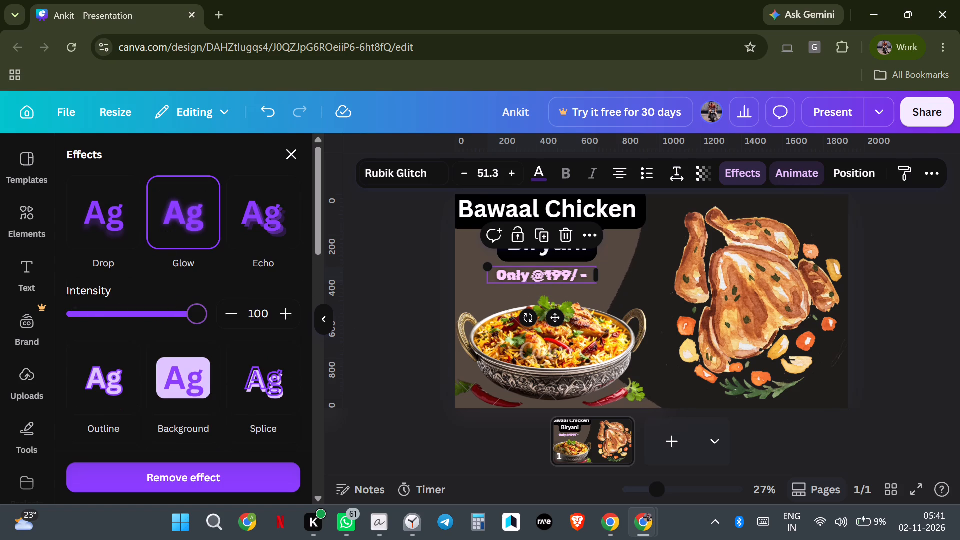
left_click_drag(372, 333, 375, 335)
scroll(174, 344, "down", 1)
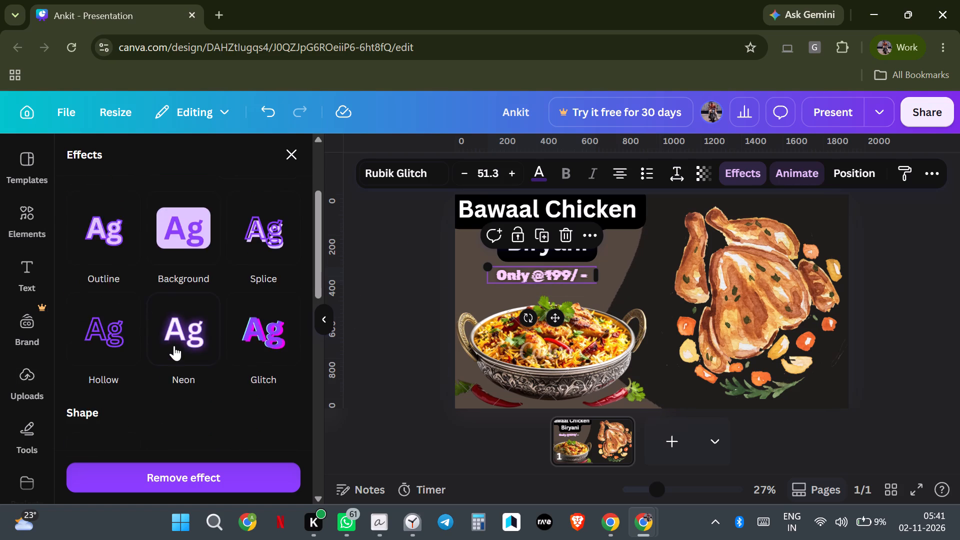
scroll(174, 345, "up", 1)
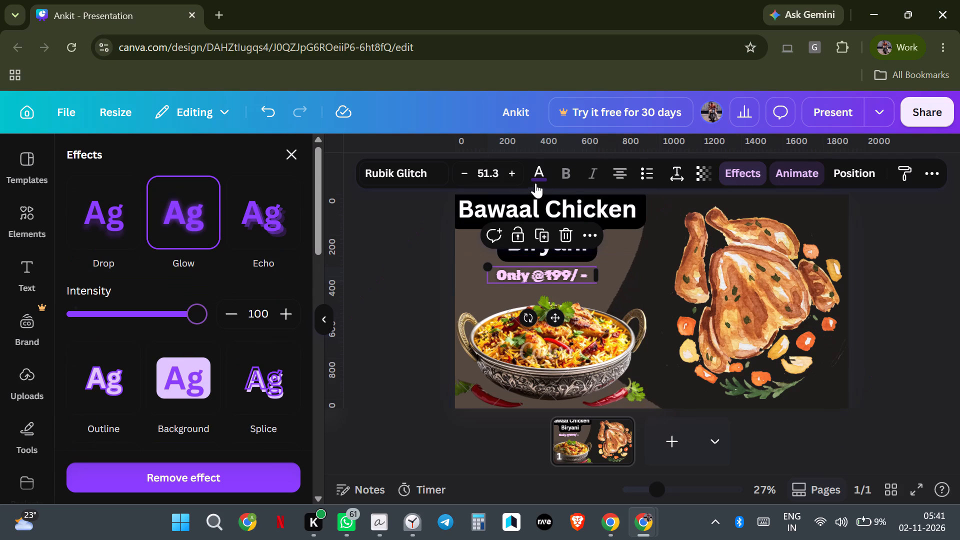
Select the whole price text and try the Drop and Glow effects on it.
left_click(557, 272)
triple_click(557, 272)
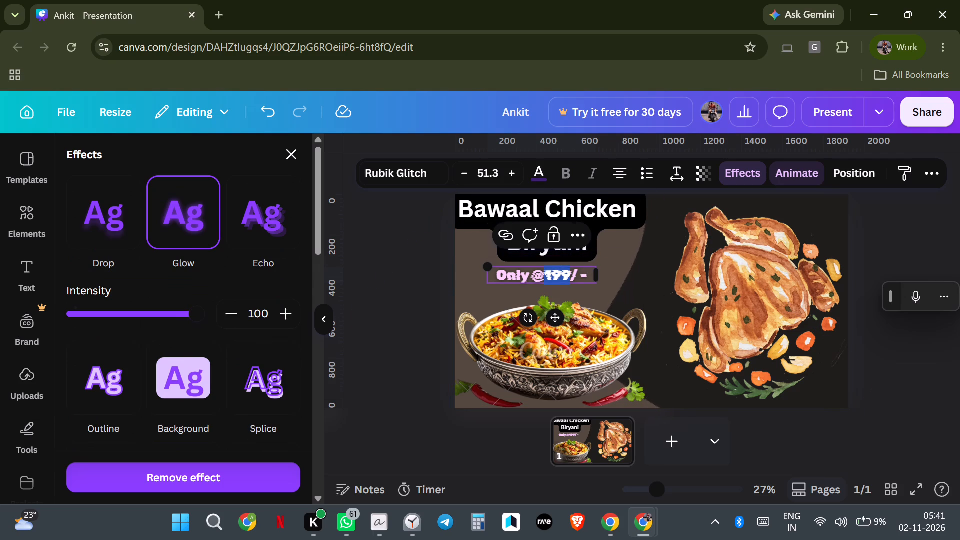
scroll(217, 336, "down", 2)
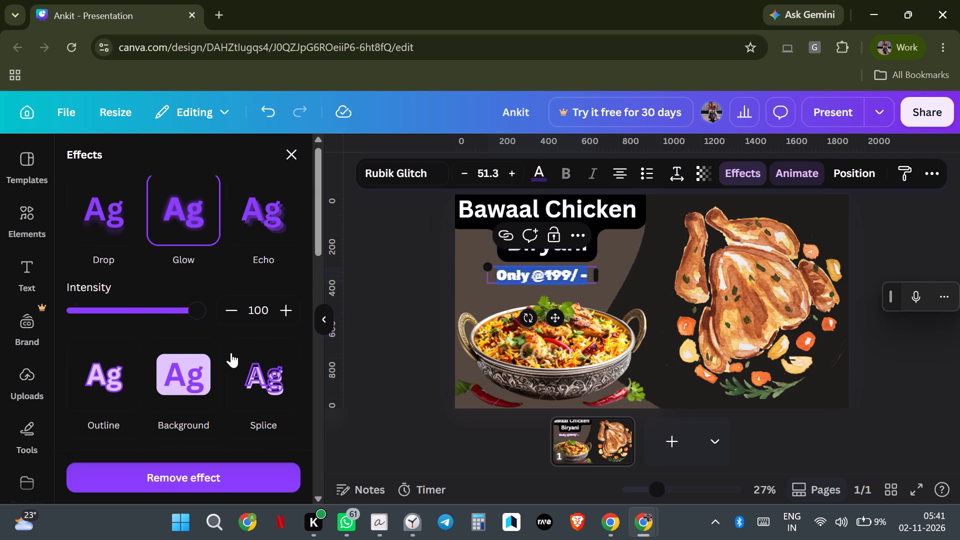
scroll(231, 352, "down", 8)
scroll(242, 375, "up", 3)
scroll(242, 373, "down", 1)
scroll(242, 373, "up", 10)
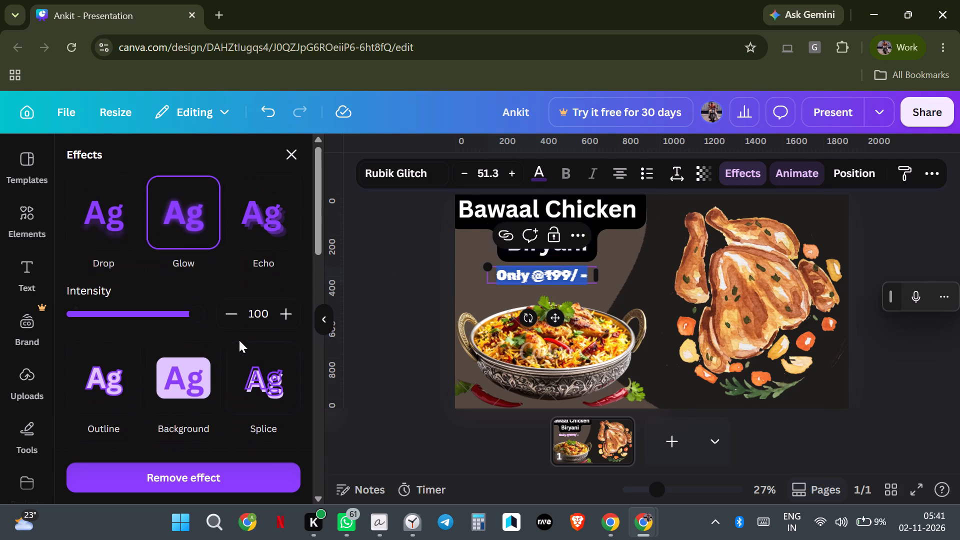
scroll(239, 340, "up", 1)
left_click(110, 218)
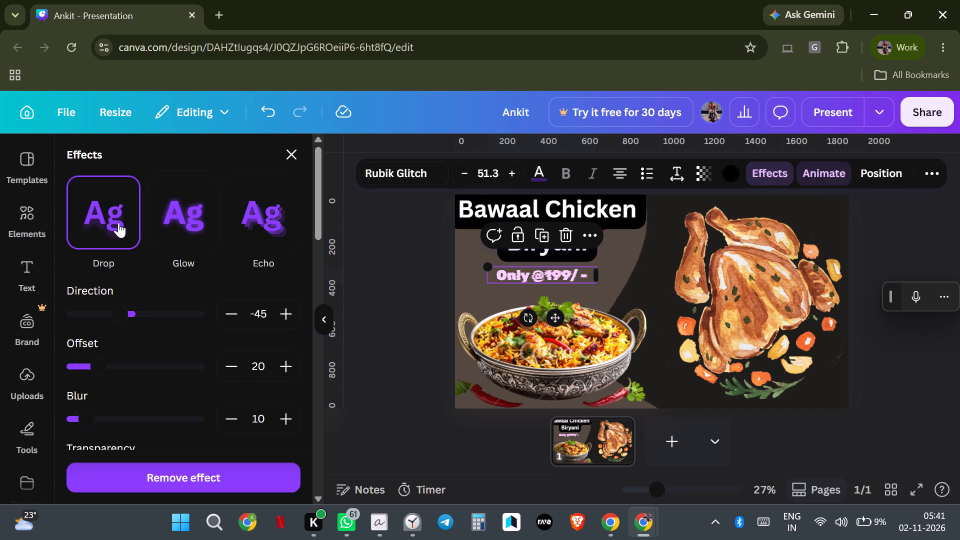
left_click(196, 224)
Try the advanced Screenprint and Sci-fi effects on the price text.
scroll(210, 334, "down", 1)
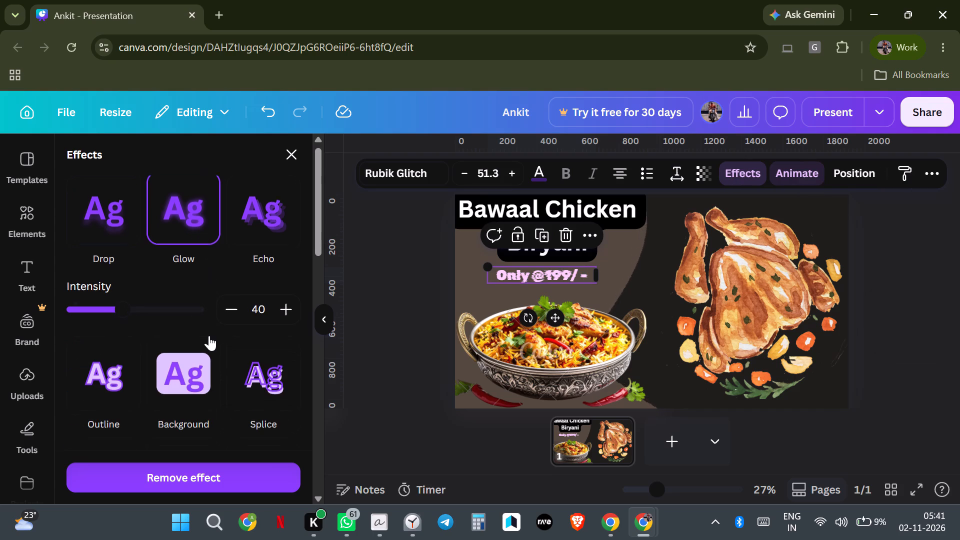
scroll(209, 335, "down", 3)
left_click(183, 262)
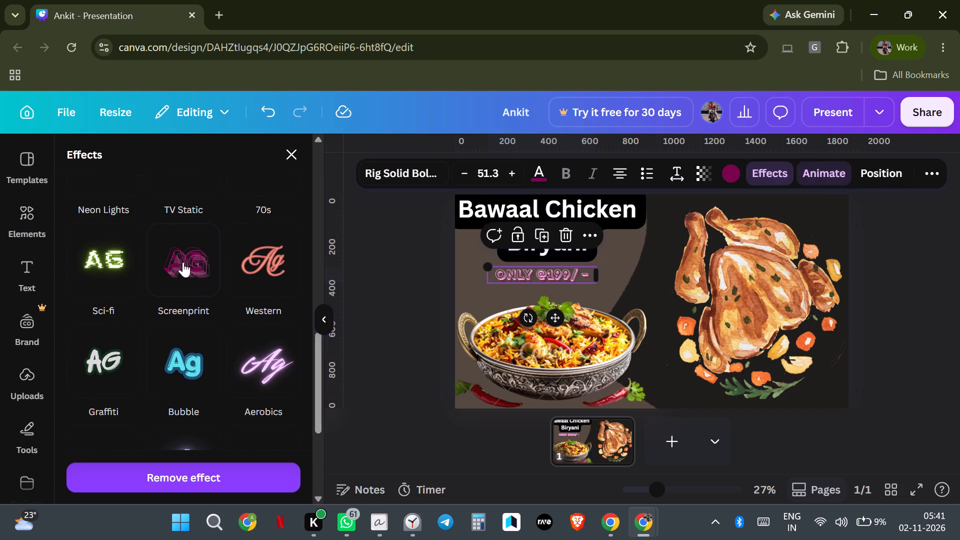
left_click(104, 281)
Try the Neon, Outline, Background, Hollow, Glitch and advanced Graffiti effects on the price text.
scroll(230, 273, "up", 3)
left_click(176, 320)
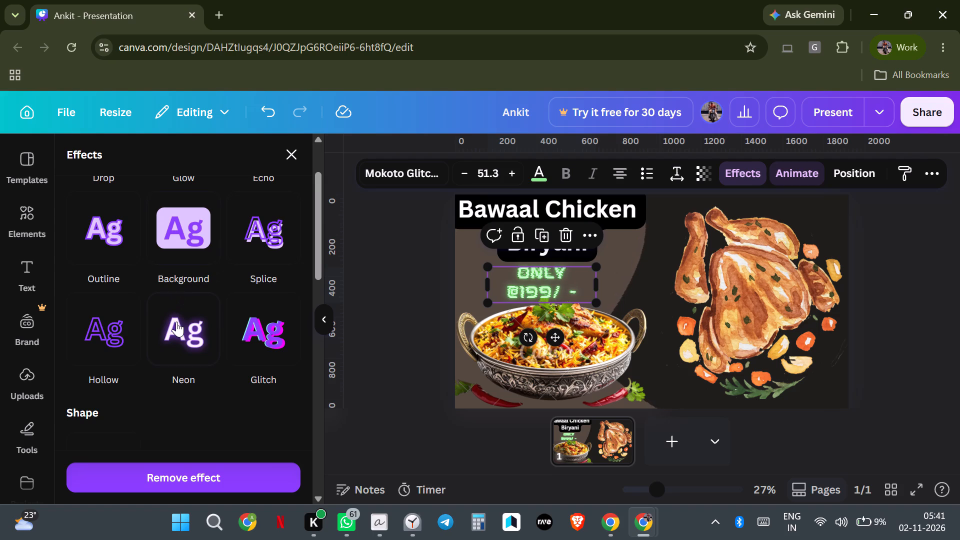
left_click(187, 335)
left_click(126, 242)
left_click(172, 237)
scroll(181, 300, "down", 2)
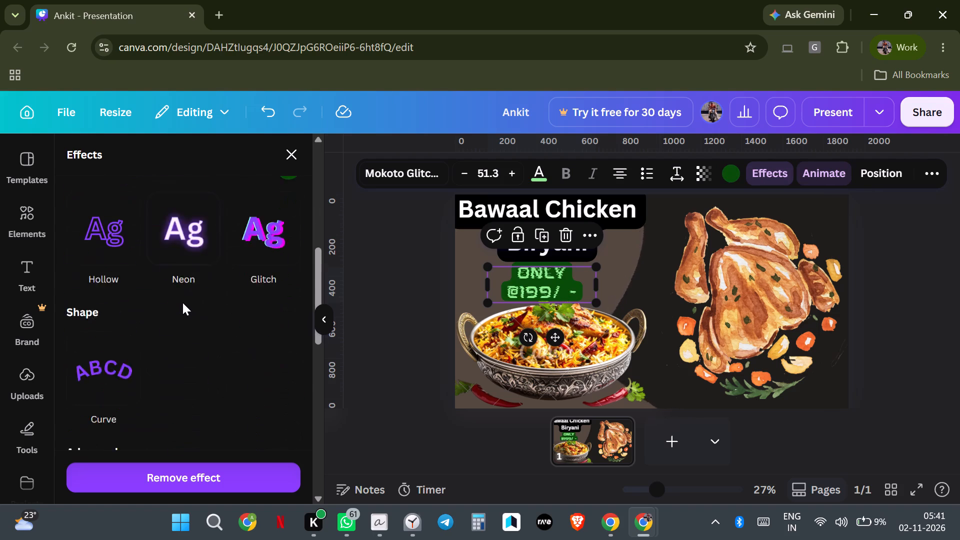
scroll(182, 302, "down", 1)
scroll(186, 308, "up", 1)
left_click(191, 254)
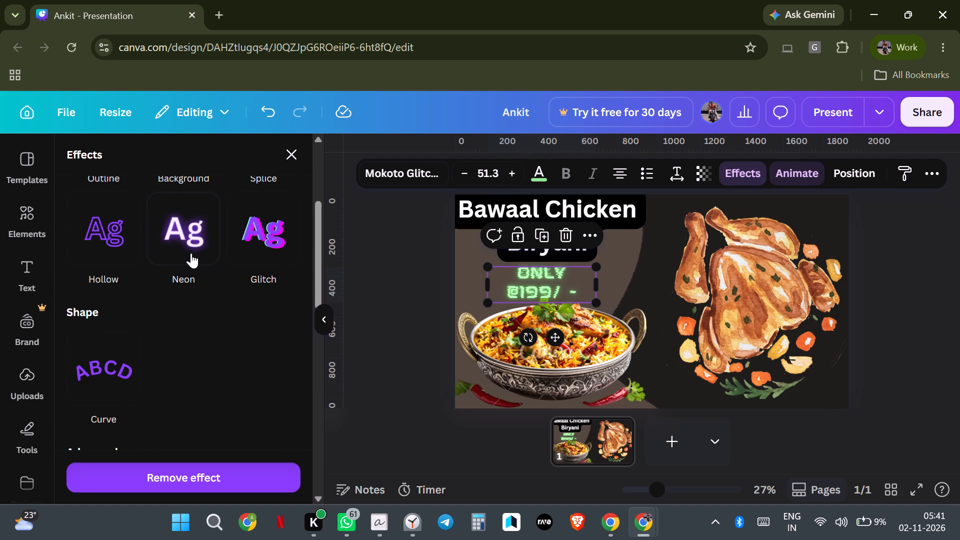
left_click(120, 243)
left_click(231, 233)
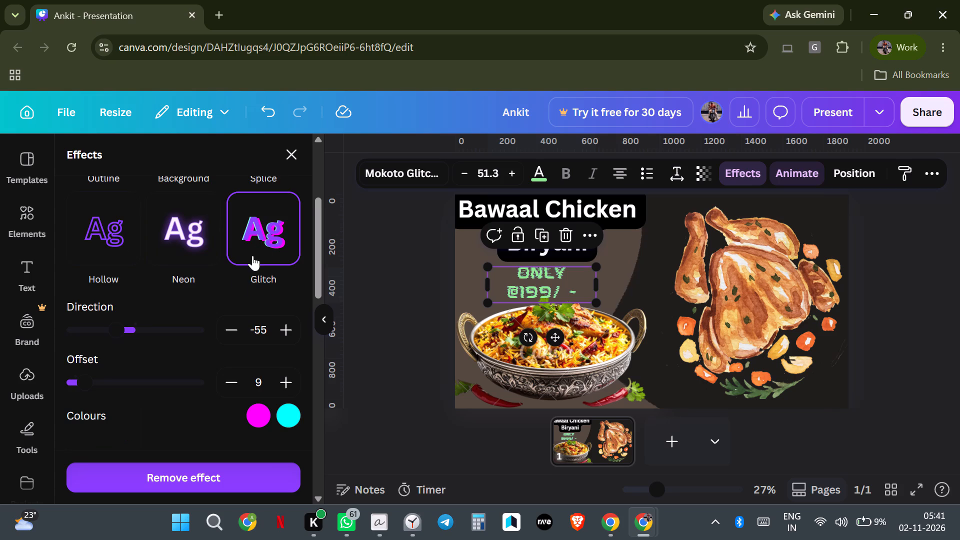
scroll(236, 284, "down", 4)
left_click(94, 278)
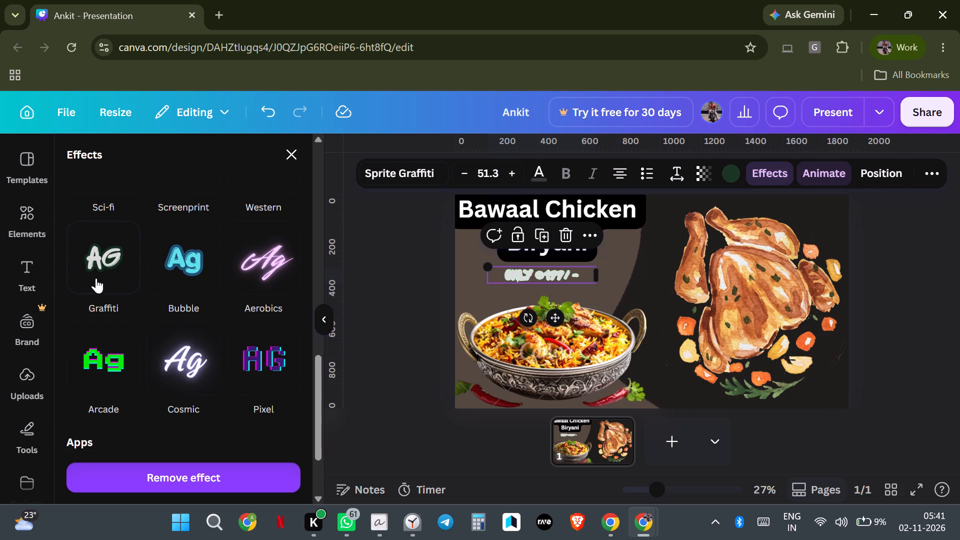
scroll(165, 320, "up", 2)
scroll(155, 330, "down", 1)
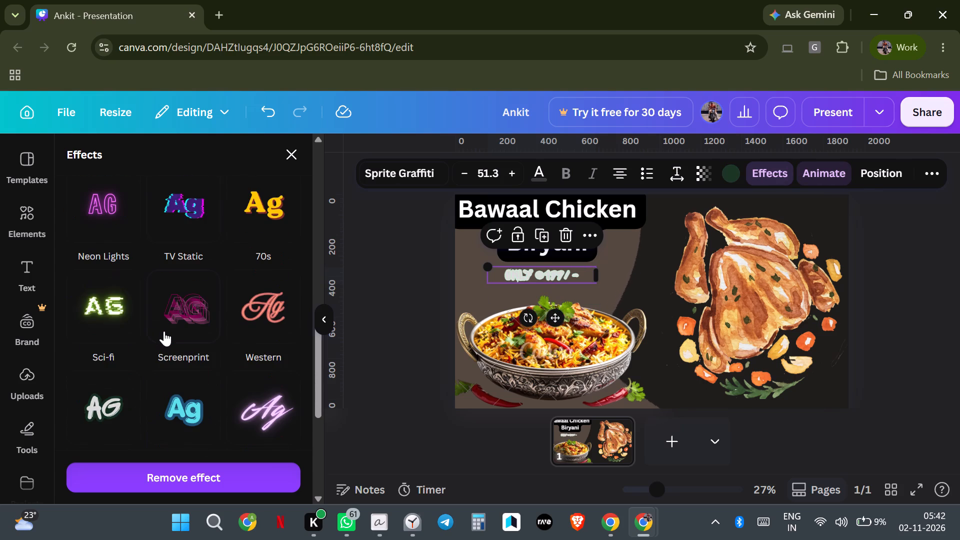
left_click(80, 302)
left_click(106, 303)
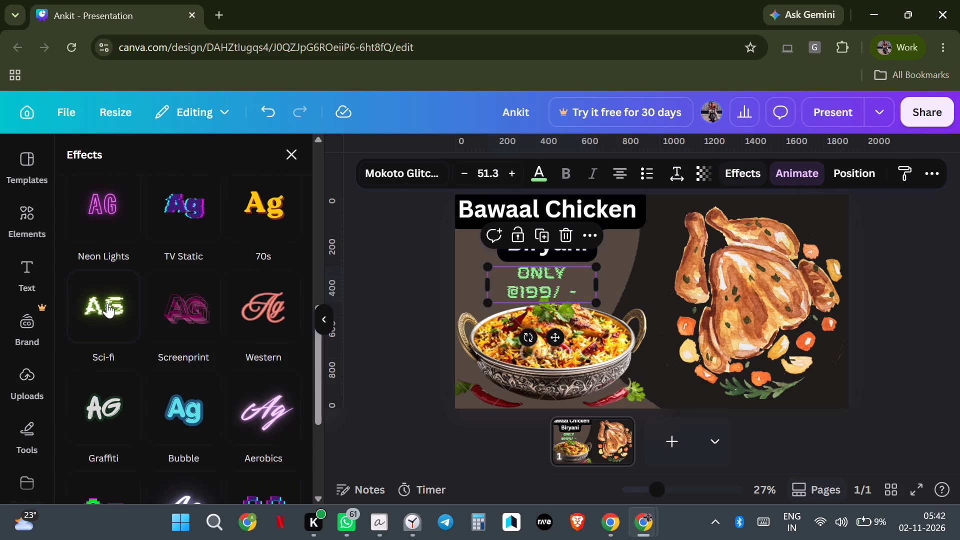
Apply the Curve shape to the price text and set its curve to -10.
scroll(181, 327, "down", 1)
scroll(250, 361, "down", 3)
scroll(246, 360, "up", 2)
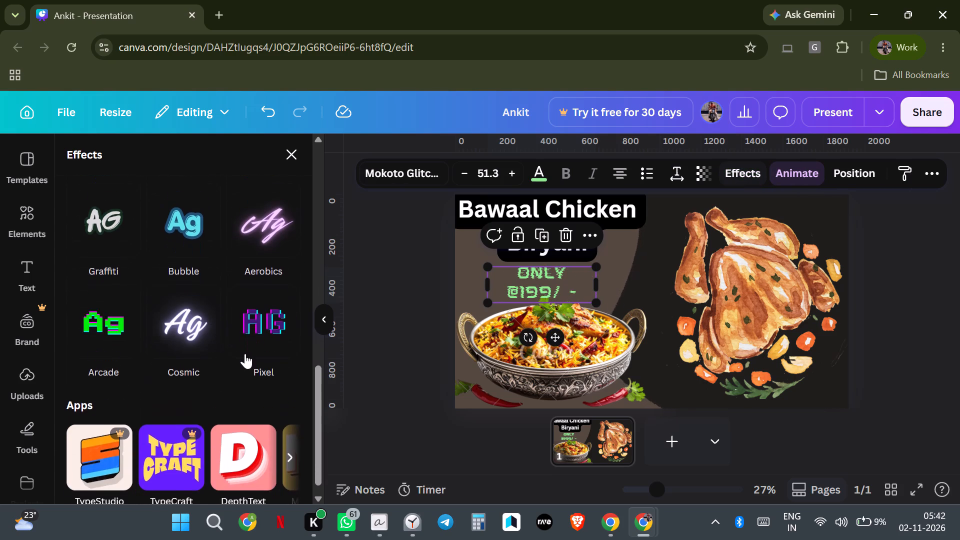
scroll(243, 342, "up", 1)
left_click(111, 312)
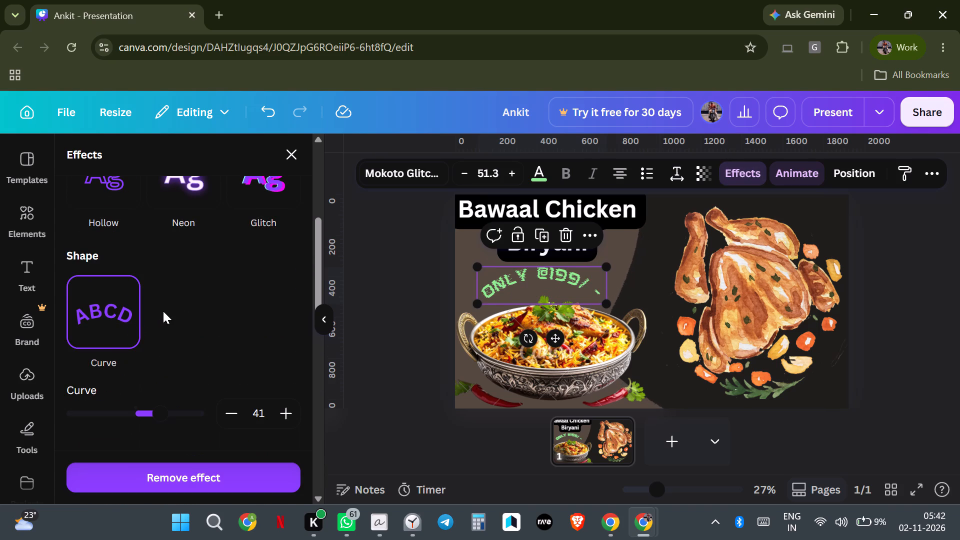
scroll(168, 314, "down", 1)
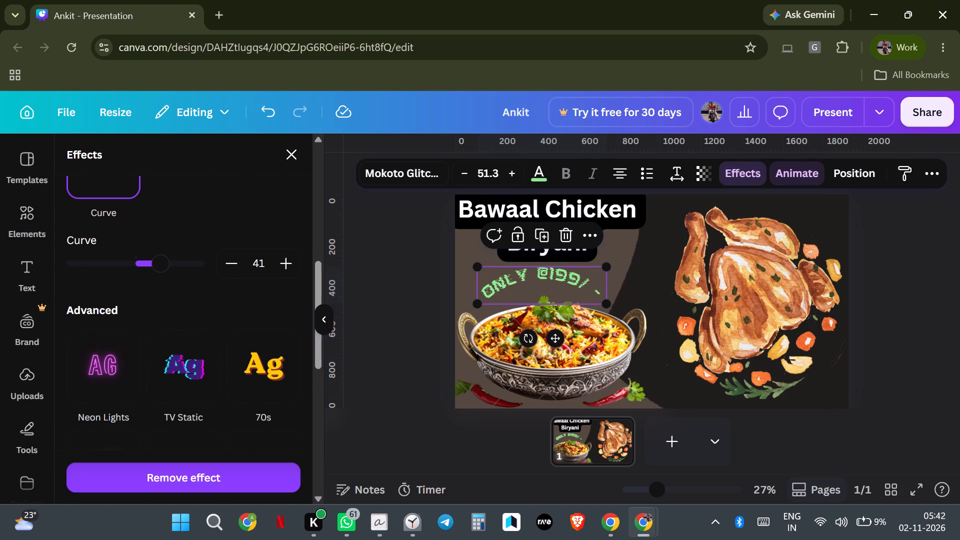
left_click_drag(155, 263, 170, 275)
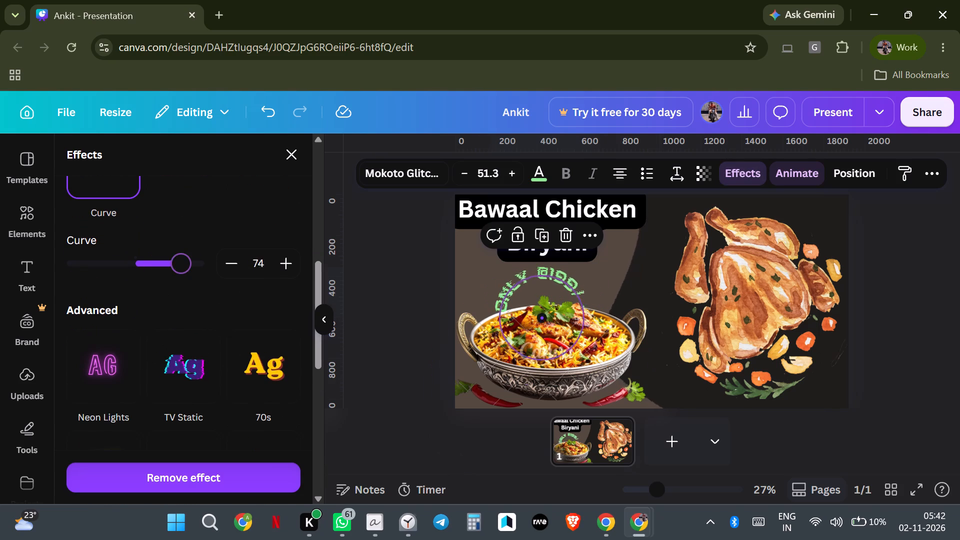
left_click_drag(170, 275, 129, 276)
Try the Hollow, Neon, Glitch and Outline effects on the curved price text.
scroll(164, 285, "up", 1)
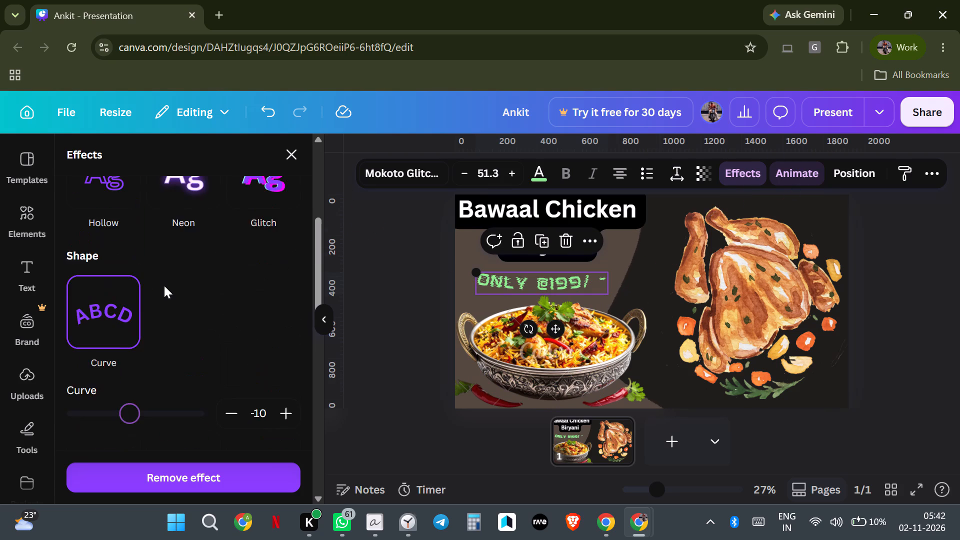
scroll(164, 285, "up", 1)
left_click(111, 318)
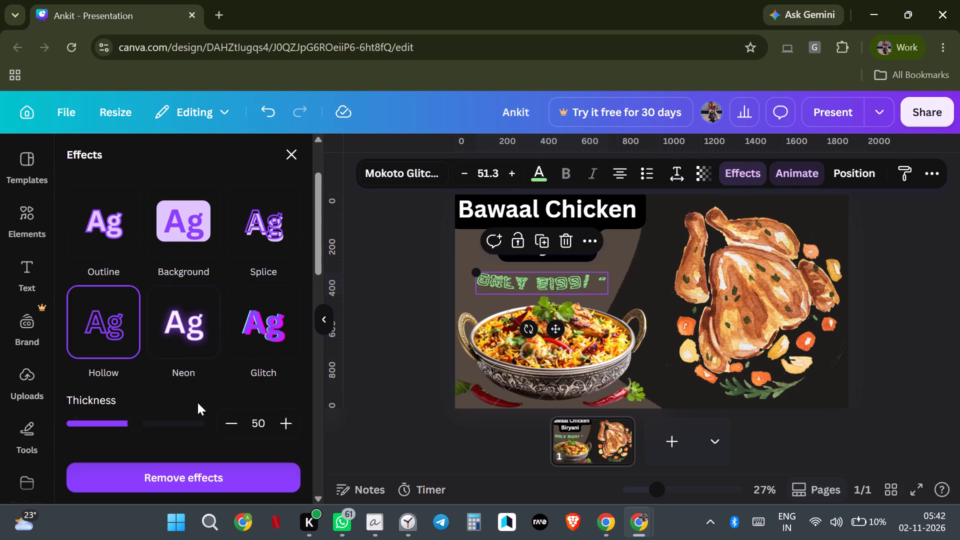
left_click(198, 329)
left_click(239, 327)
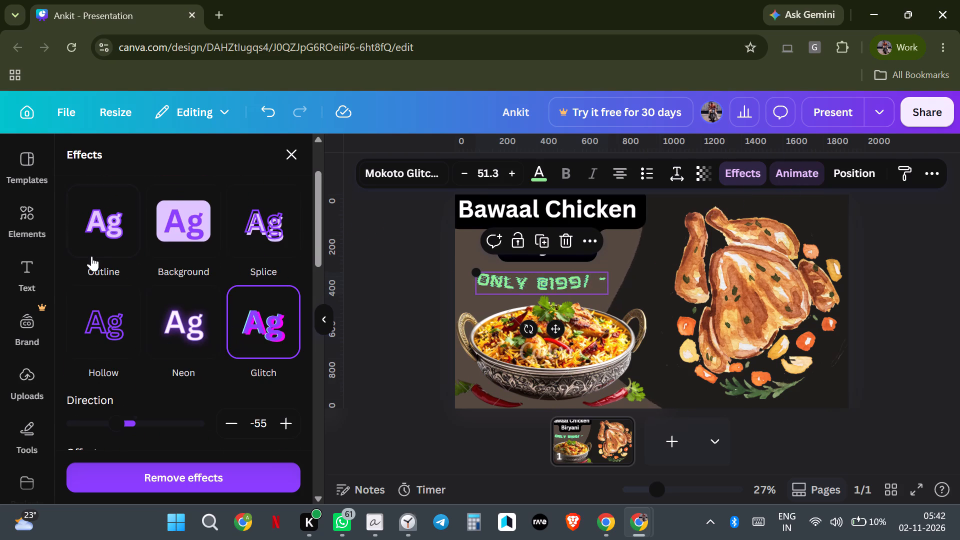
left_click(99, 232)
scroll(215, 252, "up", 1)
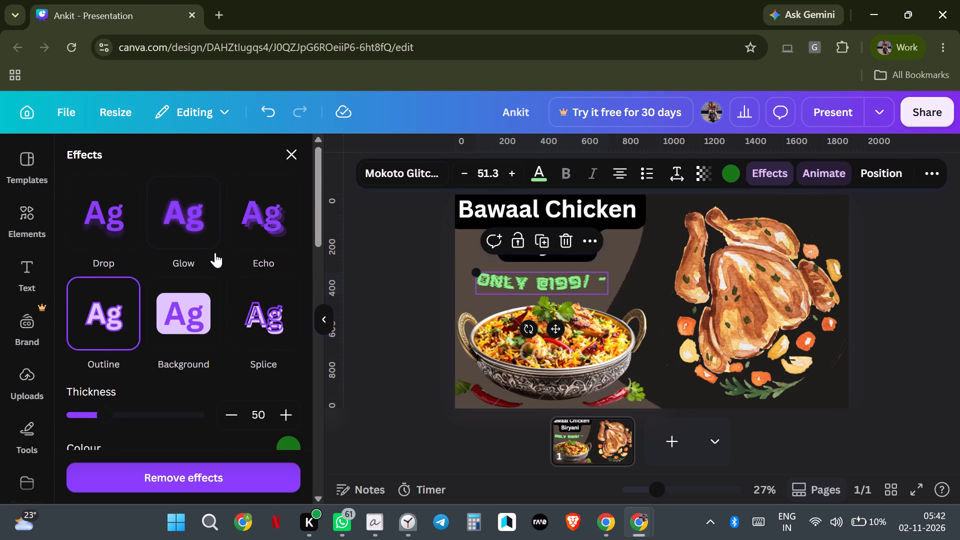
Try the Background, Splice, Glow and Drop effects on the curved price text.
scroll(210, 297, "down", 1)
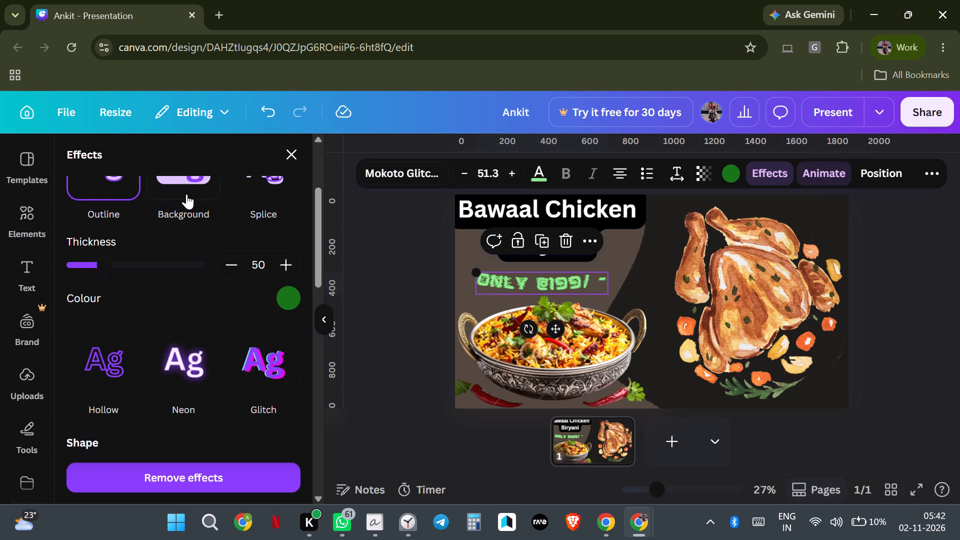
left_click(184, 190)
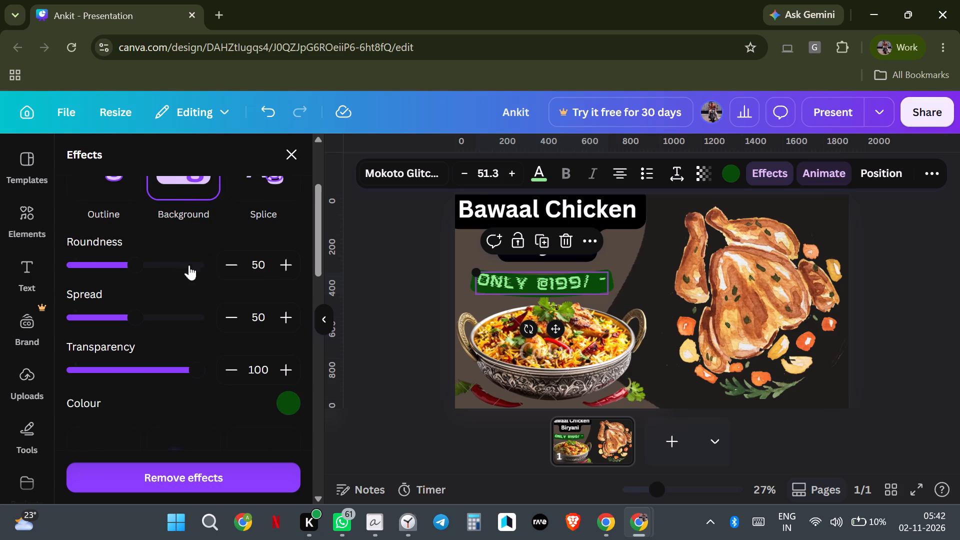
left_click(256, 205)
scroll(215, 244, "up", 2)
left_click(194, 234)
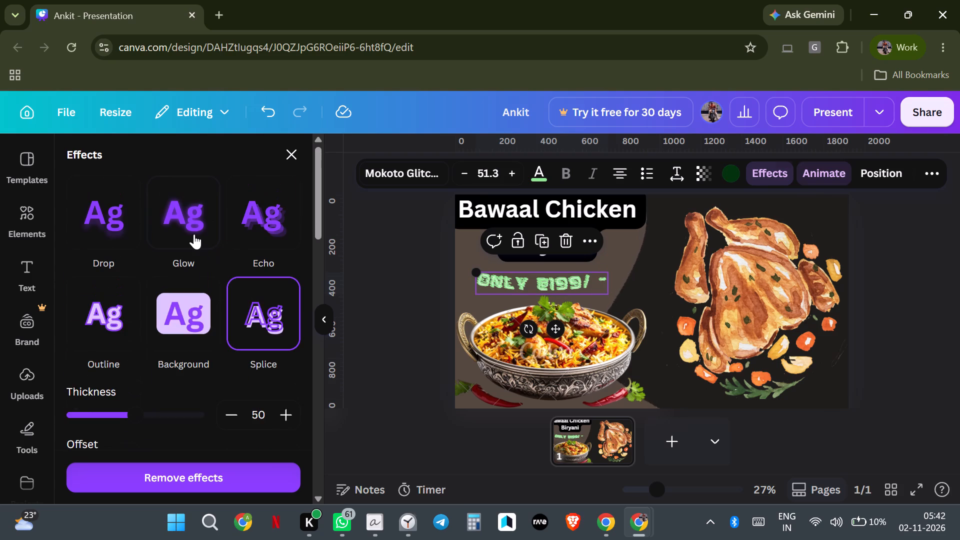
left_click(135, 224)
Apply the Echo effect to the curved price text.
left_click(273, 222)
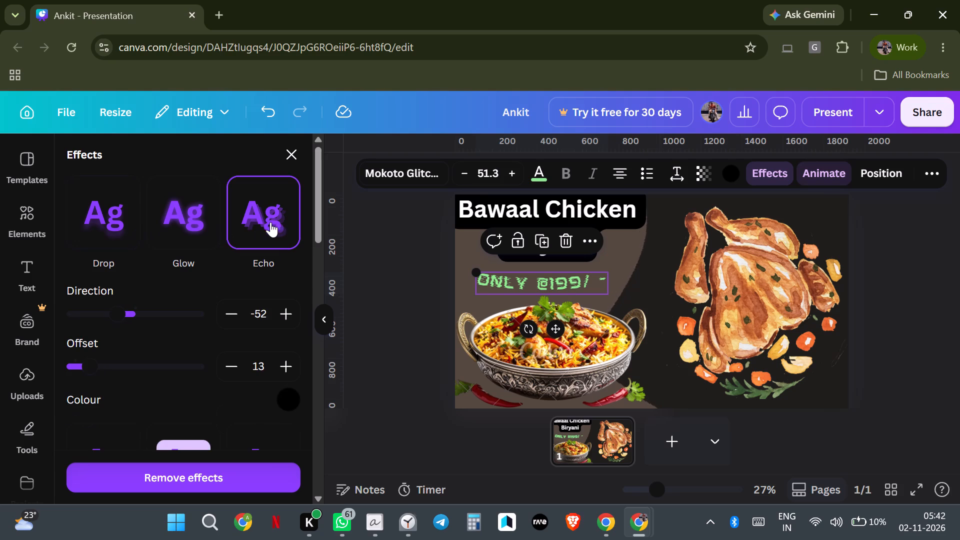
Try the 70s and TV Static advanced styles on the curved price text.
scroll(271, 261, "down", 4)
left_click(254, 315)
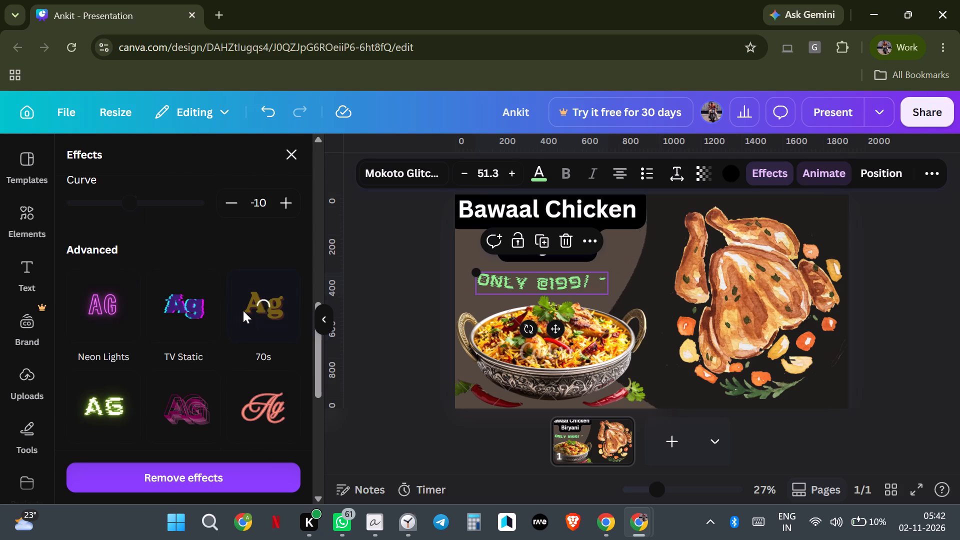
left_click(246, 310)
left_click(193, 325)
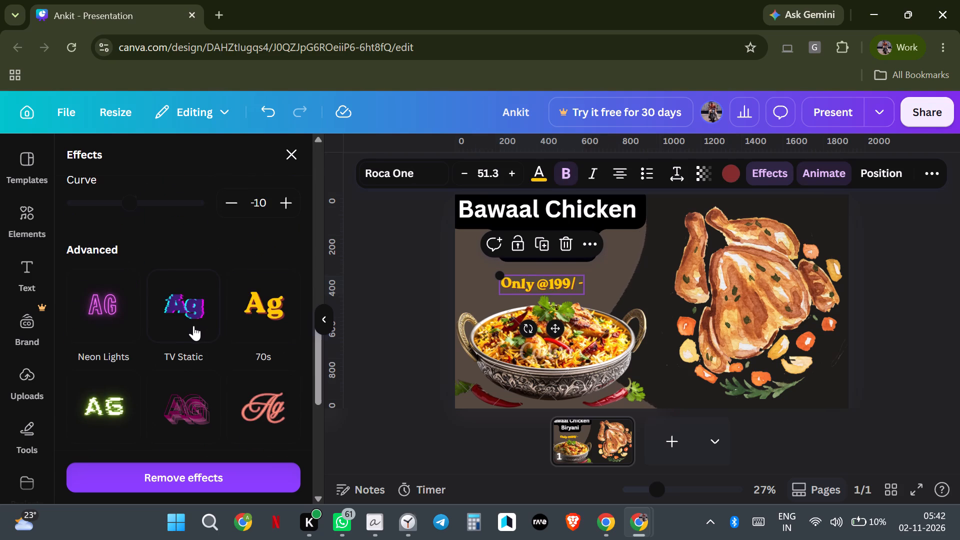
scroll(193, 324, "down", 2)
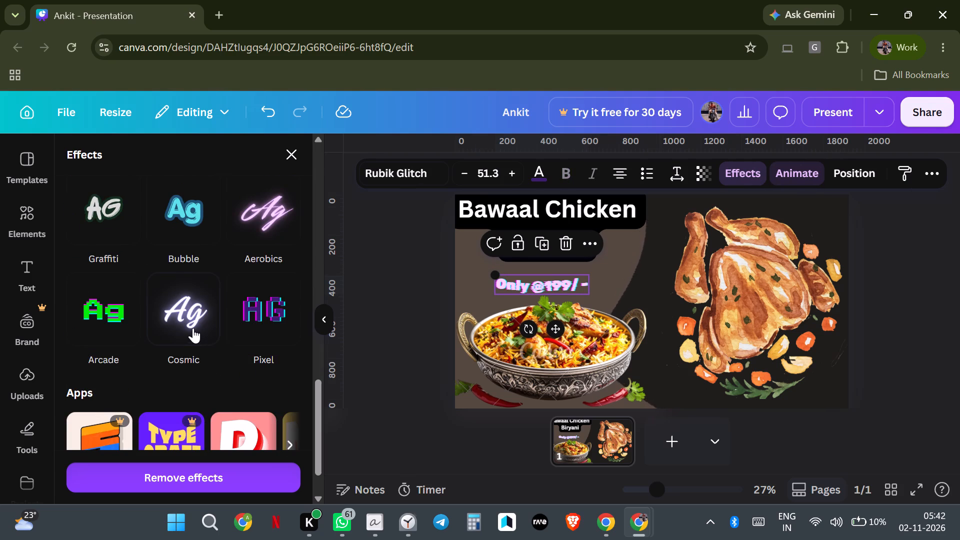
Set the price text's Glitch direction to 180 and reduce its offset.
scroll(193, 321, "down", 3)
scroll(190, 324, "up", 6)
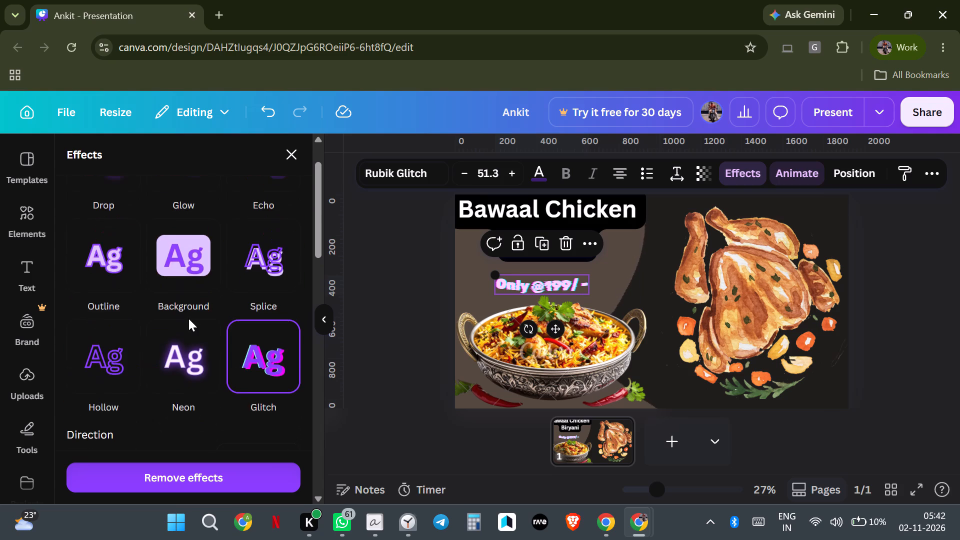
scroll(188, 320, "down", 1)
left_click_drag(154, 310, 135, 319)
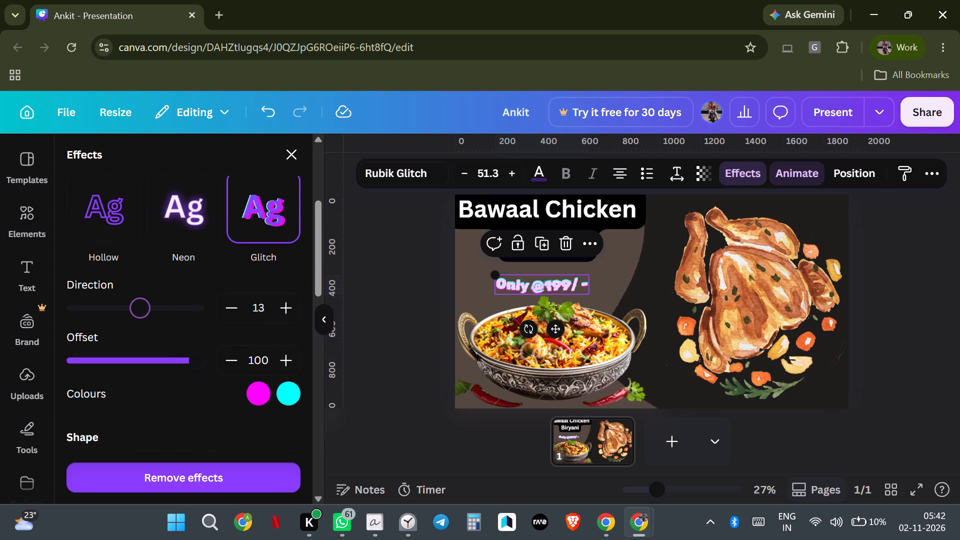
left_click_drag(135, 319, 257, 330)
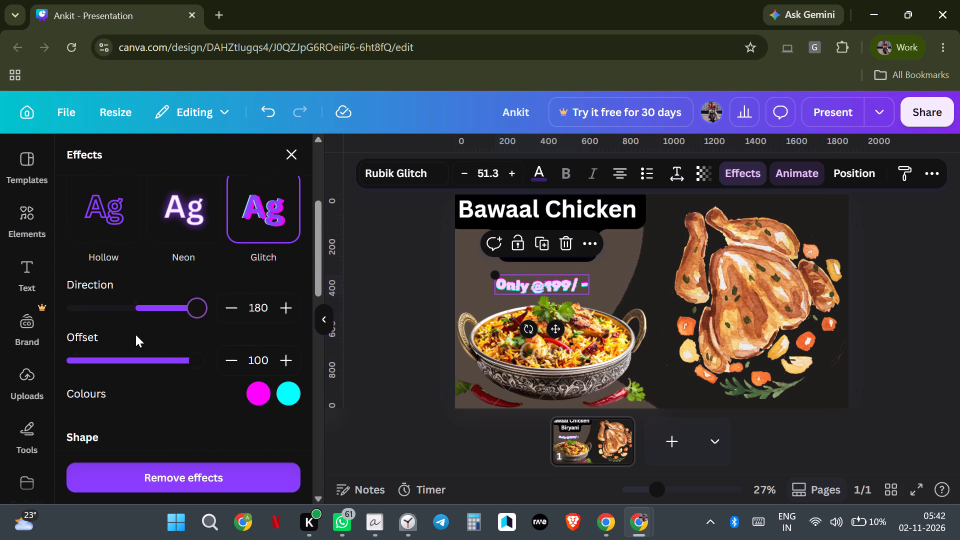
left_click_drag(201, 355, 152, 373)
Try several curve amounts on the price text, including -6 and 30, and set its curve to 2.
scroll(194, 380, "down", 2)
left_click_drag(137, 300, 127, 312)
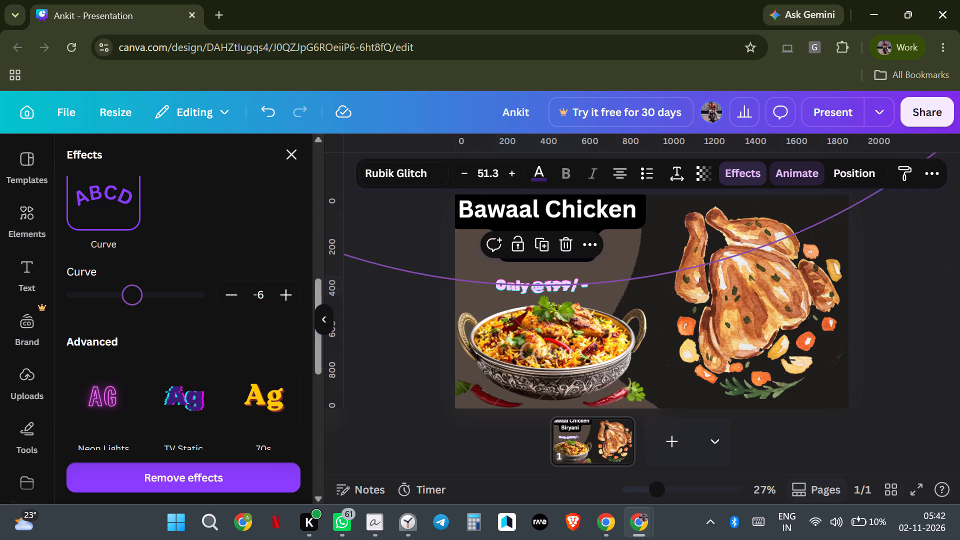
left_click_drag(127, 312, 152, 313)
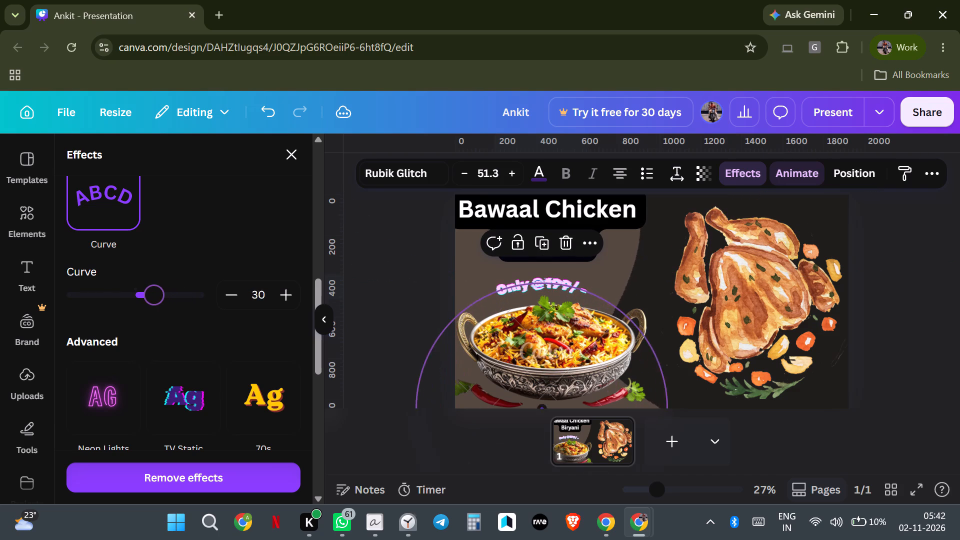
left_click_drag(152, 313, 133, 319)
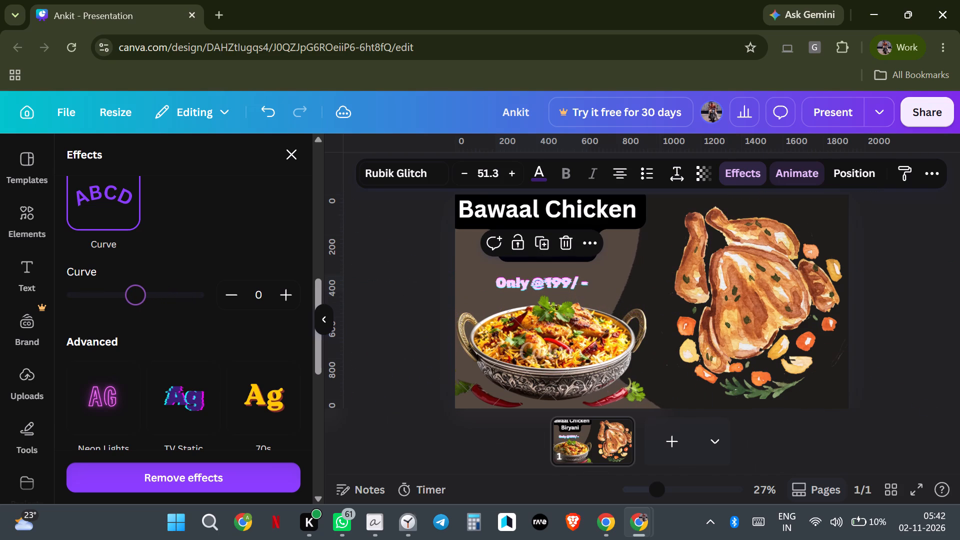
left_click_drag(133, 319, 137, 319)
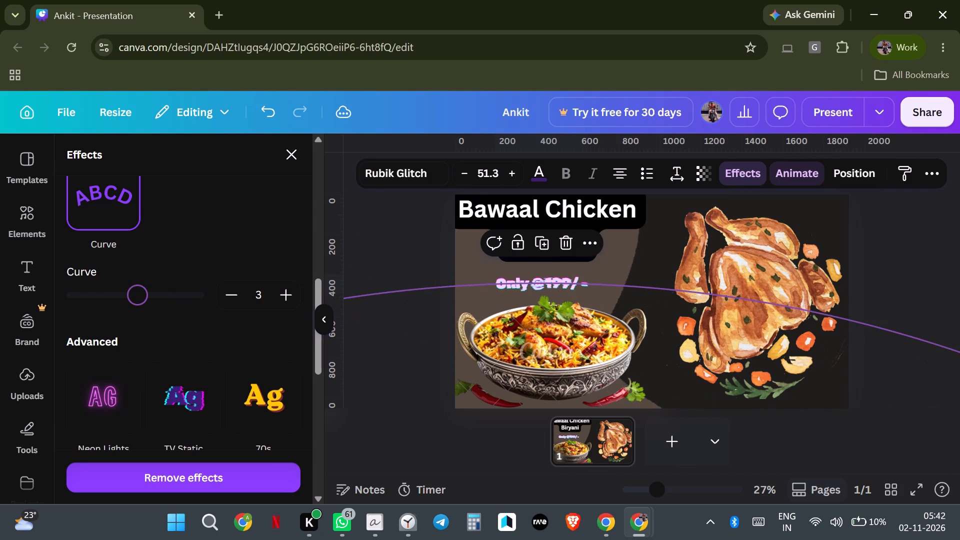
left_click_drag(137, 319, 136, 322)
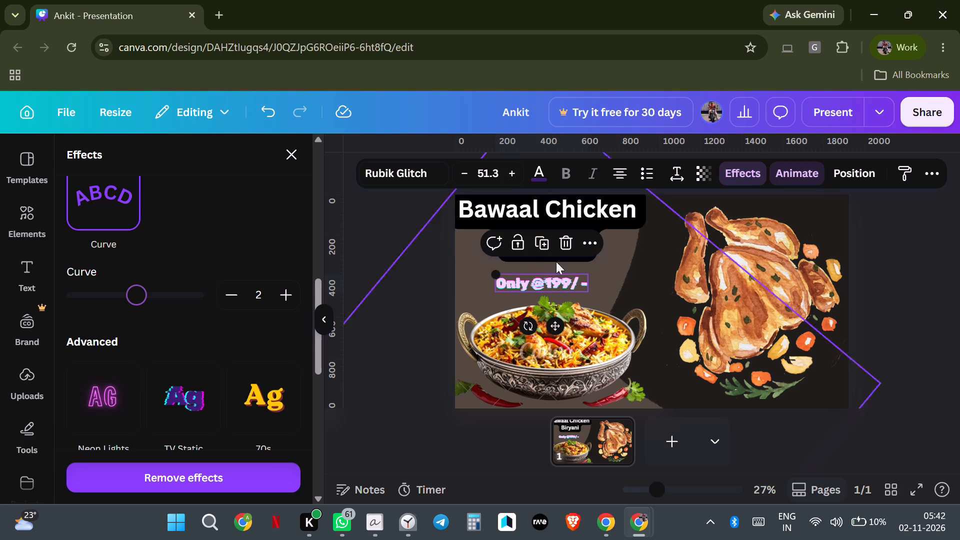
Delete the price text from the slide.
left_click(565, 248)
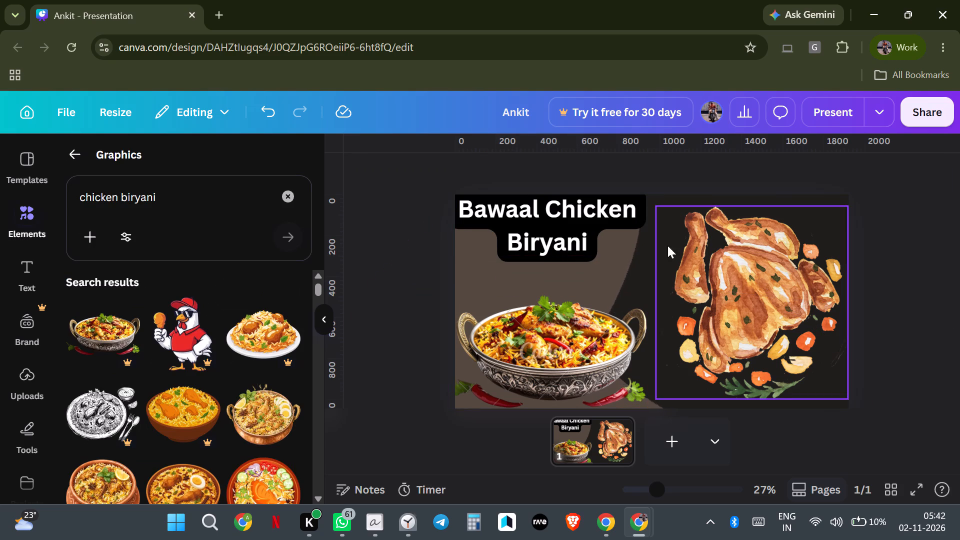
Switch to the Support window, maximize it, and tell the waiting customer the delivery details are being checked with the team.
left_click(592, 444)
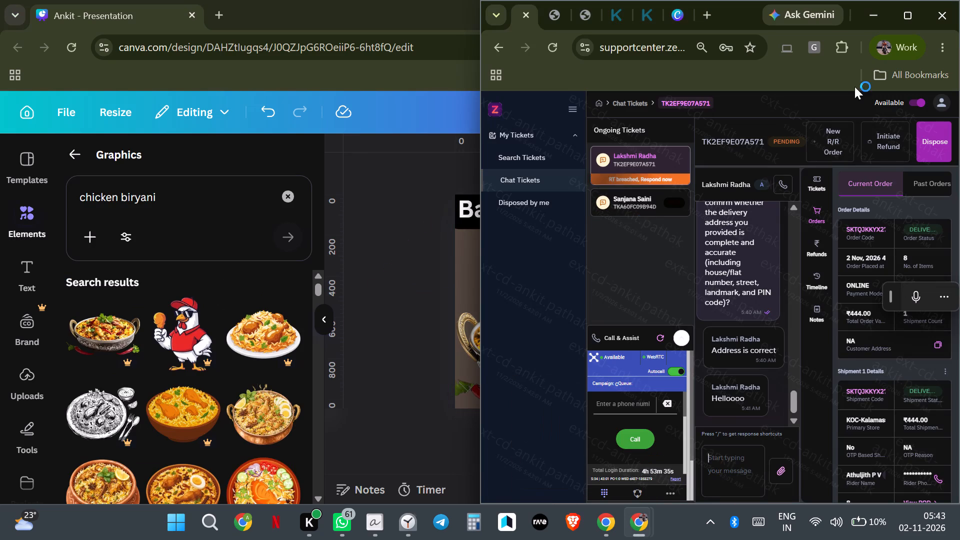
left_click(916, 17)
left_click(429, 471)
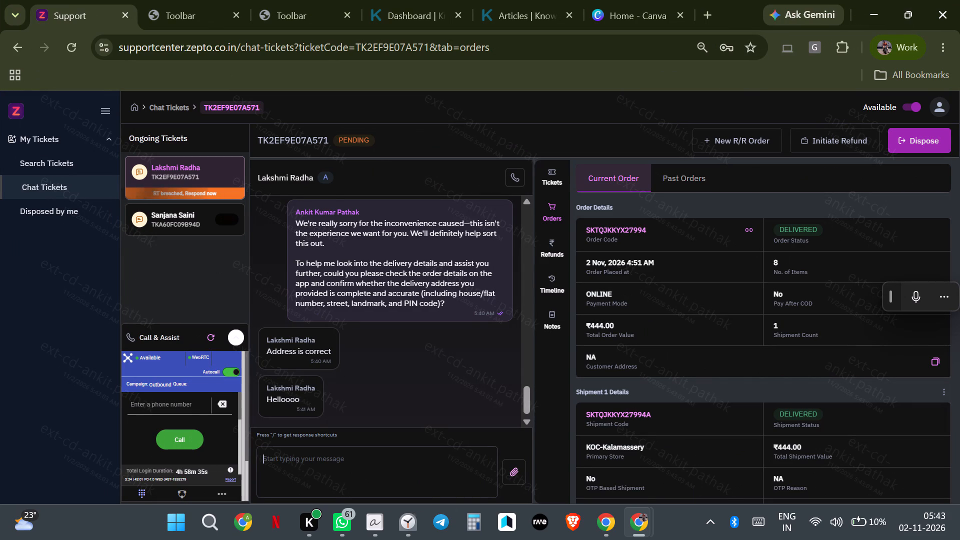
key("slash")
key("BackSpace")
key("ctrl+v")
key("Return")
Send the same customer the message "While I check this for you, is there any other concern related to this order that you need help with?".
type("/w")
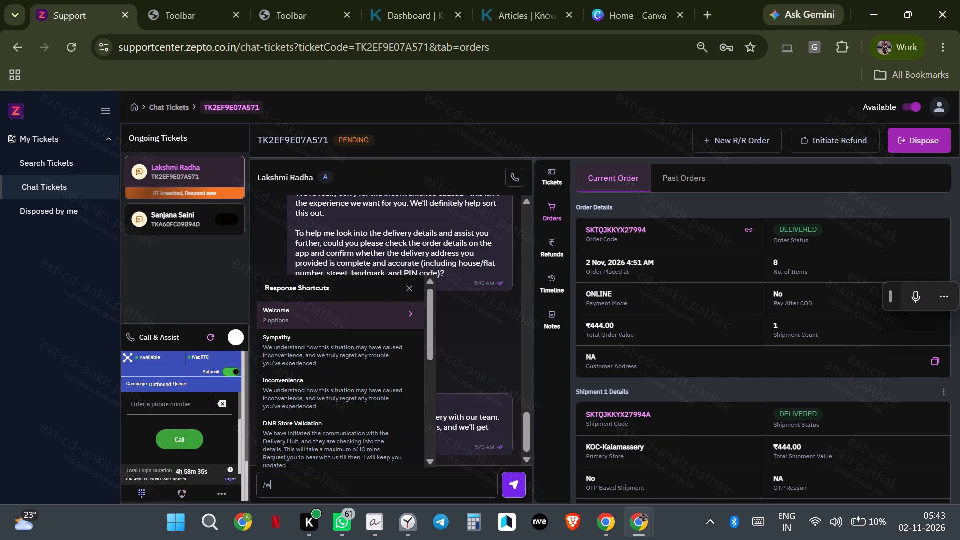
key("BackSpace")
key("BackSpace")
key("ctrl+v")
scroll(664, 441, "down", 1)
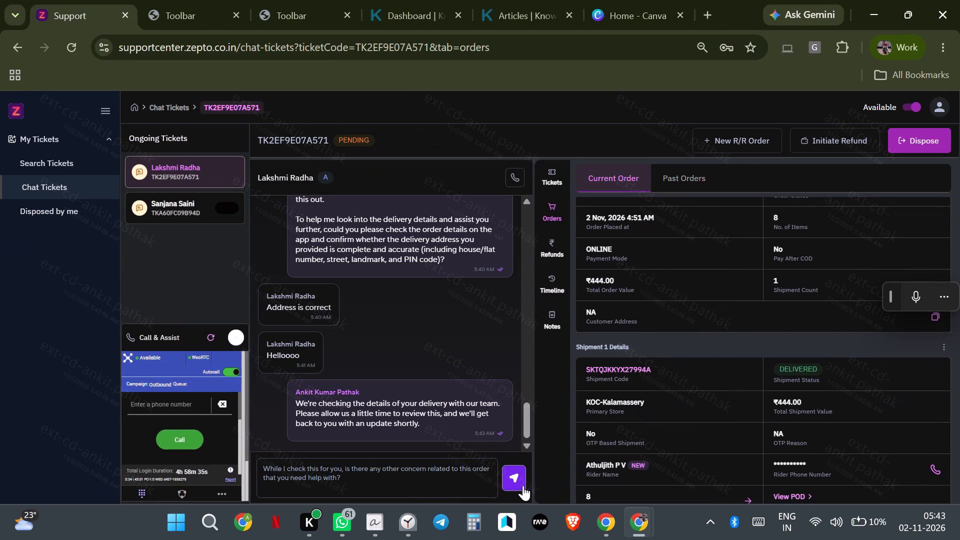
left_click(501, 480)
left_click(524, 479)
left_click(524, 481)
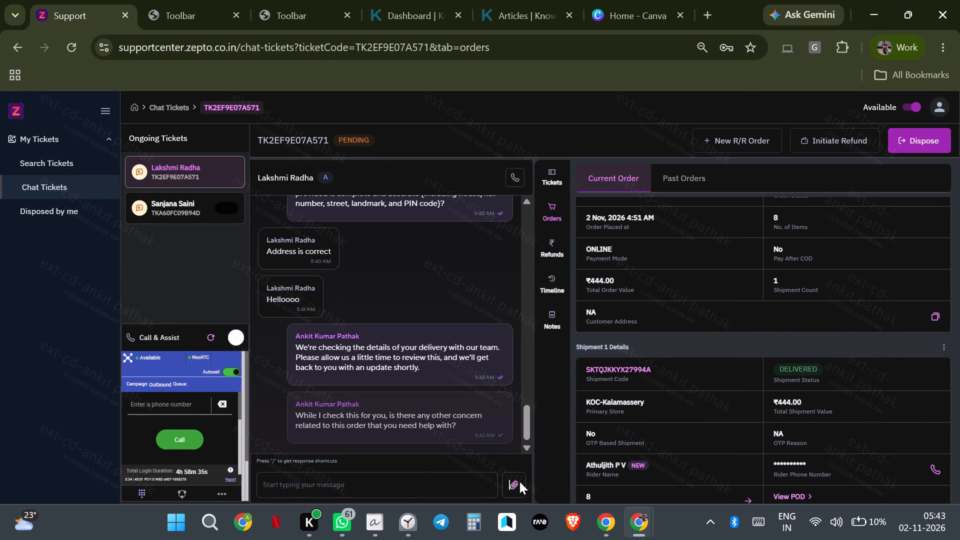
Start a call to the rider listed in the KOC-Kalamassery shipment details.
scroll(856, 429, "down", 1)
left_click(932, 398)
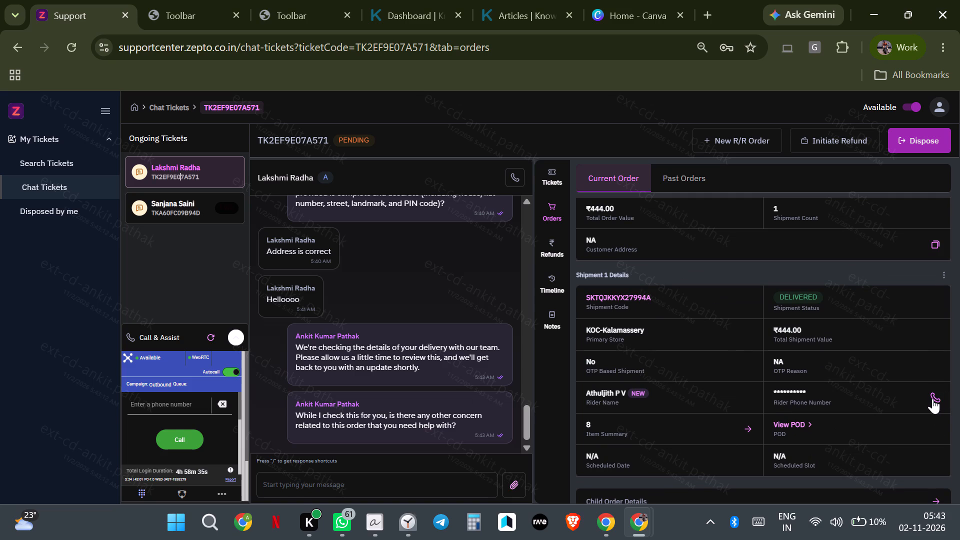
scroll(511, 380, "down", 1)
In the other ongoing chat, send "It seems you are unavailable at the moment. May we know if you are available or connected on chat?".
double_click(192, 198)
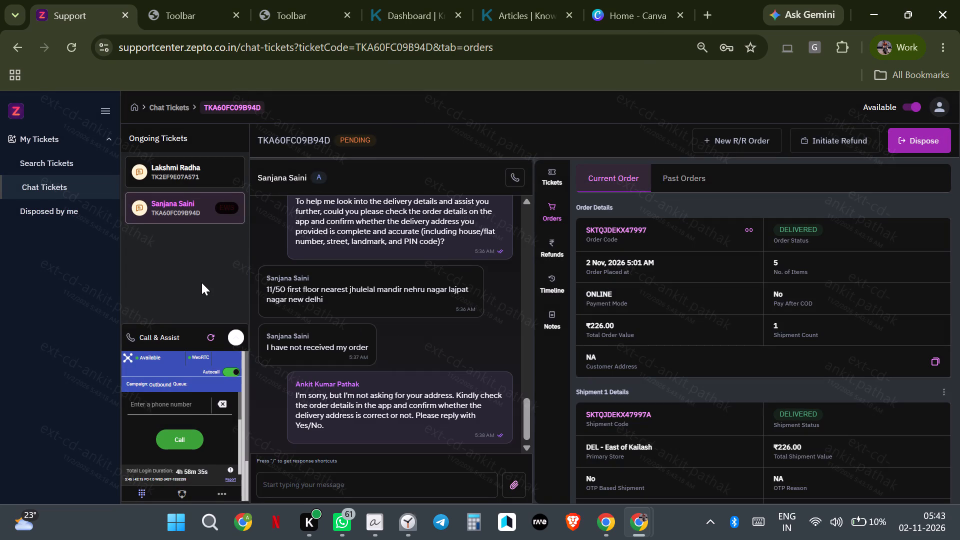
left_click(404, 494)
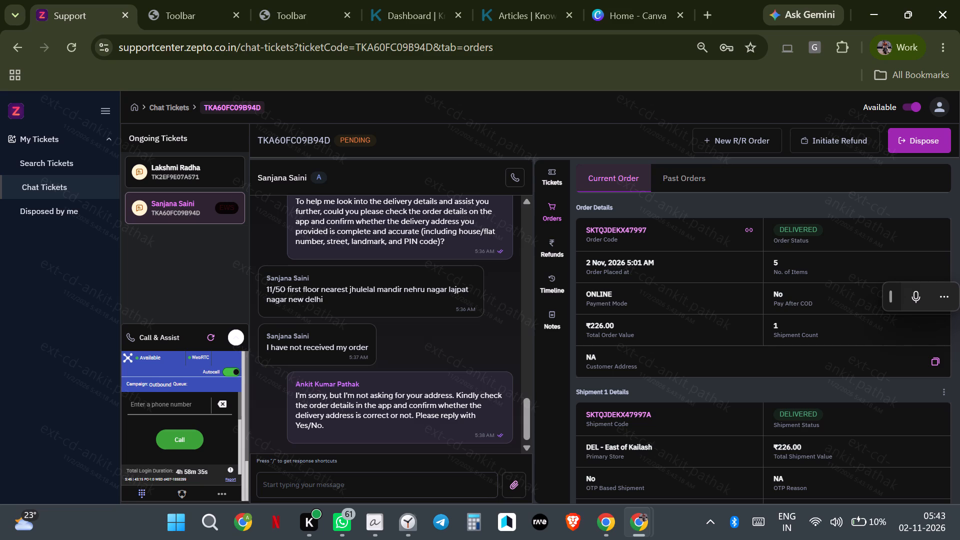
type("/m")
key("BackSpace")
key("BackSpace")
type("It seems you are unavailable at the moment. May we know if you are available or connected on chat?")
key("Return")
key("Return")
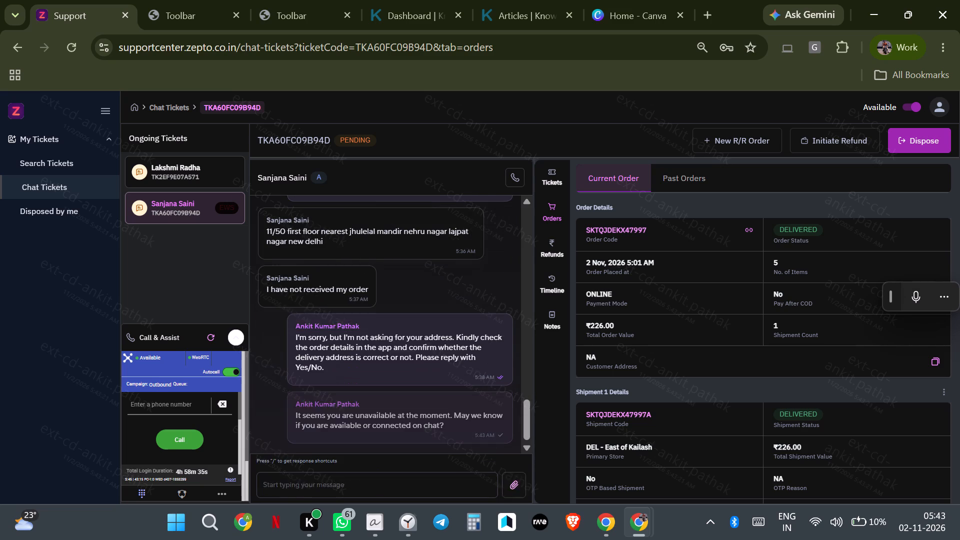
Send the unavailable customer the closing message asking them to come back at their convenience and thanking them for connecting.
type("/u")
key("BackSpace")
key("BackSpace")
key("ctrl+v")
key("Return")
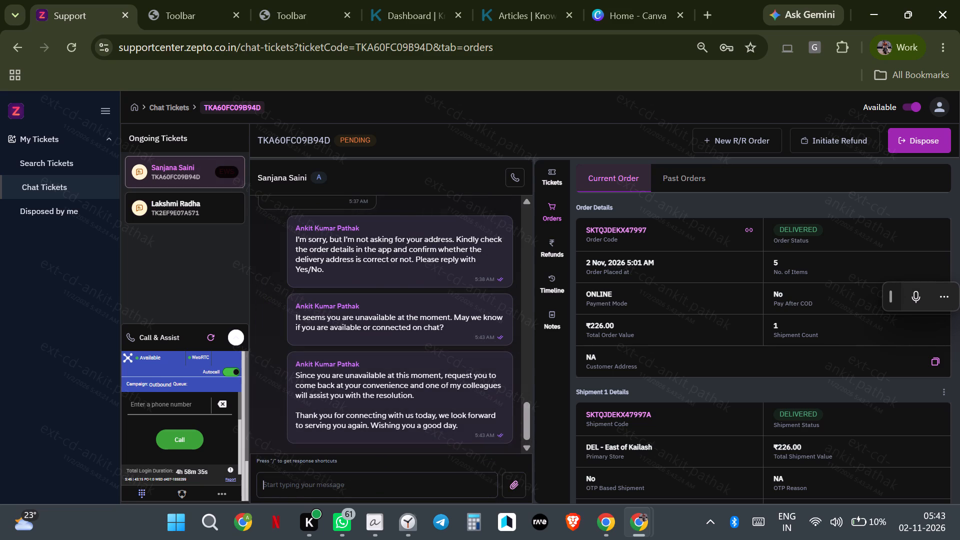
Start a call to the unavailable customer from their chat.
left_click(510, 173)
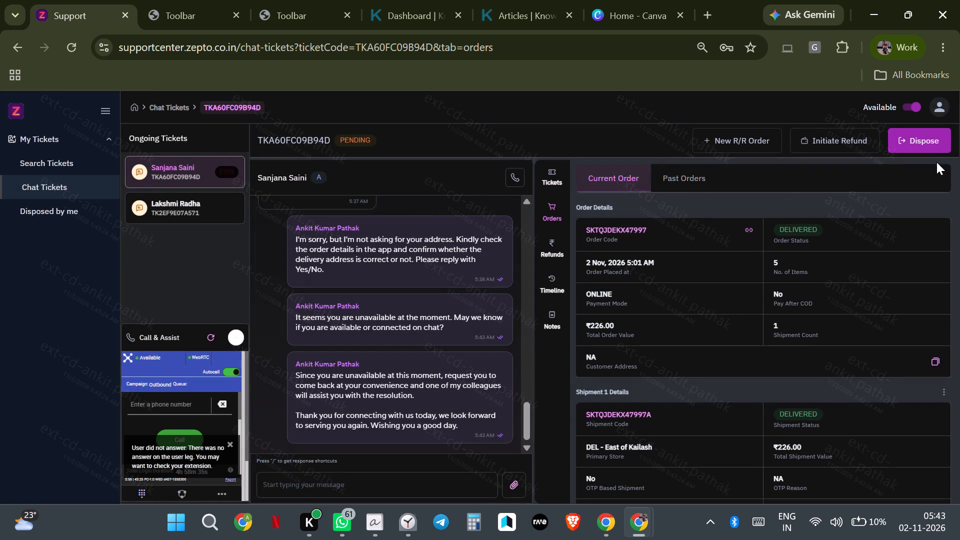
Dispose the unavailable customer's ticket as Close with the reason "Customer left the chat in between.".
left_click(922, 140)
left_click(752, 144)
left_click(816, 379)
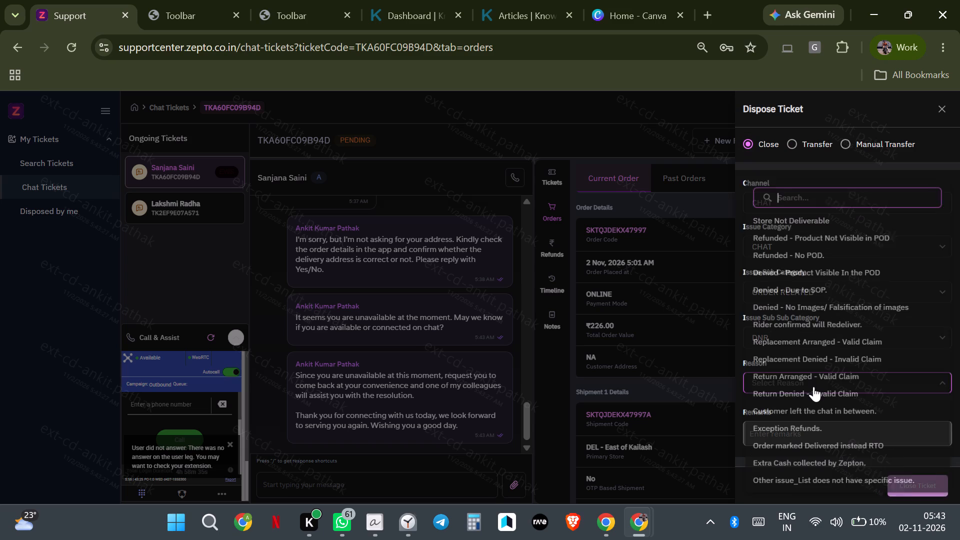
left_click(804, 405)
left_click(909, 481)
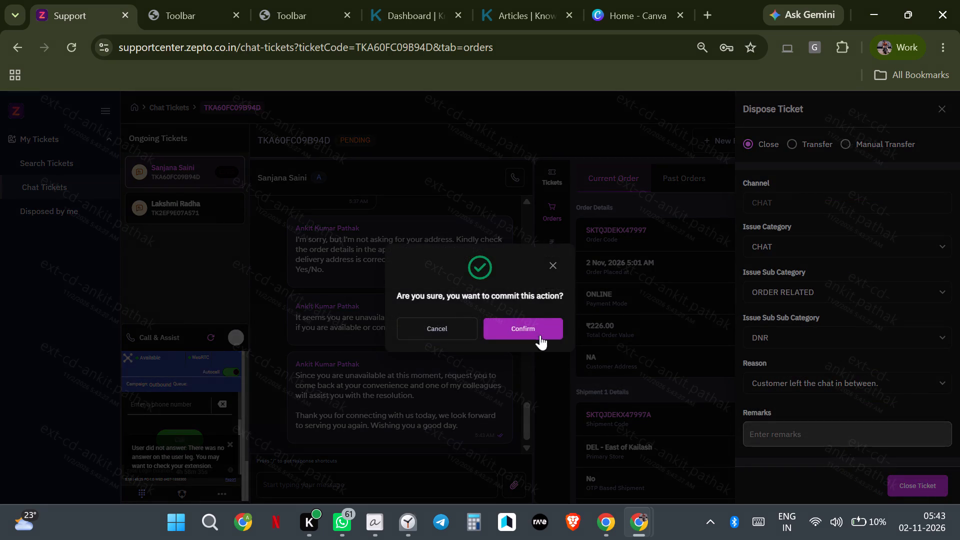
left_click(539, 335)
left_click(941, 120)
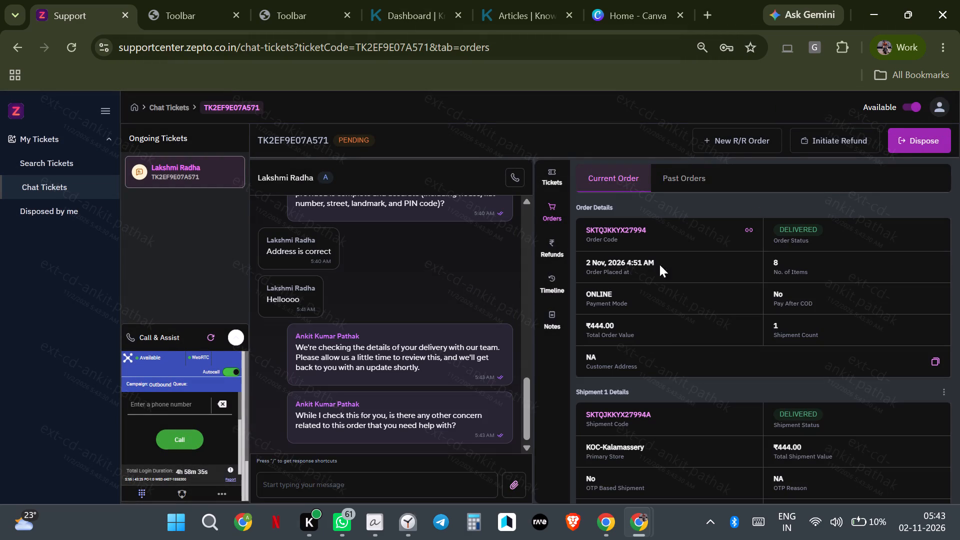
Switch back to the Canva presentation and look through the chicken biryani graphics and the element categories.
left_click(436, 491)
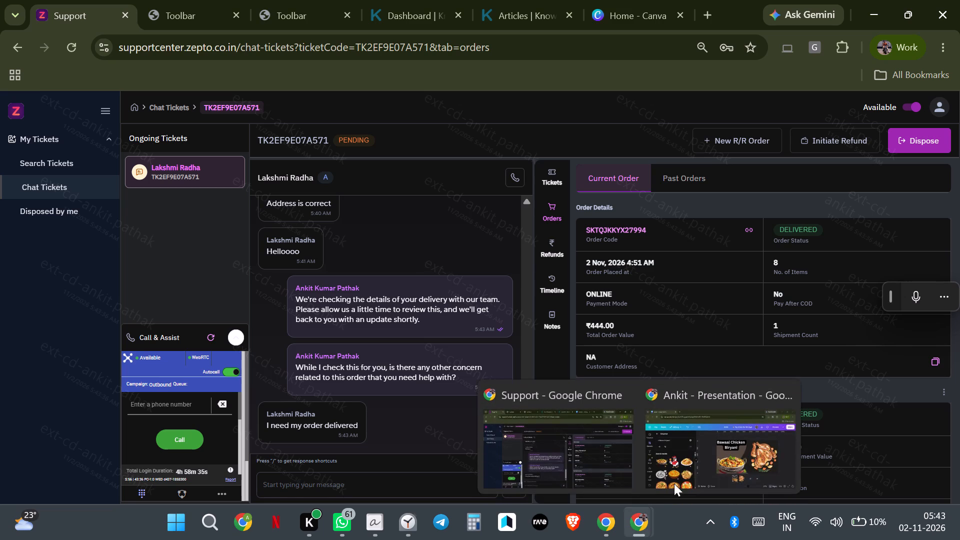
left_click(703, 454)
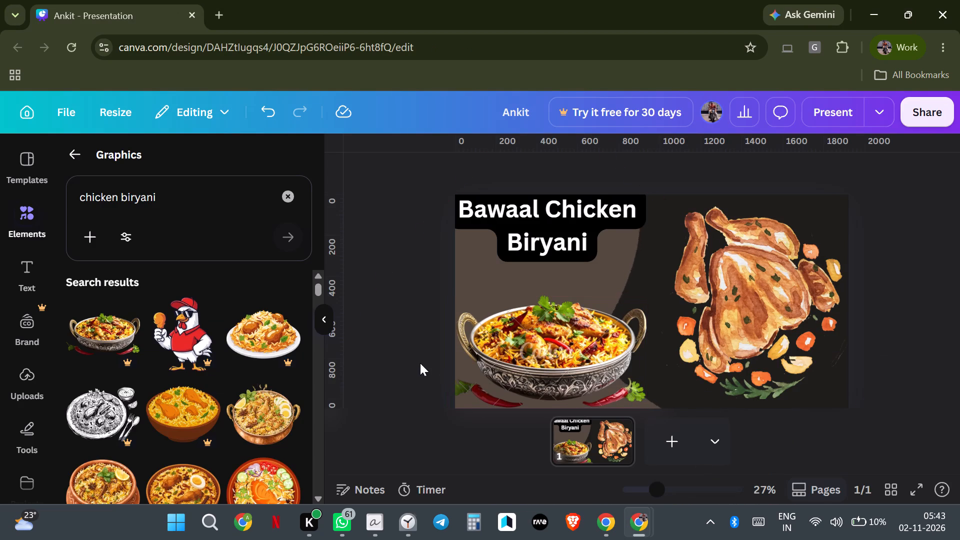
scroll(216, 394, "down", 3)
scroll(240, 413, "up", 1)
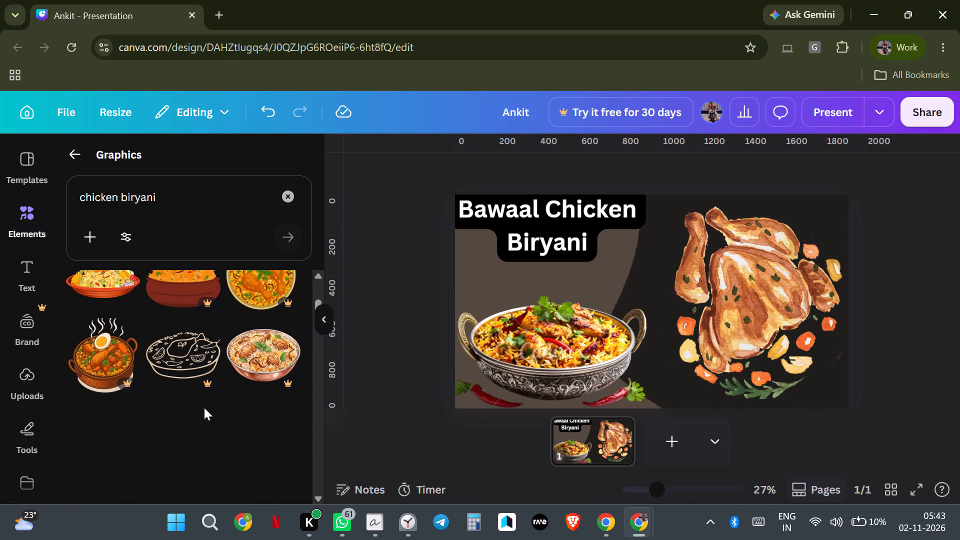
scroll(201, 408, "up", 1)
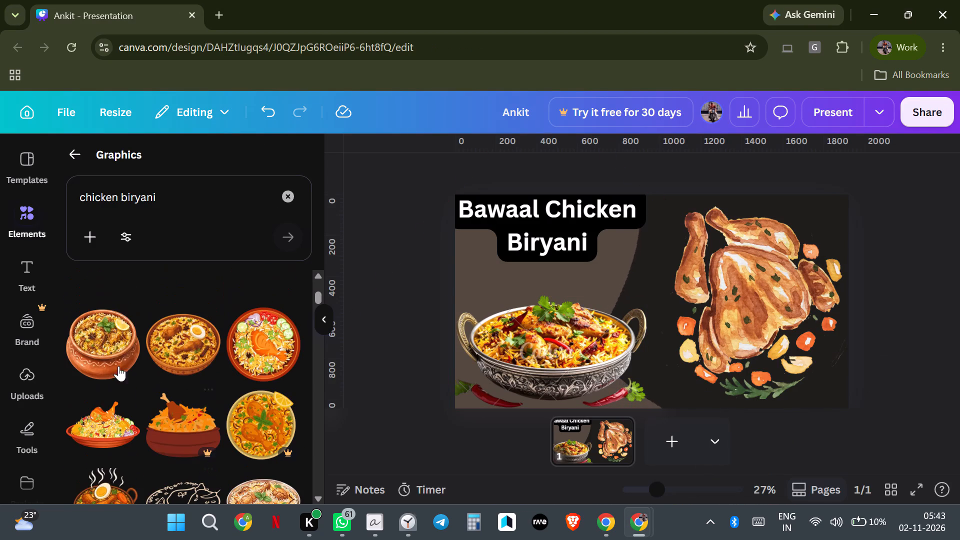
scroll(109, 334, "up", 4)
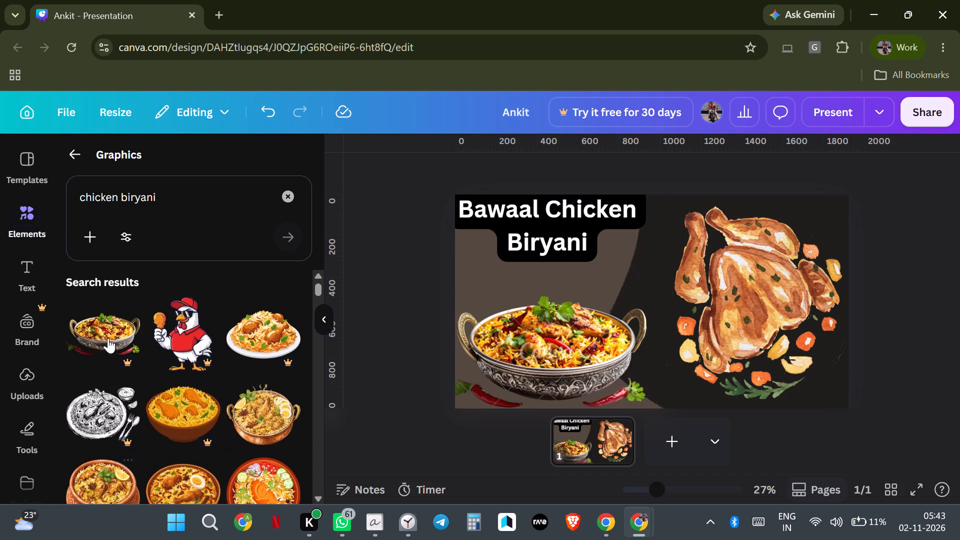
scroll(108, 338, "up", 1)
left_click(83, 150)
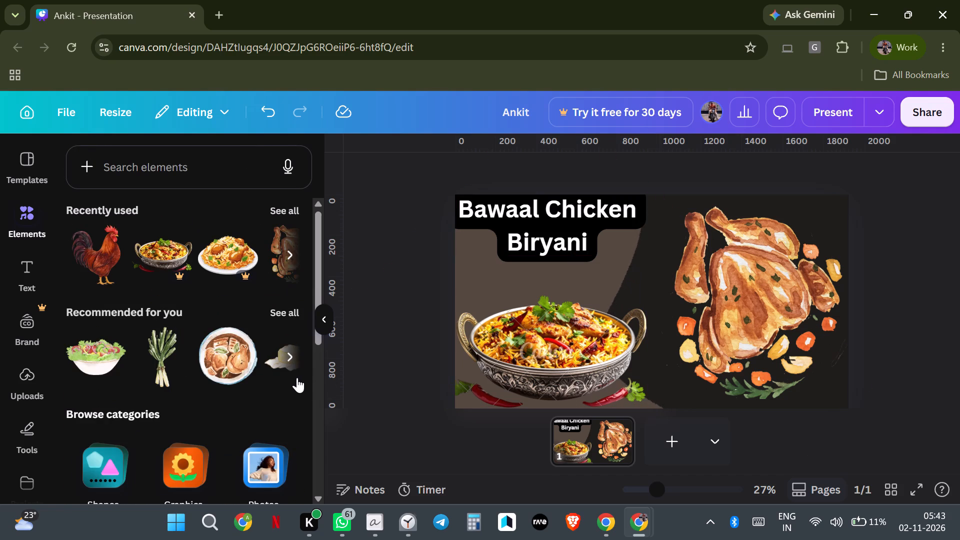
scroll(165, 418, "down", 10)
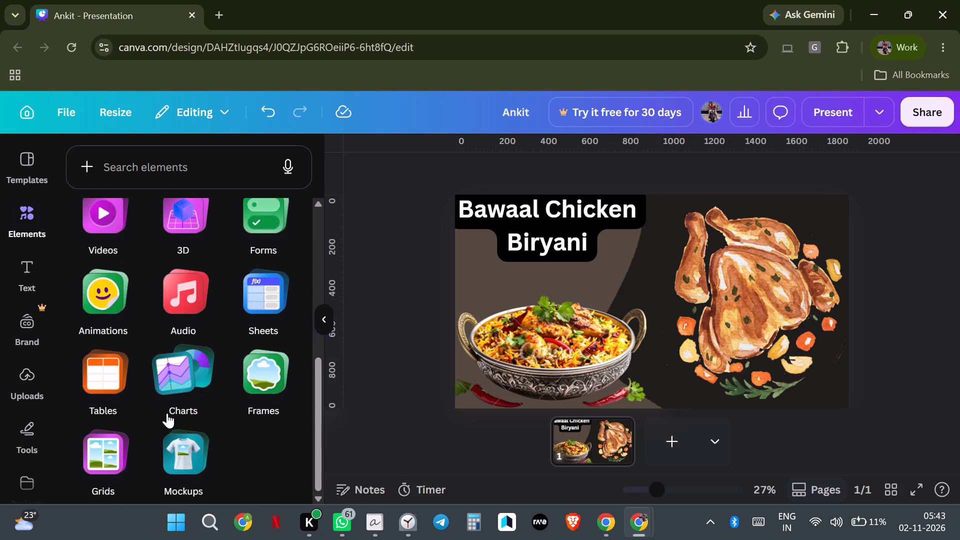
scroll(167, 413, "down", 1)
scroll(168, 411, "up", 3)
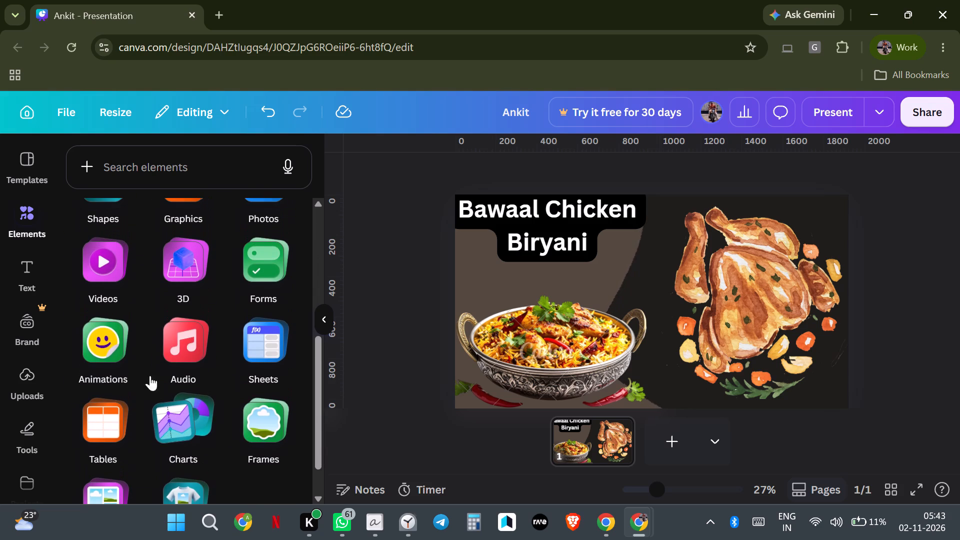
scroll(150, 375, "up", 4)
scroll(210, 427, "up", 1)
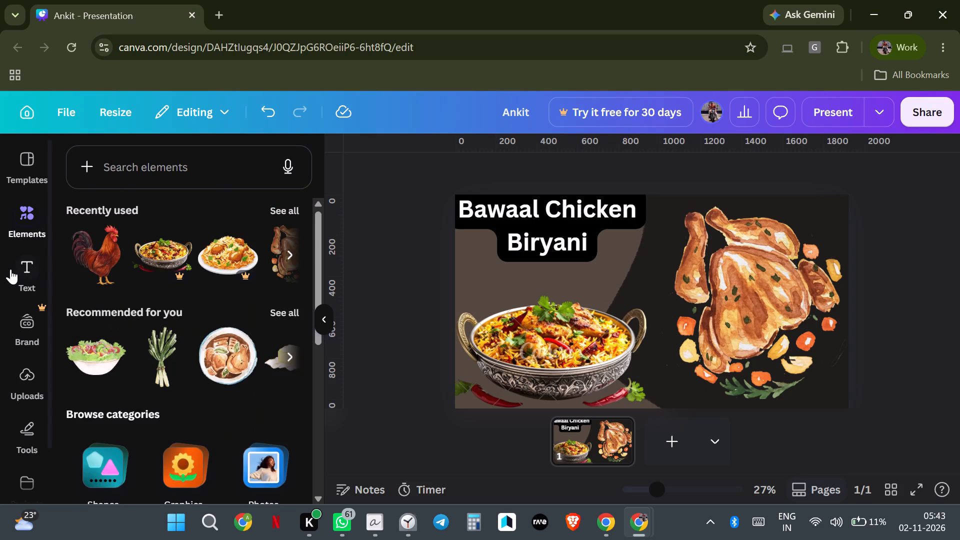
Look through the default text styles and ready-made font combinations for one that suits the price text.
left_click(7, 269)
scroll(215, 409, "down", 2)
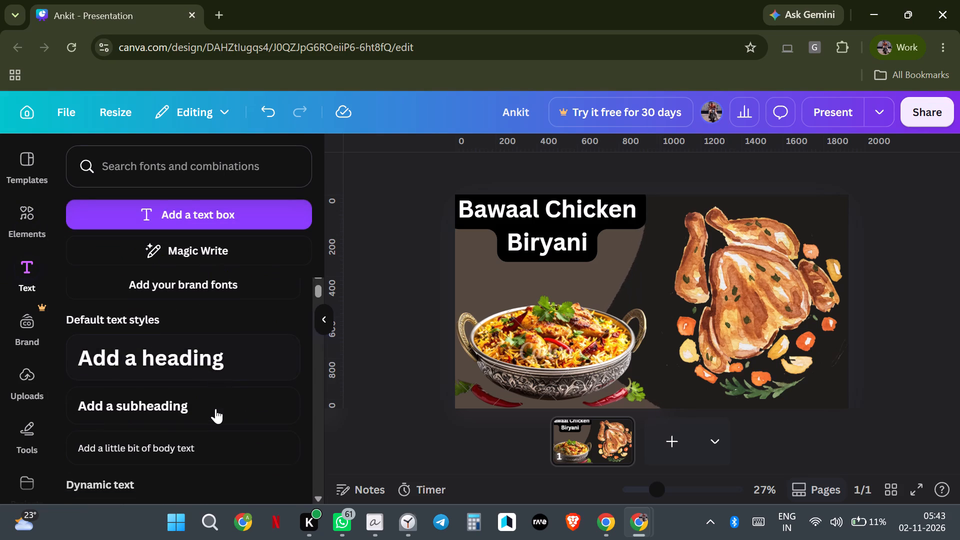
scroll(215, 408, "down", 3)
scroll(207, 382, "left", 1)
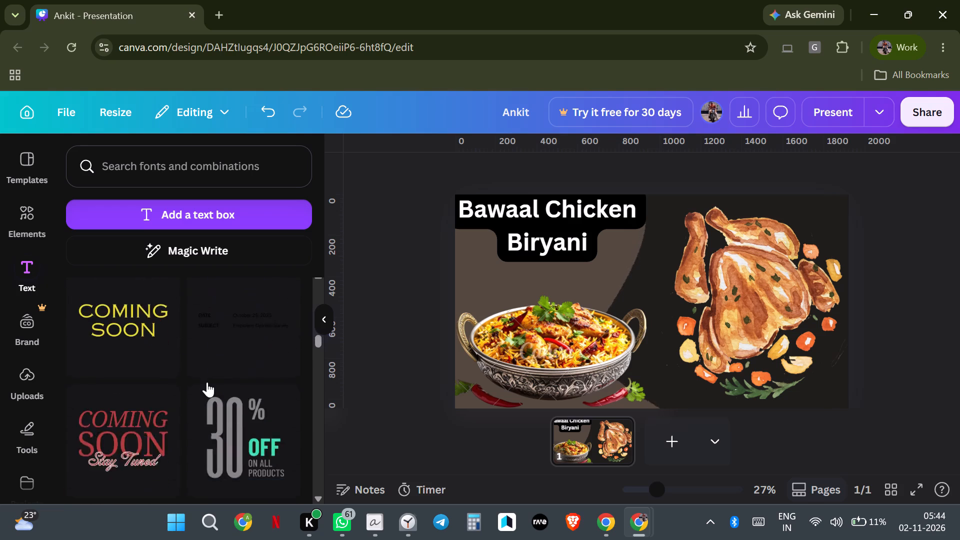
scroll(207, 382, "up", 3)
scroll(207, 382, "down", 10)
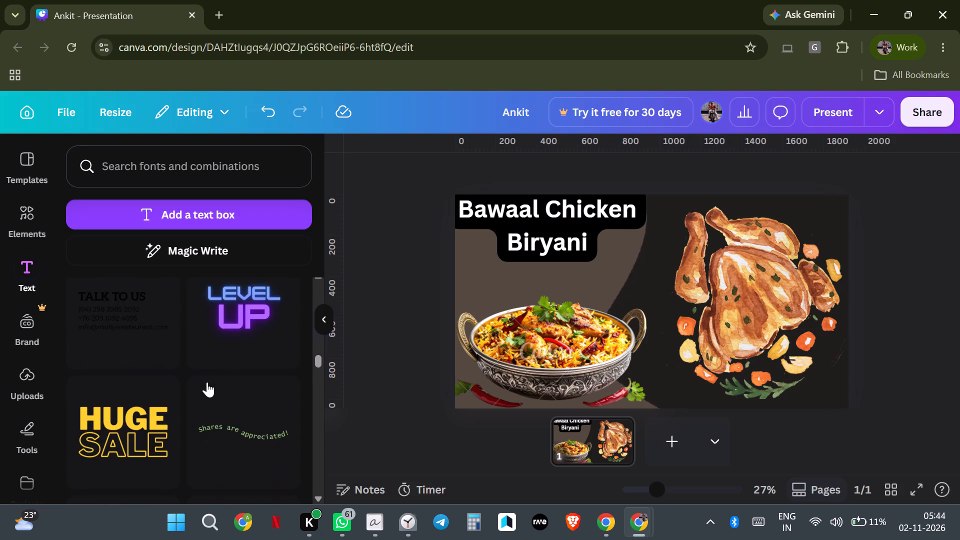
scroll(207, 382, "down", 4)
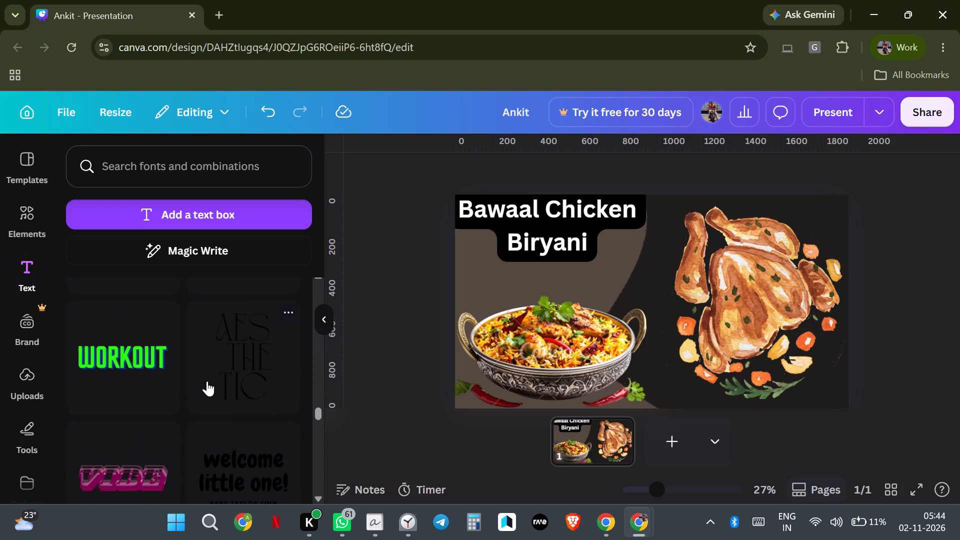
scroll(207, 381, "down", 1)
scroll(207, 381, "up", 6)
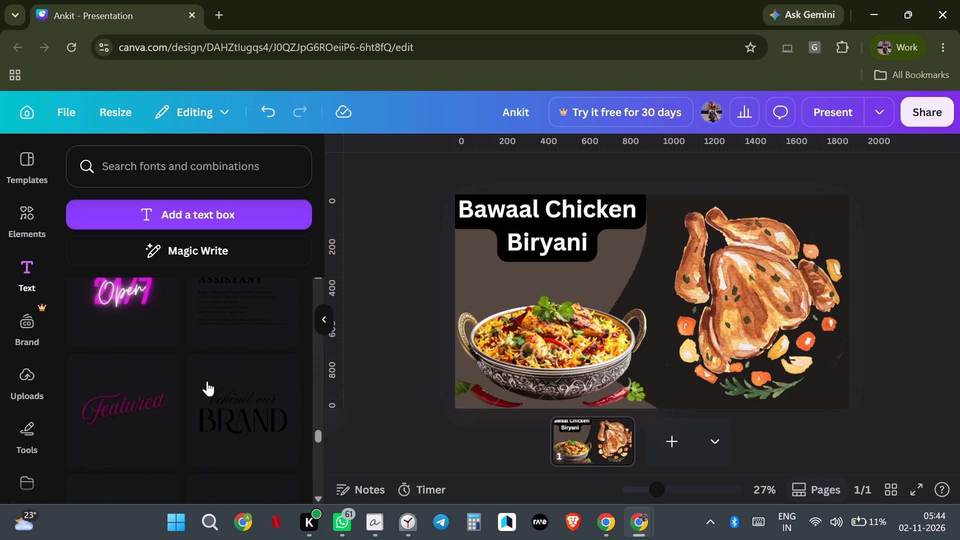
scroll(207, 381, "up", 9)
left_click(255, 208)
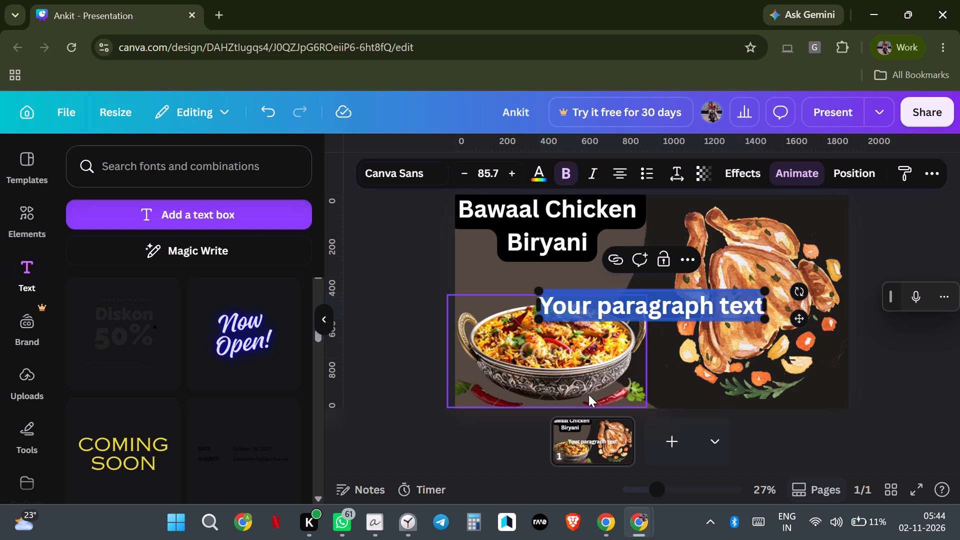
type("Onl")
type("y")
key("space")
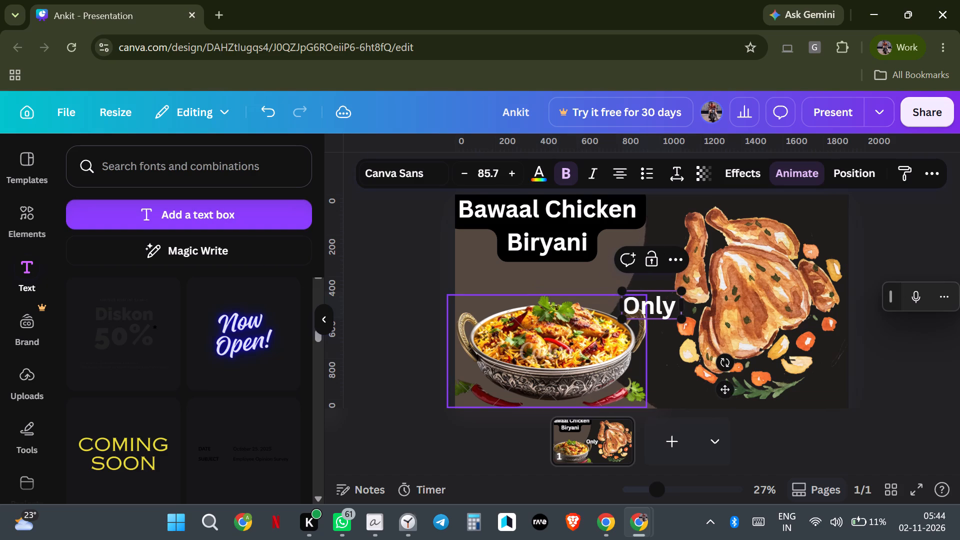
key("shift+at")
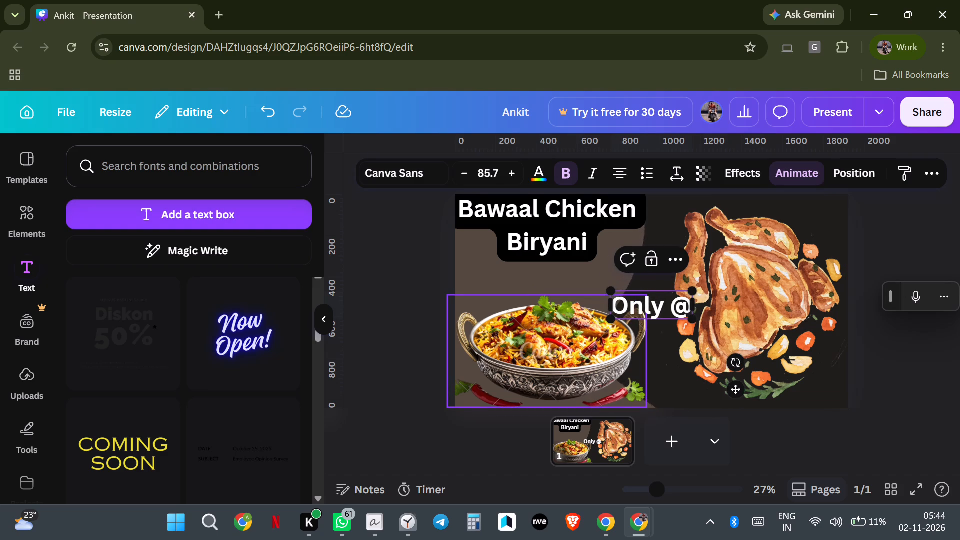
type("199")
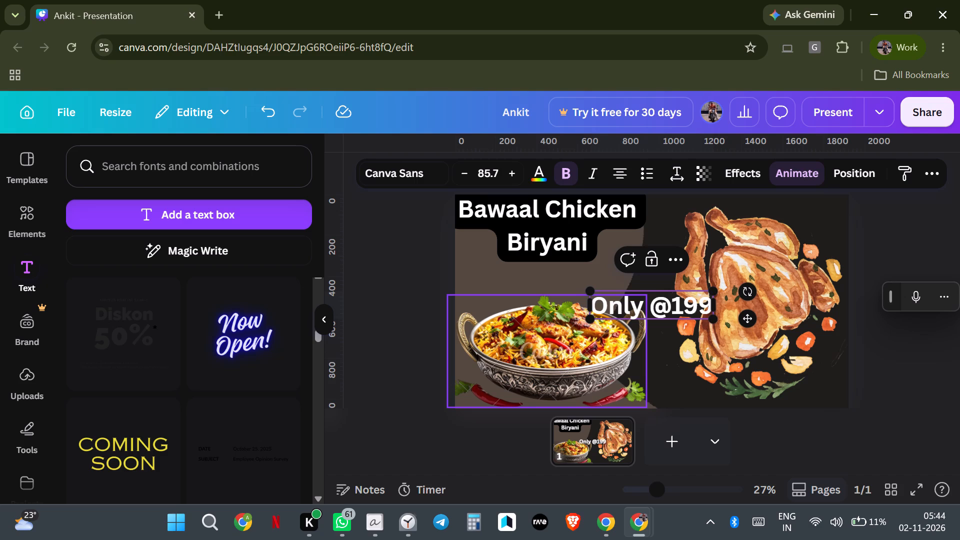
type("/-")
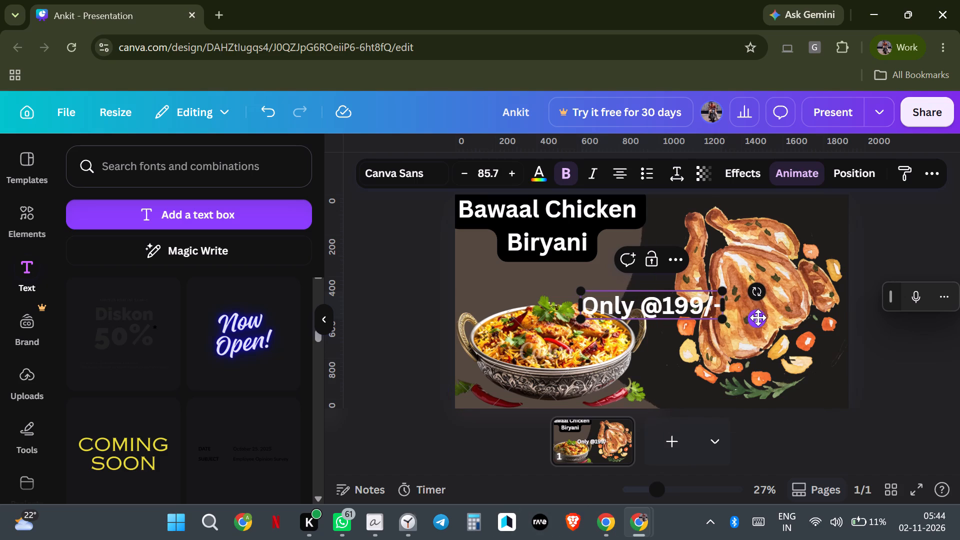
Place the price text between the title and the biryani bowl, shrinking it to about font size 62.7.
left_click_drag(757, 319, 634, 297)
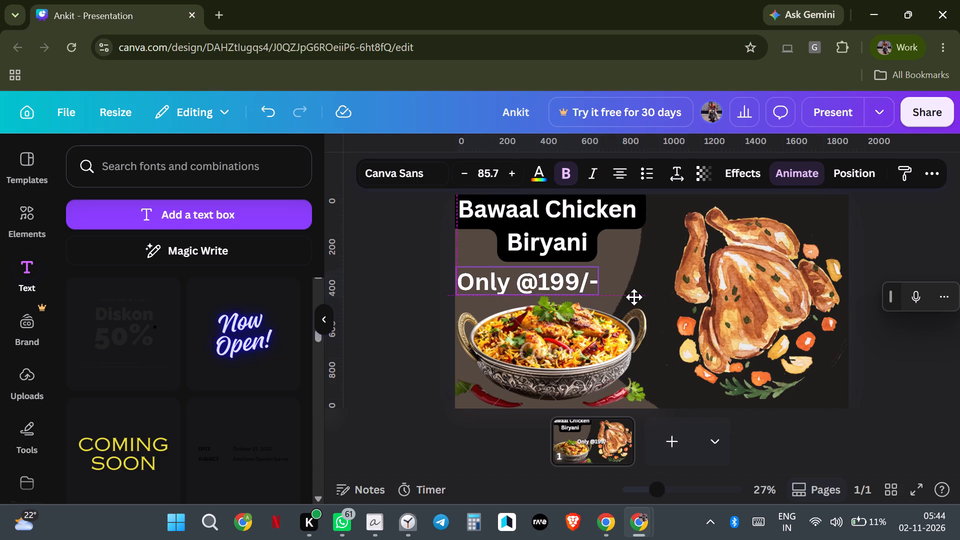
left_click_drag(634, 297, 656, 295)
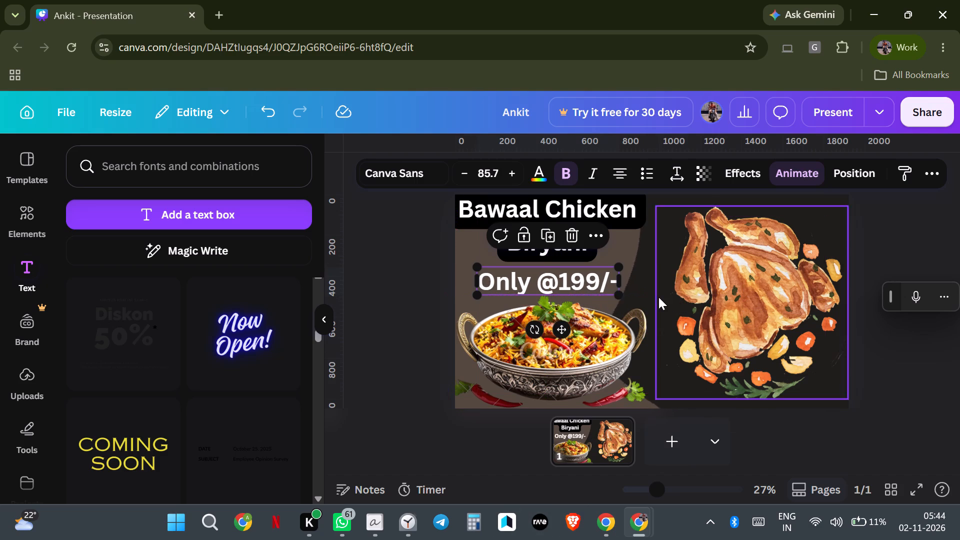
left_click_drag(620, 295, 601, 287)
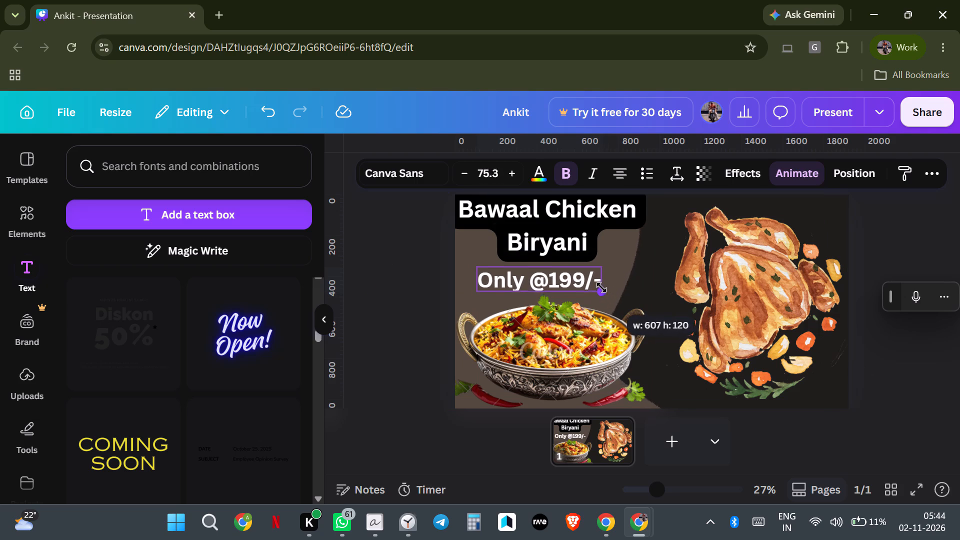
left_click_drag(601, 287, 573, 279)
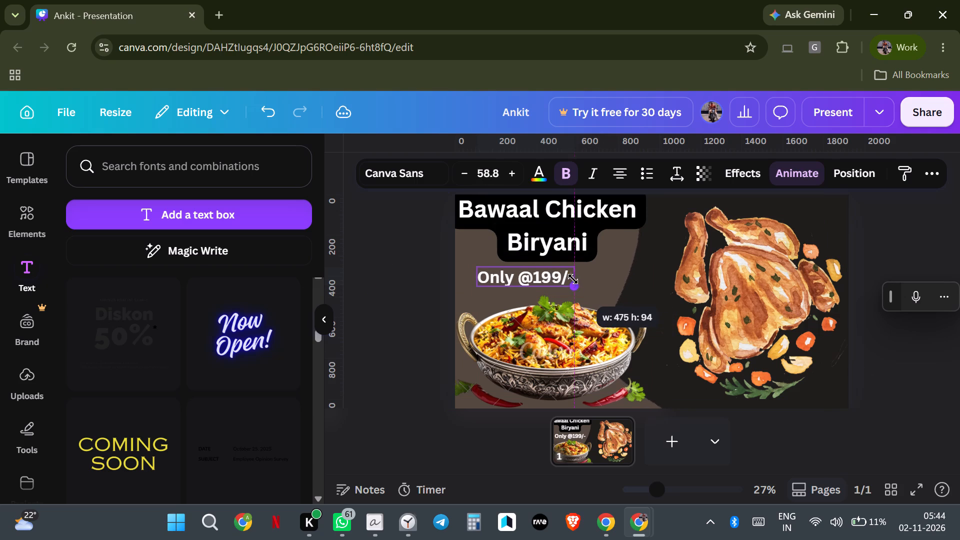
left_click_drag(573, 279, 582, 284)
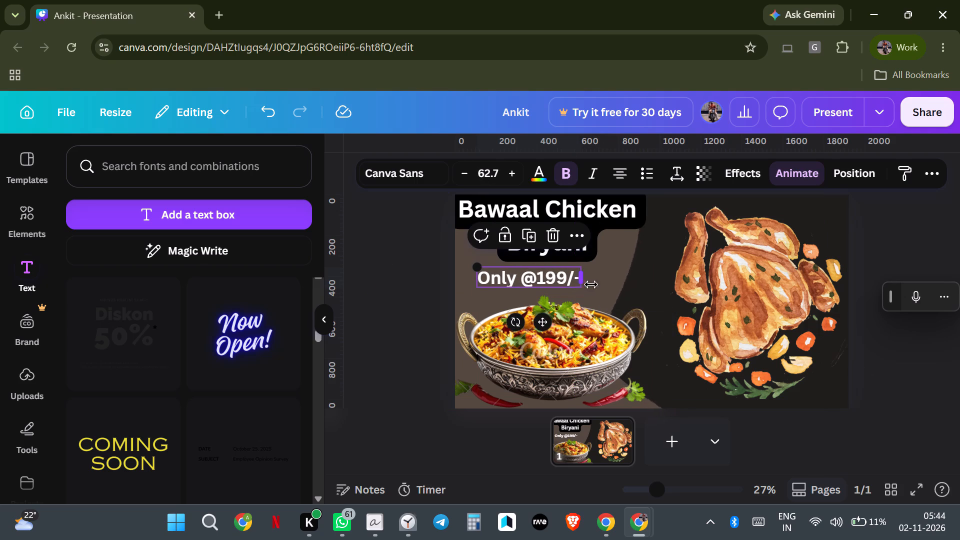
left_click_drag(546, 278, 564, 274)
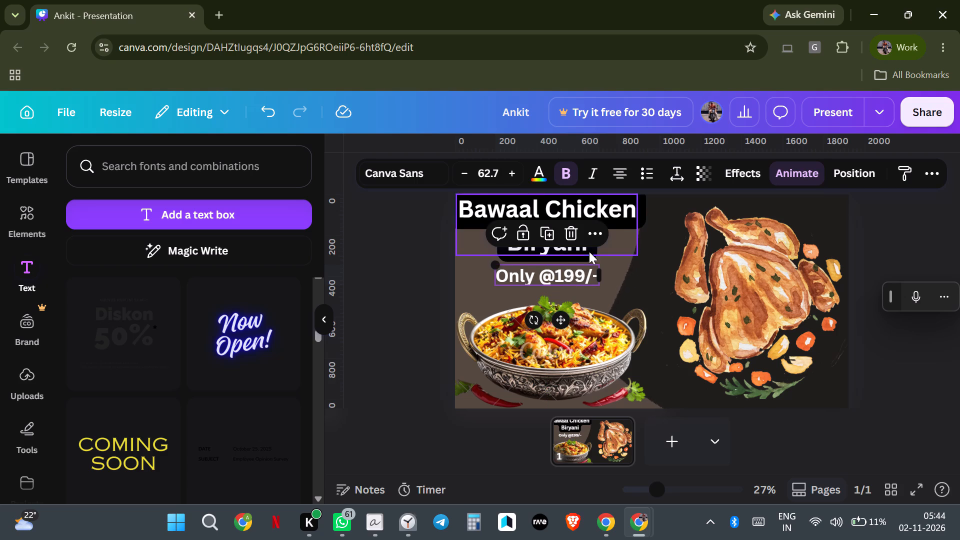
left_click(593, 168)
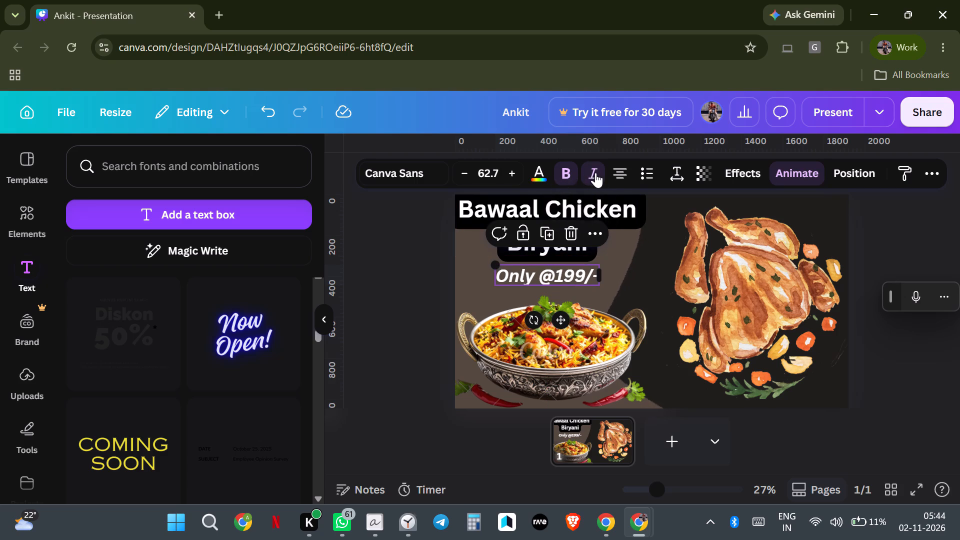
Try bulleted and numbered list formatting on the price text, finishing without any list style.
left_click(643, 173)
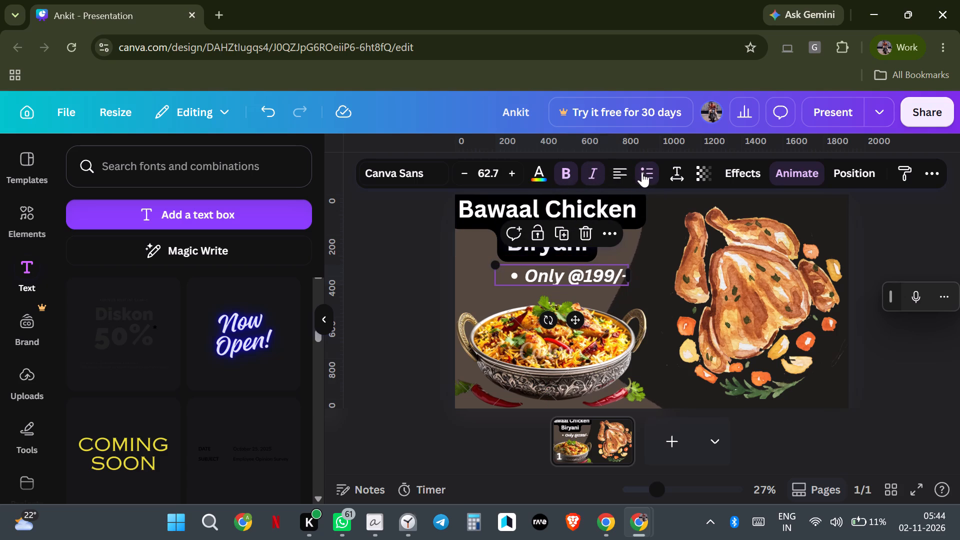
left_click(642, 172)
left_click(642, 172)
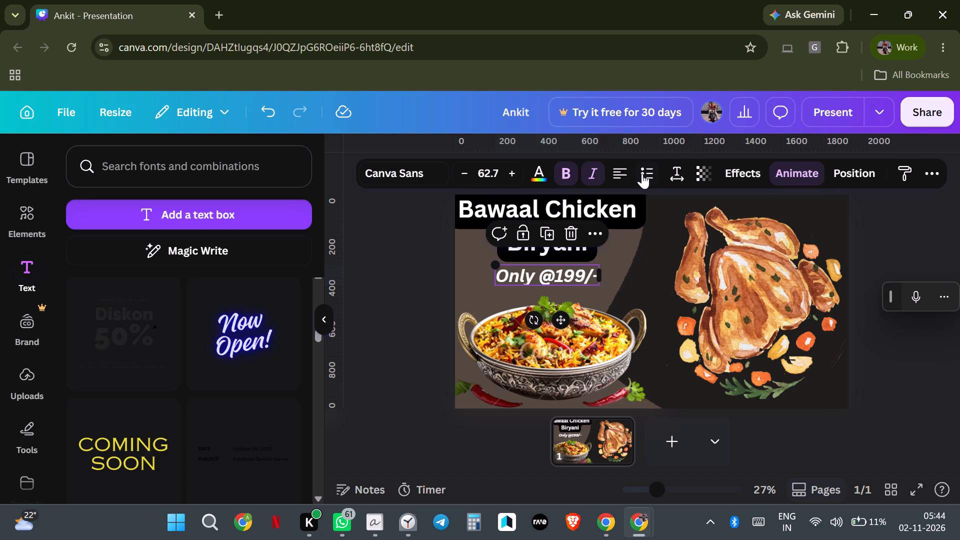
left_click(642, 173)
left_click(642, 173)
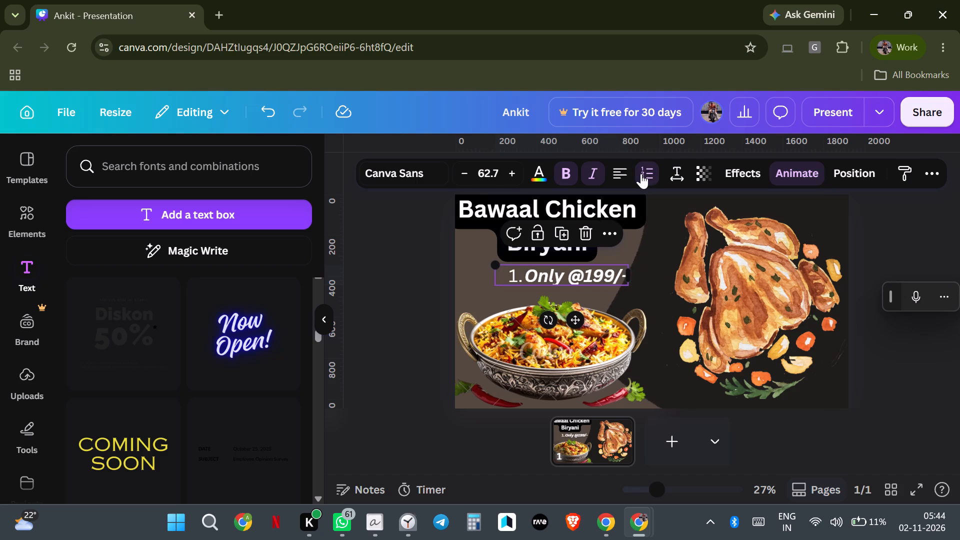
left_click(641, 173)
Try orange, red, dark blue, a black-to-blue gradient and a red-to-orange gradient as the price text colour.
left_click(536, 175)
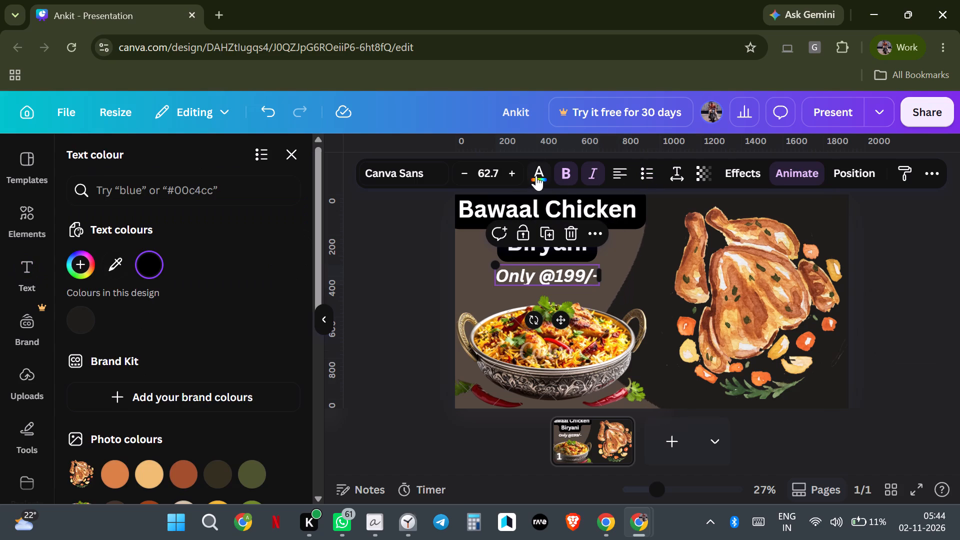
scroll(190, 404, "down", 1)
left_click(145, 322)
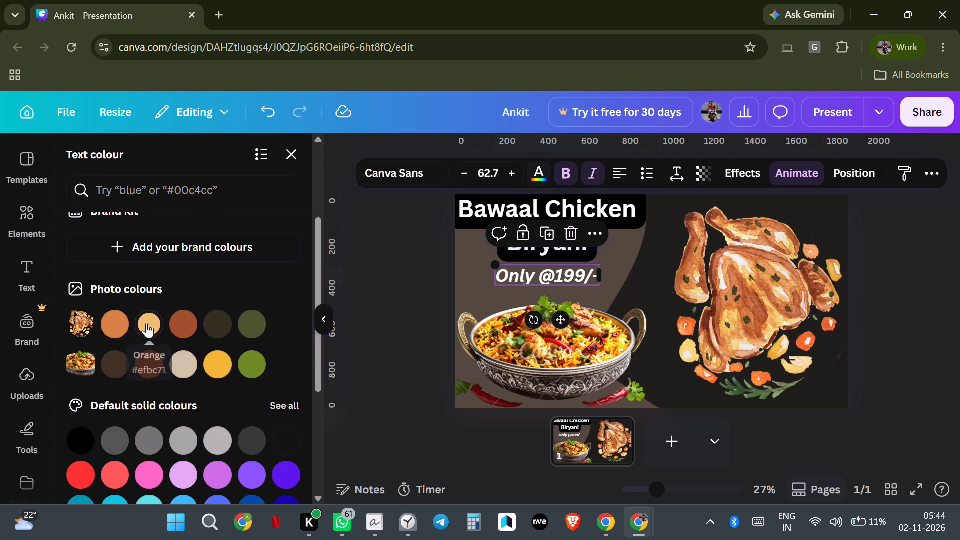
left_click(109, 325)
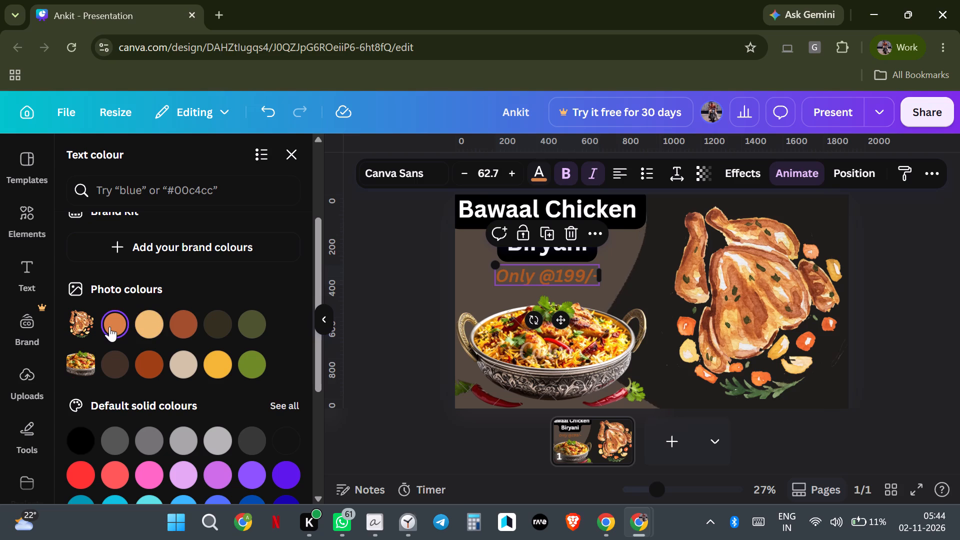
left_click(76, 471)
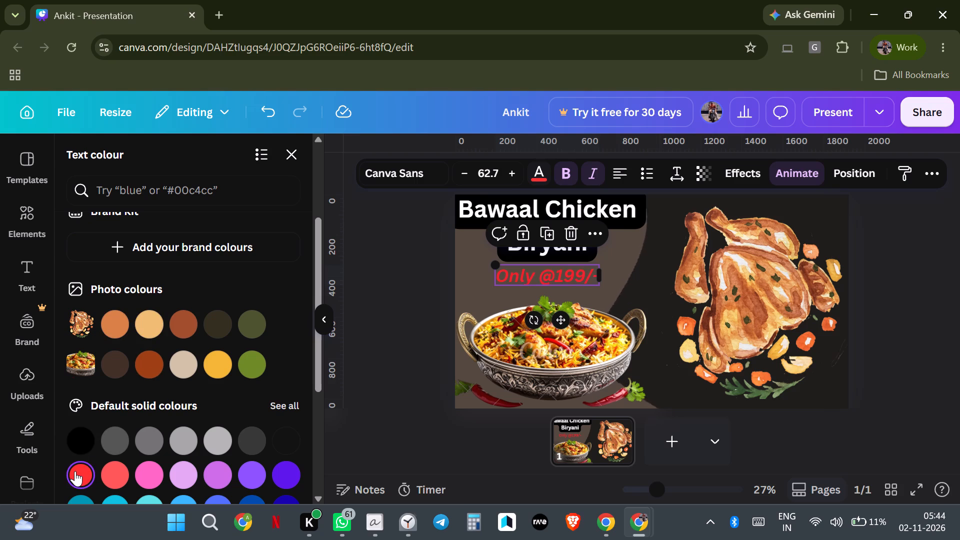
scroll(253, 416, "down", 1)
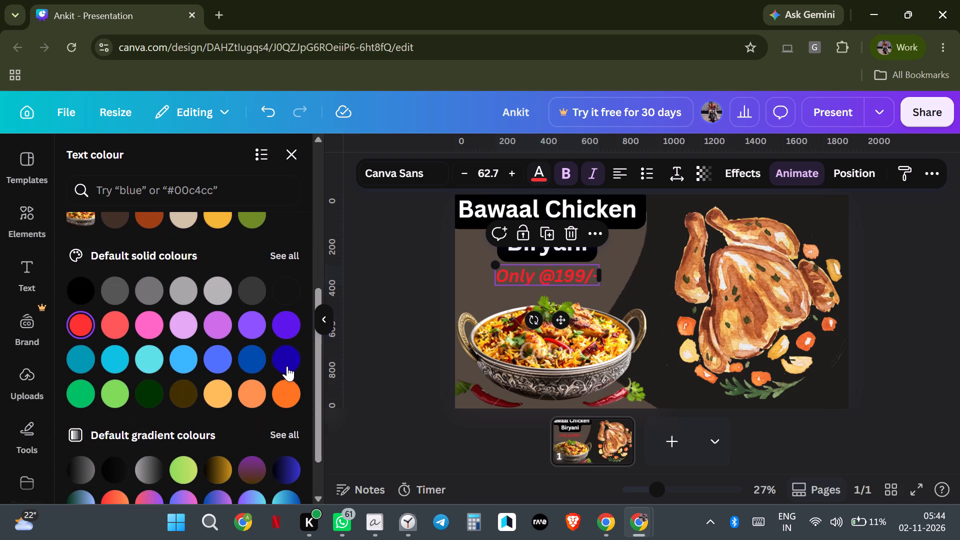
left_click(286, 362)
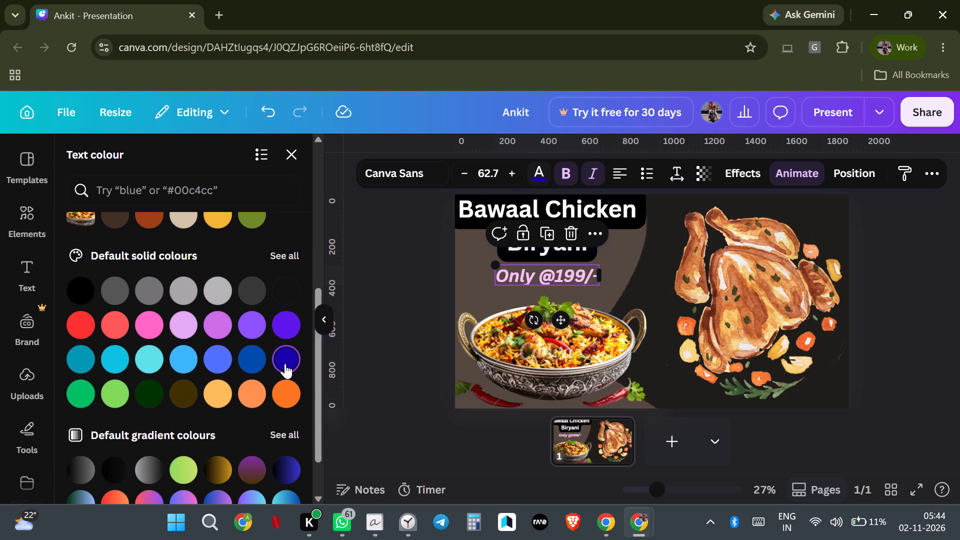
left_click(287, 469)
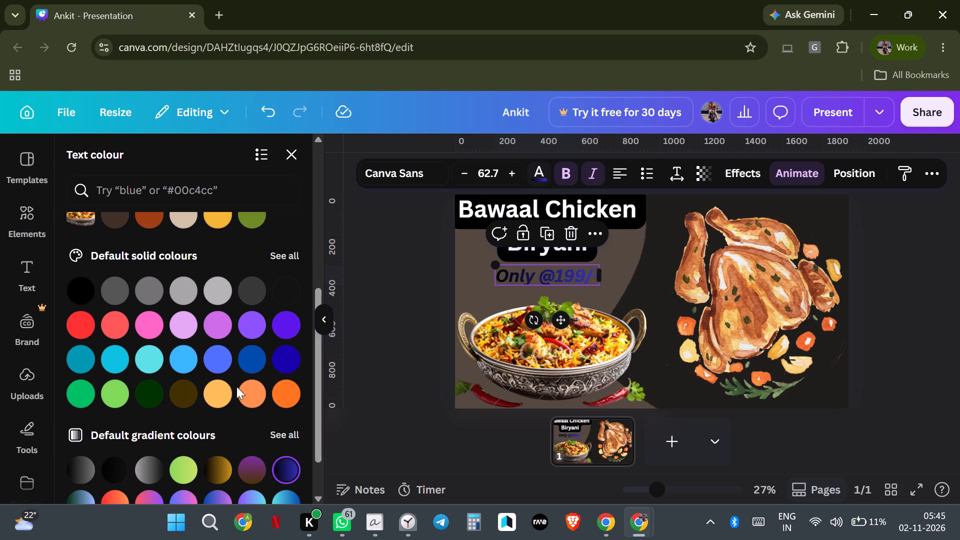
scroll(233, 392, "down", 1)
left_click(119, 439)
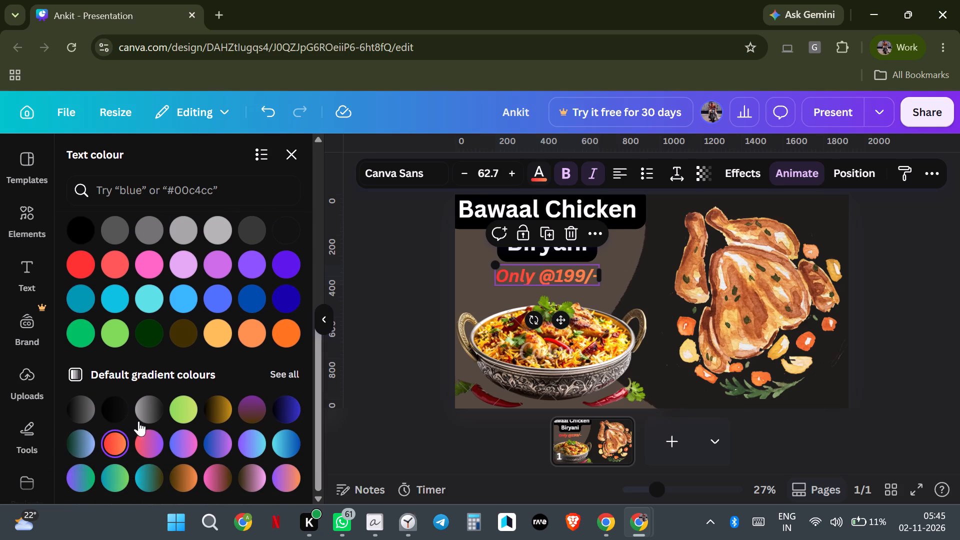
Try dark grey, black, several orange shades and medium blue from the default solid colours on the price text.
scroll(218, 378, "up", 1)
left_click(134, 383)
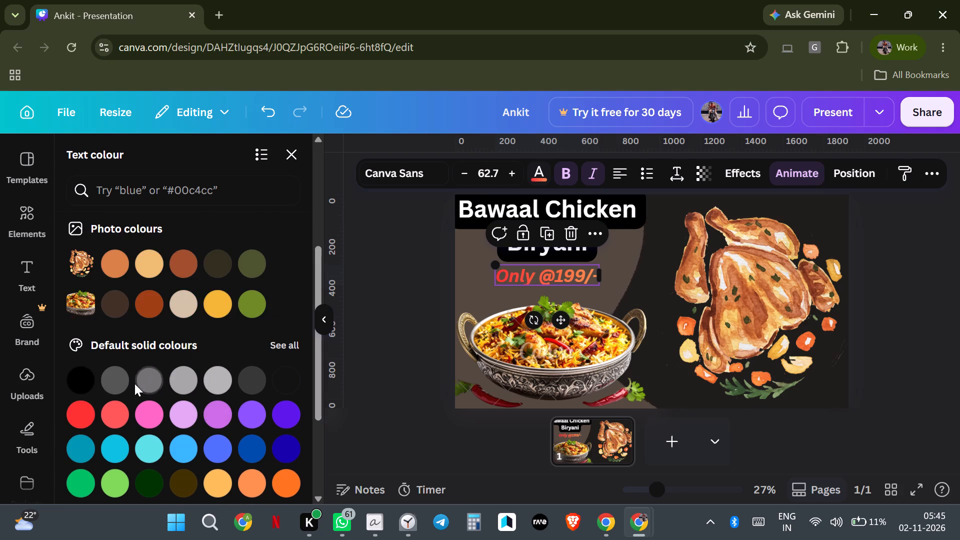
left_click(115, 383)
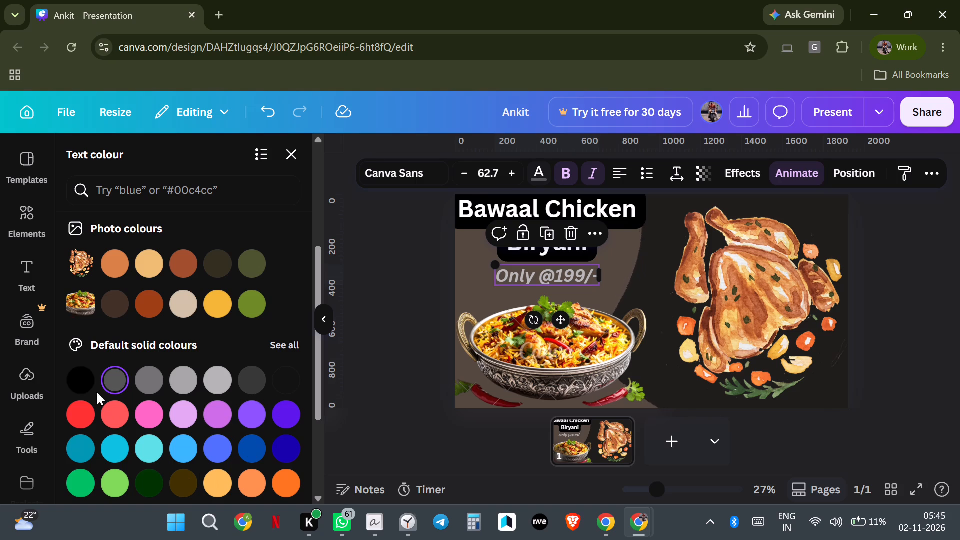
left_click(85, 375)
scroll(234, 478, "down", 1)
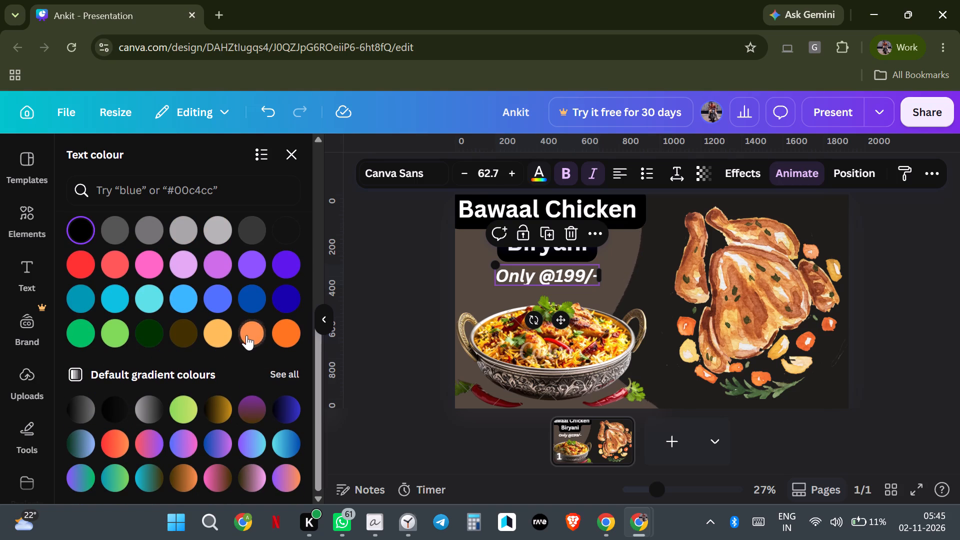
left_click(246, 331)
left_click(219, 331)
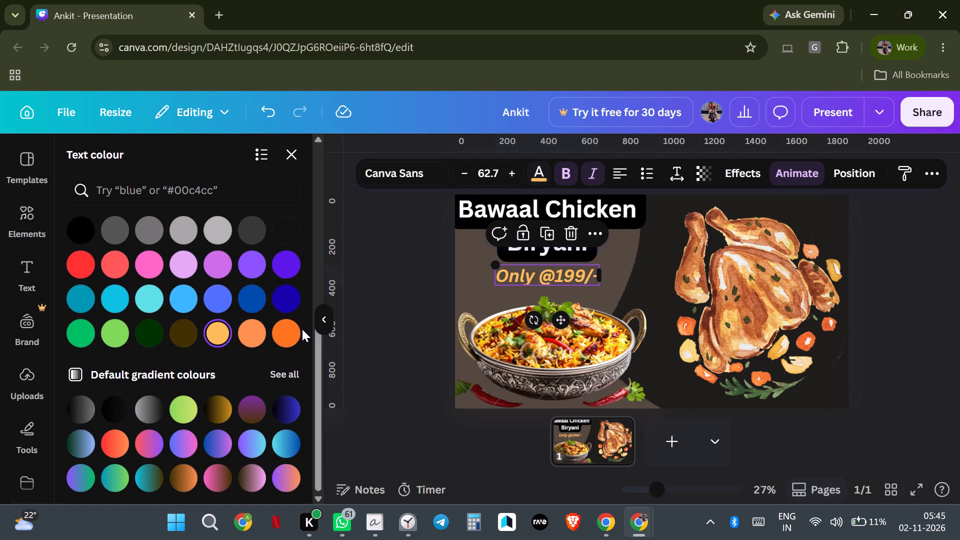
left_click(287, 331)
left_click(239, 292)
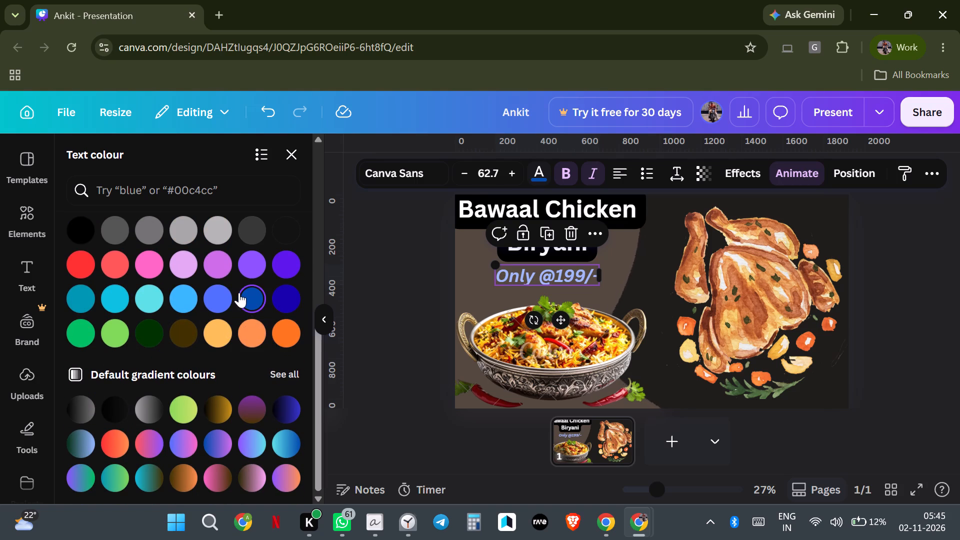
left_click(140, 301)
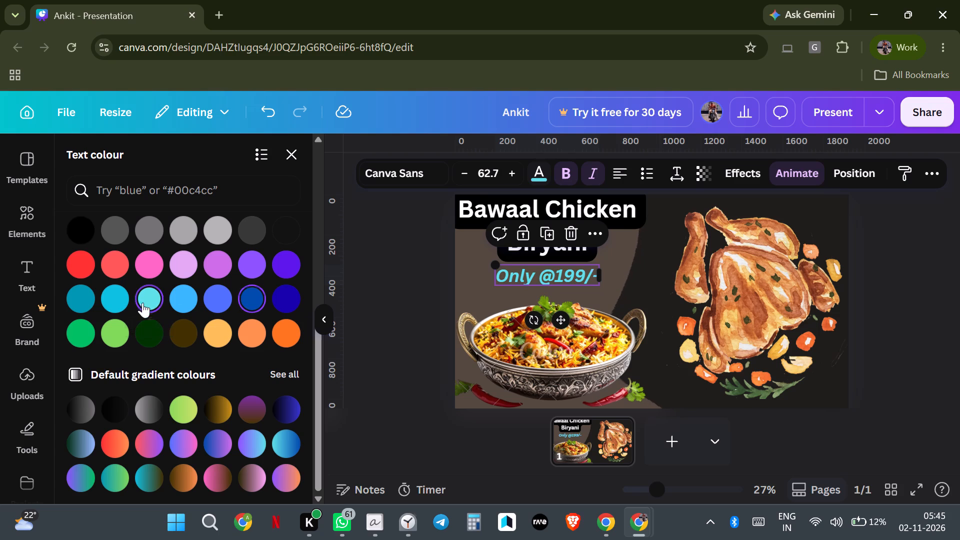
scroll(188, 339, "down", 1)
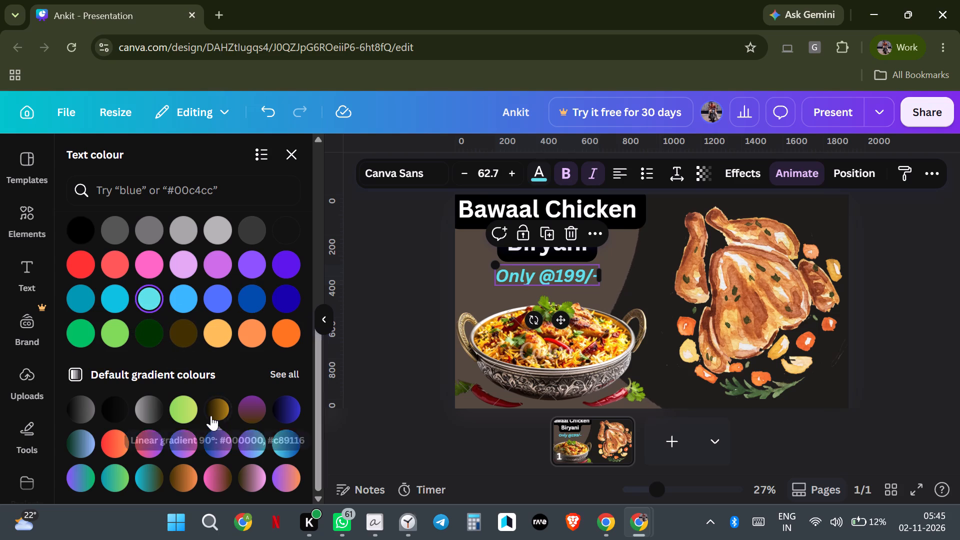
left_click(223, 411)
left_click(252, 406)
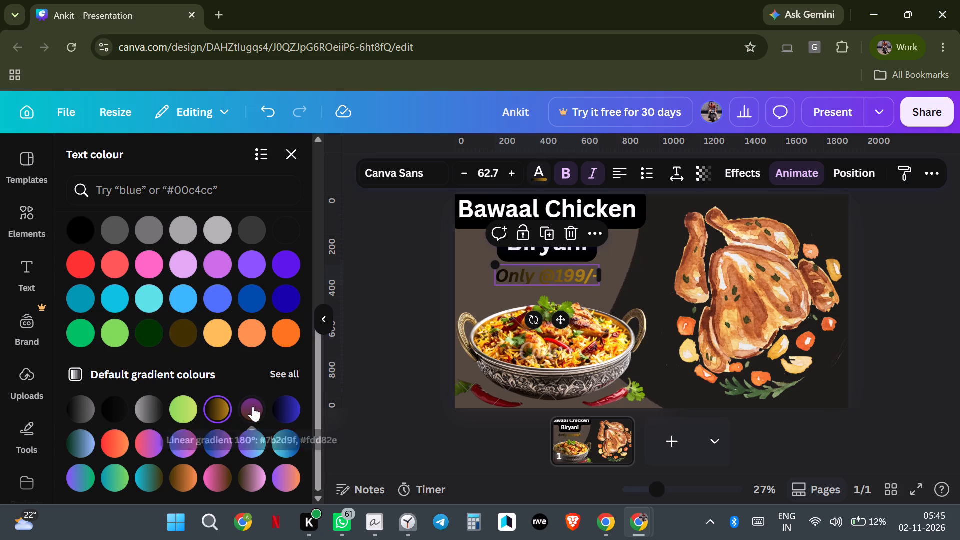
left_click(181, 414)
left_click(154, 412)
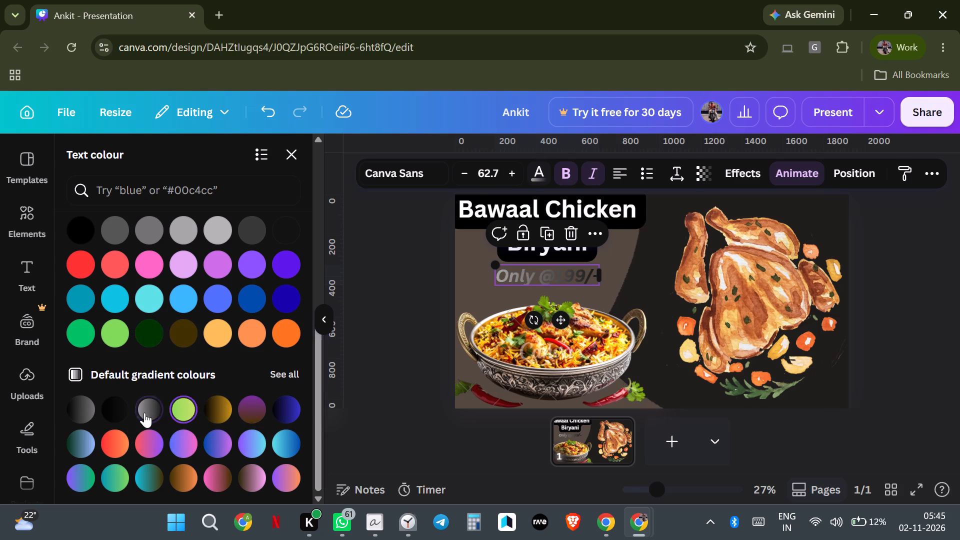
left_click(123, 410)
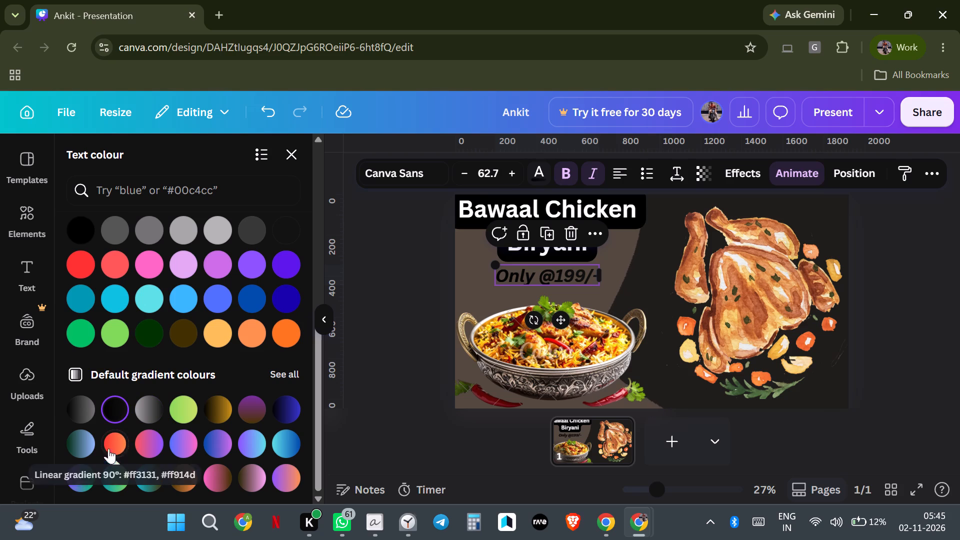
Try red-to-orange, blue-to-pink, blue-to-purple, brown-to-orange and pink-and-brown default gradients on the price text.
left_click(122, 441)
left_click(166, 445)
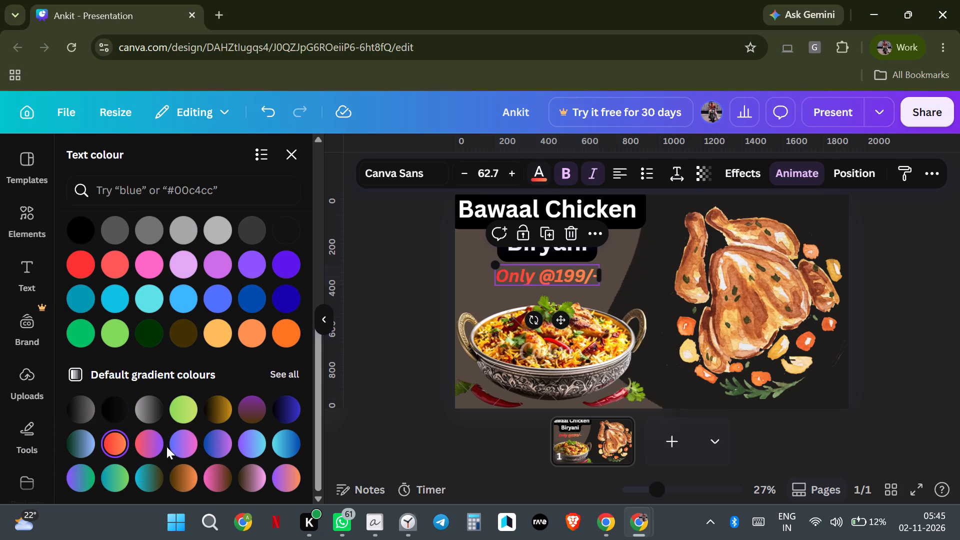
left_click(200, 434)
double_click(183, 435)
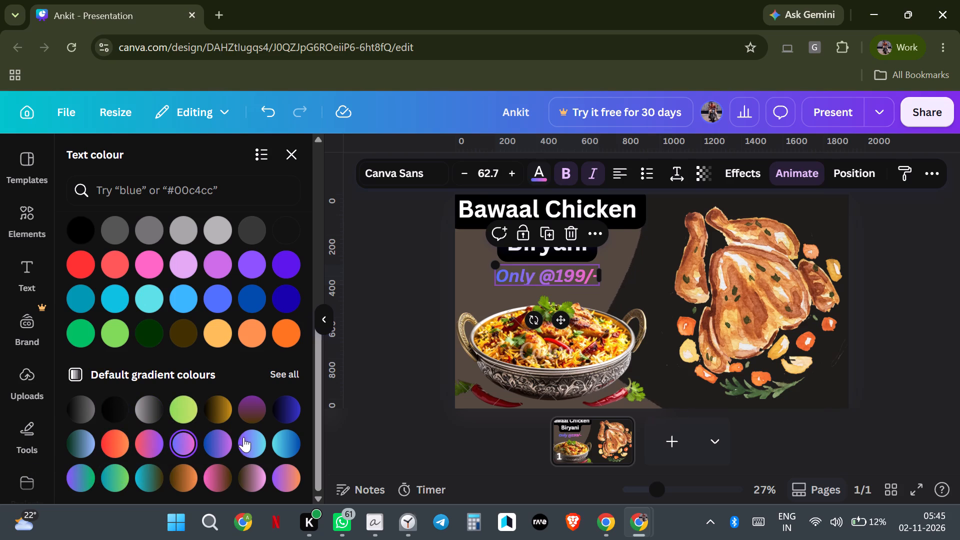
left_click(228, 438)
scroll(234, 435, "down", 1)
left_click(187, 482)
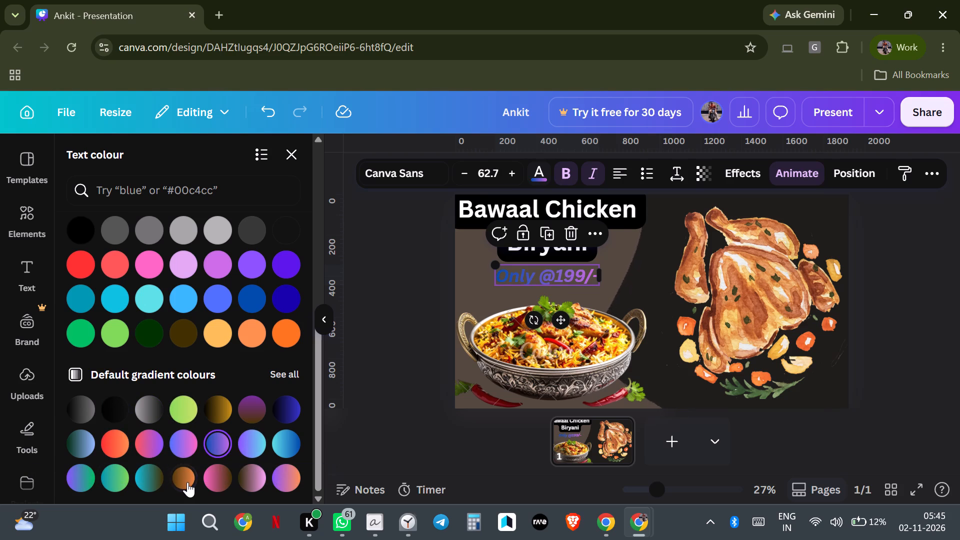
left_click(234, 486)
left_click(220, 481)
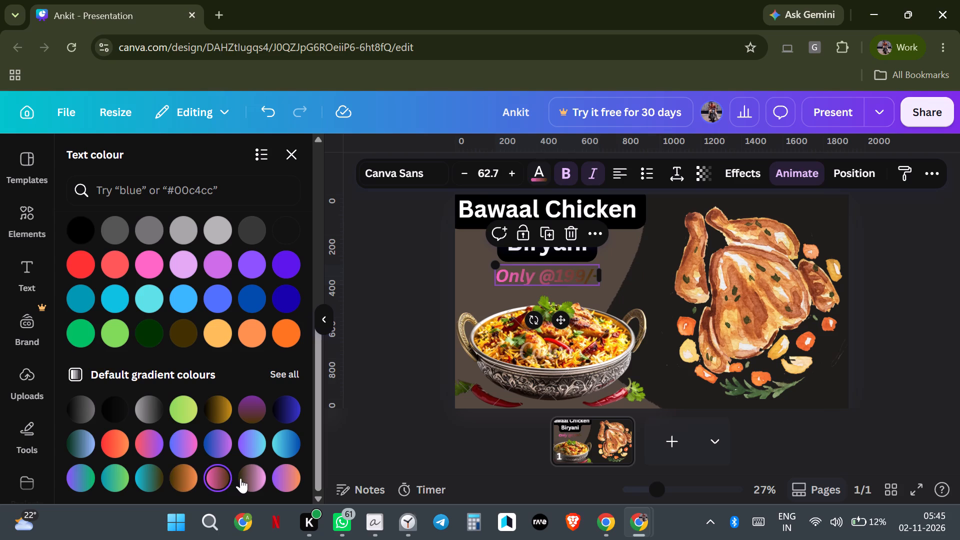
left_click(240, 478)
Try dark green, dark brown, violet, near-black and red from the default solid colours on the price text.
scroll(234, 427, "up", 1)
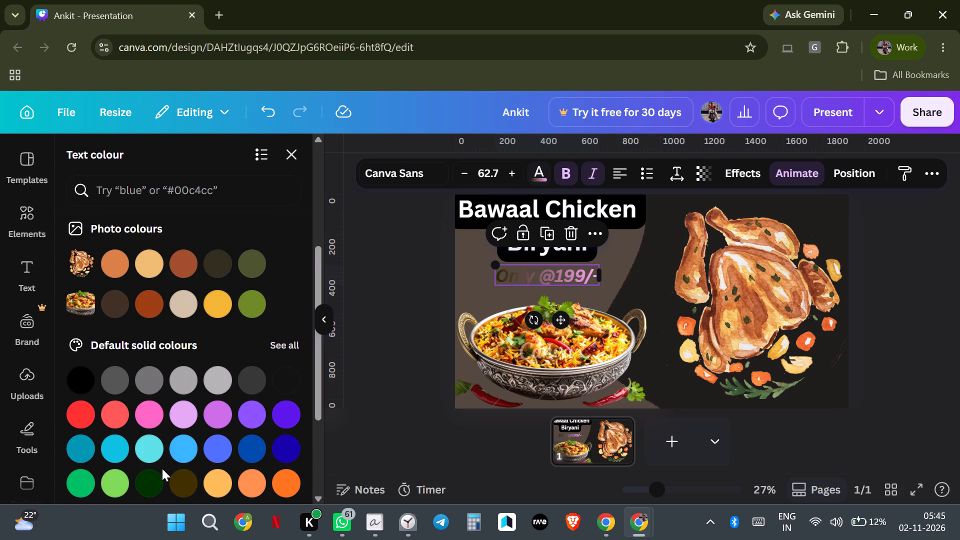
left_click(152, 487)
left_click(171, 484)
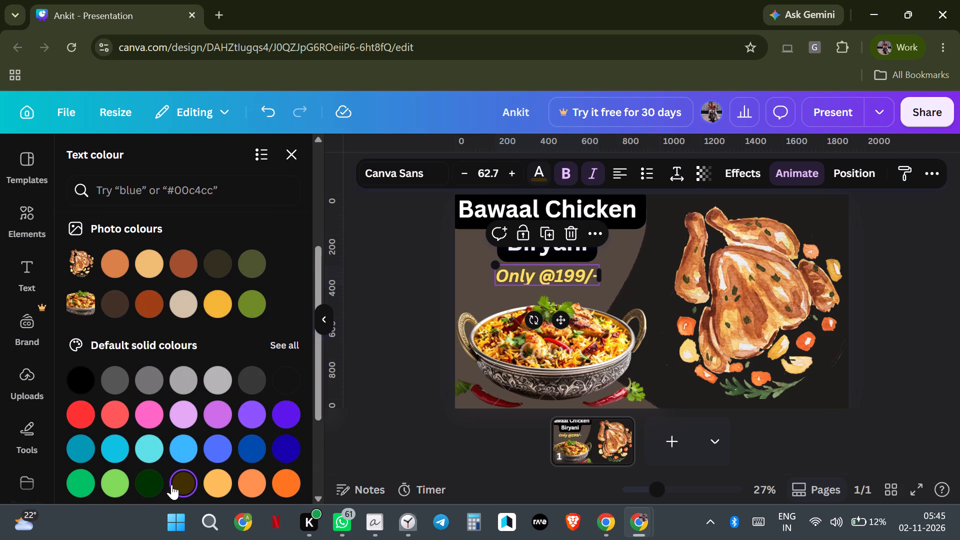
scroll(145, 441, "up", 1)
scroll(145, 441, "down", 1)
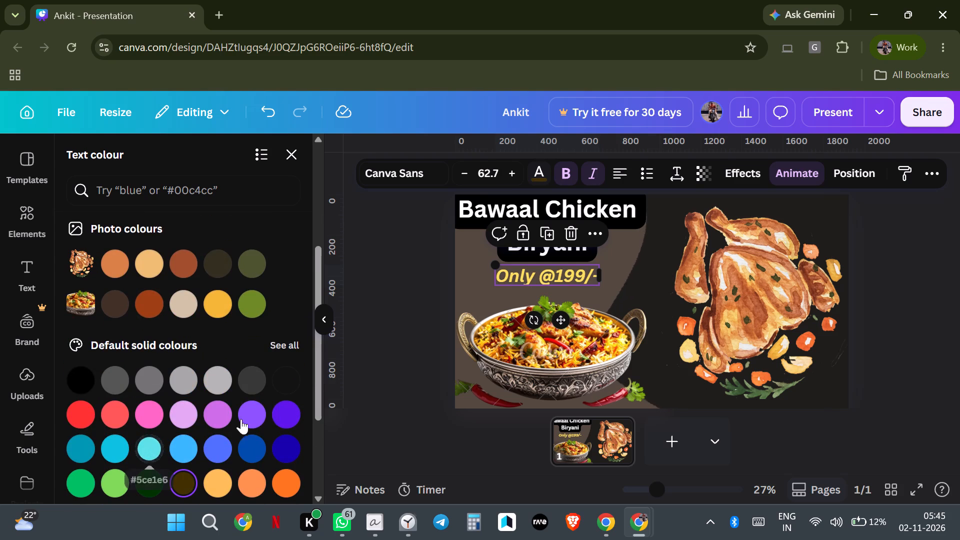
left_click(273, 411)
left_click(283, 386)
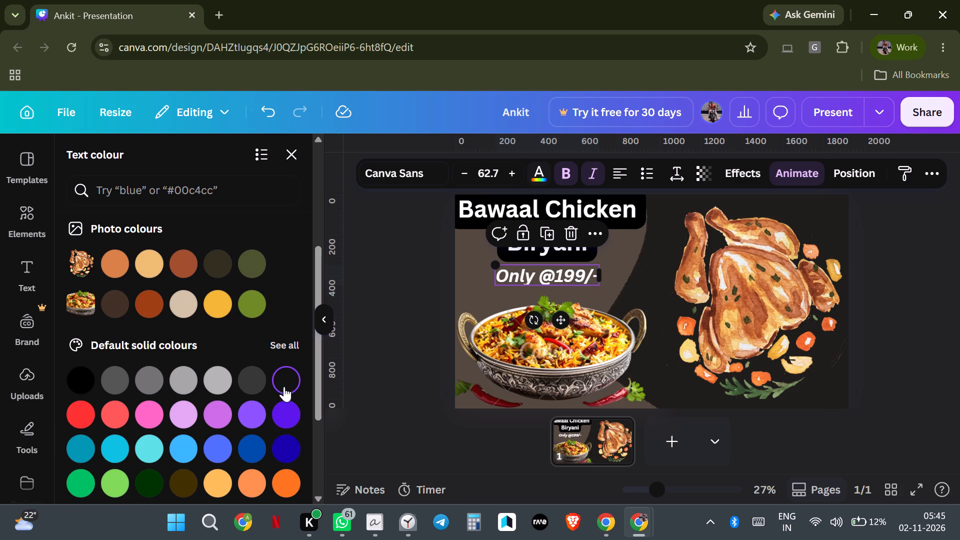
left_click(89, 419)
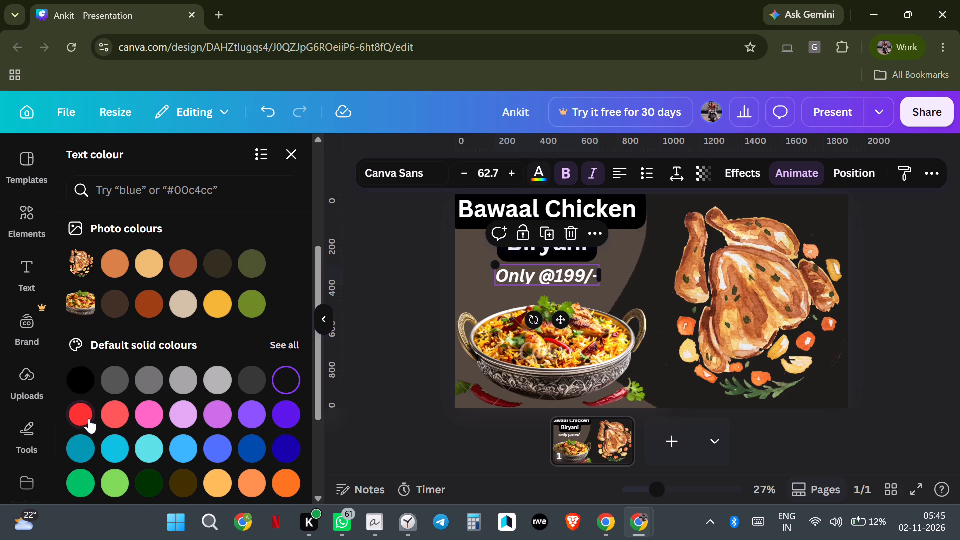
Colour the price text with the rust-orange shade from the biryani photo's colours.
left_click(150, 295)
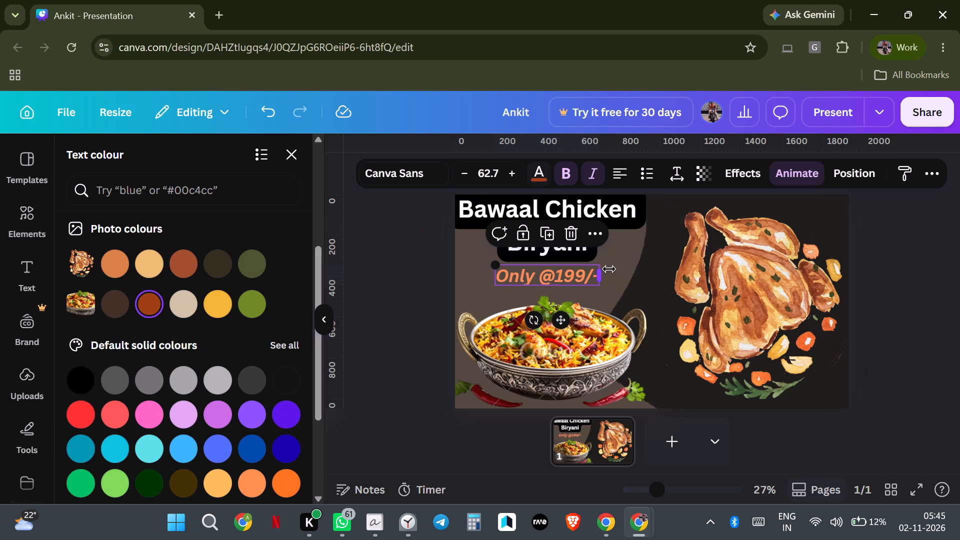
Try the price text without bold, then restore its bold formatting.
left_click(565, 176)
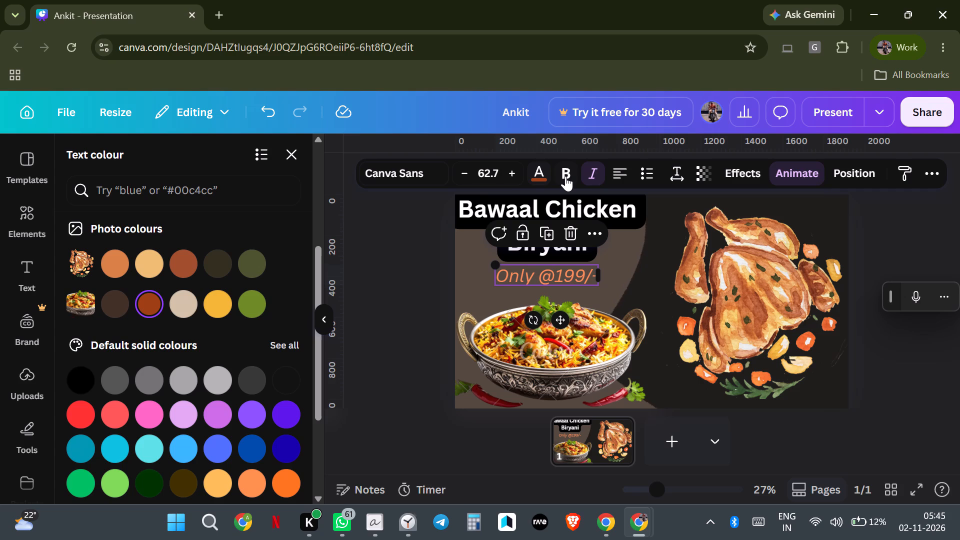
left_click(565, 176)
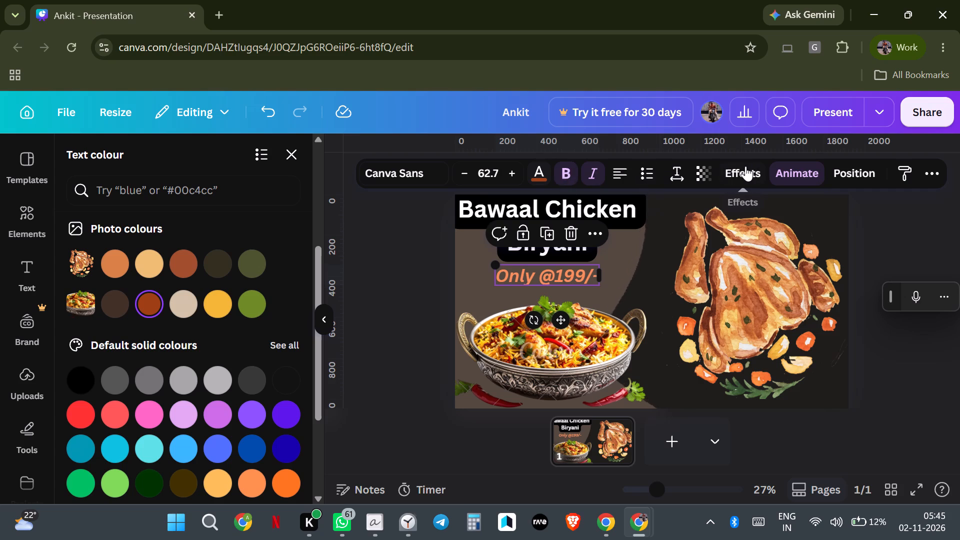
Apply the Splice effect to the price text with a thickness of 67.
left_click(736, 171)
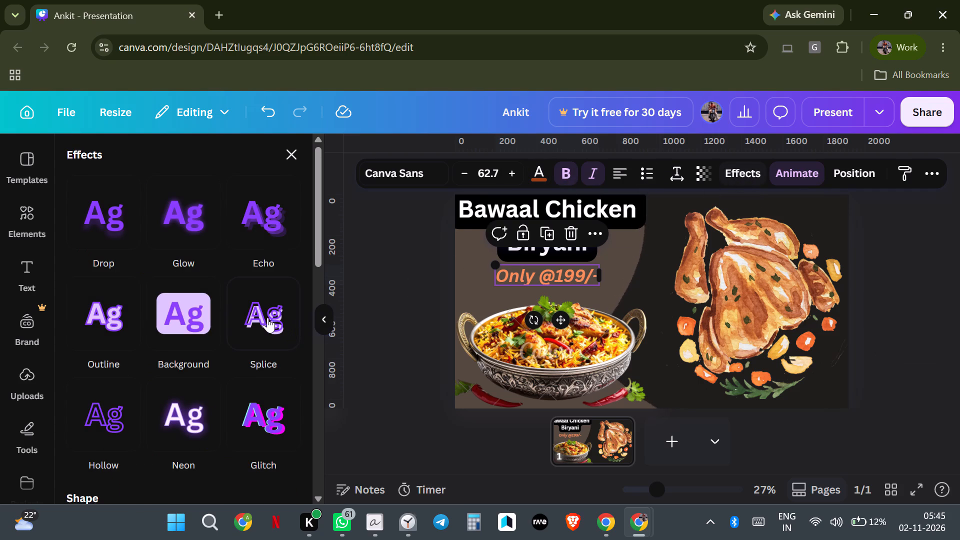
left_click(263, 317)
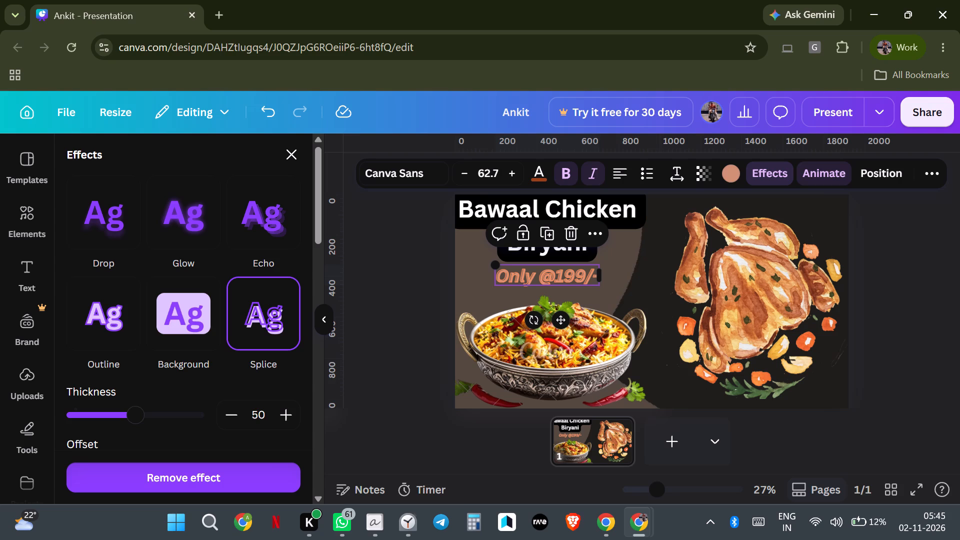
left_click_drag(139, 422, 156, 426)
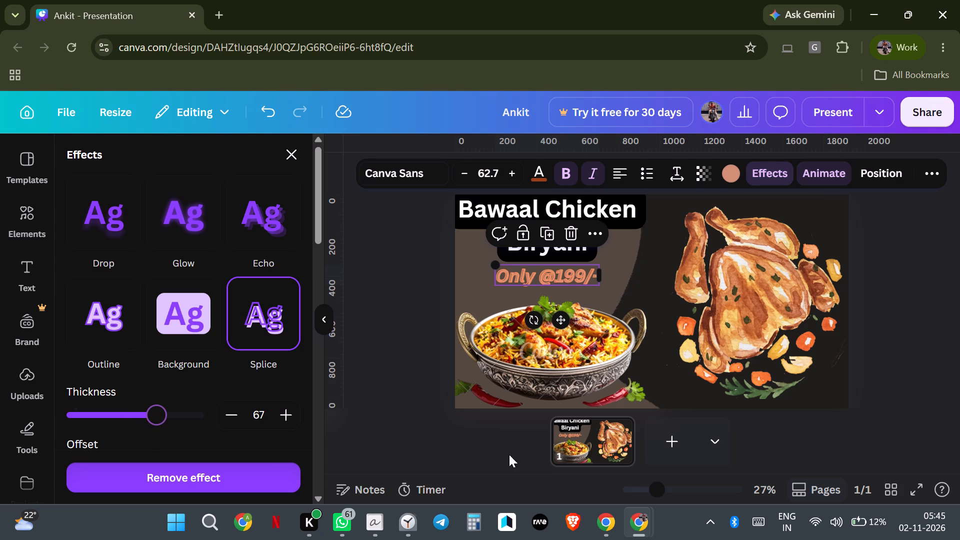
Switch to the support centre and greet the customer on the FRT-breached ticket, introducing yourself and offering assistance today.
left_click(563, 449)
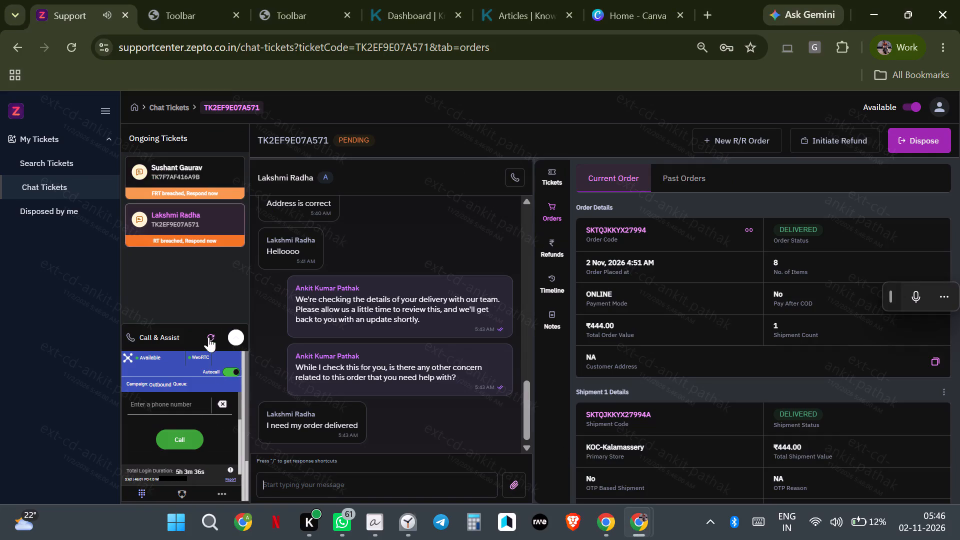
double_click(183, 184)
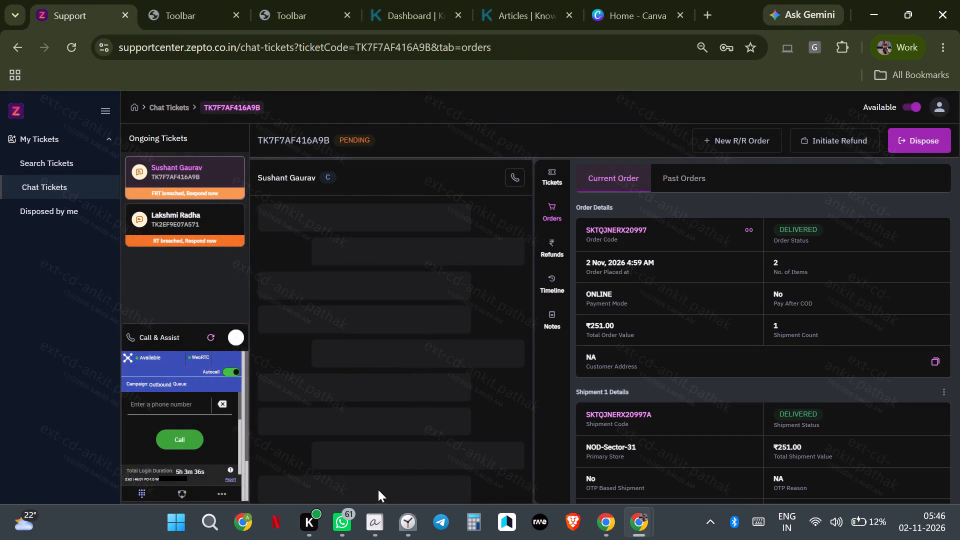
left_click(360, 485)
key("f")
key("BackSpace")
type("Hi,")
key("space")
type("I am Ank")
type("it, I will be")
key("space")
type("assisting you toda")
type("y.")
key("Return")
key("Return")
Send the messages about checking the delivery details and asking the customer to confirm their delivery address is complete and accurate.
key("a")
key("BackSpace")
key("ctrl+v")
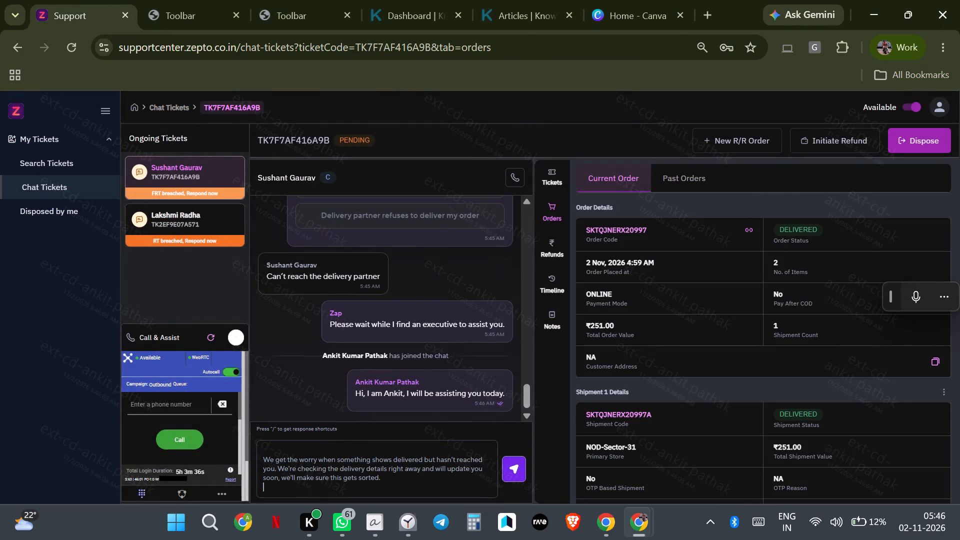
key("Return")
type("/ad")
key("BackSpace")
key("BackSpace")
key("BackSpace")
key("ctrl+v")
key("Return")
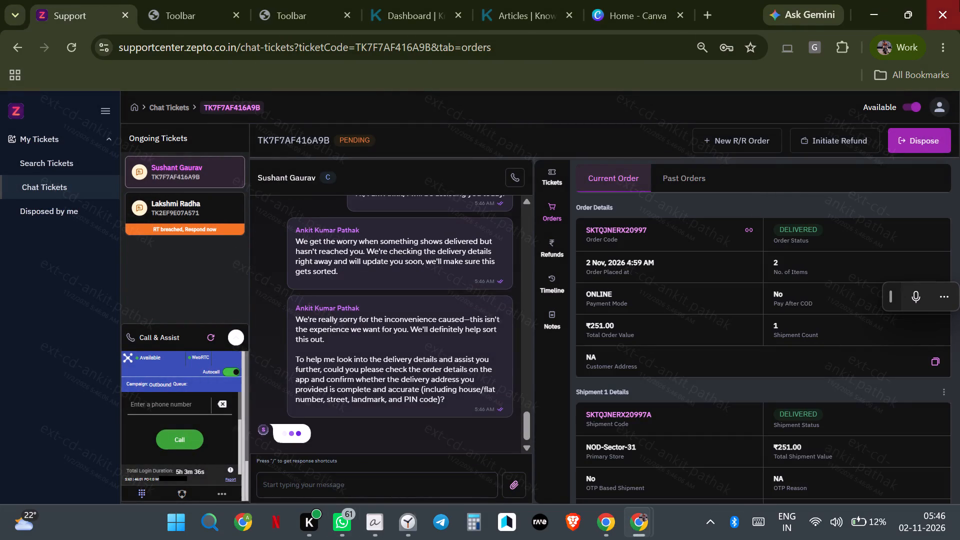
Call the delivery rider for this customer's ₹251.00 order.
scroll(859, 420, "down", 1)
left_click(934, 454)
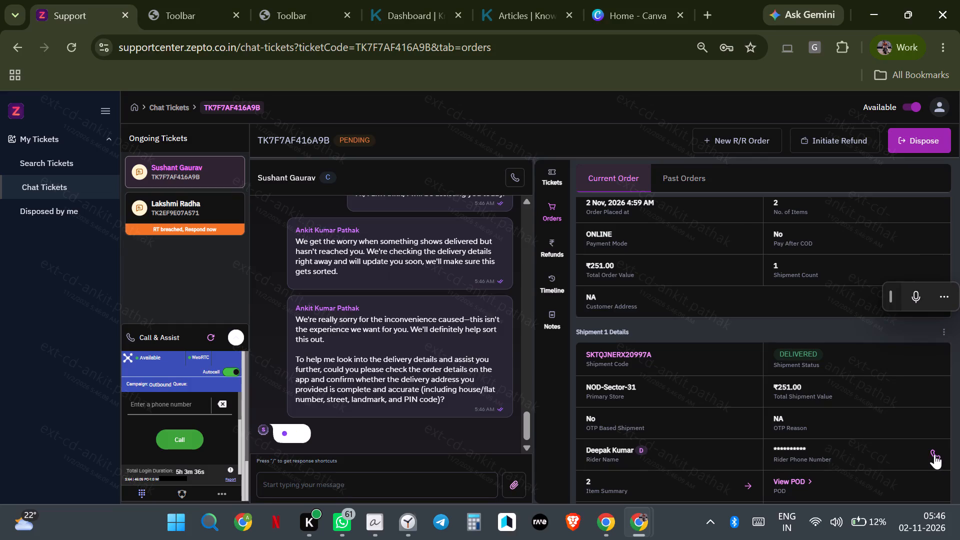
Open the RT-breached ticket and call the rider for its ₹444.00 order.
left_click(179, 232)
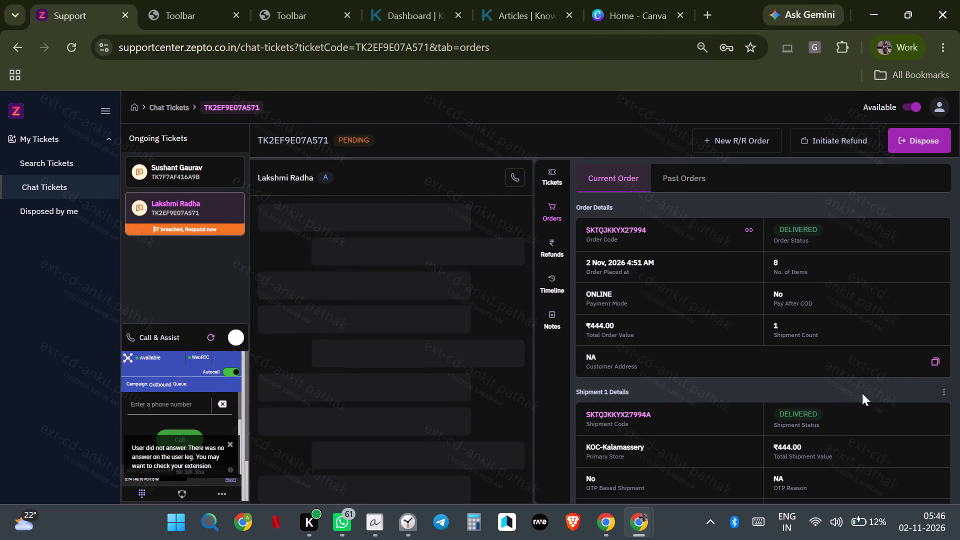
scroll(866, 414, "down", 1)
left_click(931, 363)
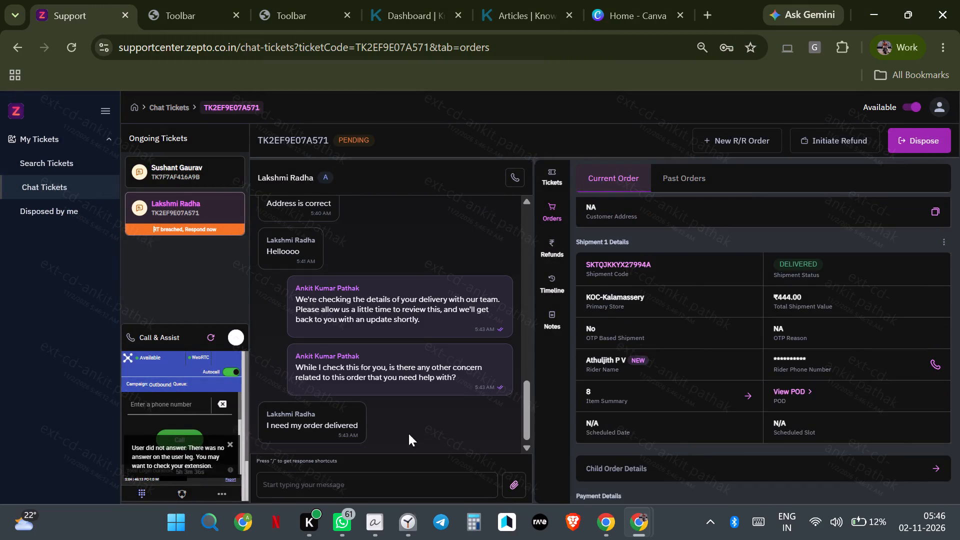
Check the rider call records in the RT-breached ticket's details, then return to its order details.
left_click(533, 181)
double_click(541, 181)
scroll(733, 288, "down", 4)
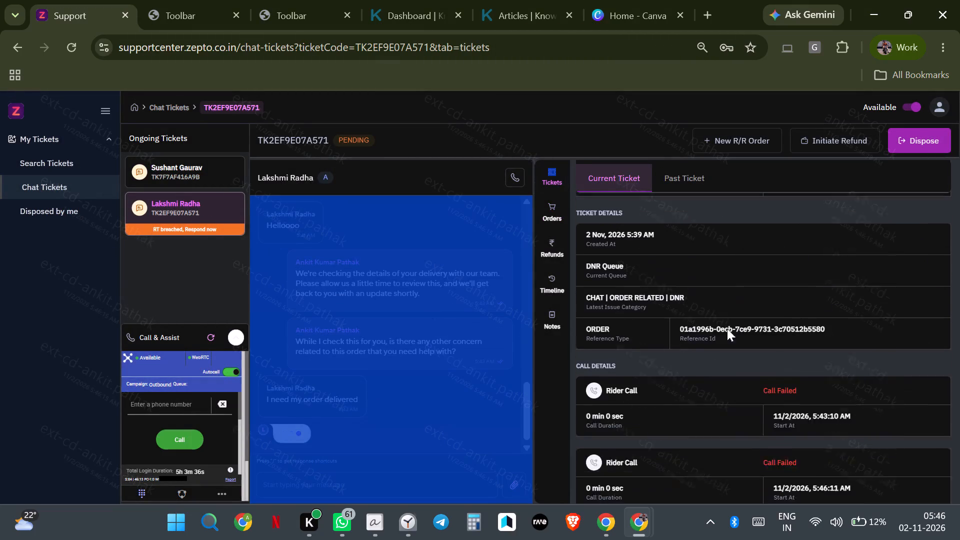
scroll(727, 328, "down", 5)
left_click(540, 206)
Send the customer the apology saying the delivery partner is not responding and a refund is the best course of action.
left_click(473, 462)
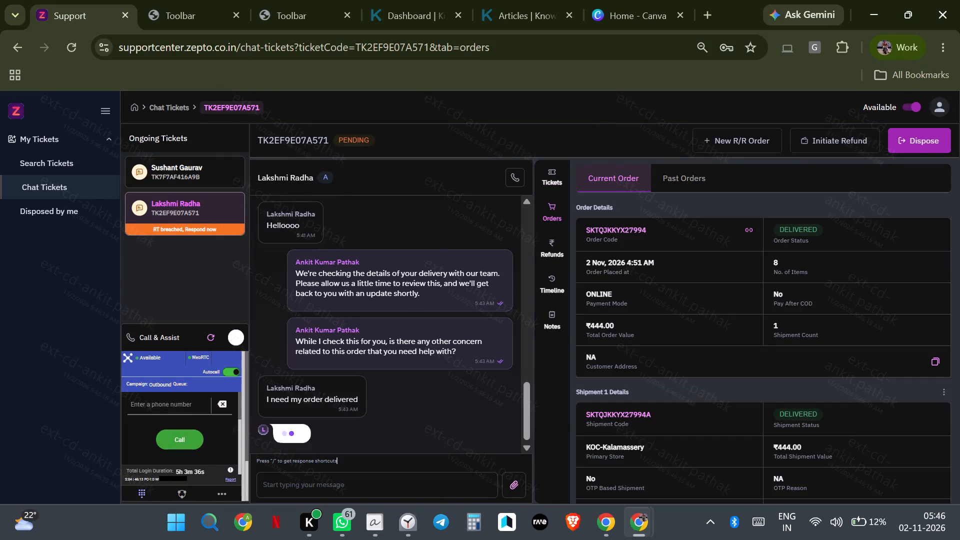
left_click(431, 484)
type("/r")
key("BackSpace")
key("BackSpace")
key("ctrl+v")
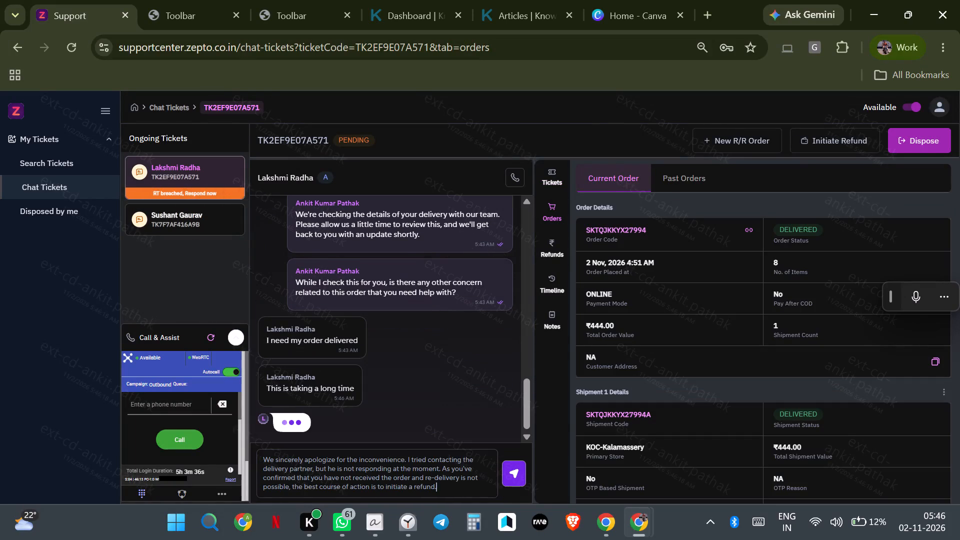
key("Return")
Send the refund eligibility message with the amount Rs 444 and the choice of original payment mode or Zepto Cash.
type("/r")
key("BackSpace")
key("BackSpace")
key("ctrl+v")
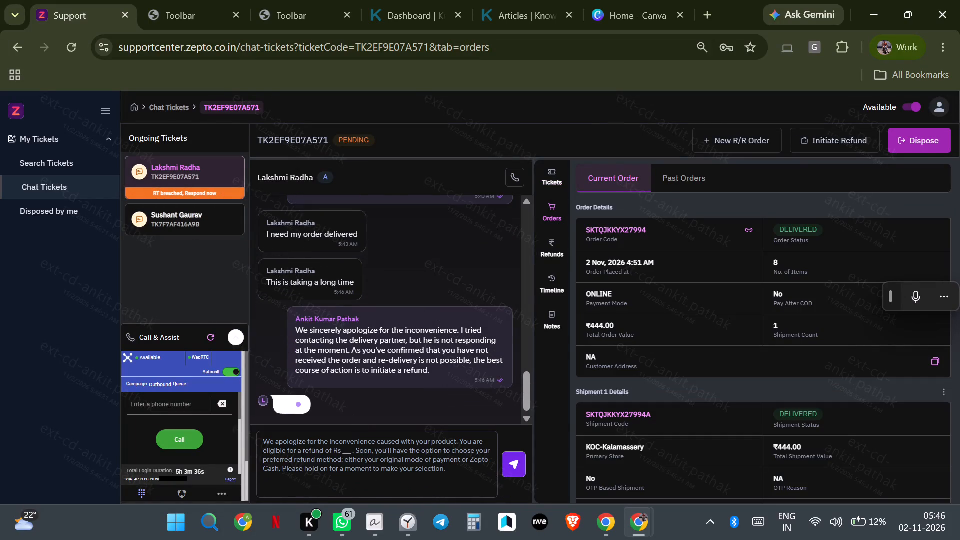
double_click(343, 450)
type("4")
key("space")
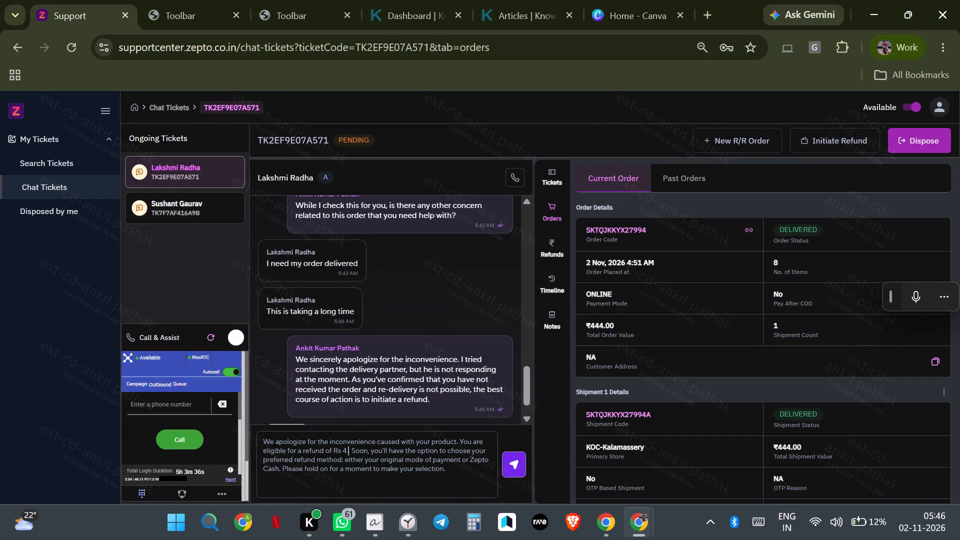
key("BackSpace")
type("44")
key("Return")
Send the message asking the customer to rate the conversation with a thumbs-up or thumbs-down at the end.
type("/s")
key("BackSpace")
key("BackSpace")
key("ctrl+v")
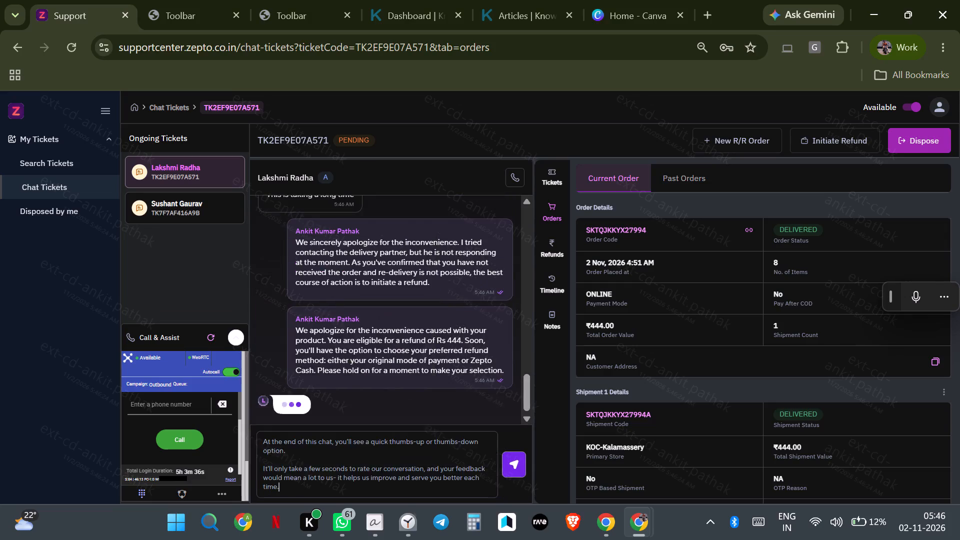
key("Return")
Check the rider call records in this customer's ticket details.
double_click(541, 184)
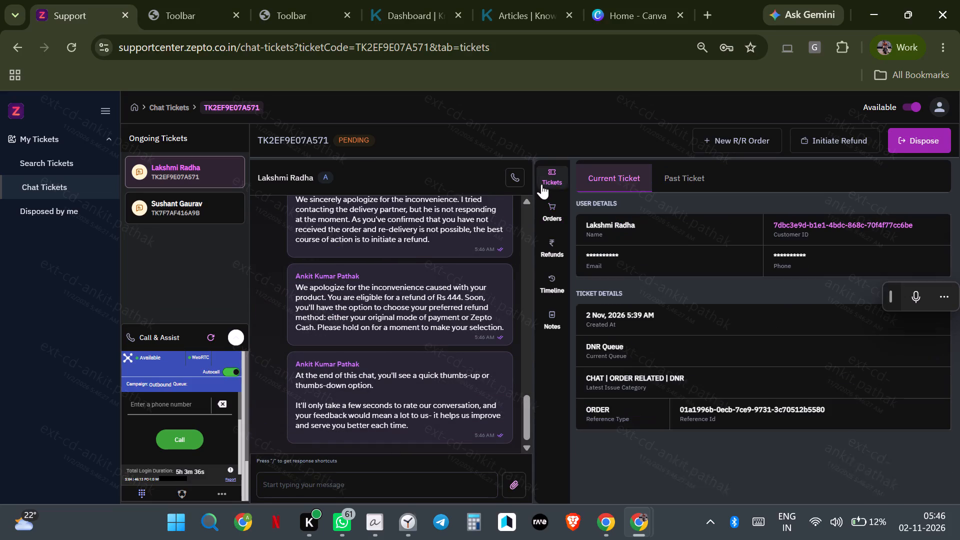
scroll(539, 340, "down", 9)
Call the customer from the chat of the ticket awaiting a refund.
double_click(509, 182)
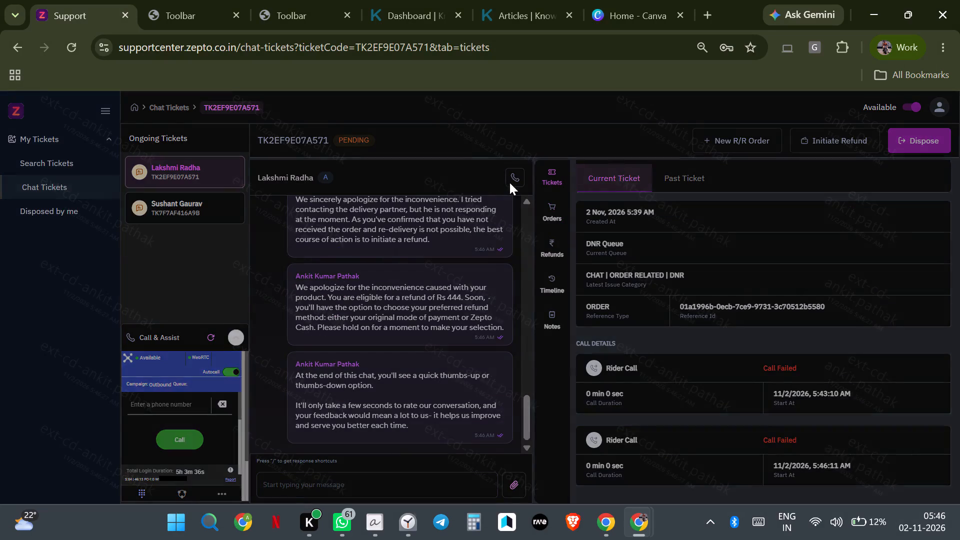
scroll(451, 315, "down", 3)
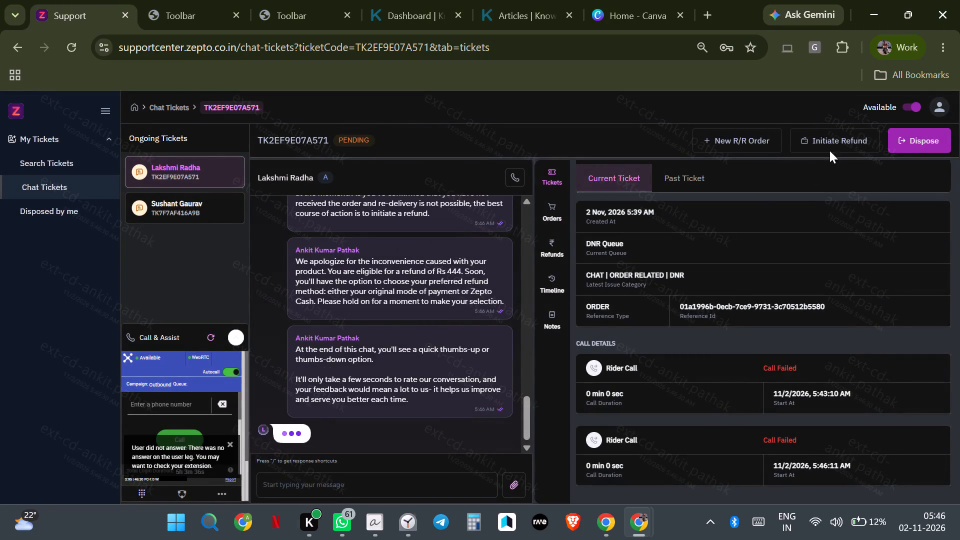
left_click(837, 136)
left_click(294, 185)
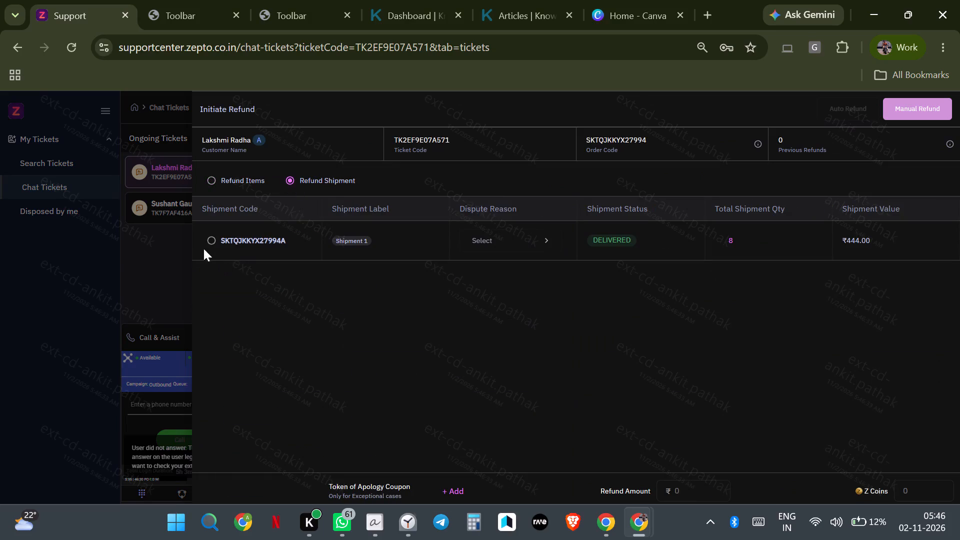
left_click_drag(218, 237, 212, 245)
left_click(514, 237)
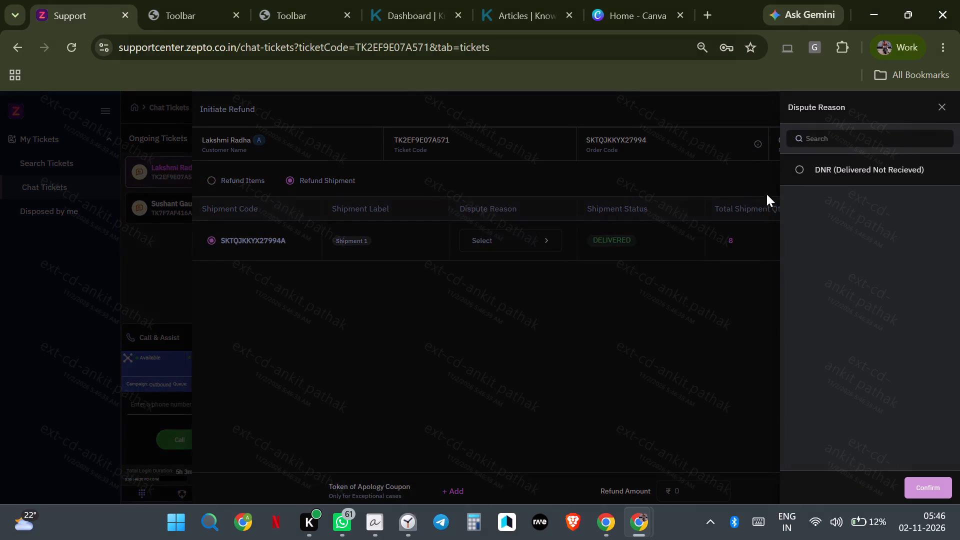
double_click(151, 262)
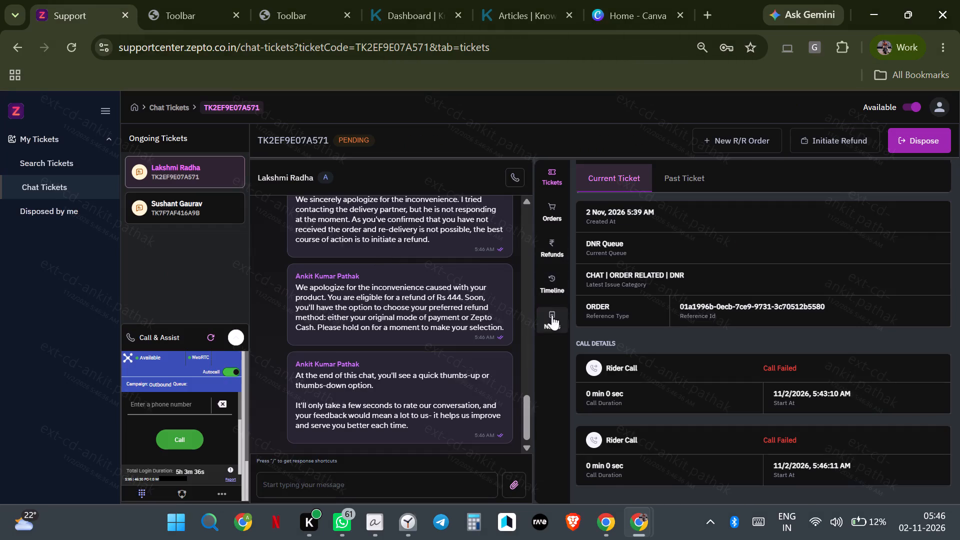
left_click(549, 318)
left_click(866, 143)
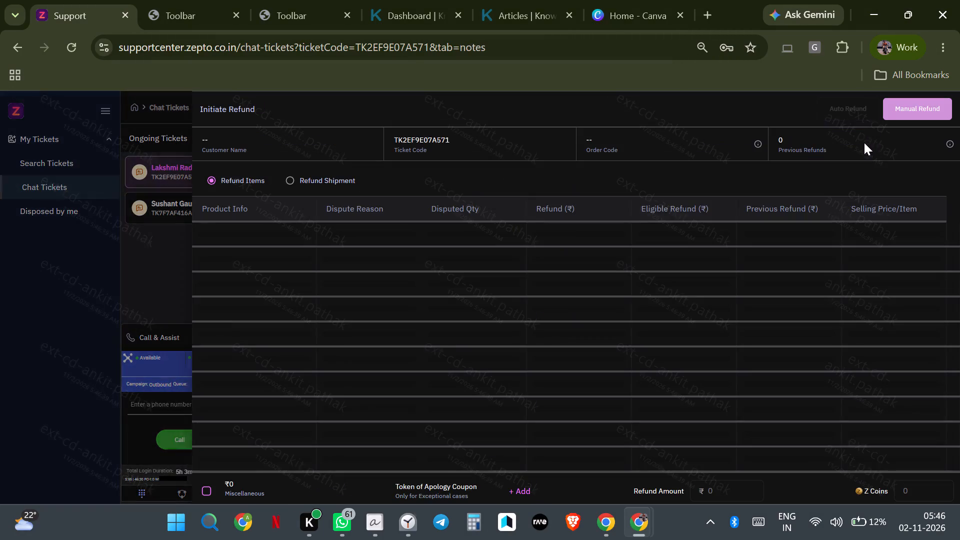
left_click(294, 181)
left_click(214, 239)
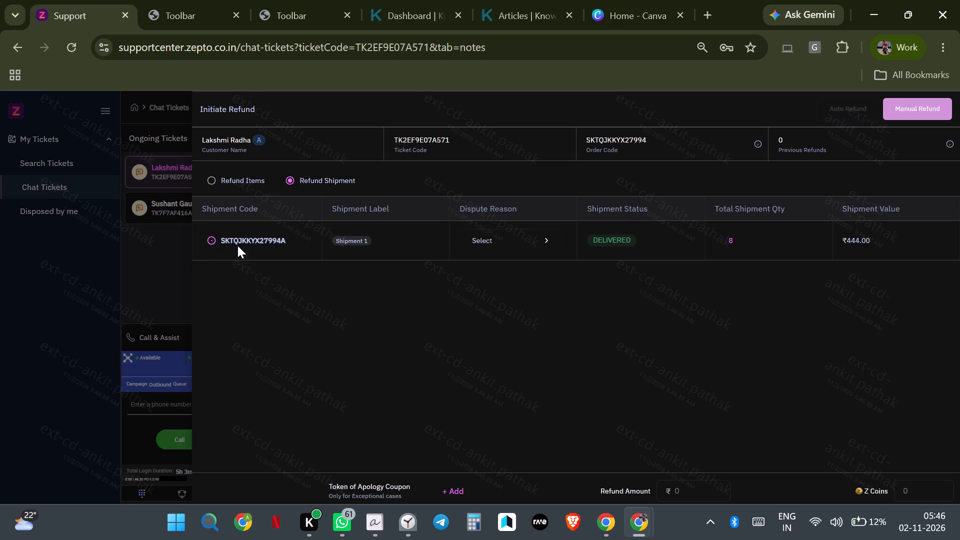
left_click(456, 238)
left_click(525, 221)
left_click(521, 233)
left_click(802, 168)
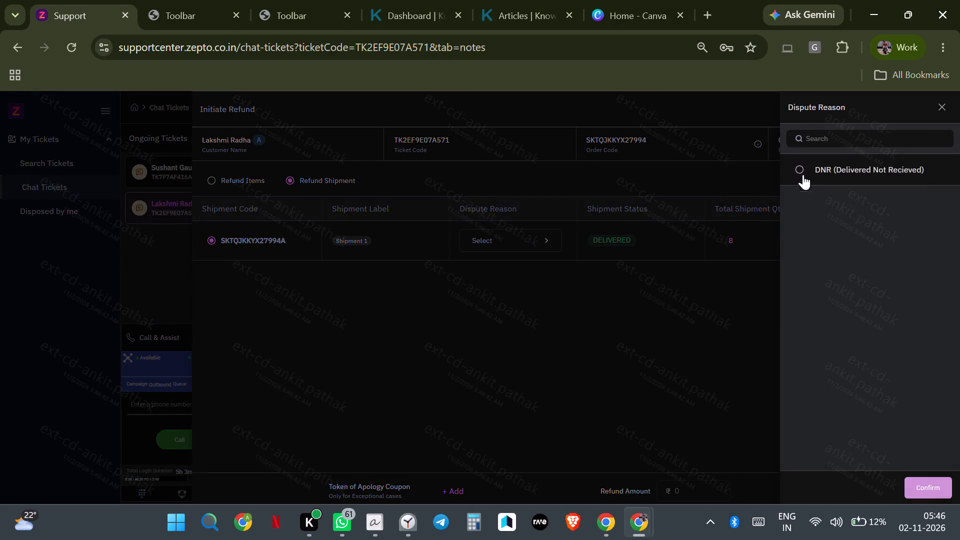
left_click(936, 487)
left_click(842, 110)
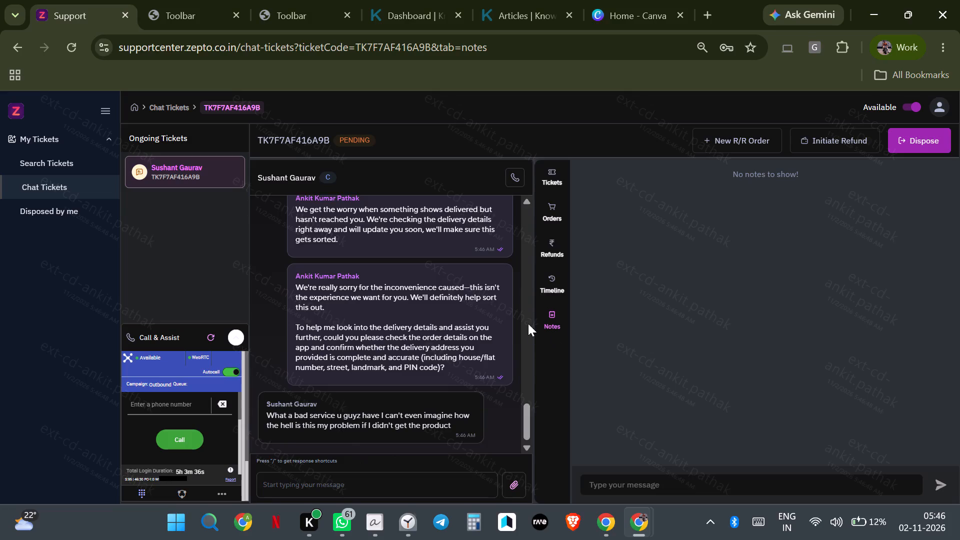
Review the remaining ticket's refunds, timeline, notes and the earlier agent's conversation with the customer.
left_click(549, 240)
left_click(552, 322)
left_click(550, 292)
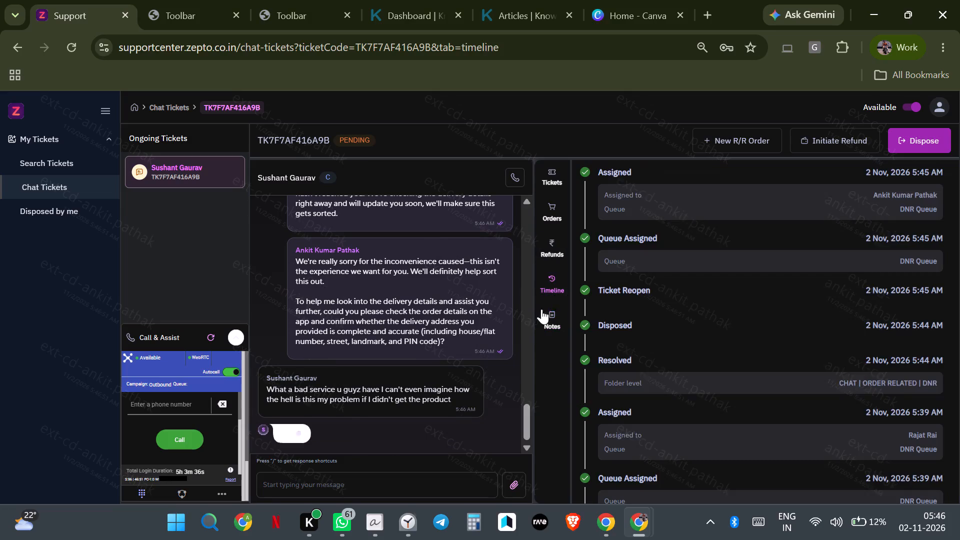
left_click(541, 314)
scroll(440, 314, "up", 4)
scroll(421, 302, "down", 1)
scroll(419, 300, "up", 4)
scroll(415, 294, "down", 2)
scroll(415, 294, "up", 3)
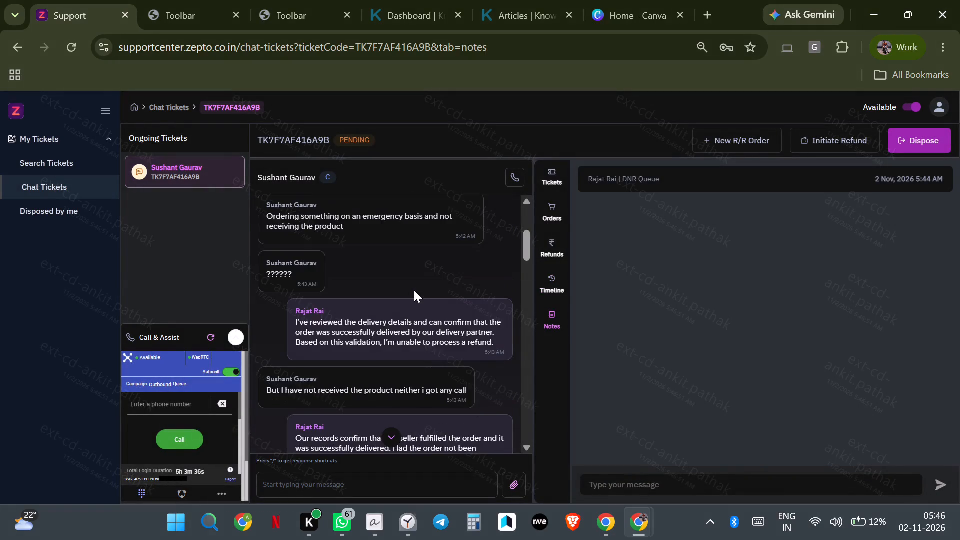
scroll(413, 286, "down", 1)
Call the rider from the shipment details of the remaining ticket's current order.
left_click(551, 221)
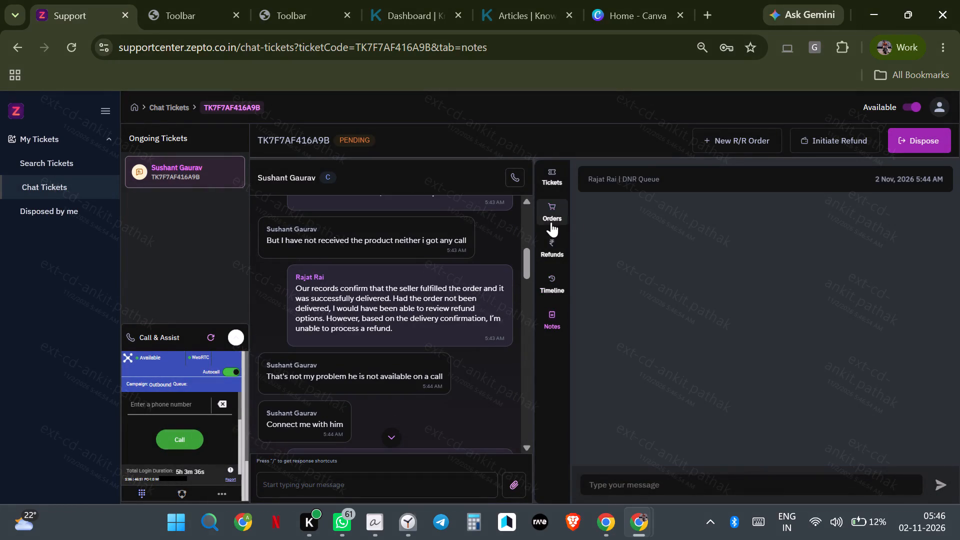
scroll(810, 359, "down", 1)
left_click(935, 366)
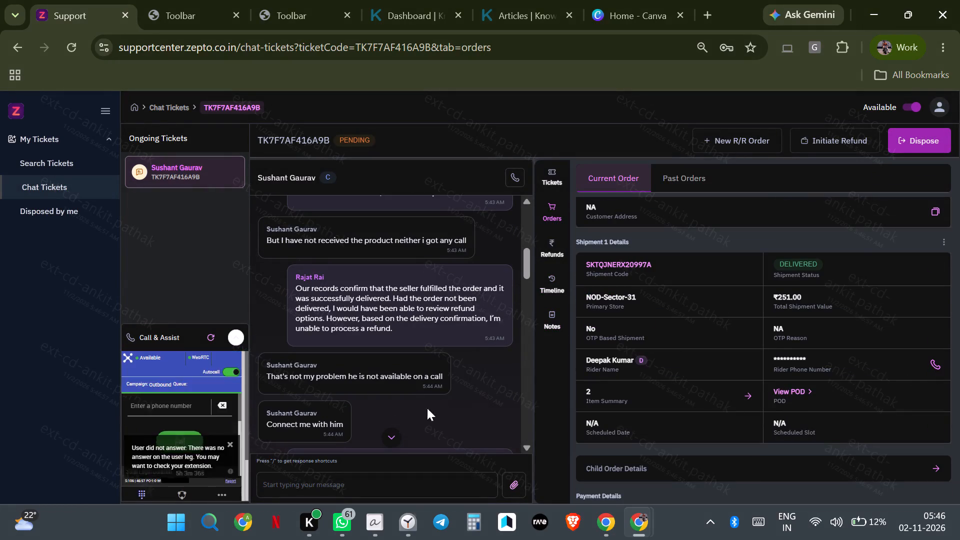
Examine the latest chat messages and the shipment's timeline, rider, performance and delivery image details.
scroll(408, 414, "down", 19)
left_click(397, 477)
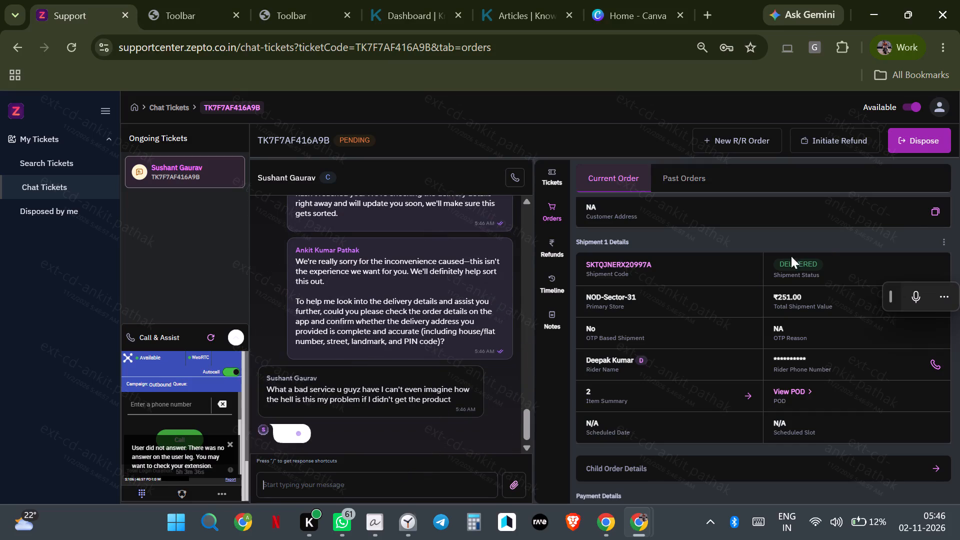
left_click(946, 244)
left_click(911, 263)
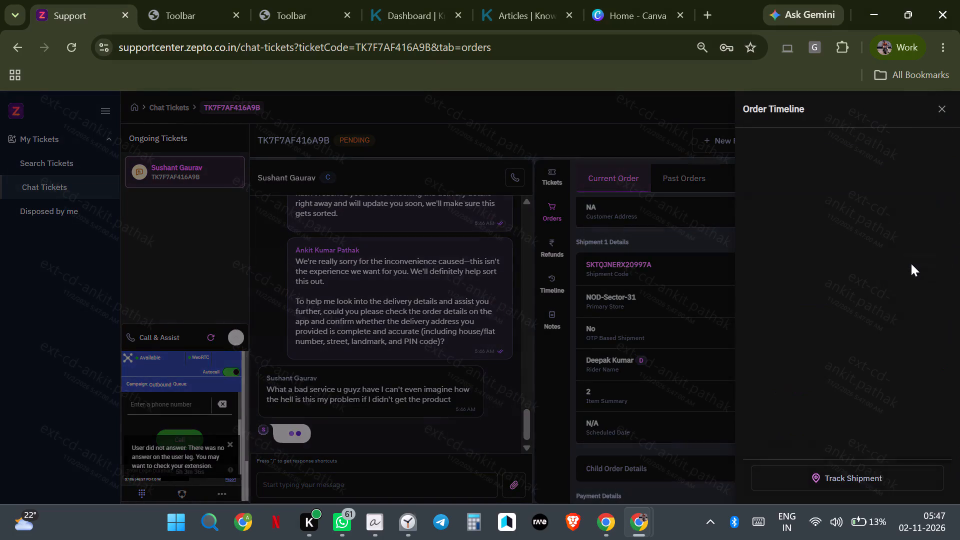
left_click(562, 344)
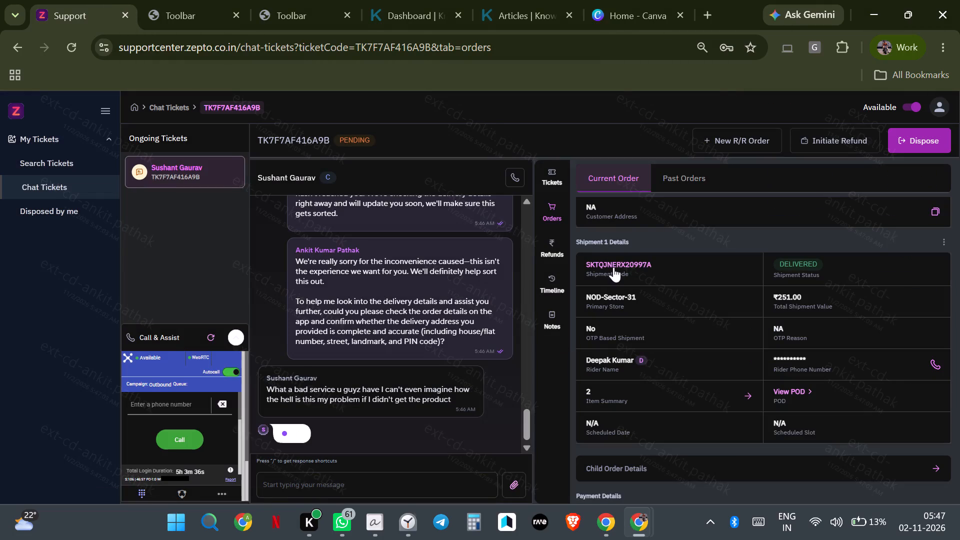
left_click(612, 265)
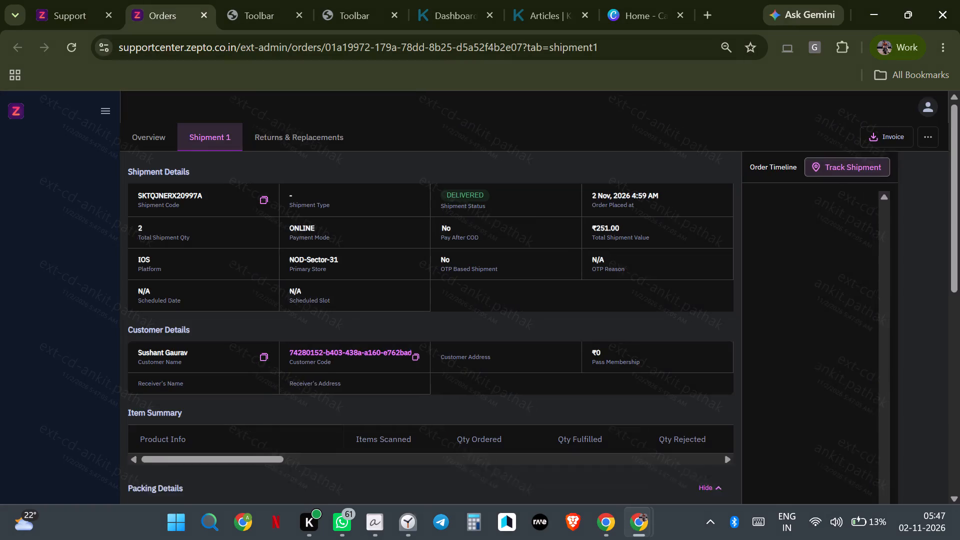
scroll(337, 378, "down", 20)
scroll(337, 378, "down", 2)
scroll(449, 394, "up", 7)
scroll(405, 381, "up", 2)
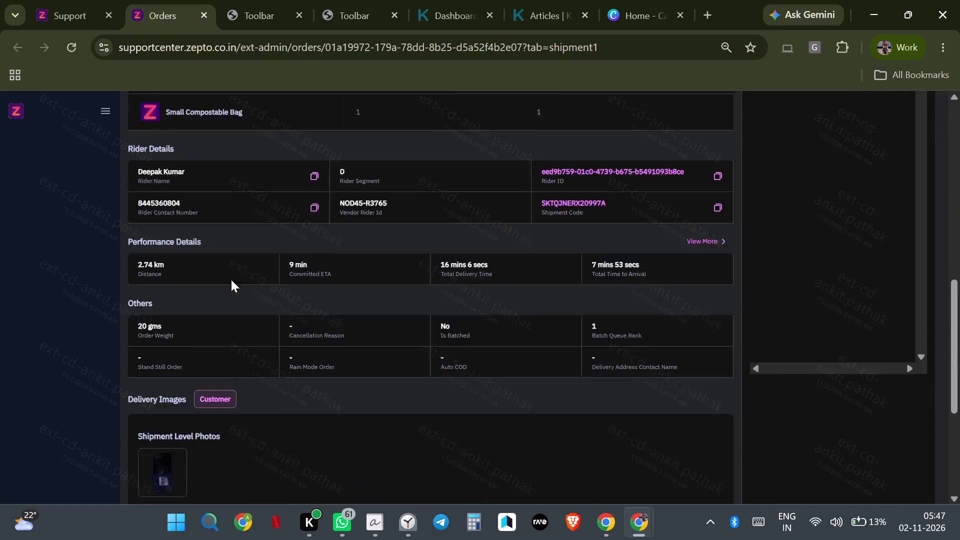
scroll(231, 279, "up", 1)
middle_click(148, 0)
Send the customer the message saying the delivery details are being checked with the team and asking for a little time.
left_click(417, 479)
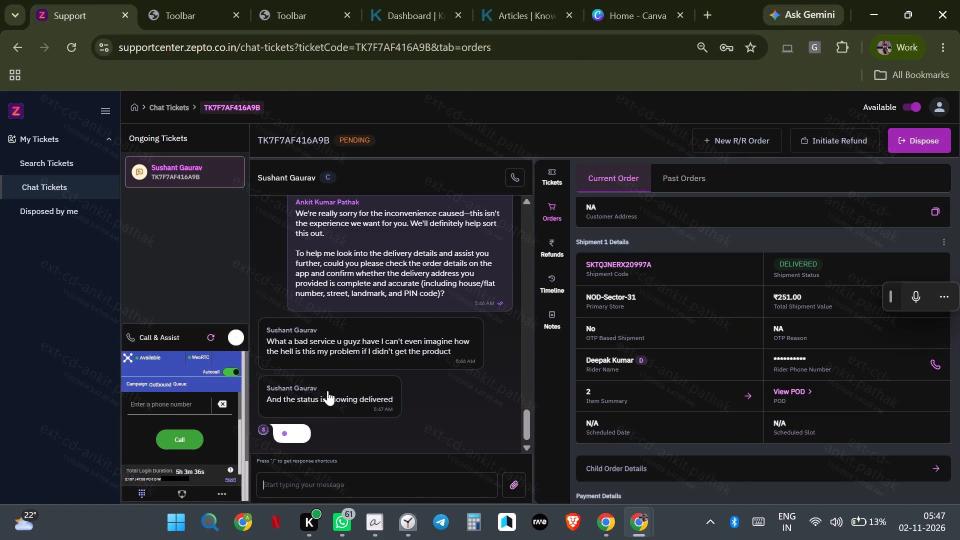
key("slash")
key("BackSpace")
key("ctrl+v")
key("Return")
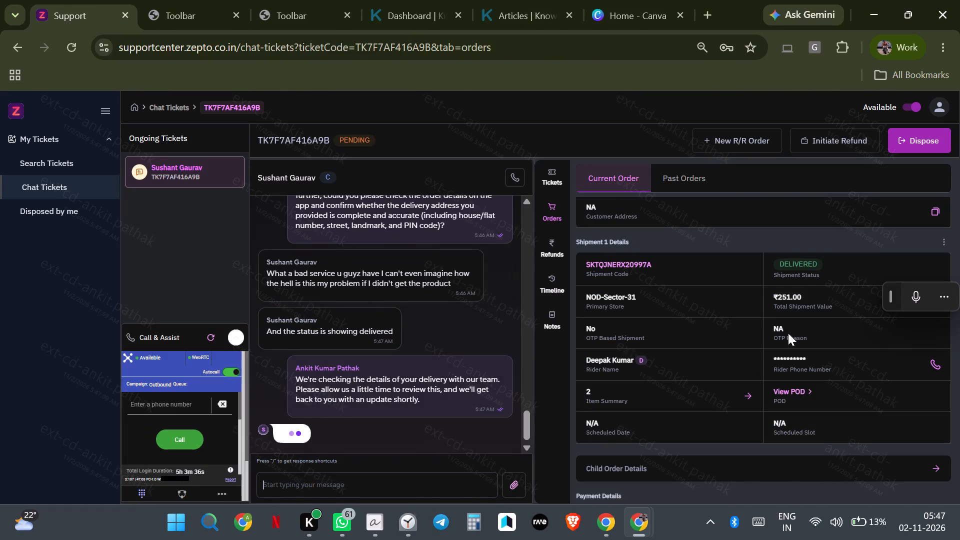
Check the rider call records and the order details of the open ticket.
scroll(787, 333, "down", 6)
left_click(555, 174)
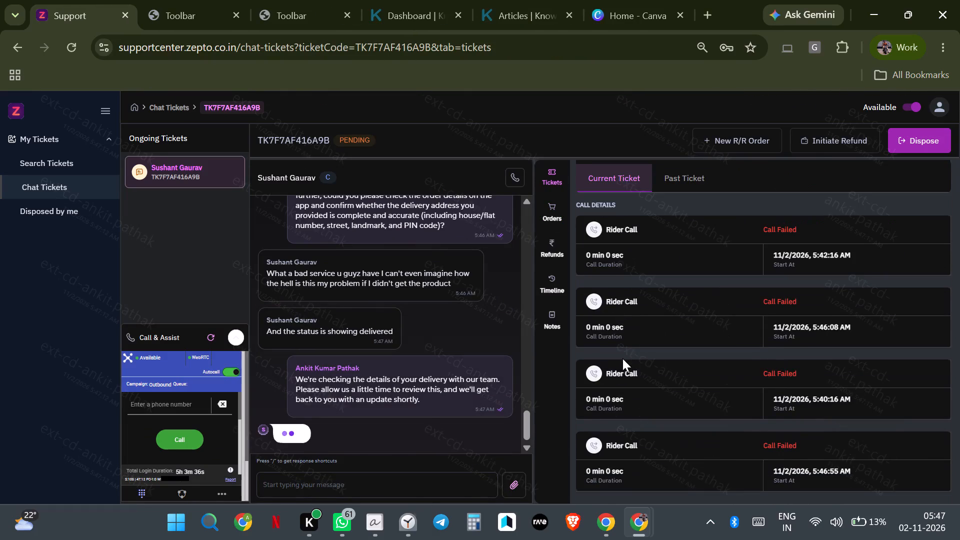
scroll(622, 358, "down", 3)
left_click(558, 210)
scroll(451, 336, "down", 1)
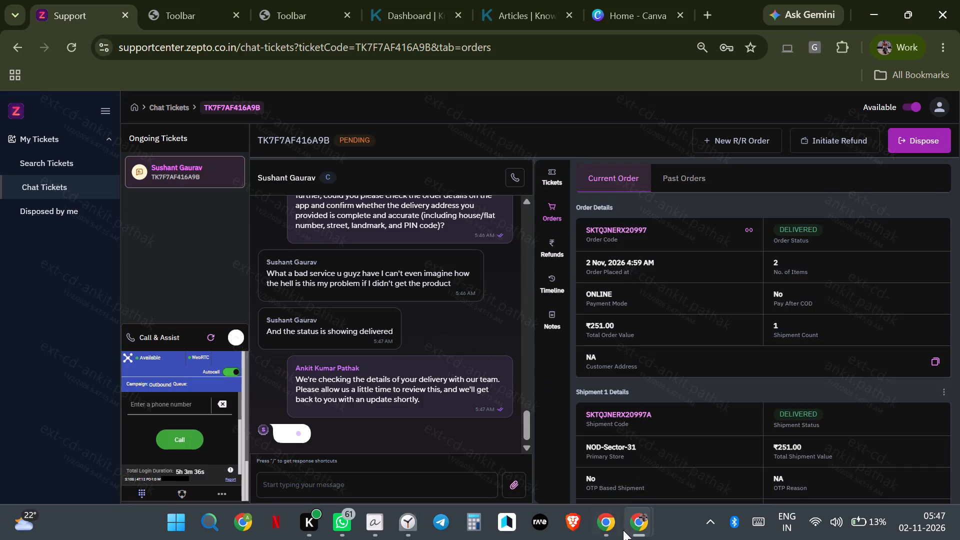
Switch to the Canva presentation and unlock the "Bawaal Chicken Biryani" heading.
left_click(653, 472)
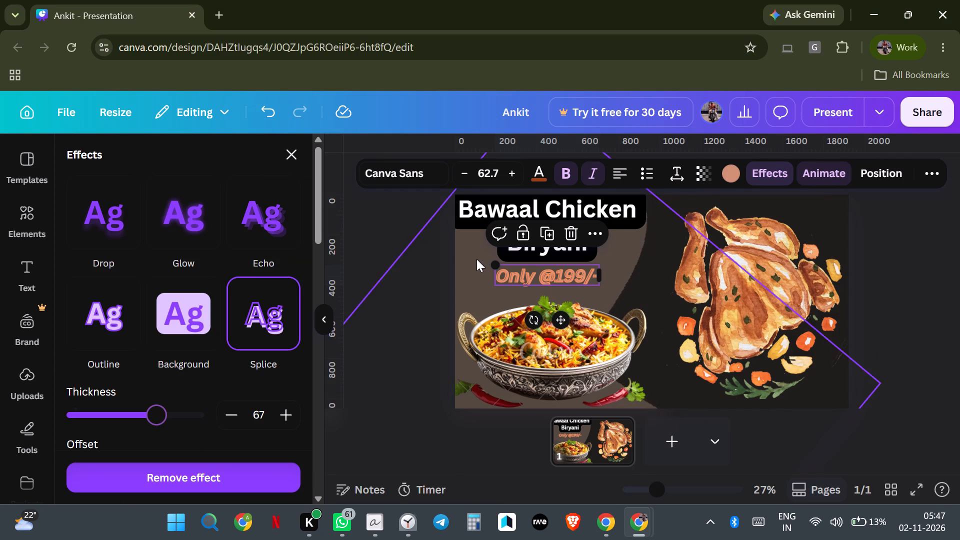
left_click(495, 207)
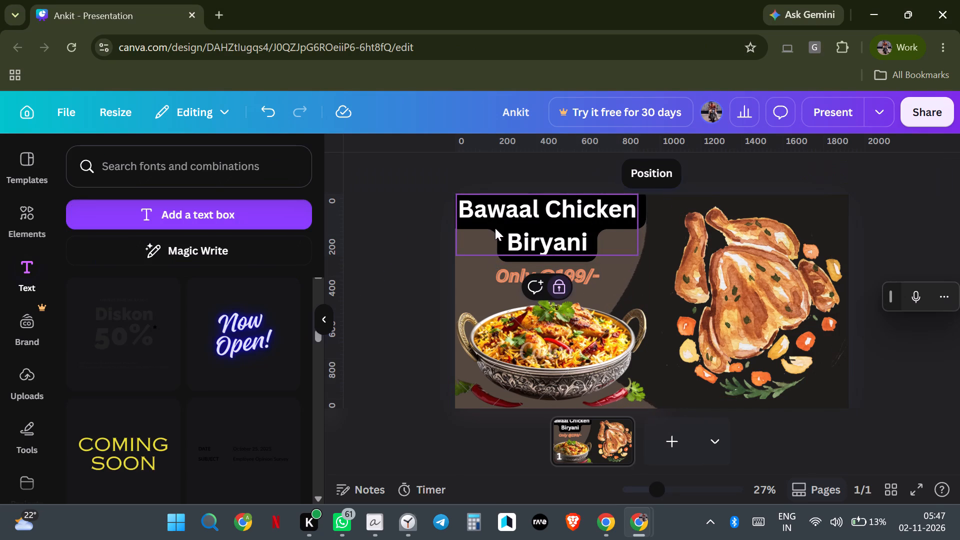
left_click(558, 286)
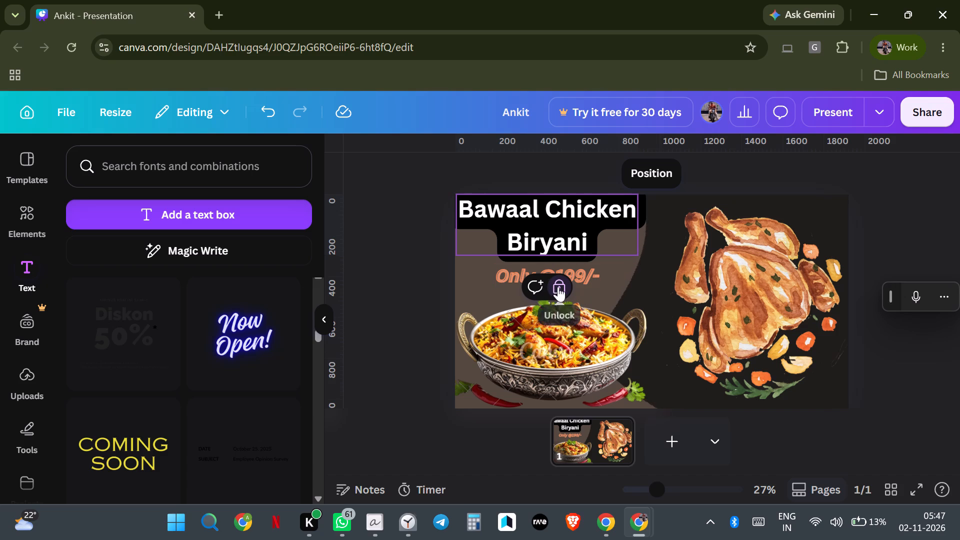
Widen the heading's text box to the slide's left edge and place it flush with the slide's top edge.
left_click(542, 170)
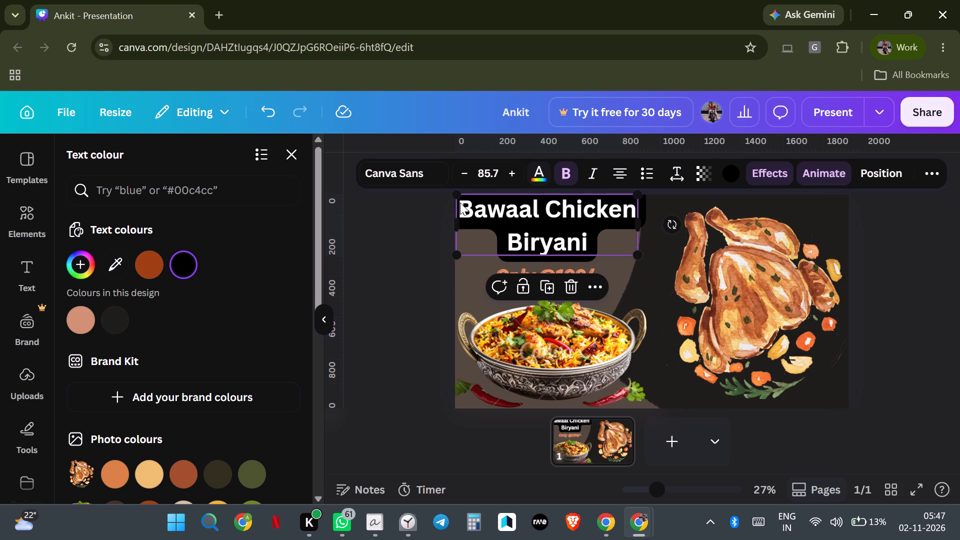
left_click_drag(460, 202, 461, 208)
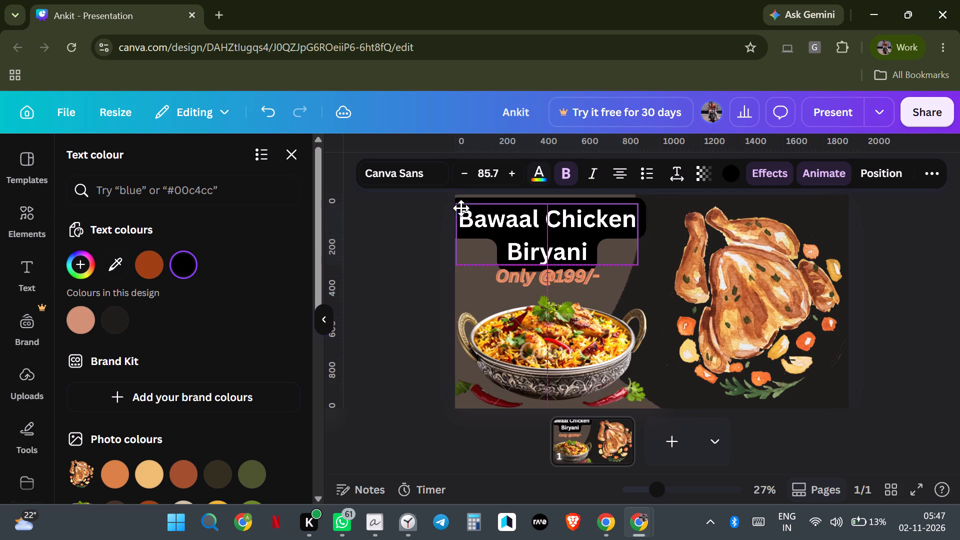
left_click_drag(461, 208, 464, 207)
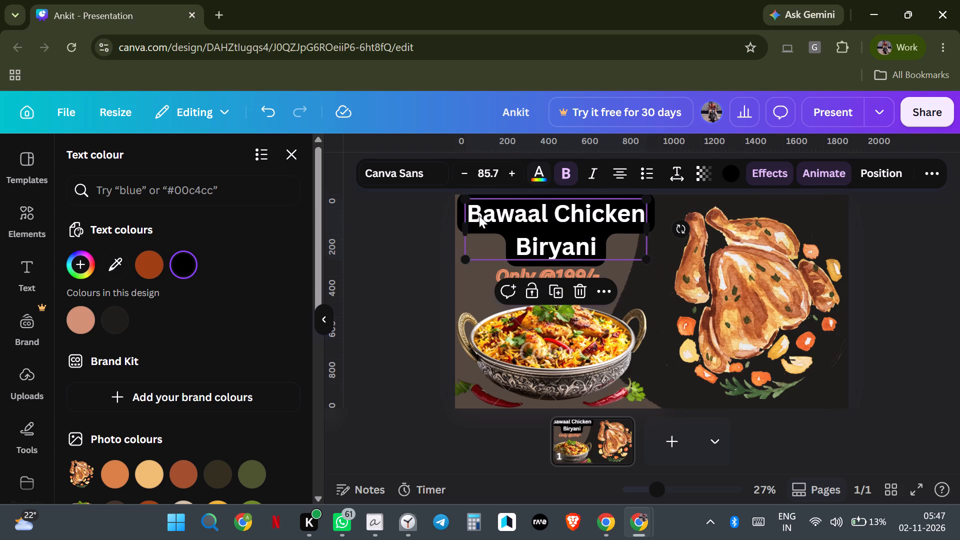
left_click_drag(464, 208, 453, 208)
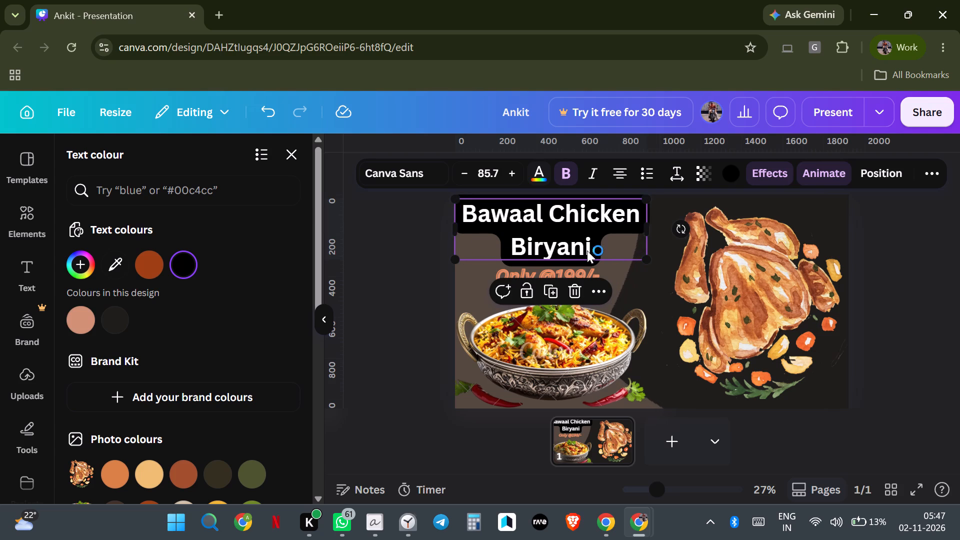
left_click_drag(587, 250, 585, 242)
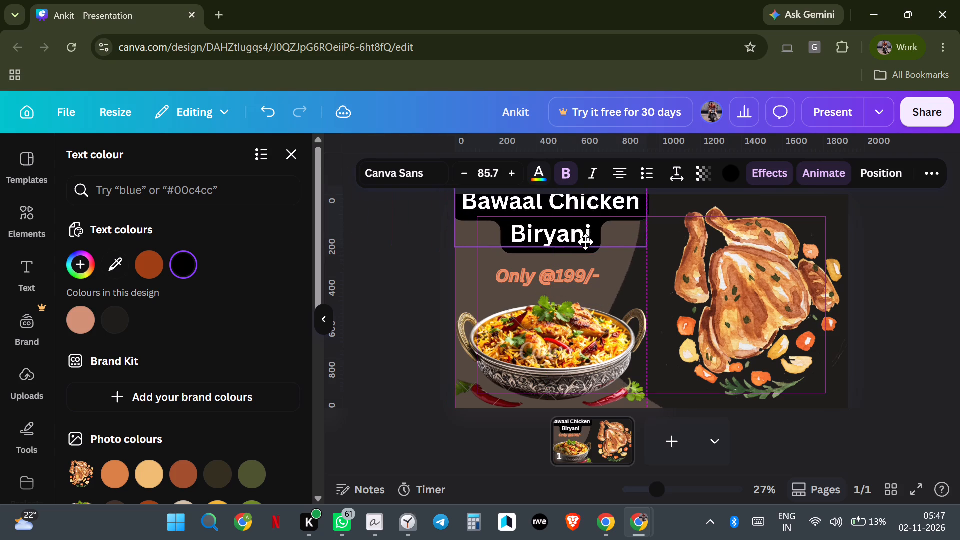
left_click_drag(585, 242, 588, 244)
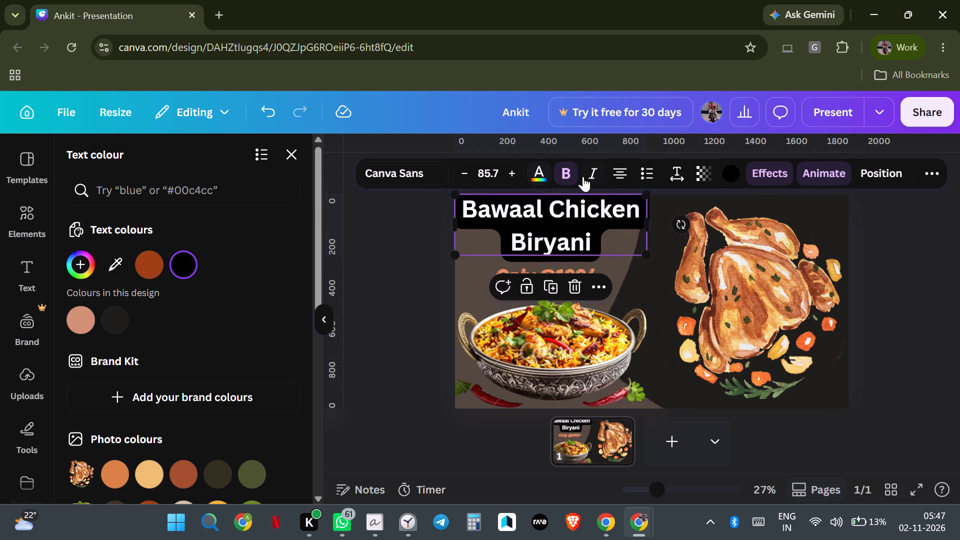
Make the "Bawaal Chicken Biryani" heading italic.
left_click(584, 176)
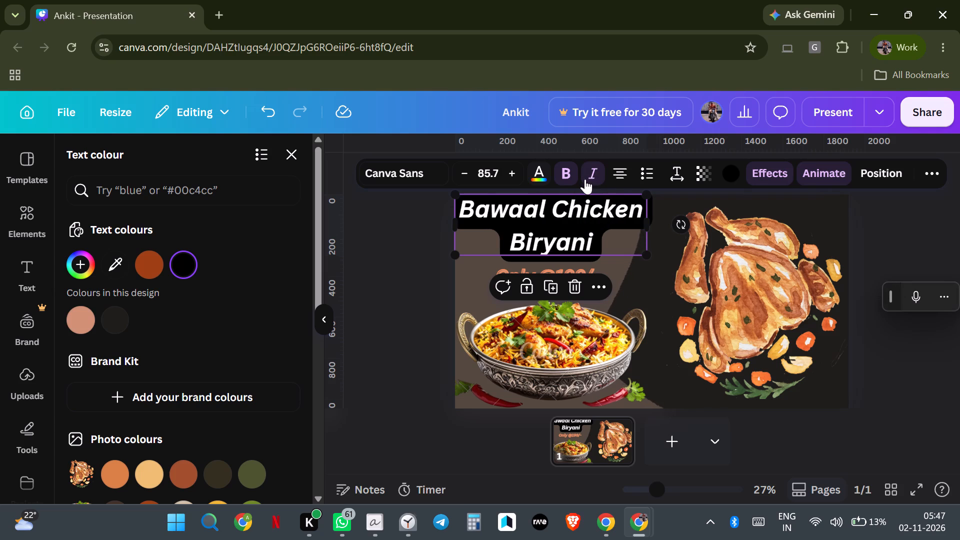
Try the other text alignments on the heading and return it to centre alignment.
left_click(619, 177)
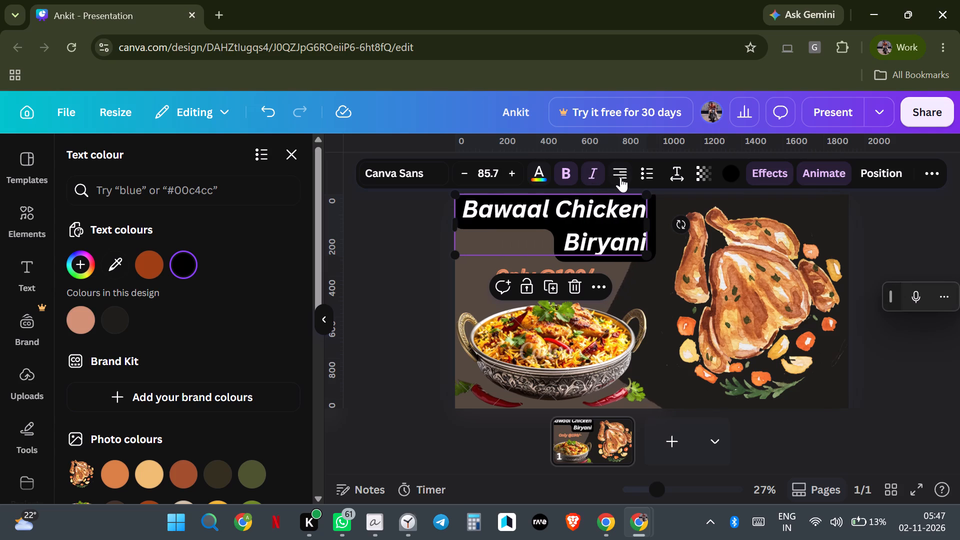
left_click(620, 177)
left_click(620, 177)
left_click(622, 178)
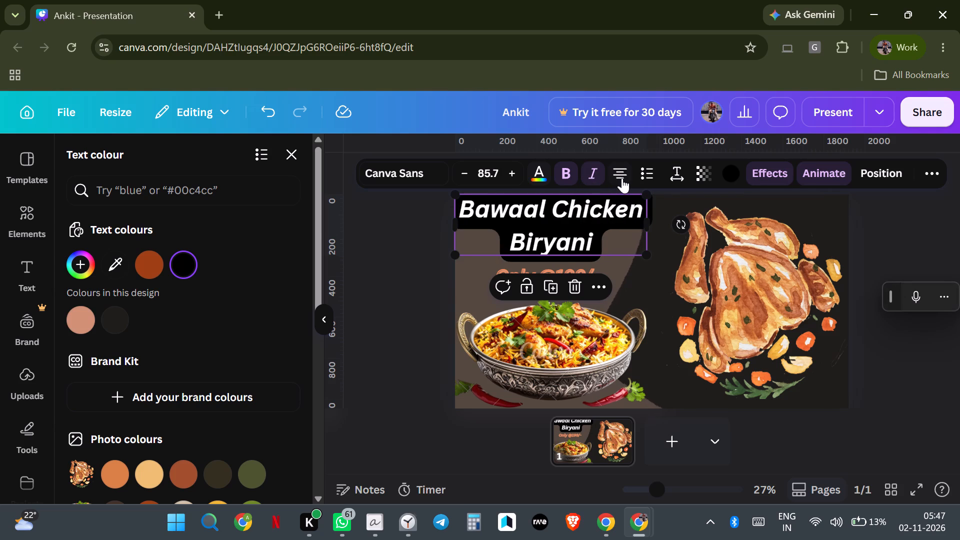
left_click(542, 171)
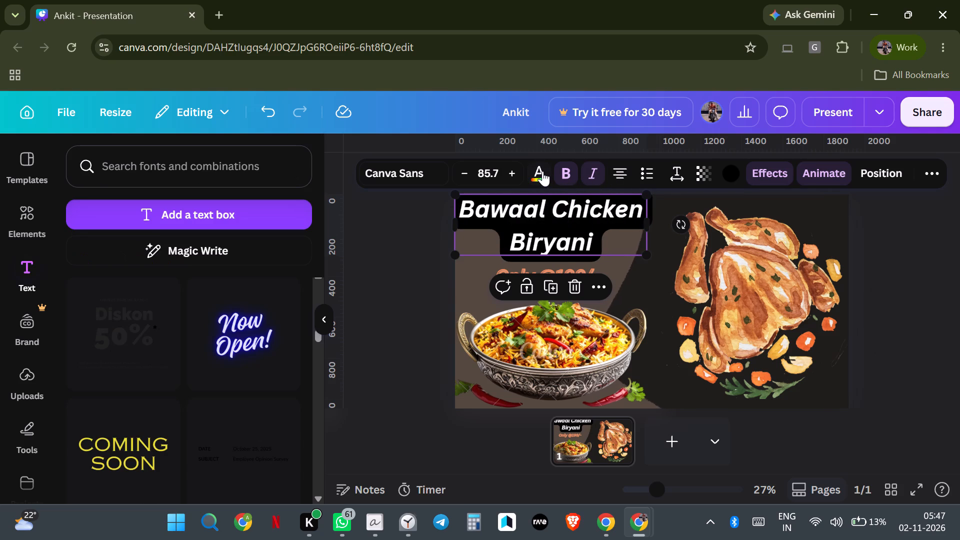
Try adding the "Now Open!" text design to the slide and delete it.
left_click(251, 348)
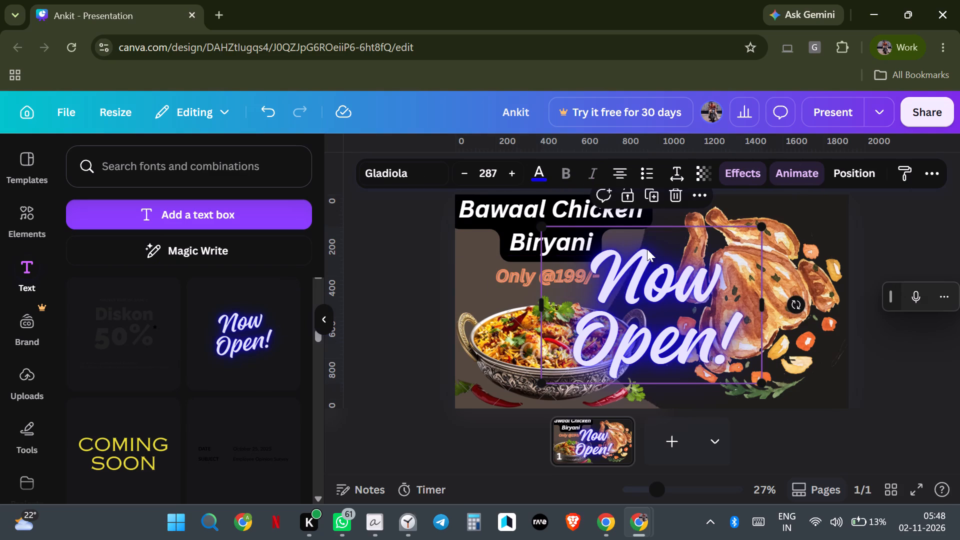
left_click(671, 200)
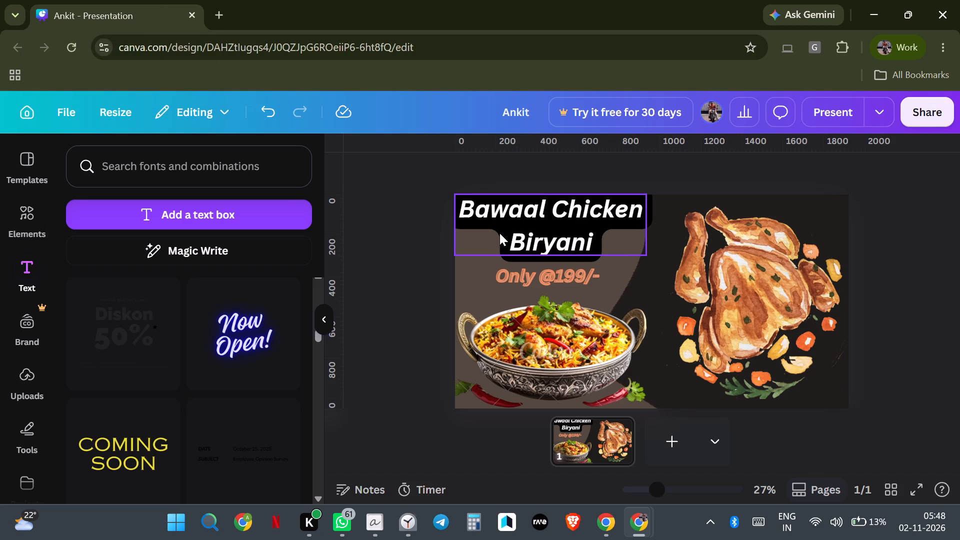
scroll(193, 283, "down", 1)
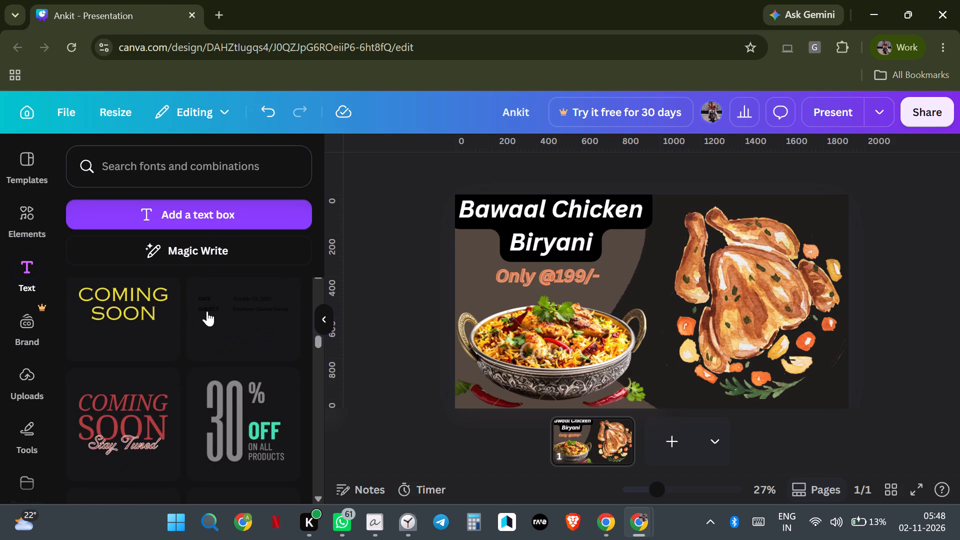
Change the "Bawaal Chicken Biryani" heading's text colour to coral red from the default solid colours, trying photo orange and bright red first.
left_click(552, 223)
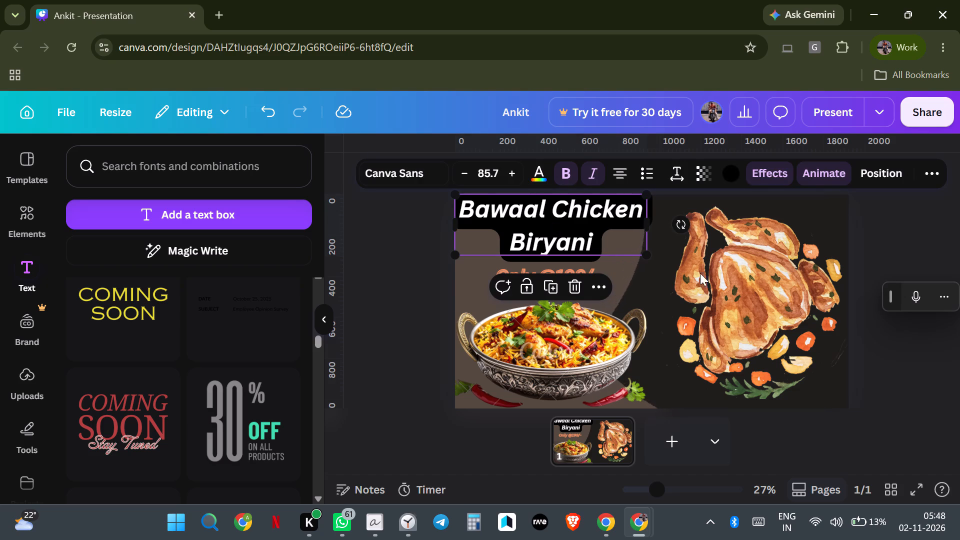
left_click(543, 172)
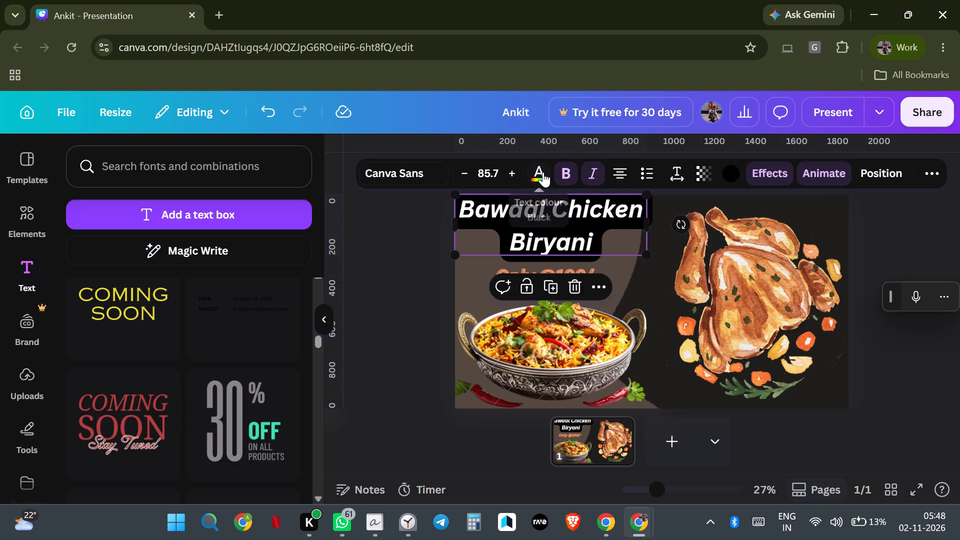
scroll(165, 404, "down", 1)
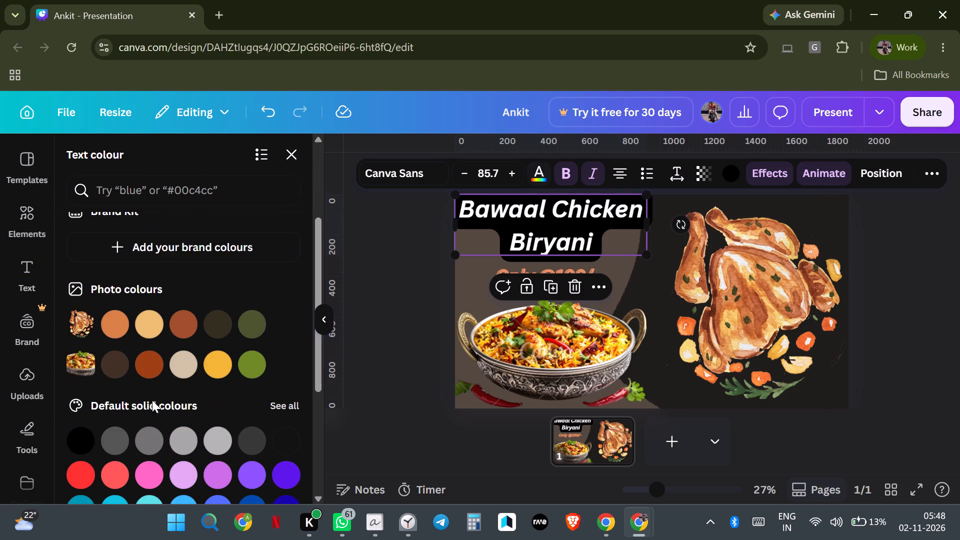
left_click(115, 322)
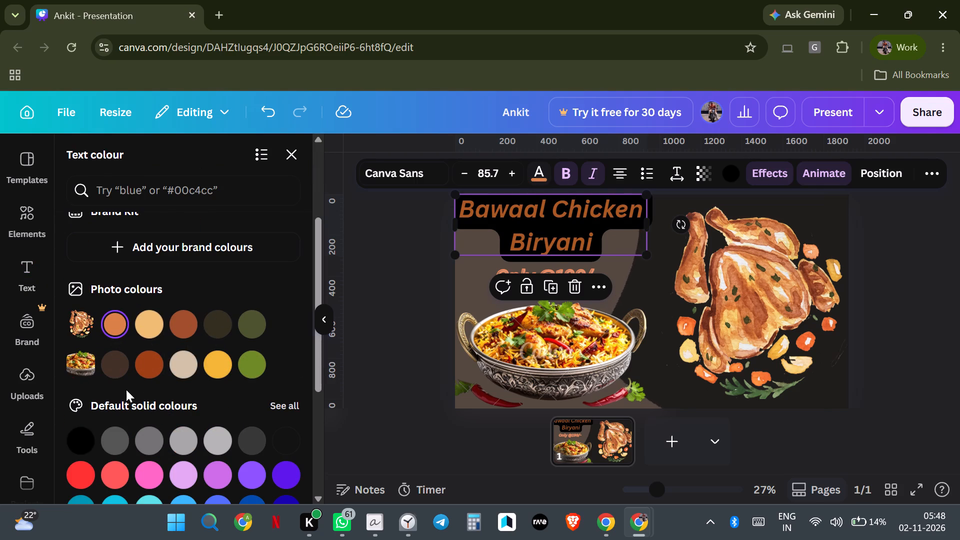
left_click(84, 475)
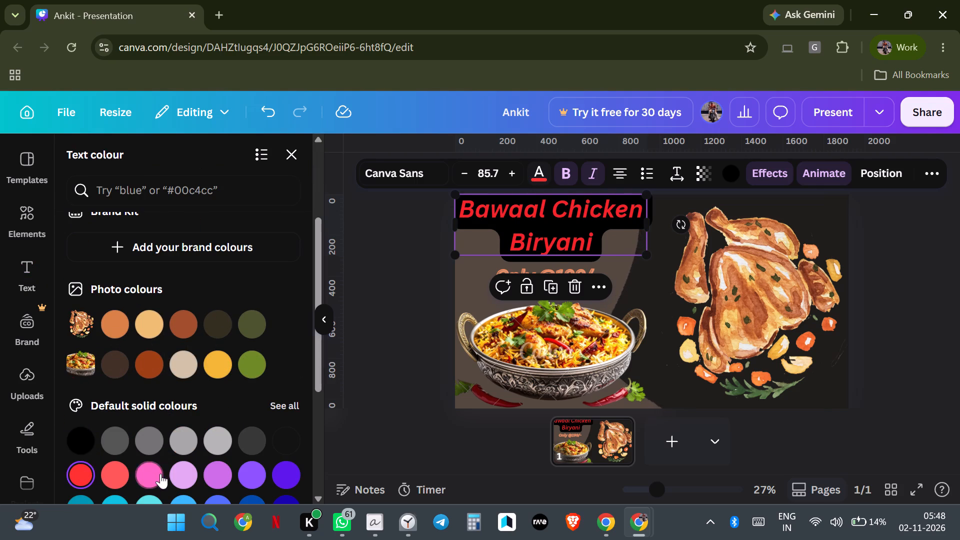
scroll(185, 423, "down", 1)
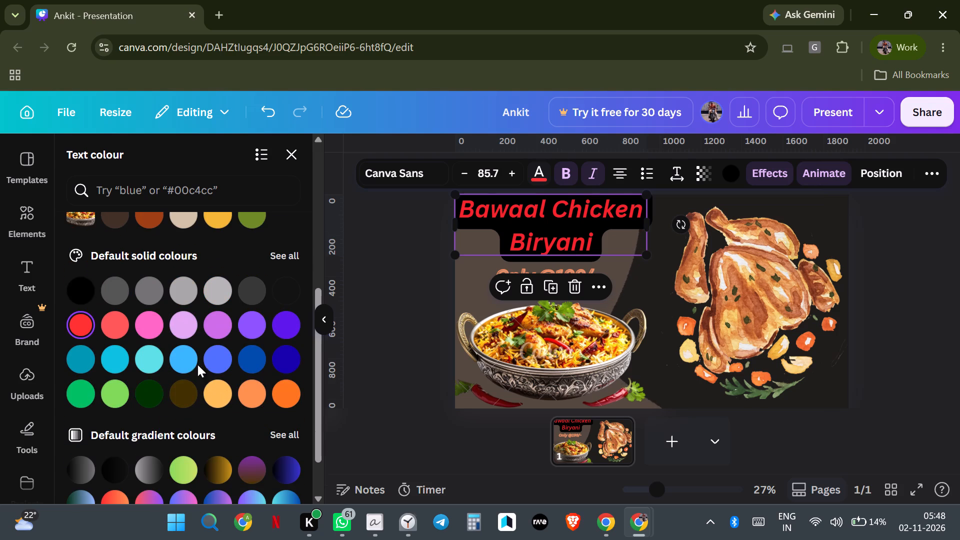
left_click(110, 318)
scroll(175, 330, "up", 1)
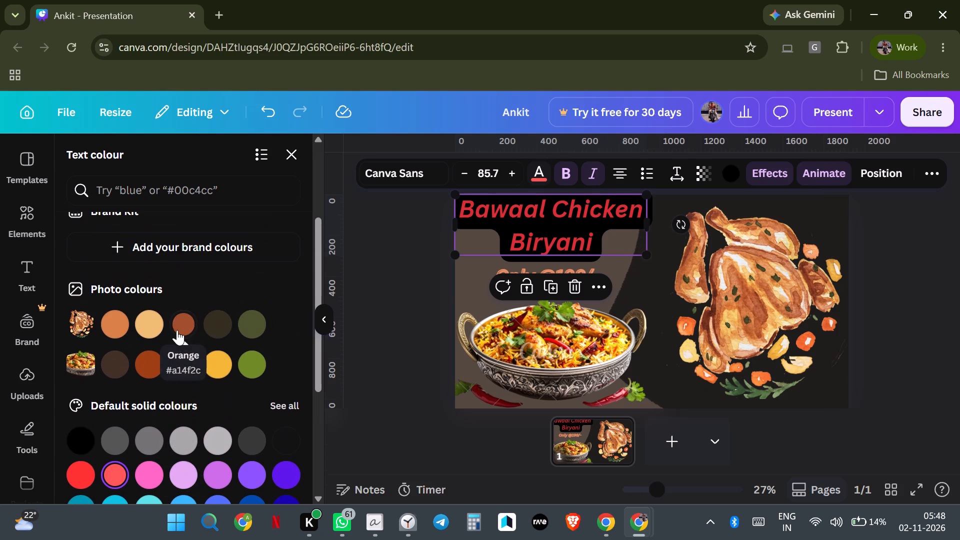
left_click(466, 281)
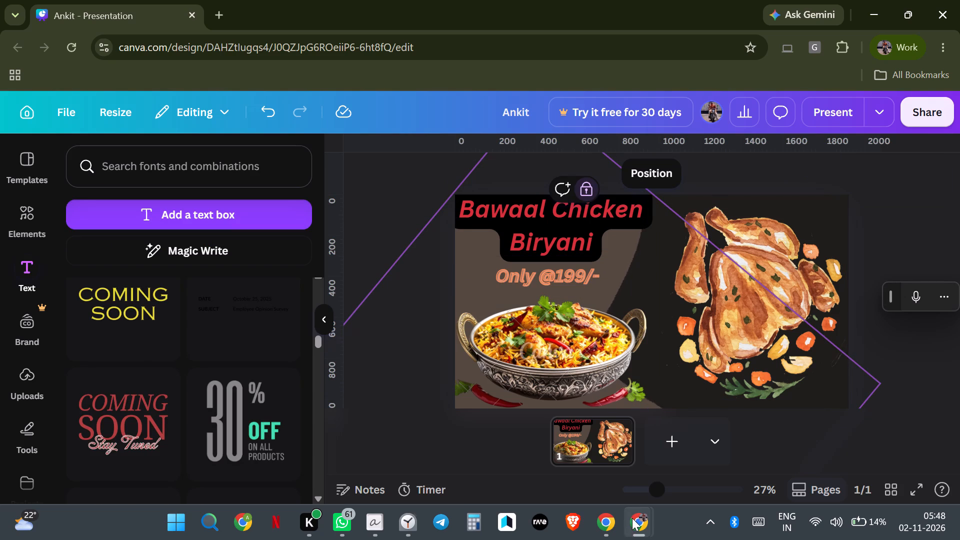
Switch to the Zepto support chat and send "Thank you for holding; I appreciate your patience.".
left_click(568, 449)
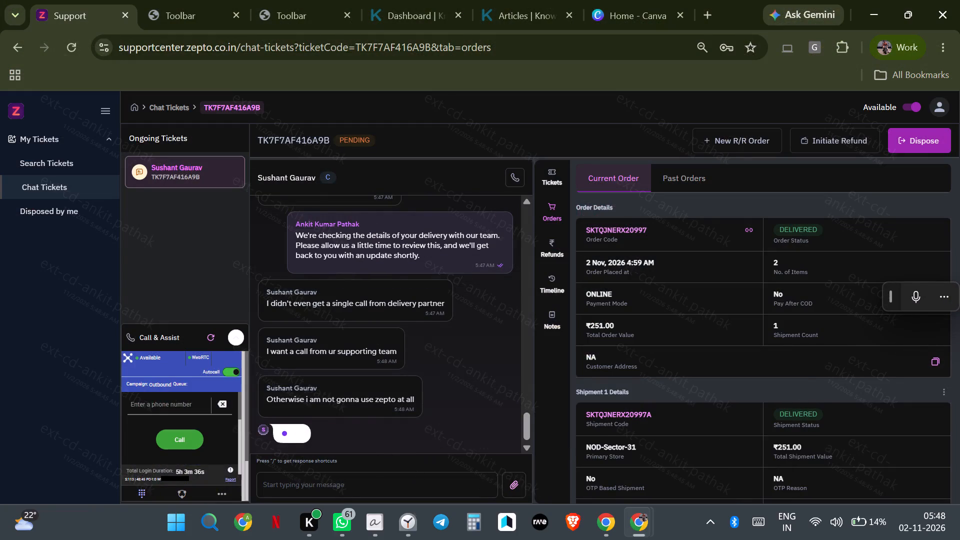
left_click(391, 484)
key("slash")
key("u")
key("BackSpace")
key("BackSpace")
type("Thank you for holding; I appreciate your patience.")
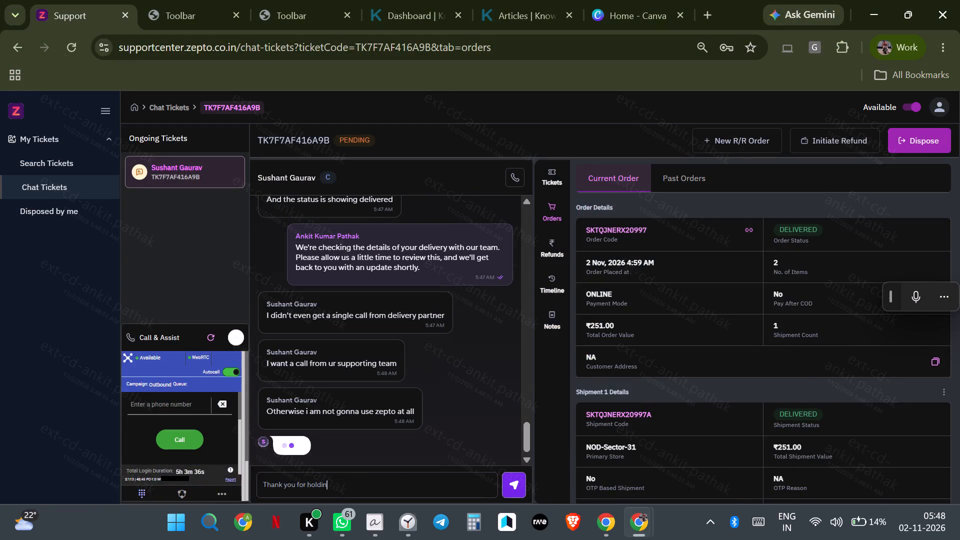
key("Return")
Send the customer a reply confirming successful delivery, declining the refund and asking whether anything else is needed.
key("d")
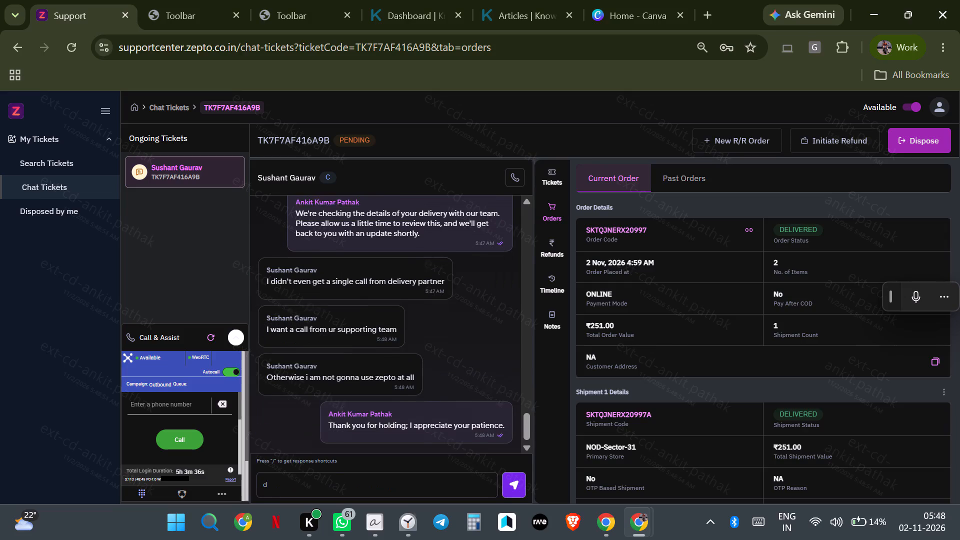
key("BackSpace")
key("ctrl+v")
scroll(795, 347, "down", 6)
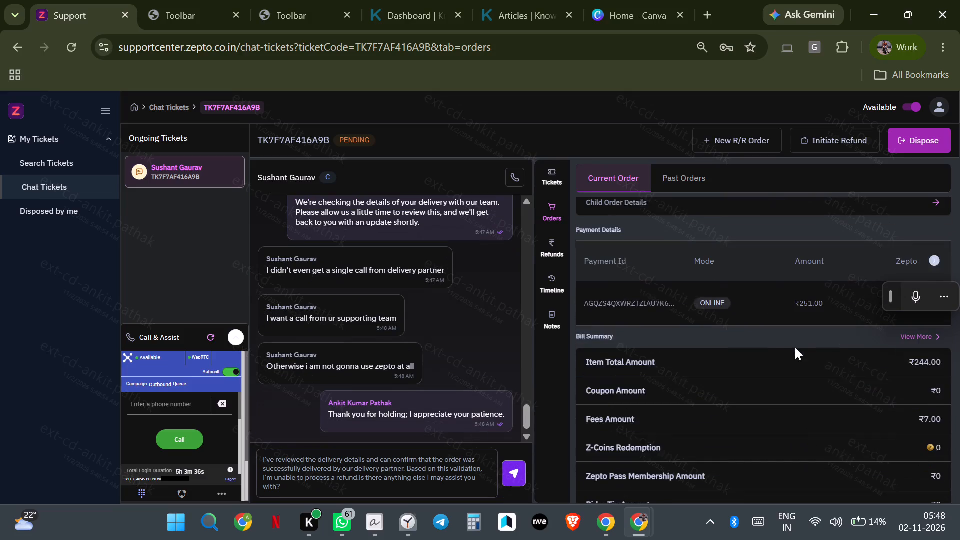
scroll(795, 347, "up", 8)
key("Return")
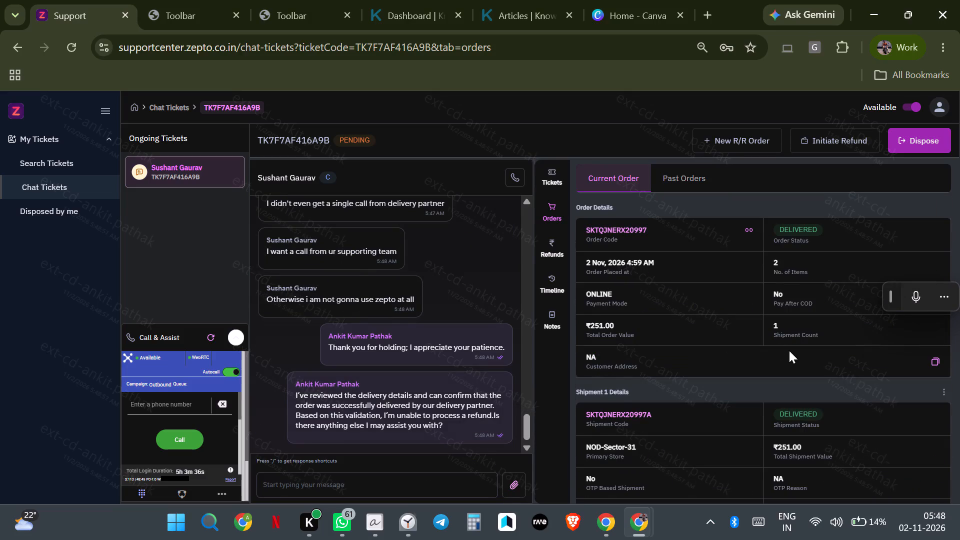
Examine the ticket's rider call records and the order's shipment details.
scroll(772, 371, "down", 1)
double_click(563, 173)
scroll(631, 349, "down", 3)
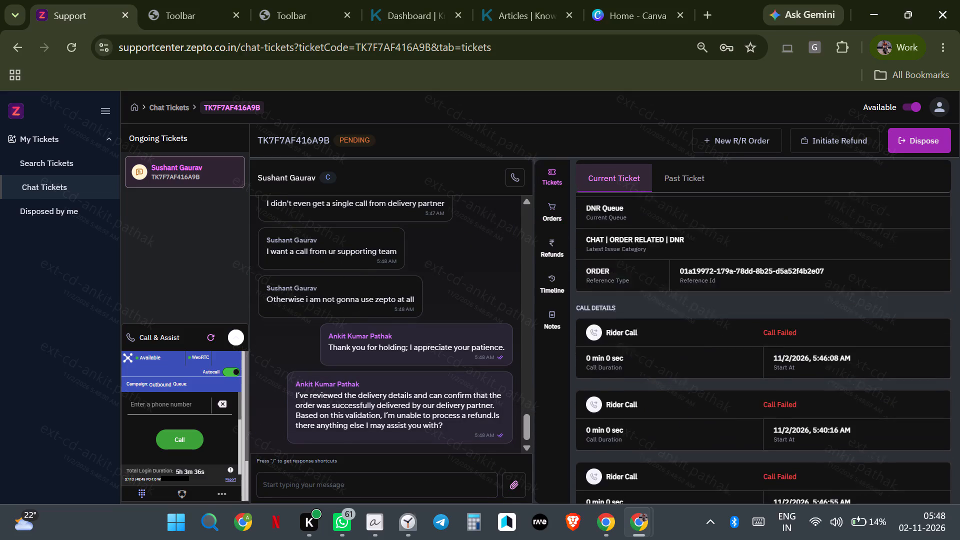
scroll(606, 317, "down", 2)
left_click(550, 203)
scroll(776, 441, "down", 3)
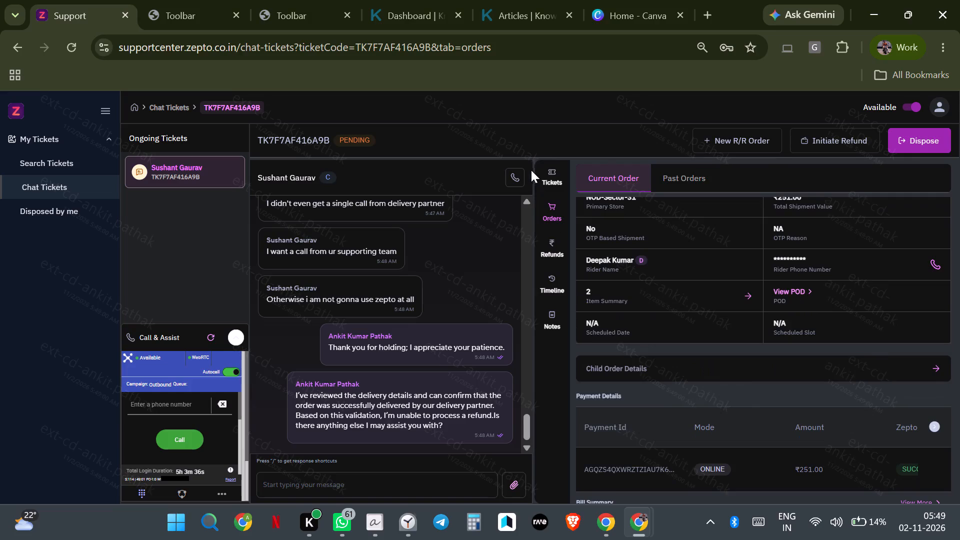
left_click(549, 173)
scroll(659, 356, "down", 4)
scroll(603, 257, "down", 5)
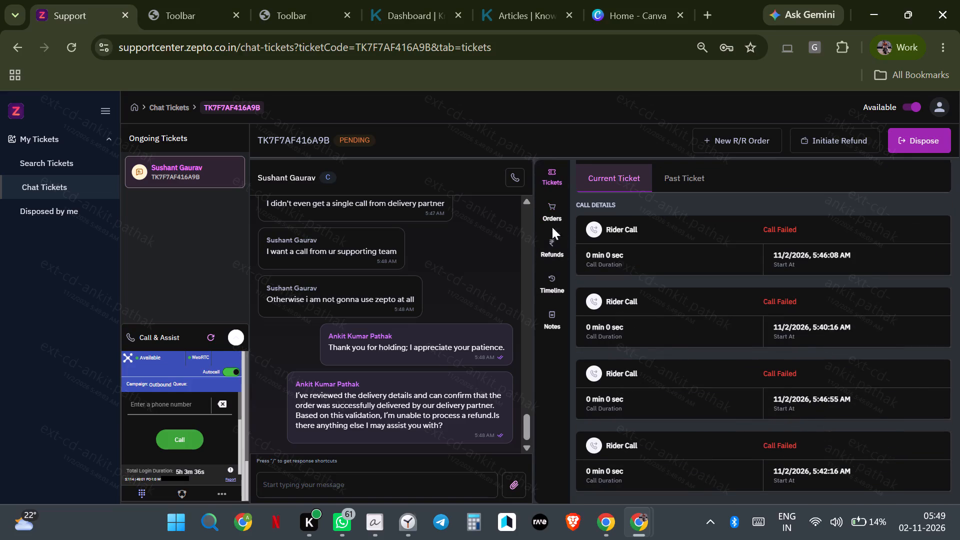
Call the delivery rider from the order's shipment details and reopen the ticket details.
left_click(548, 211)
scroll(856, 451, "down", 2)
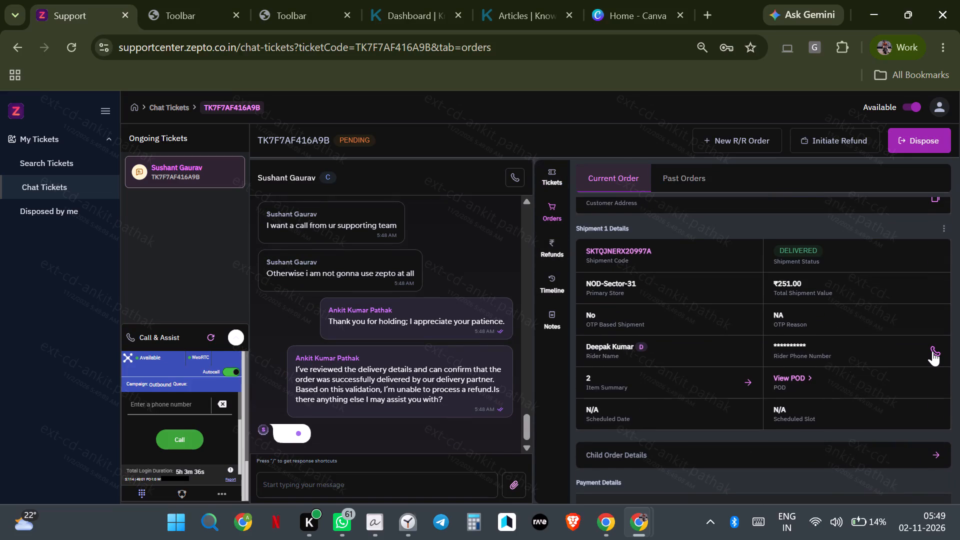
left_click(932, 351)
left_click(544, 179)
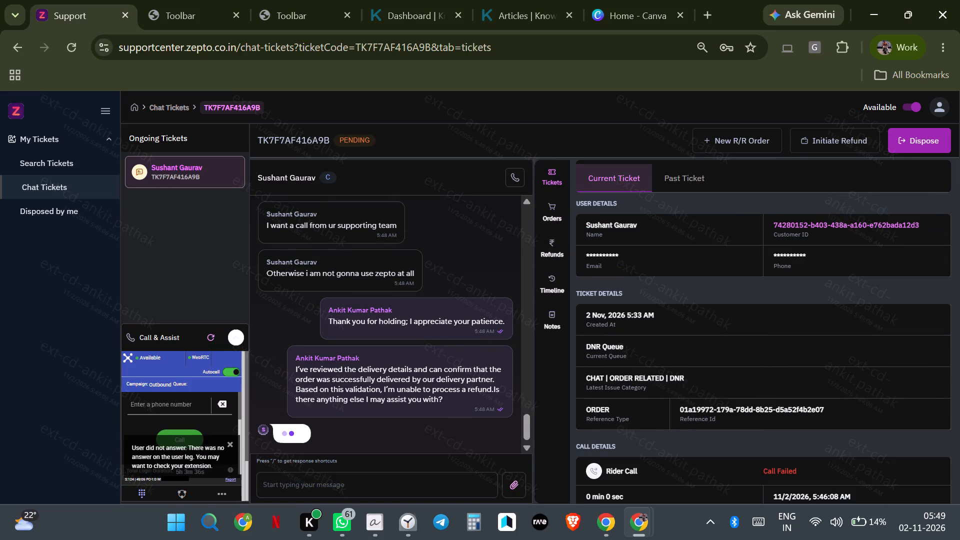
Send a reply stating that records confirm the seller fulfilled and delivered the order, so no refund can be processed.
left_click(384, 477)
key("d")
key("BackSpace")
key("ctrl+v")
left_click(519, 459)
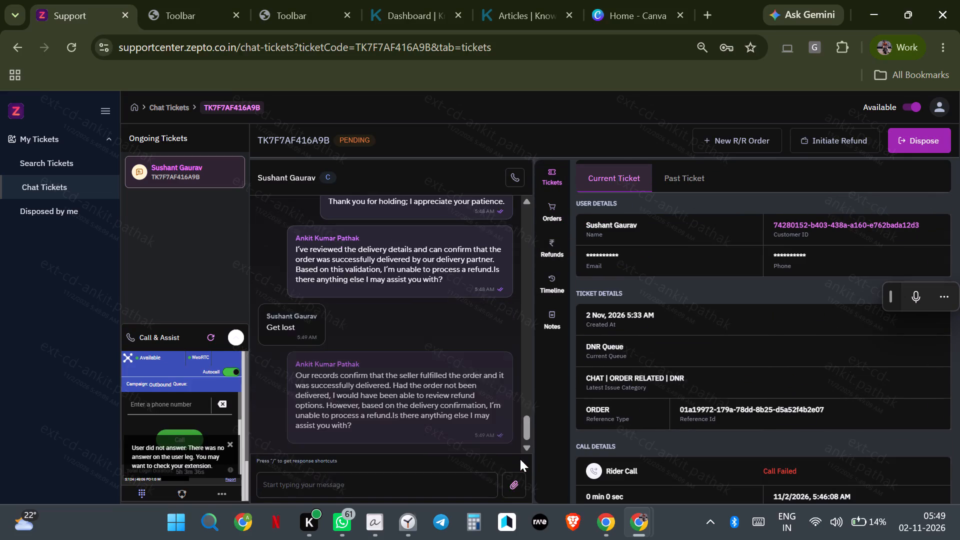
Draft a reply declining the refund based on the completed validation and offering help with other queries, while checking the rider call records.
left_click(407, 478)
key("d")
key("BackSpace")
key("ctrl+v")
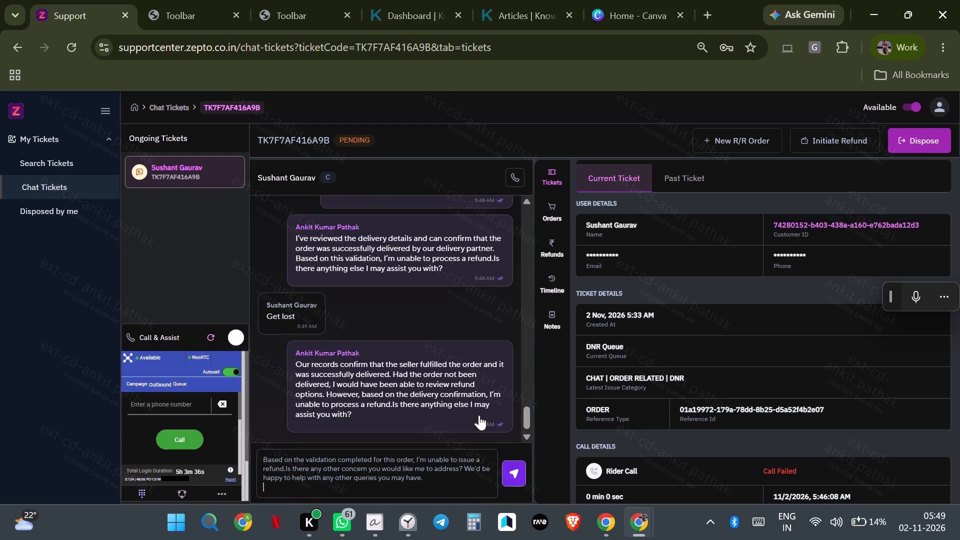
scroll(506, 340, "down", 1)
scroll(588, 282, "down", 1)
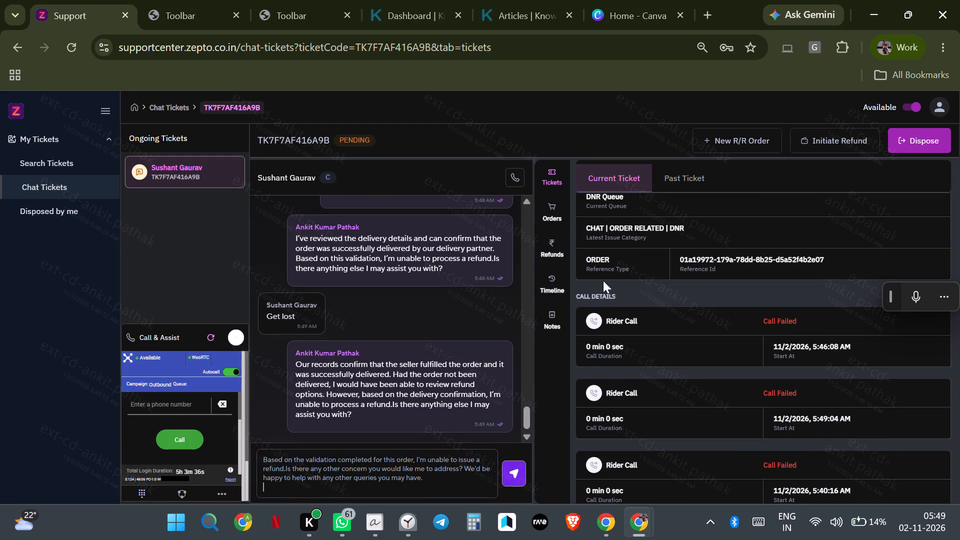
scroll(681, 262, "down", 4)
scroll(587, 242, "down", 1)
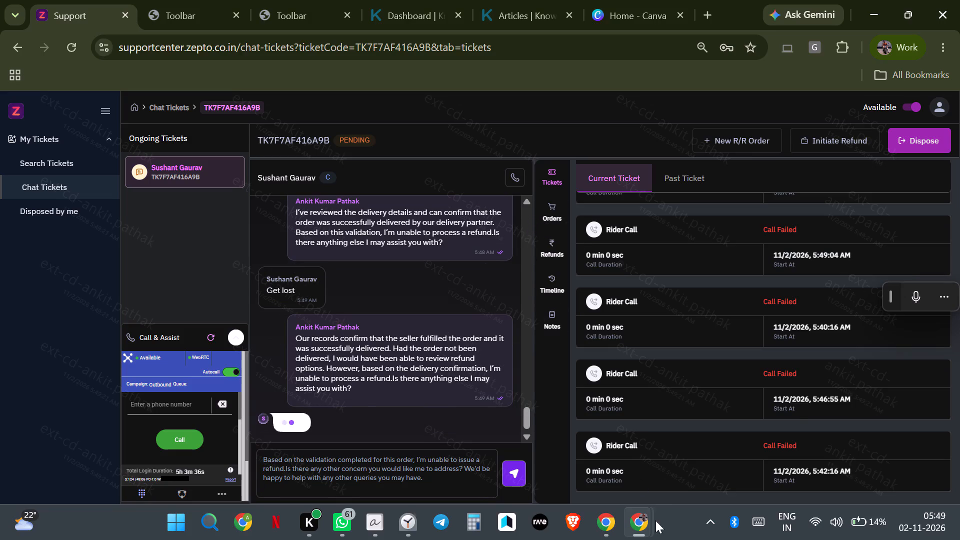
Switch to the Canva presentation, unlock the roast chicken picture and delete it from the slide.
left_click(684, 453)
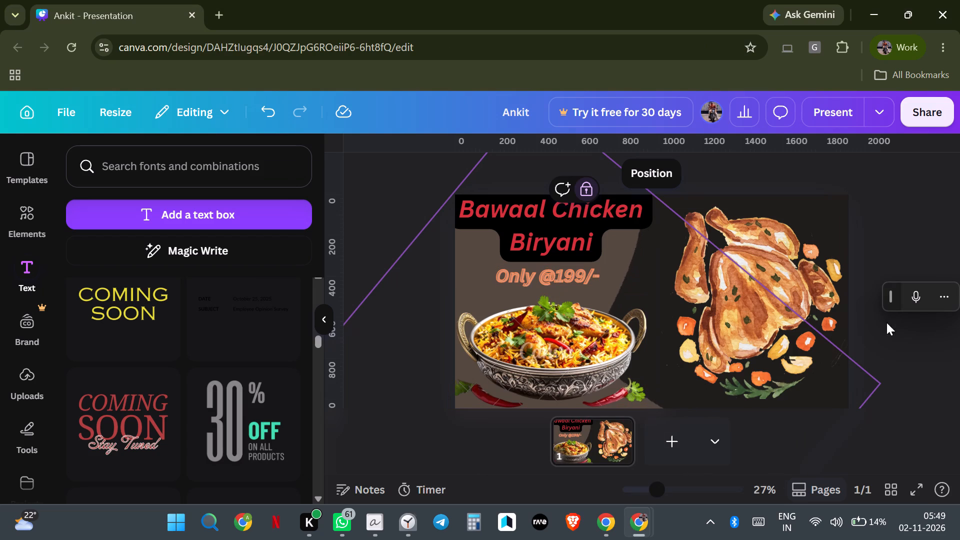
left_click(734, 294)
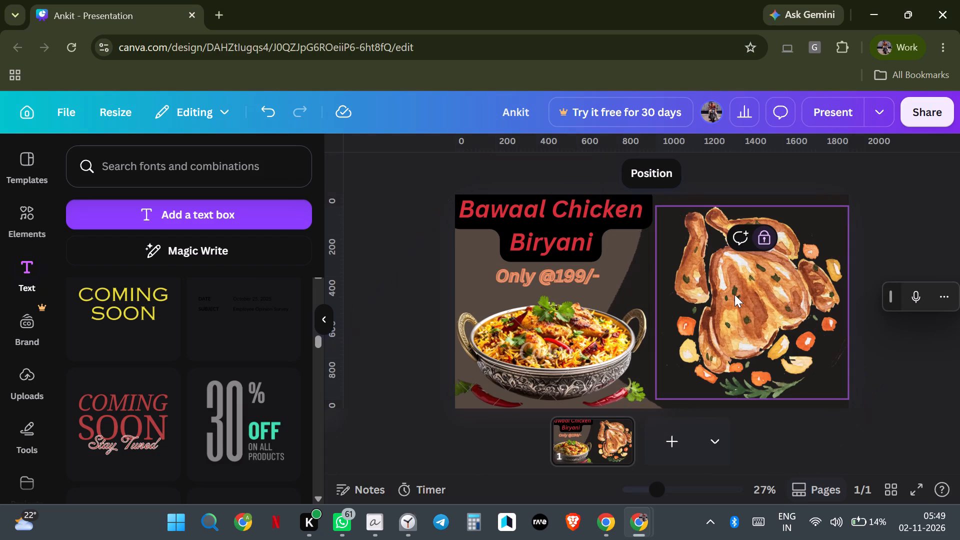
left_click(762, 241)
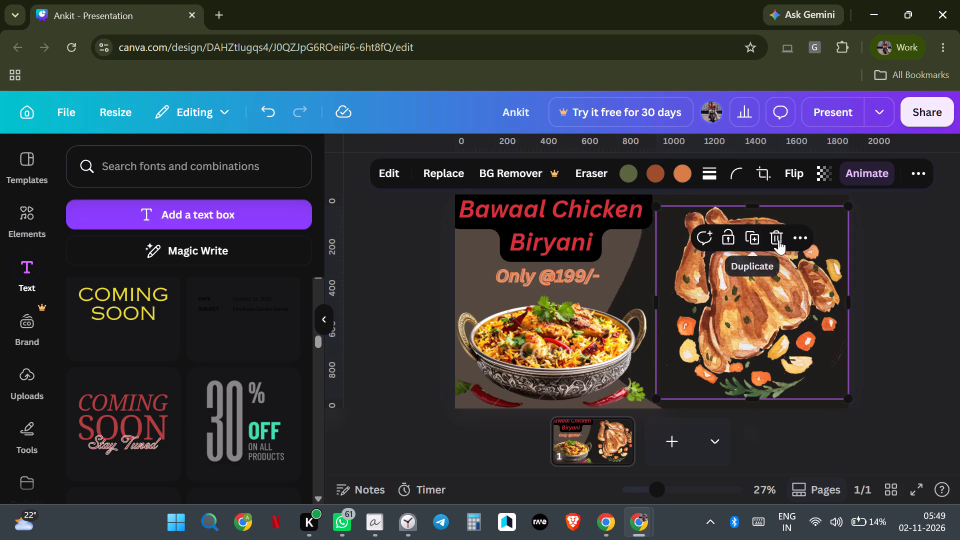
left_click(773, 280)
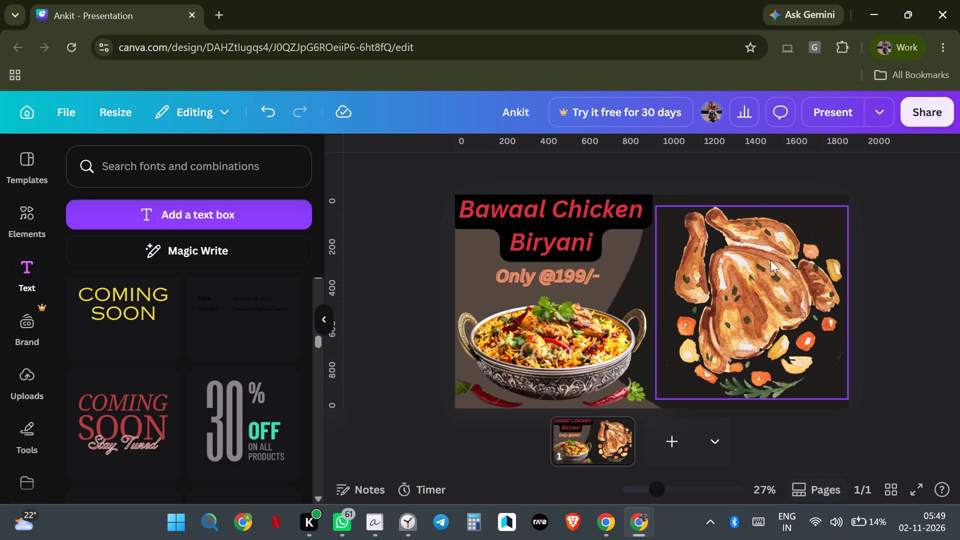
left_click(764, 267)
left_click(802, 240)
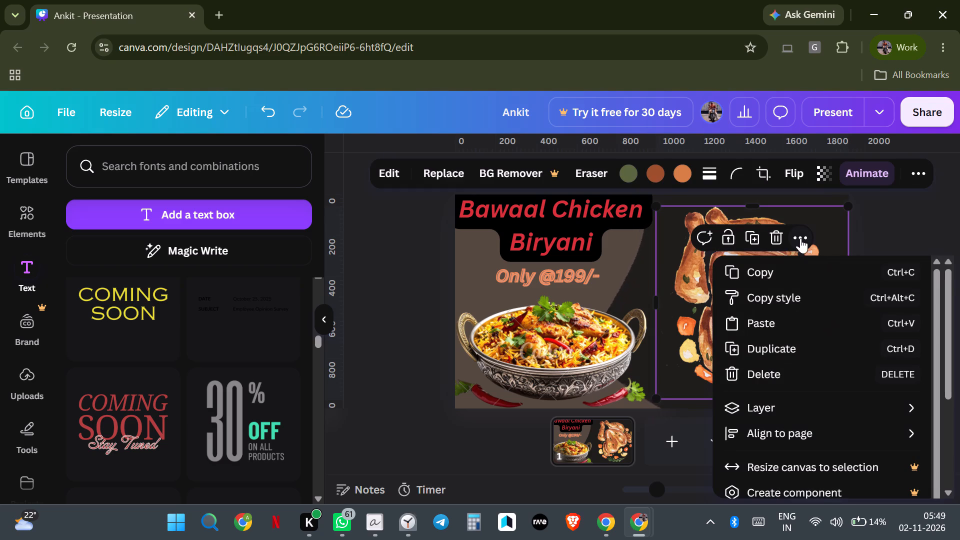
left_click(776, 238)
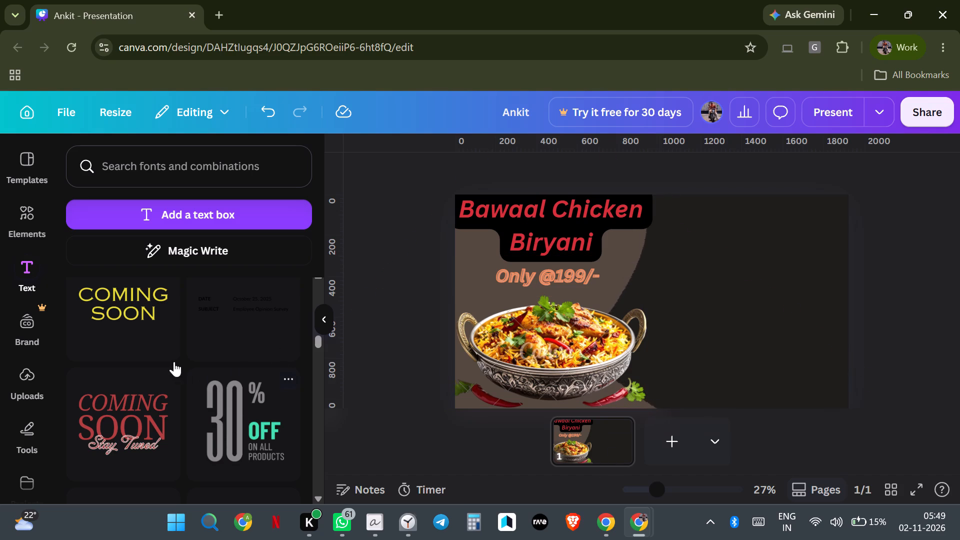
scroll(208, 349, "down", 2)
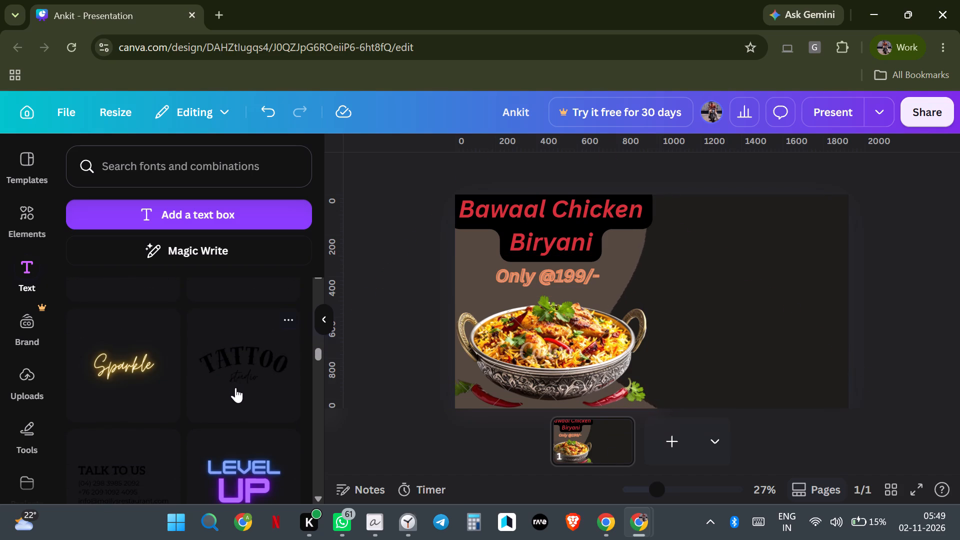
scroll(239, 392, "down", 3)
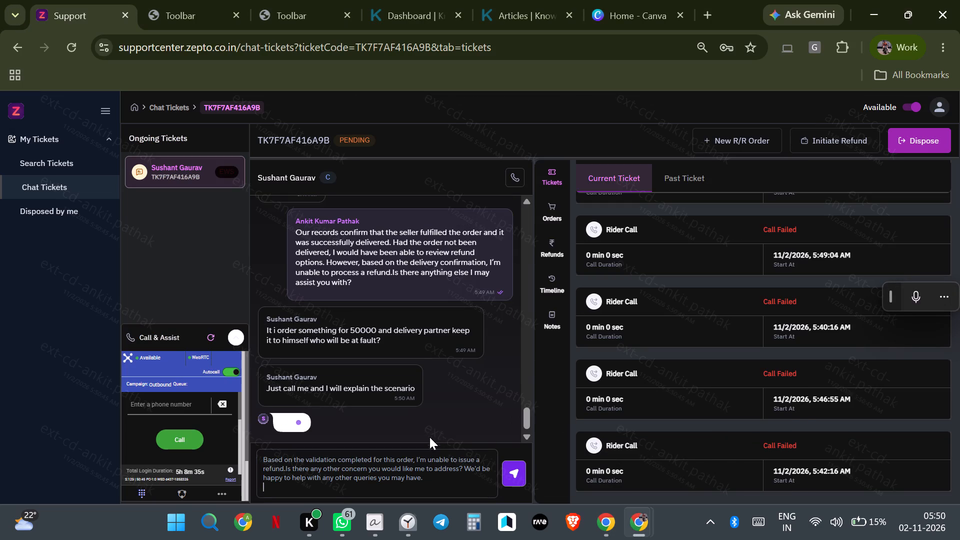
left_click(516, 475)
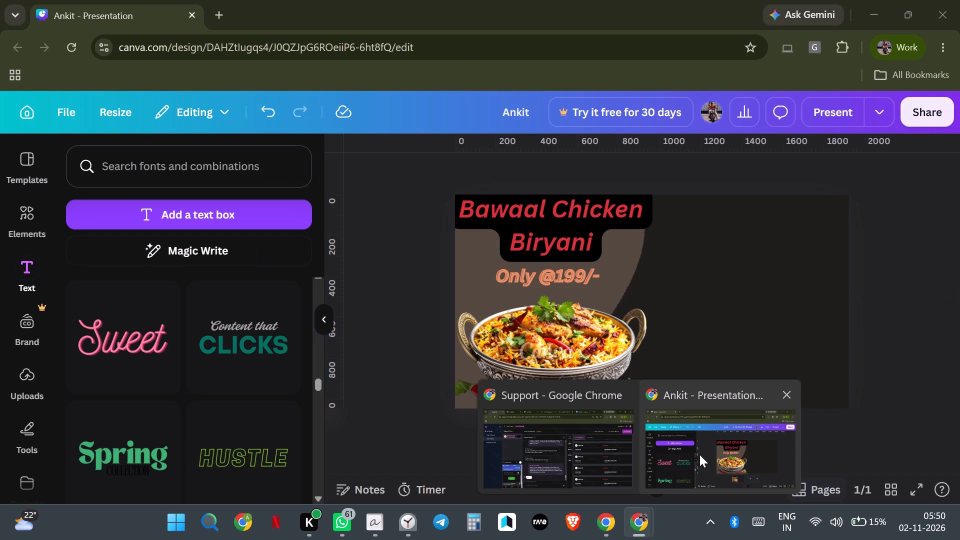
Return to the Canva presentation, add a text box and replace its placeholder with the copied biryani taglines.
left_click(700, 455)
left_click(724, 266)
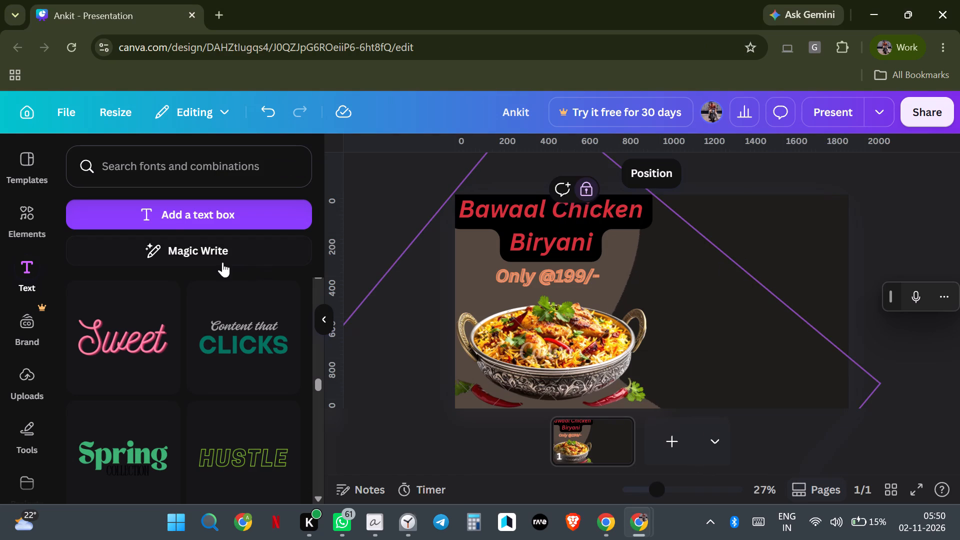
left_click(168, 205)
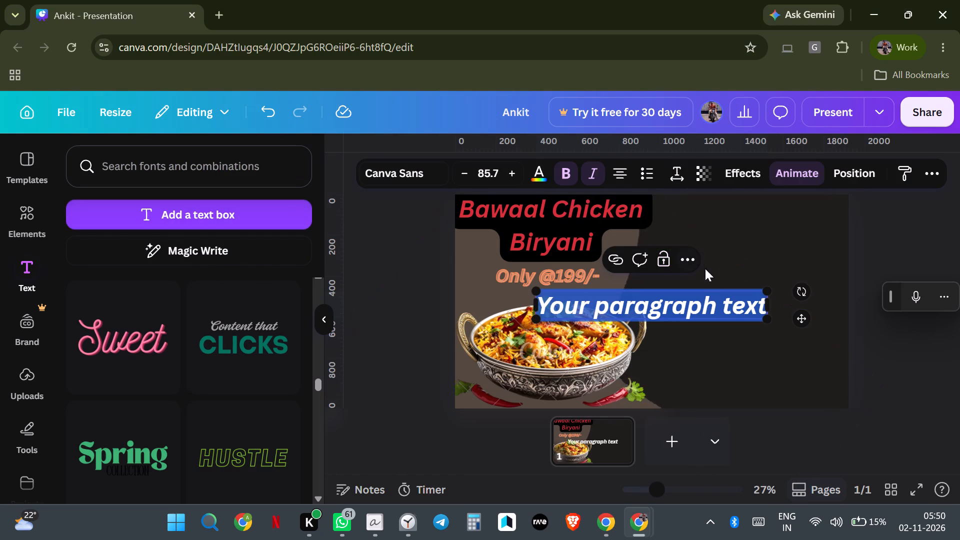
key("ctrl+v")
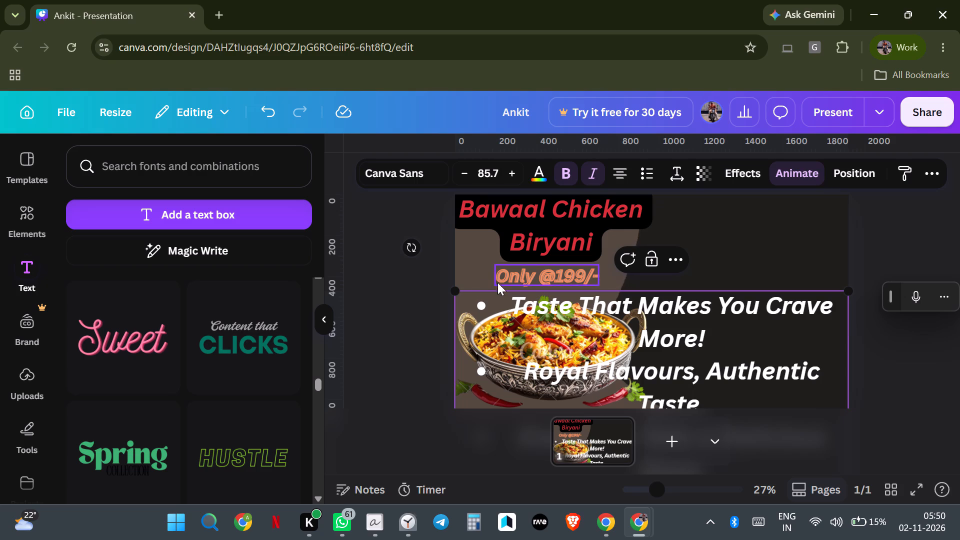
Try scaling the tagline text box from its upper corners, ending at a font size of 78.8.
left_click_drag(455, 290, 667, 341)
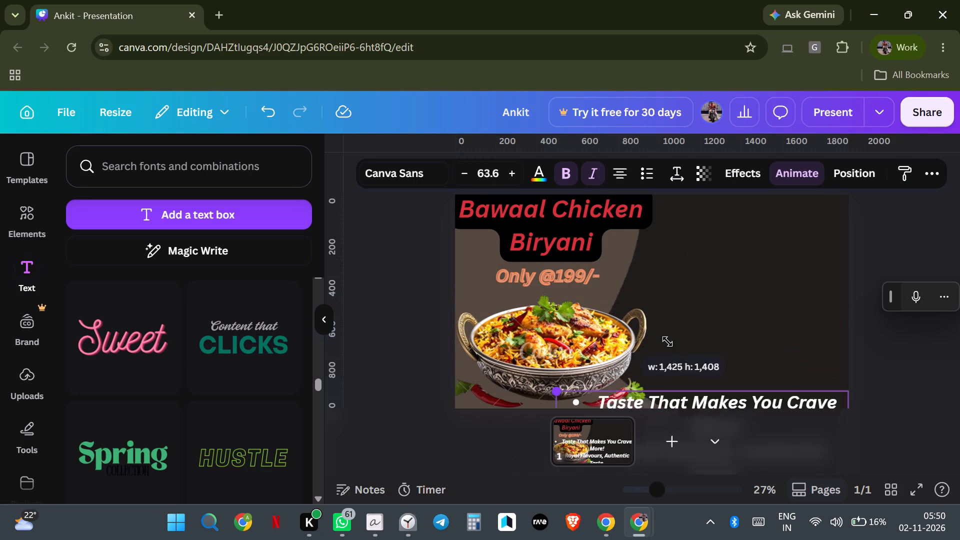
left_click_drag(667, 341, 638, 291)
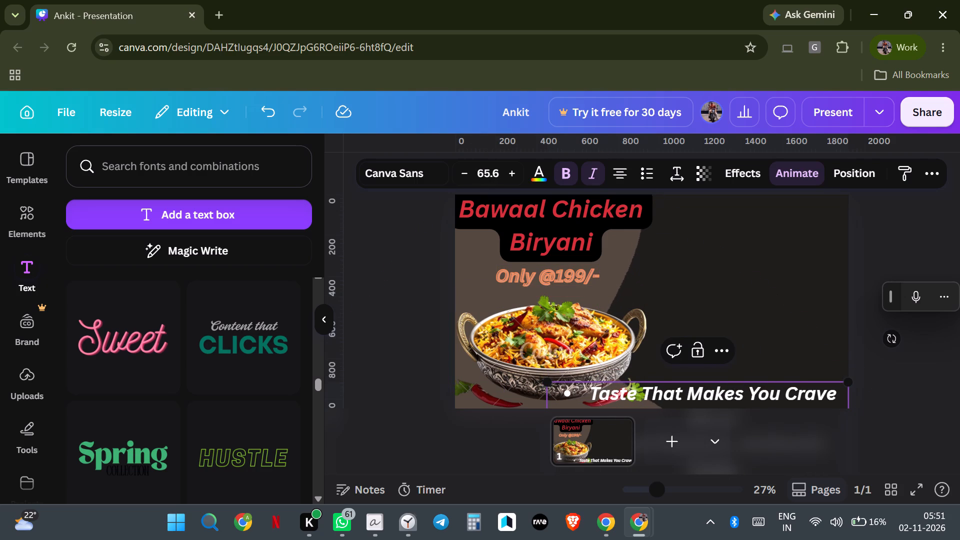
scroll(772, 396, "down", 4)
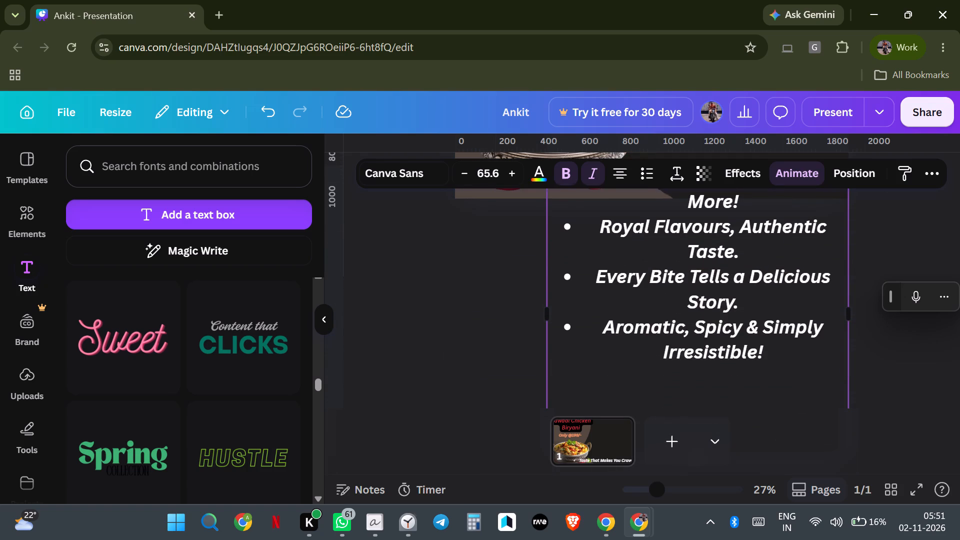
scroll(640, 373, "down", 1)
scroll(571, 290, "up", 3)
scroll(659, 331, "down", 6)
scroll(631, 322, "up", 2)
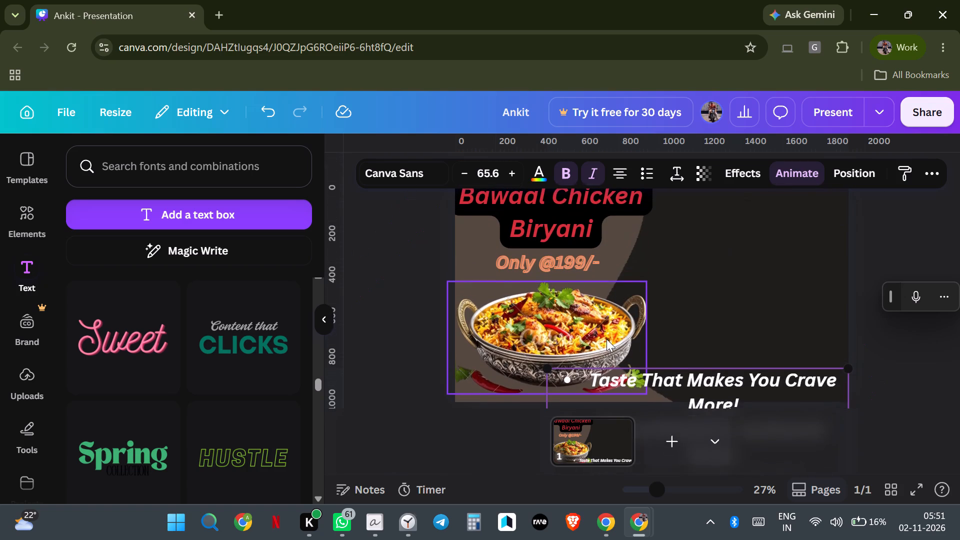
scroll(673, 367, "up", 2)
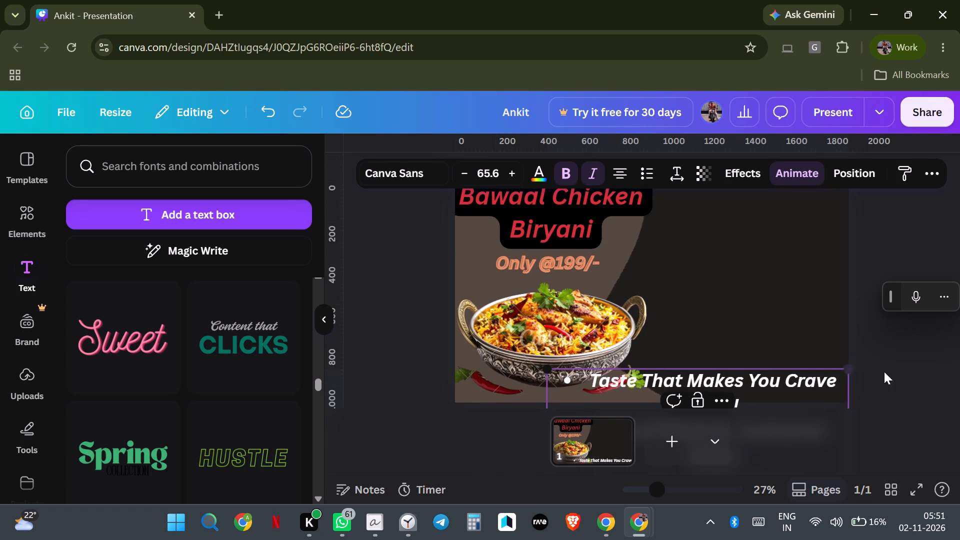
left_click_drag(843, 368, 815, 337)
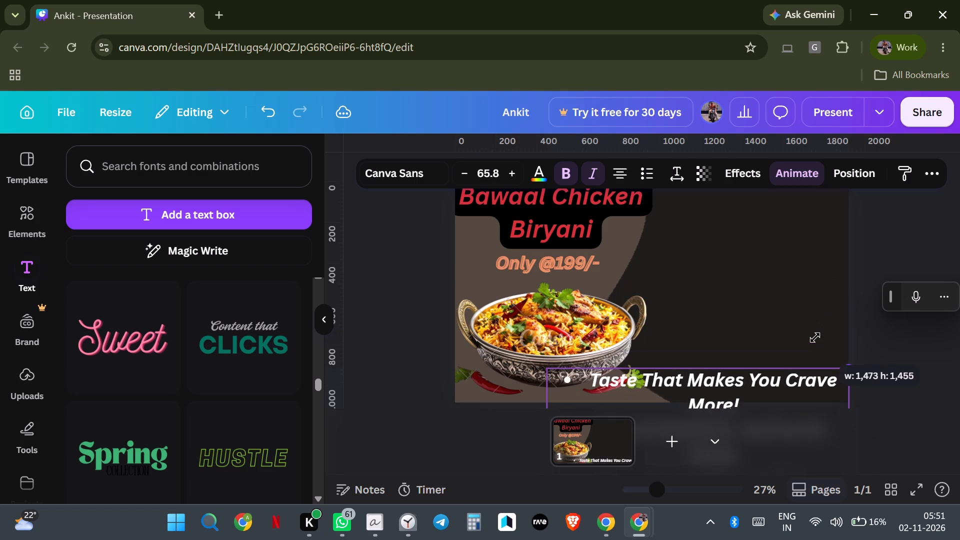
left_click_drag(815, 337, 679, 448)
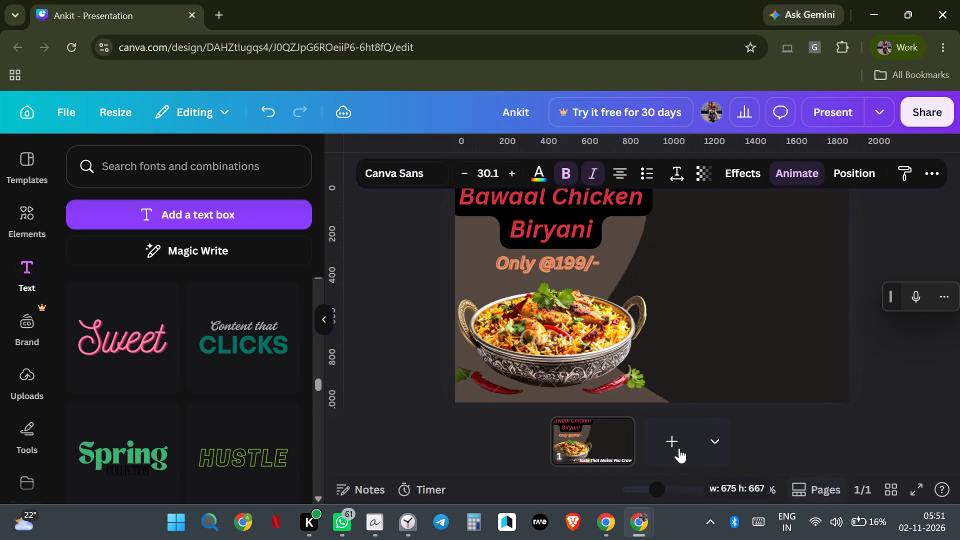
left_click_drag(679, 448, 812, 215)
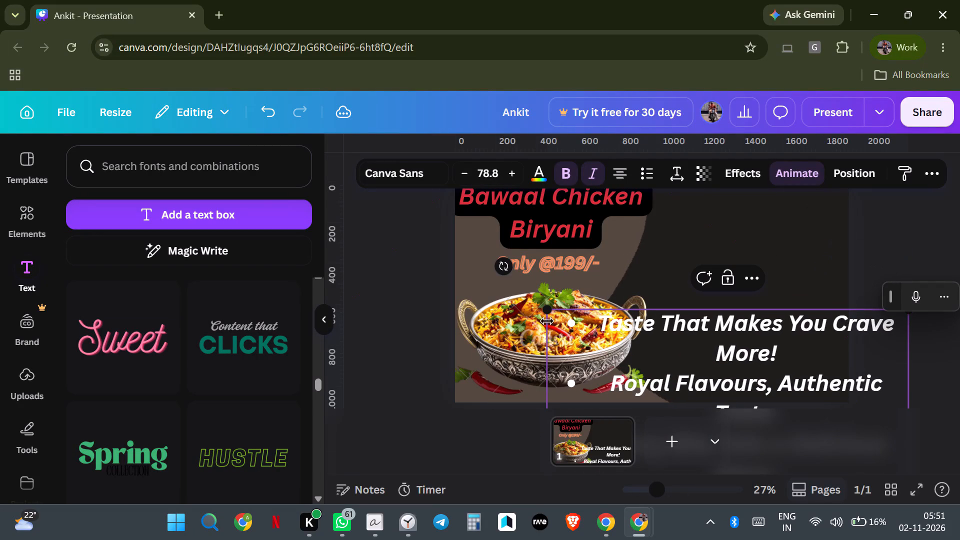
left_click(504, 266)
Move the tagline text box up so that its last lines lie over the slide.
scroll(799, 344, "down", 1)
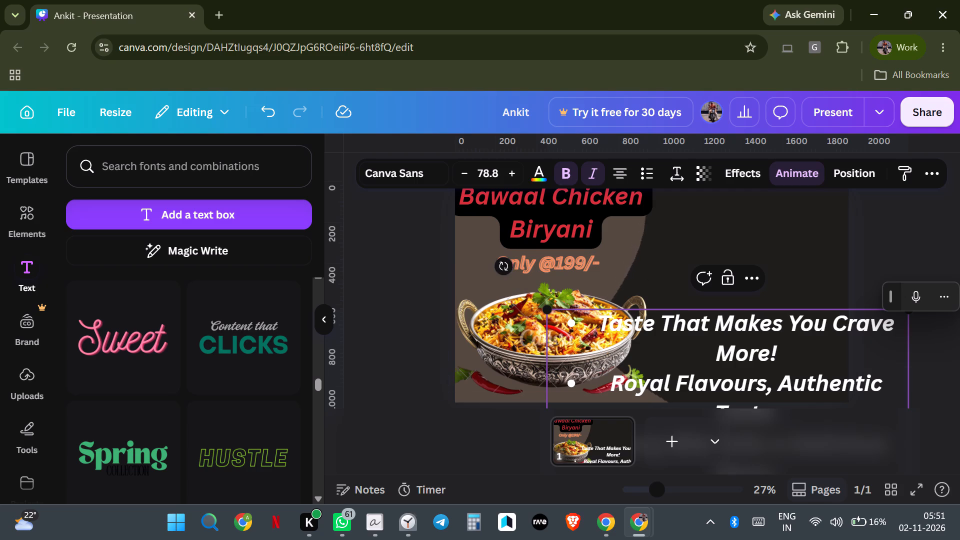
scroll(799, 345, "down", 8)
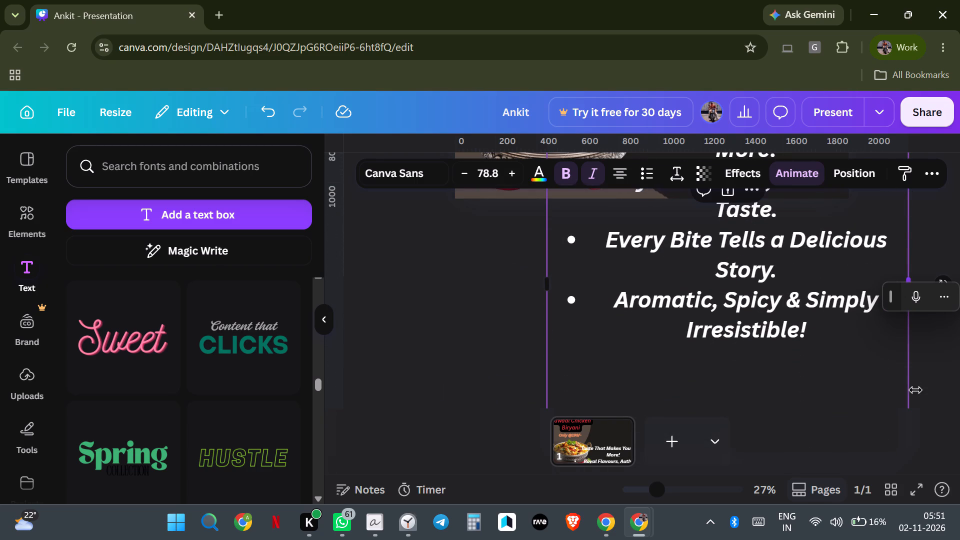
left_click_drag(908, 392, 829, 328)
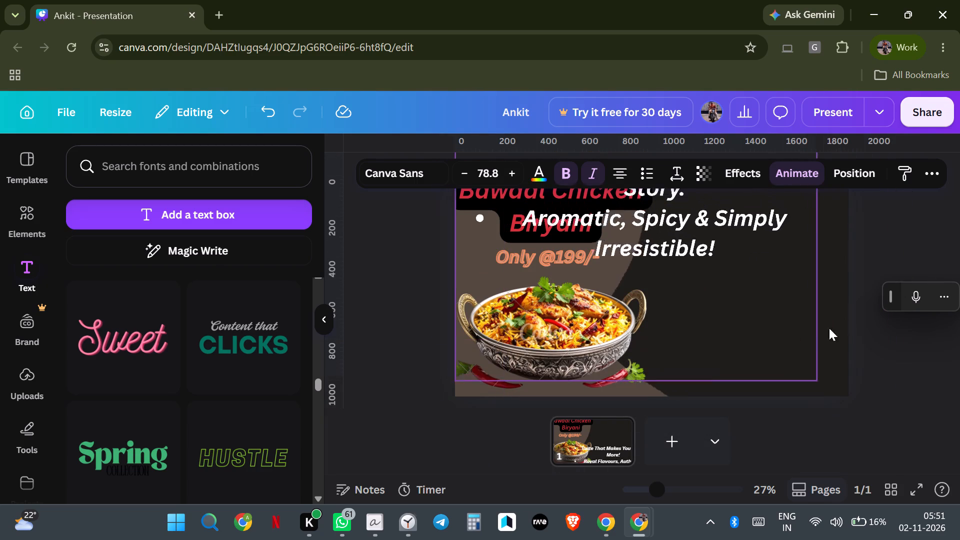
left_click_drag(829, 328, 842, 280)
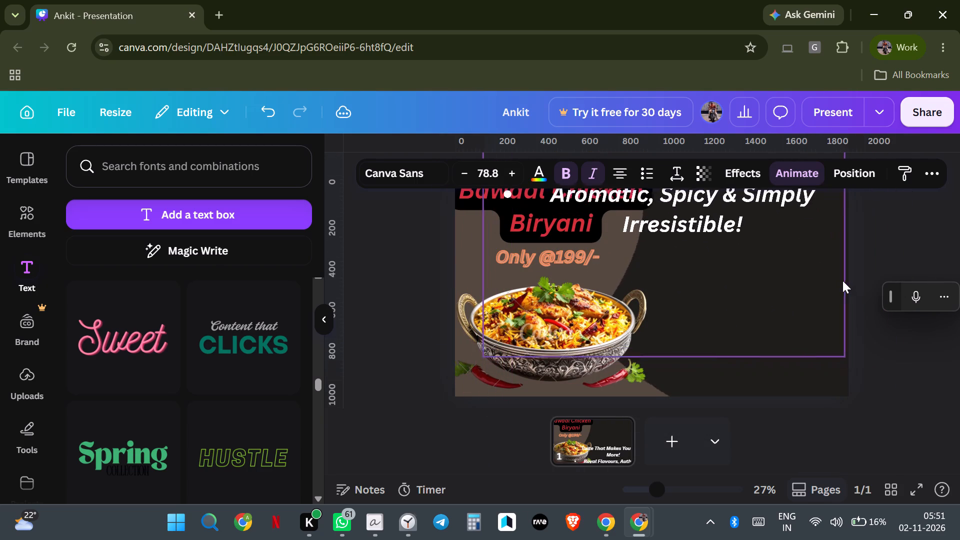
left_click_drag(842, 280, 837, 293)
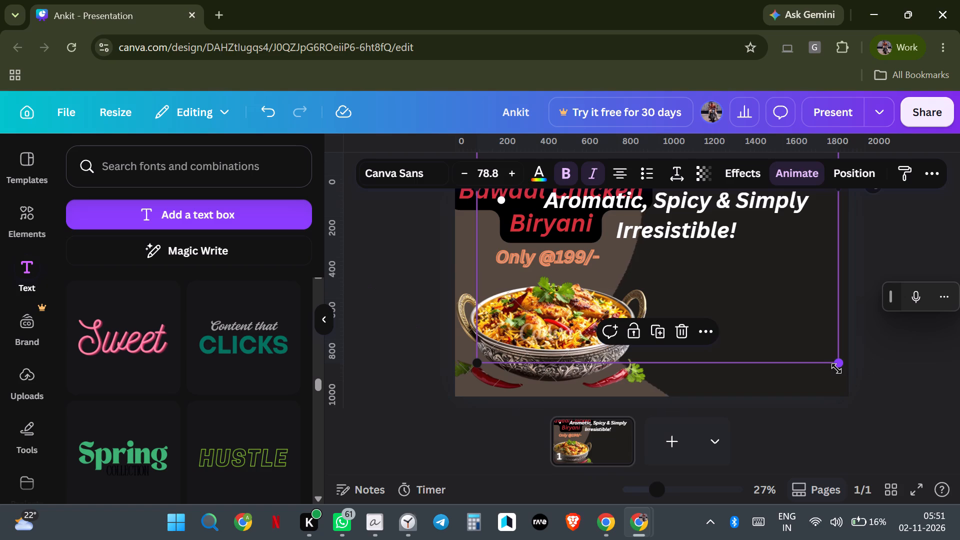
Scale the tagline text box down to a font size of 30.2 and place it over the slide's dark area beside the biryani.
left_click_drag(836, 360, 737, 269)
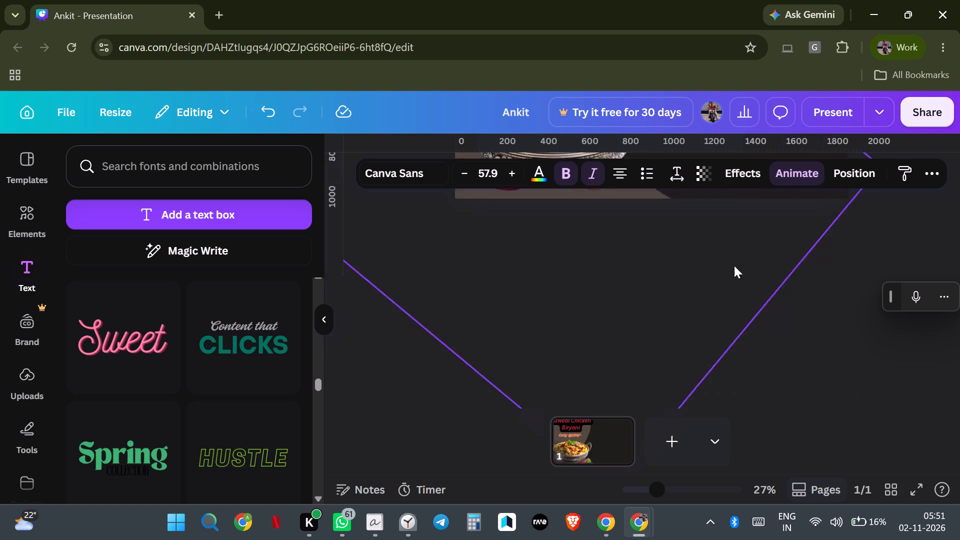
left_click_drag(683, 226, 795, 340)
left_click_drag(853, 379, 752, 255)
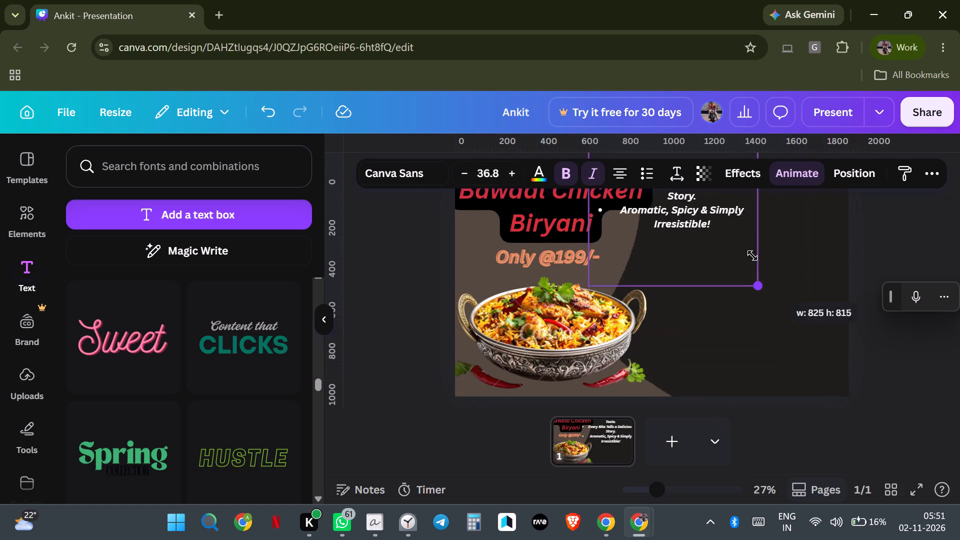
left_click_drag(752, 255, 745, 242)
left_click_drag(682, 224, 726, 288)
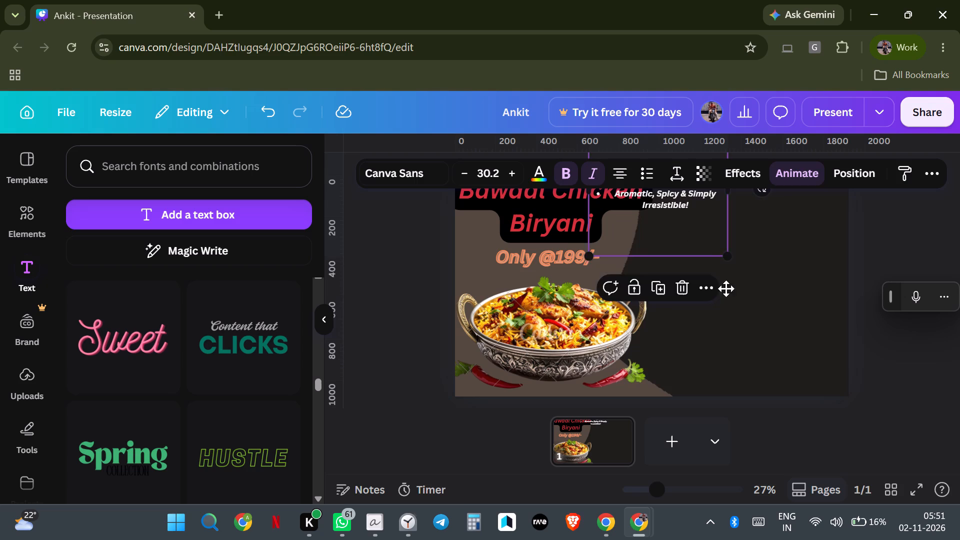
left_click_drag(726, 288, 773, 306)
scroll(789, 338, "up", 1)
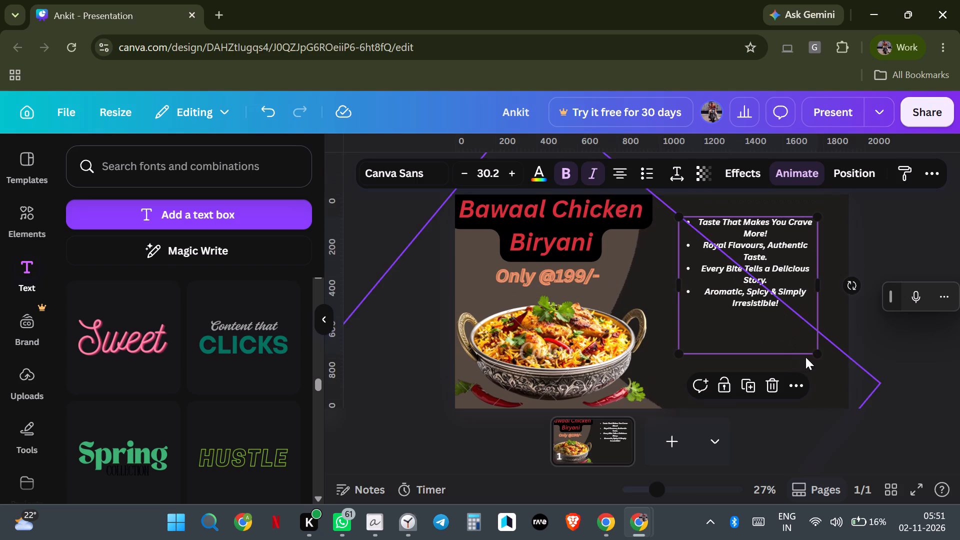
scroll(805, 357, "up", 1)
Enlarge the tagline text box to a font size of 36.9 and reposition it in the dark area beside the heading.
left_click_drag(816, 353, 849, 386)
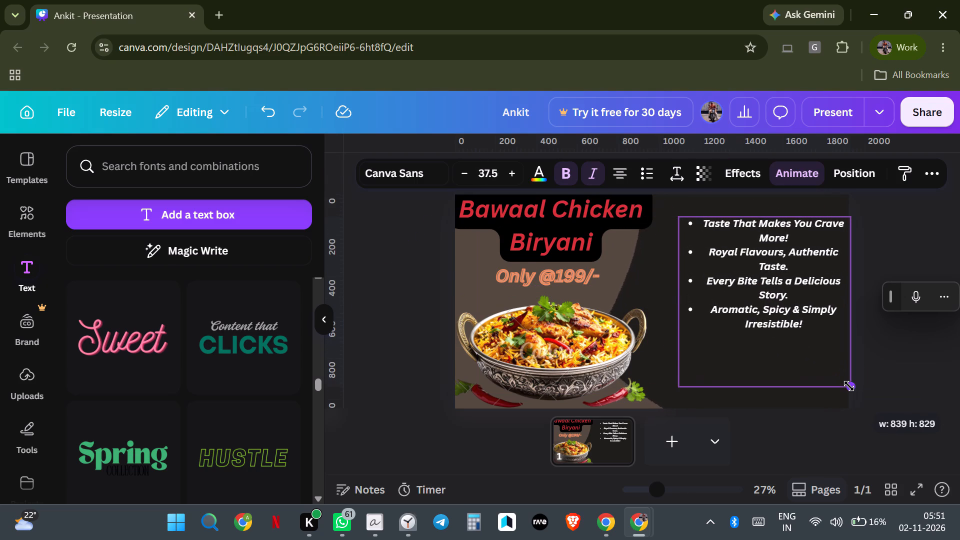
left_click_drag(849, 386, 842, 387)
left_click_drag(802, 313, 794, 338)
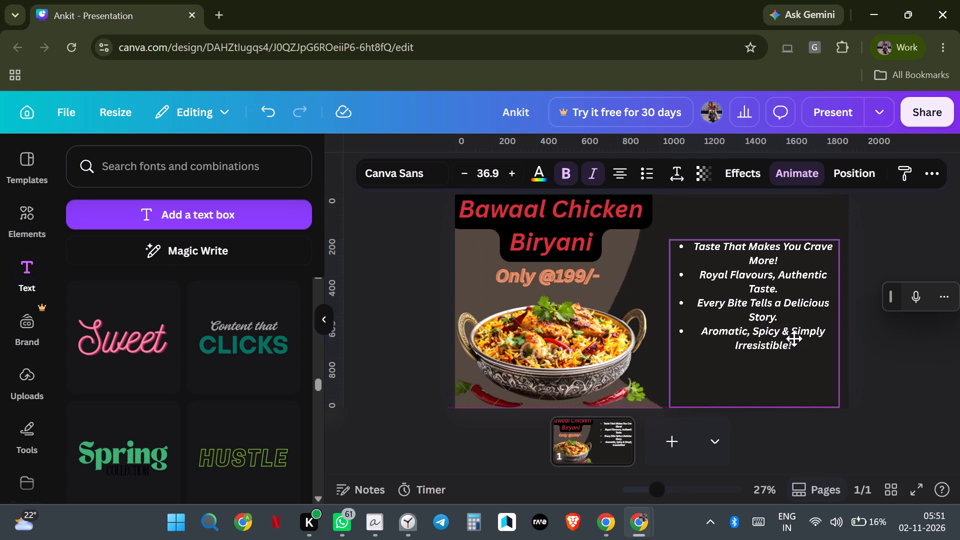
left_click_drag(794, 338, 793, 314)
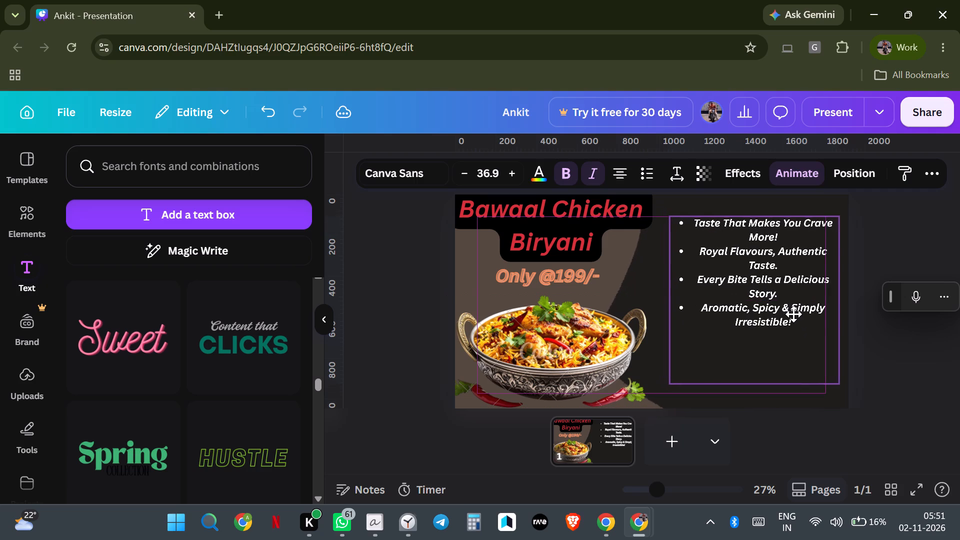
left_click_drag(793, 314, 799, 351)
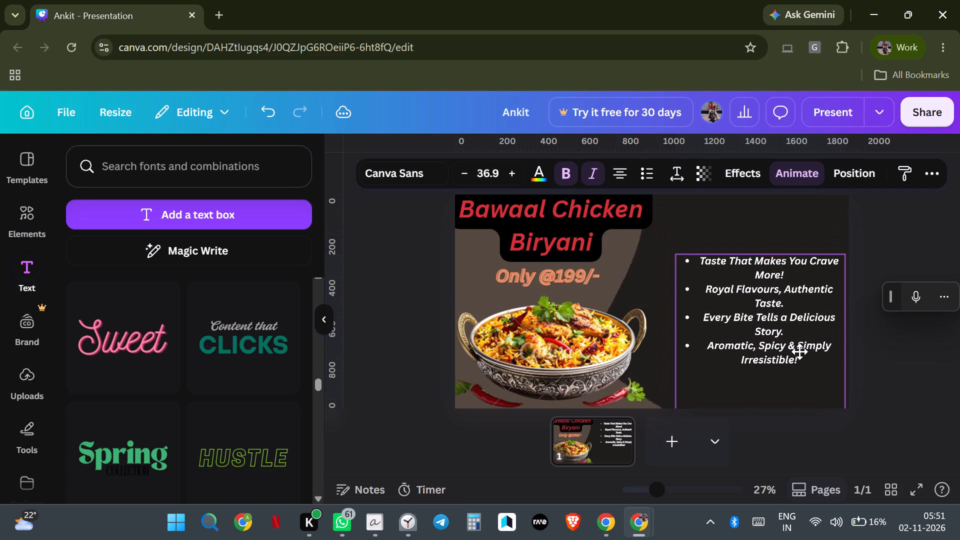
left_click_drag(799, 351, 788, 317)
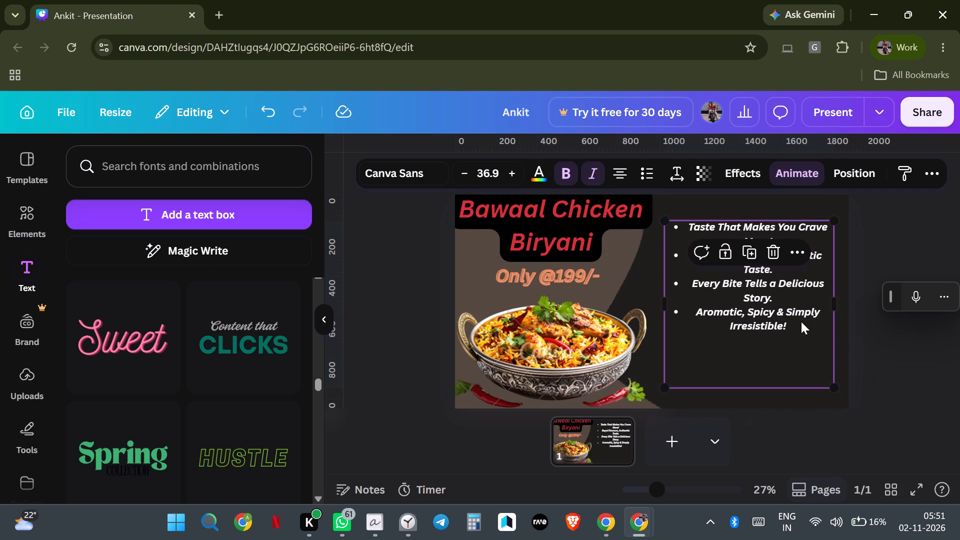
left_click_drag(819, 337, 822, 321)
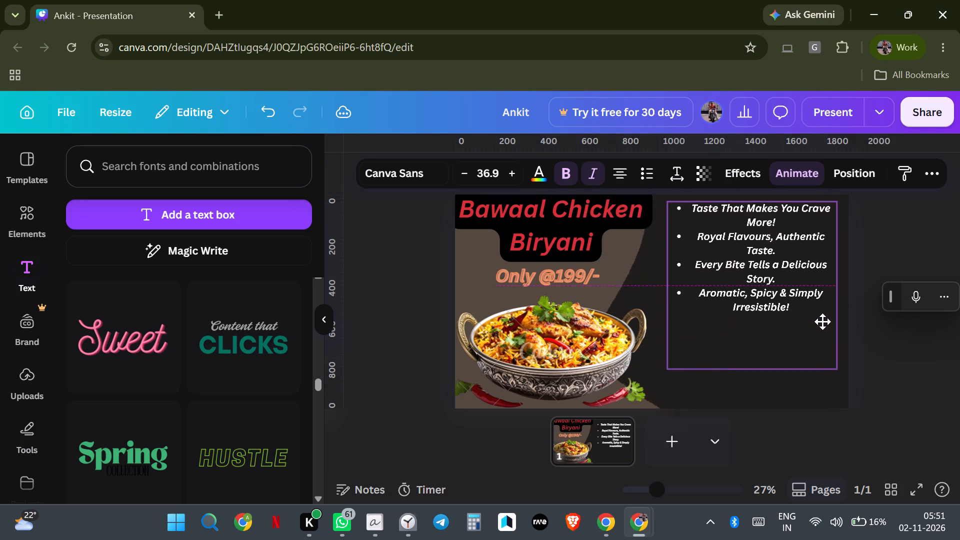
left_click_drag(822, 321, 822, 324)
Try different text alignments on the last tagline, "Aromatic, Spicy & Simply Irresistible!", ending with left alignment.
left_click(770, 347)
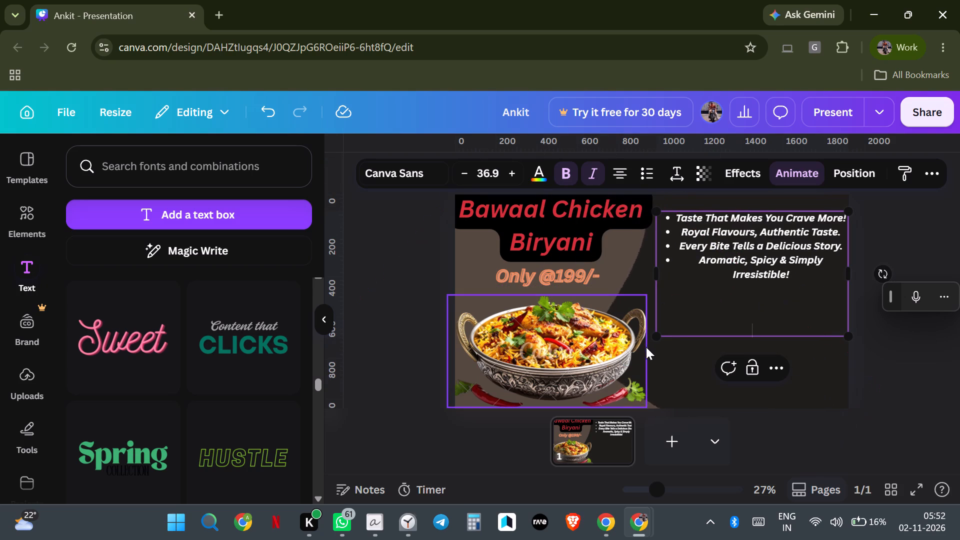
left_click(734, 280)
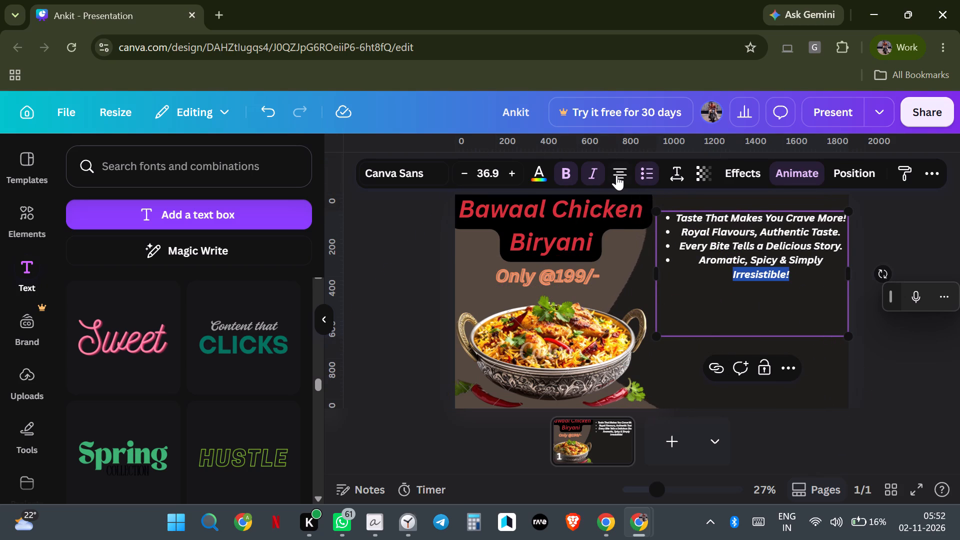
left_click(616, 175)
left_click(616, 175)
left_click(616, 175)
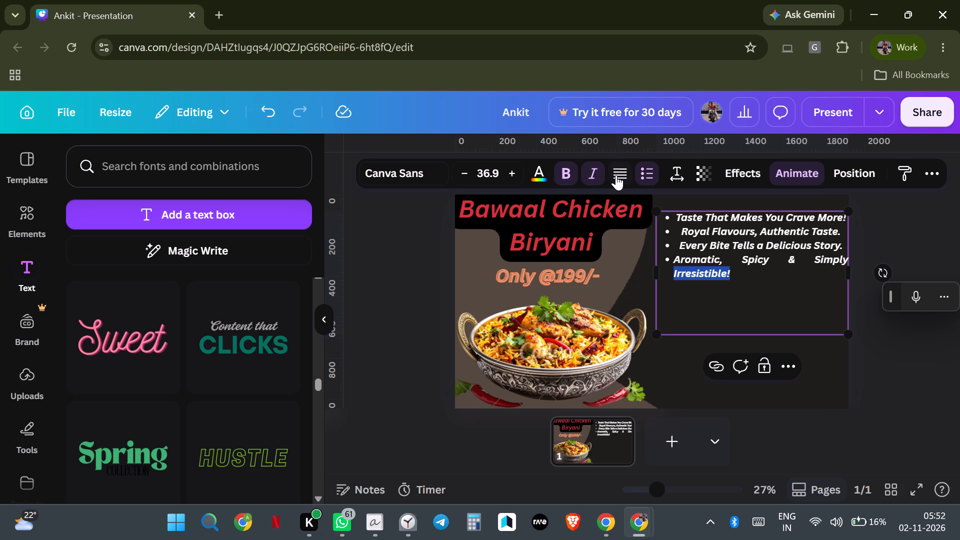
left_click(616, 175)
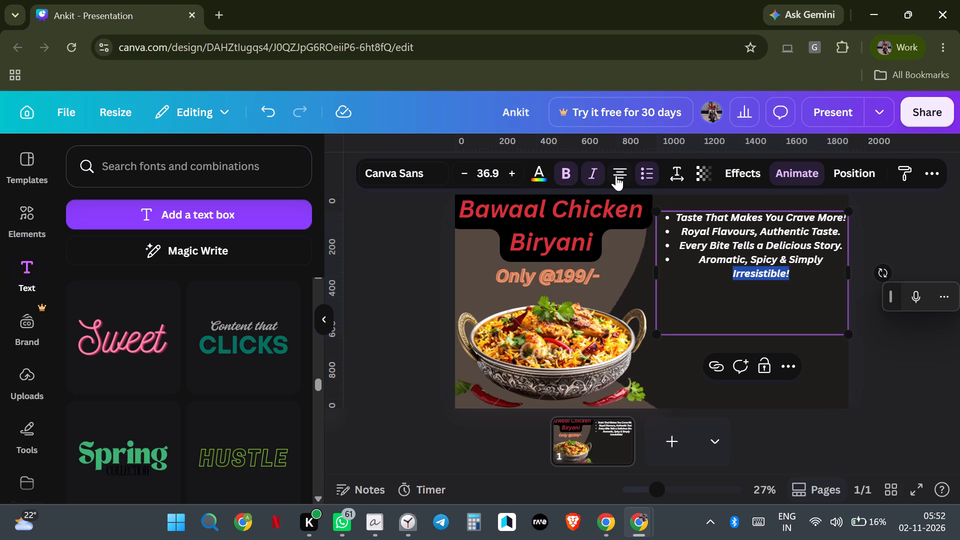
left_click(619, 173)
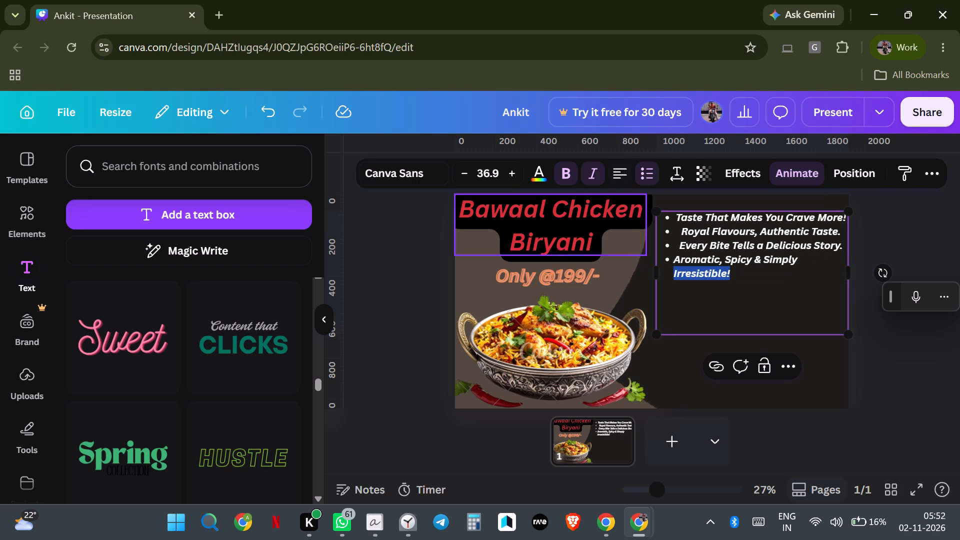
Right-align all the taglines in the text box.
left_click(789, 320)
left_click_drag(762, 294, 674, 223)
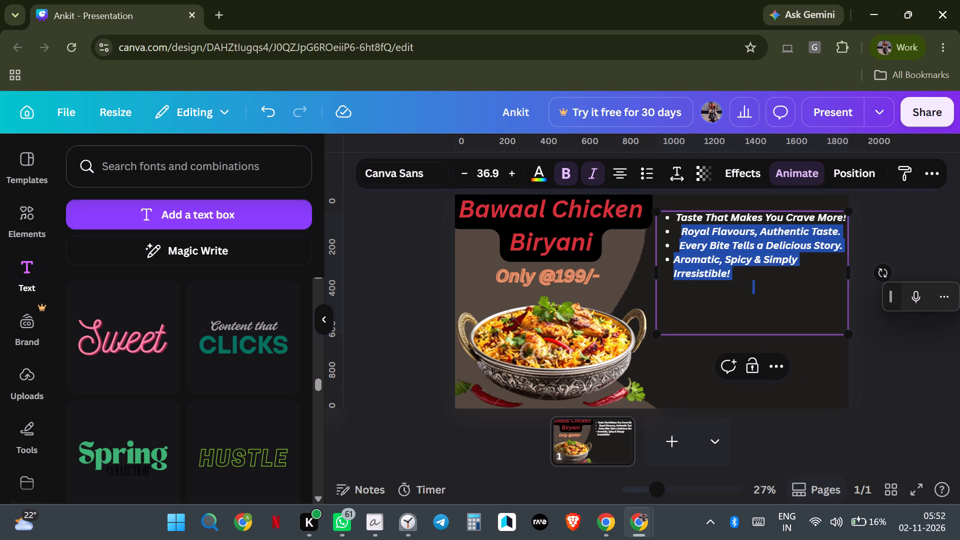
left_click_drag(674, 223, 668, 214)
left_click(619, 176)
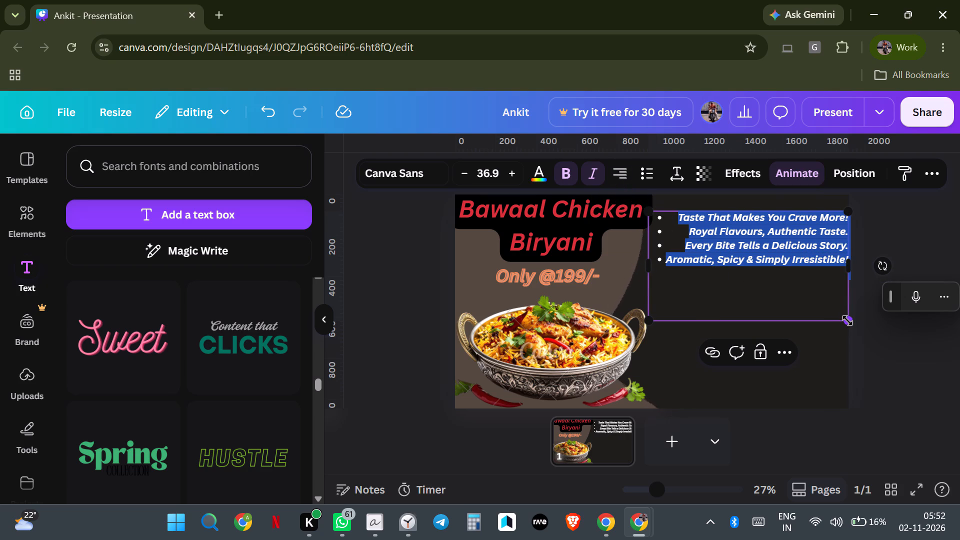
left_click_drag(769, 274, 746, 295)
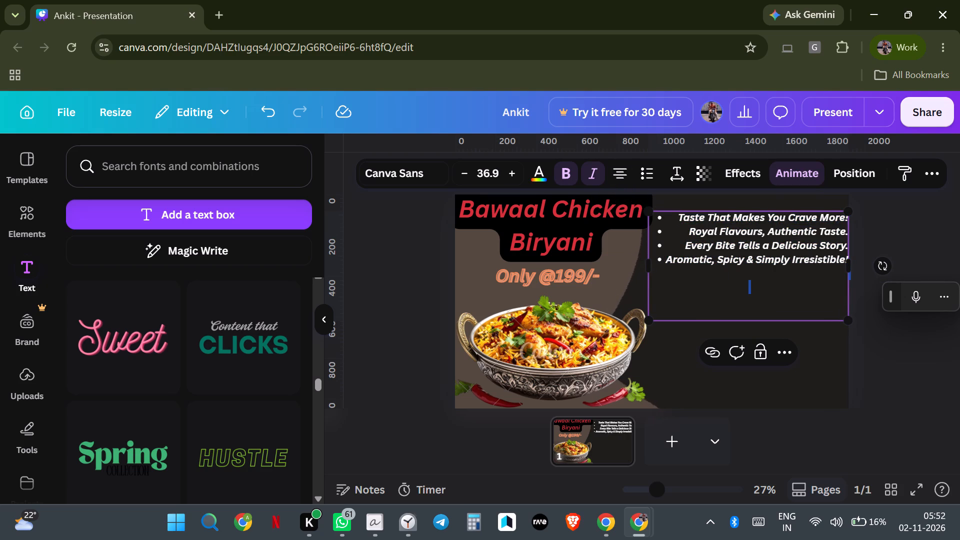
Enlarge the tagline text box to a font size of 39.3 and move it slightly lower beside the heading and price.
left_click_drag(650, 317, 641, 331)
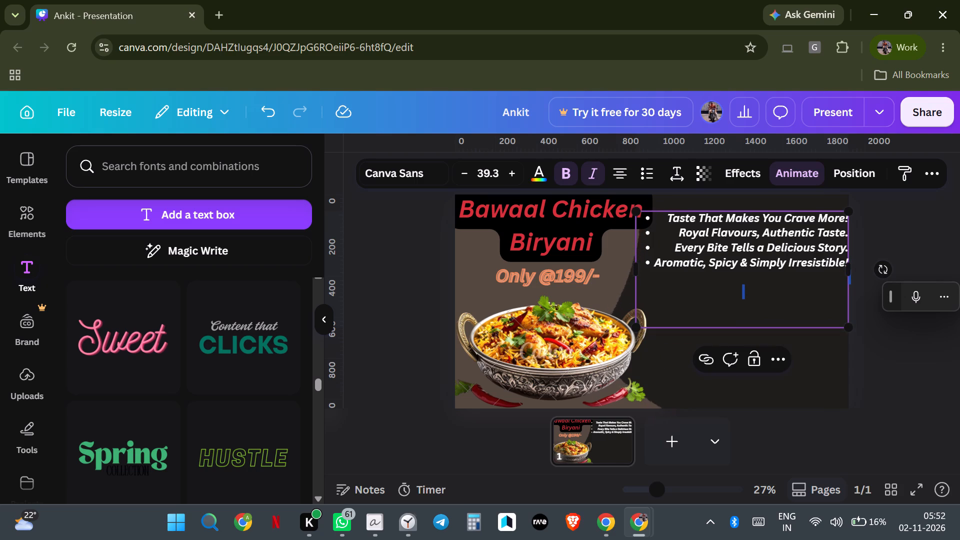
left_click_drag(653, 210, 646, 250)
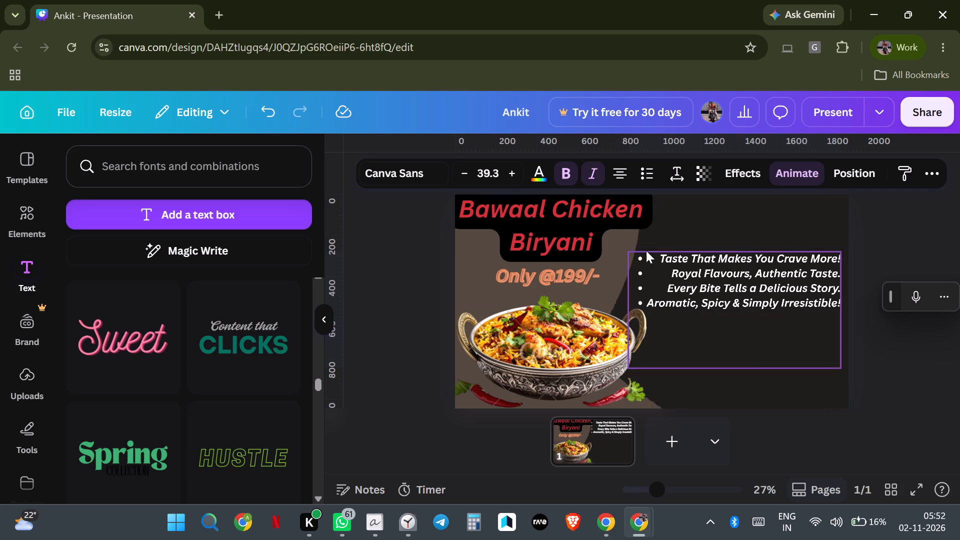
left_click_drag(646, 250, 646, 259)
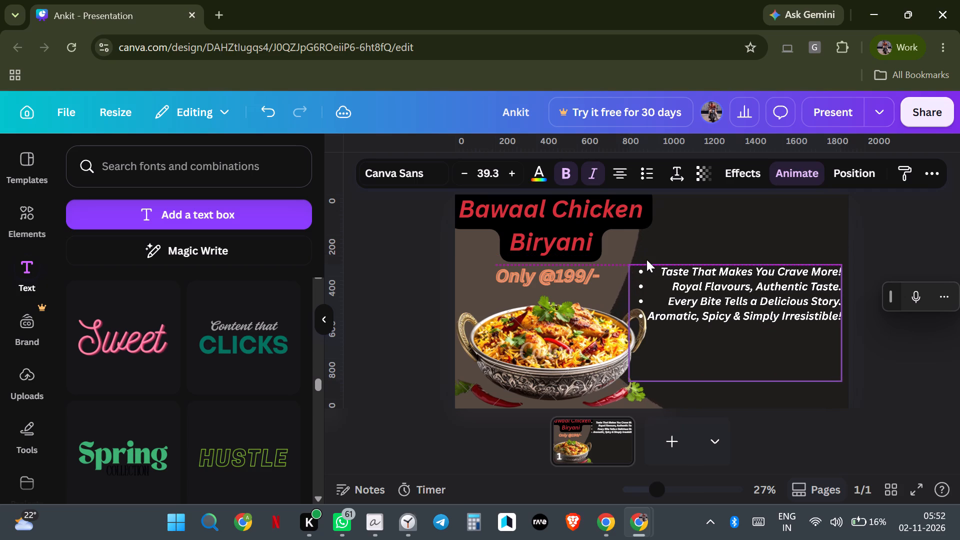
left_click_drag(646, 259, 646, 243)
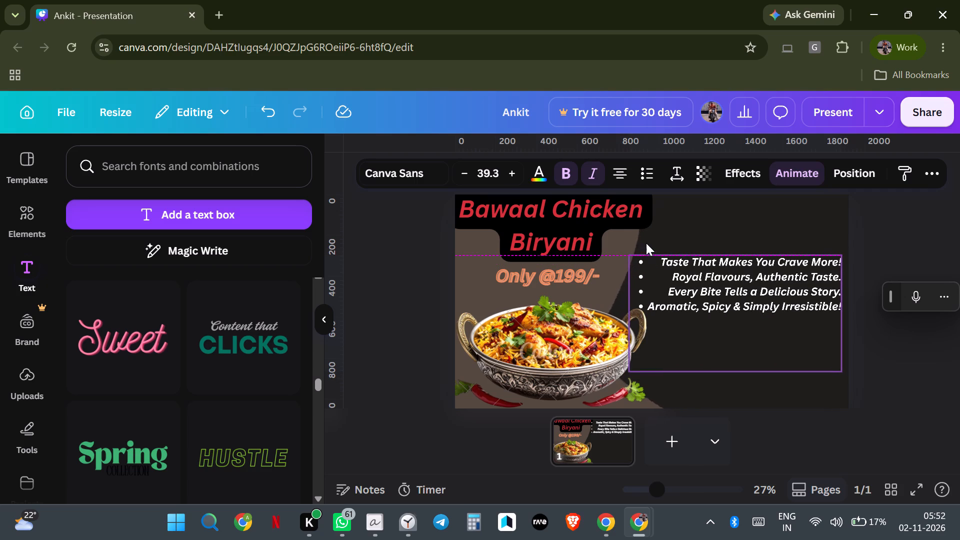
left_click_drag(646, 243, 648, 232)
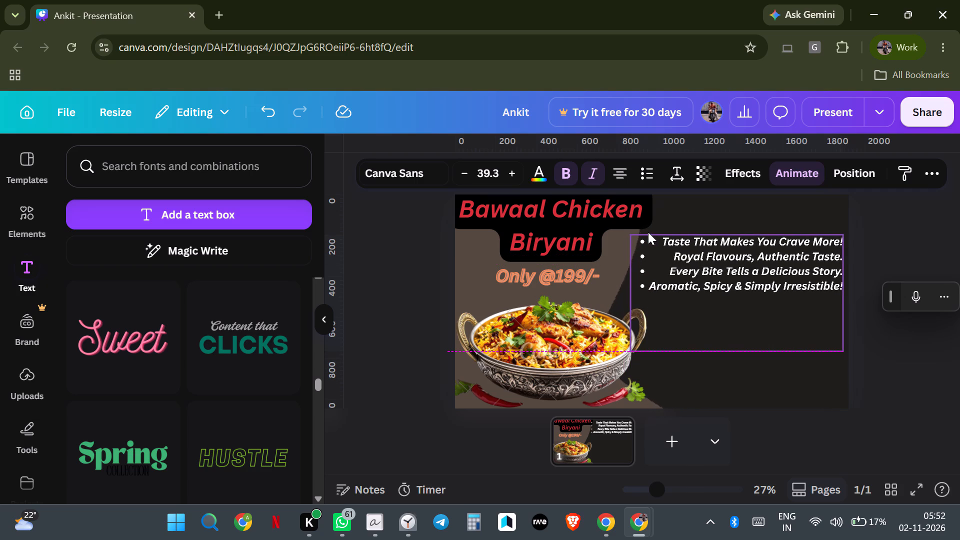
left_click_drag(648, 232, 649, 232)
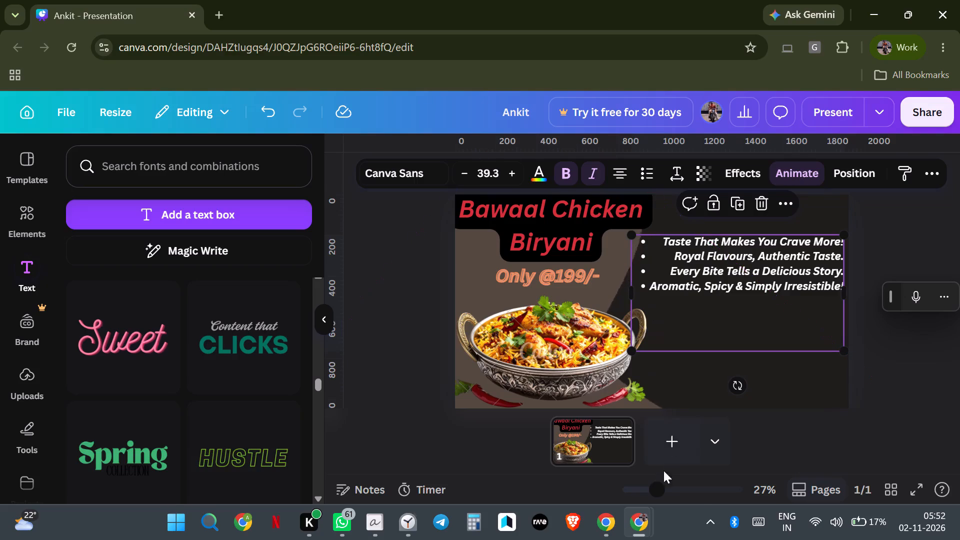
Switch to the Zepto support chat and send the copied reply declining the refund based on completed validation and confirmed delivery status.
left_click(584, 447)
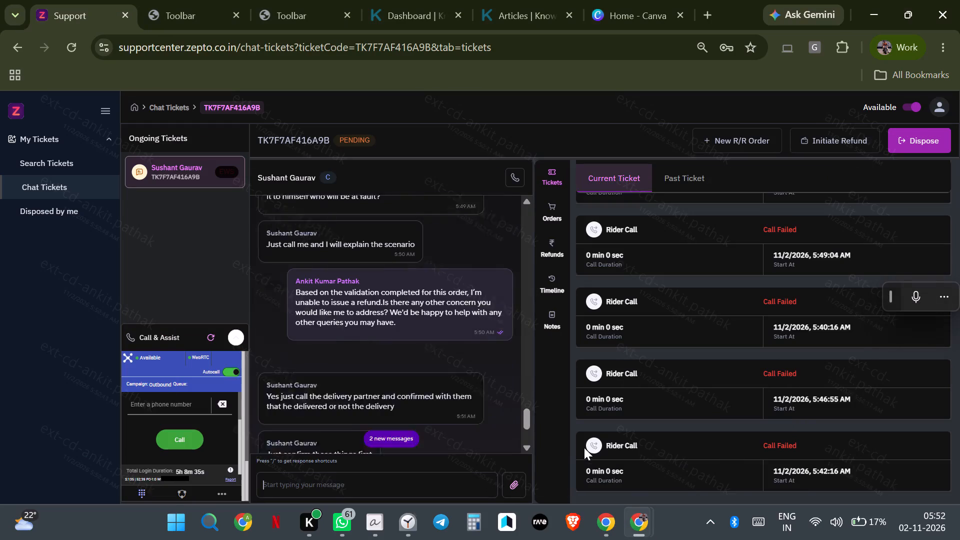
left_click(363, 494)
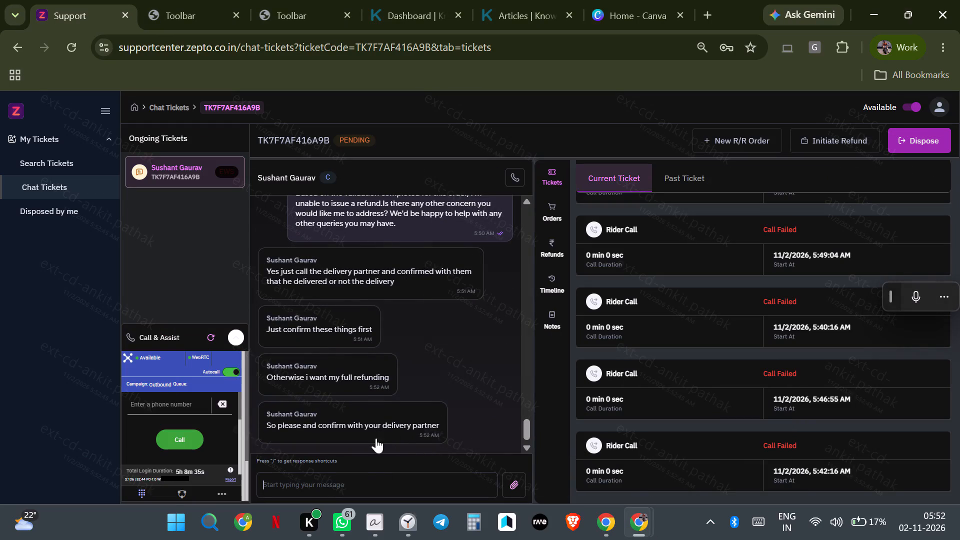
scroll(464, 337, "up", 1)
scroll(464, 340, "down", 3)
key("d")
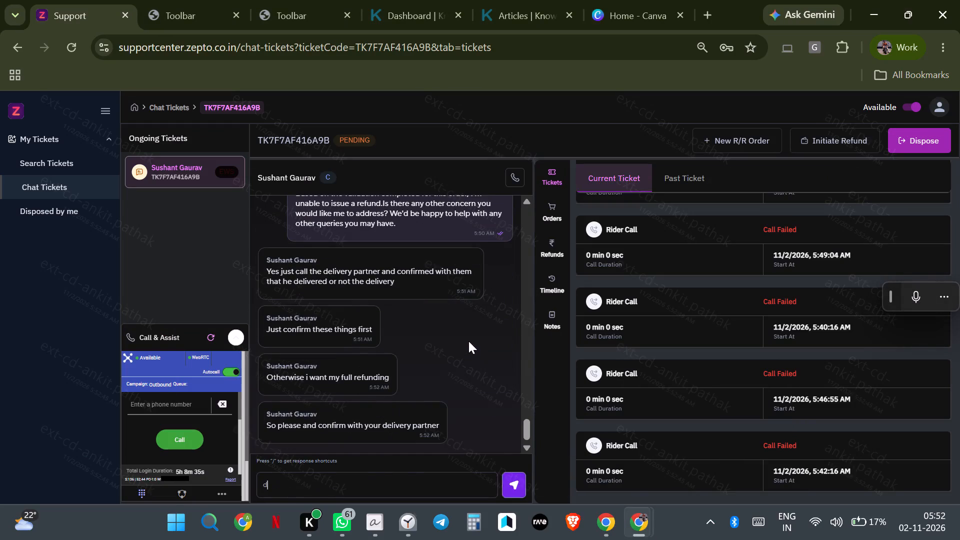
key("BackSpace")
key("ctrl+v")
key("Return")
Send the closing message "We appreciate your time today. Thank you for choosing Zepto, and being our valued customers.".
type("/cl")
key("BackSpace")
key("BackSpace")
key("BackSpace")
type("We appreciate your time today. Thank you for choosing Zepto, and being our valued customers.")
key("Return")
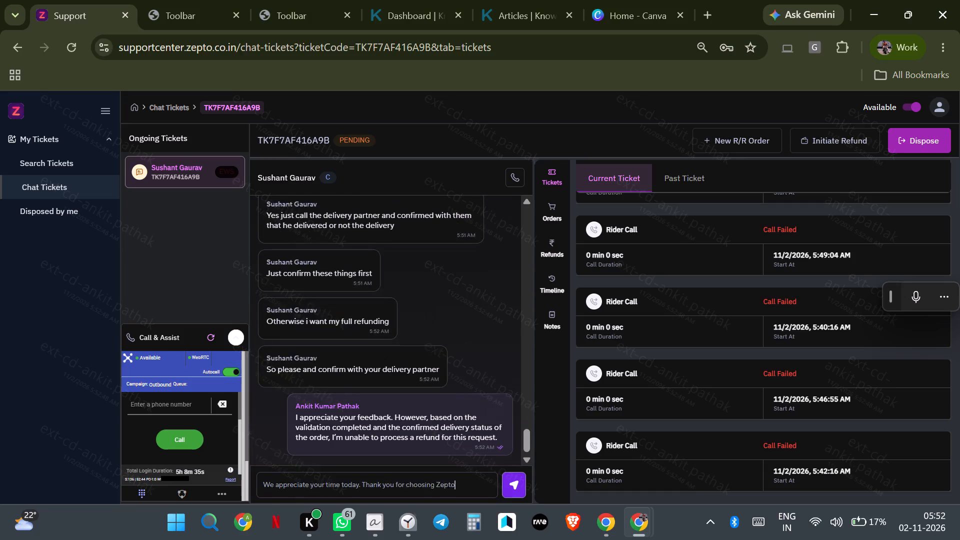
key("Return")
Place a call to the customer from the chat and look back over the recent messages.
scroll(799, 230, "down", 1)
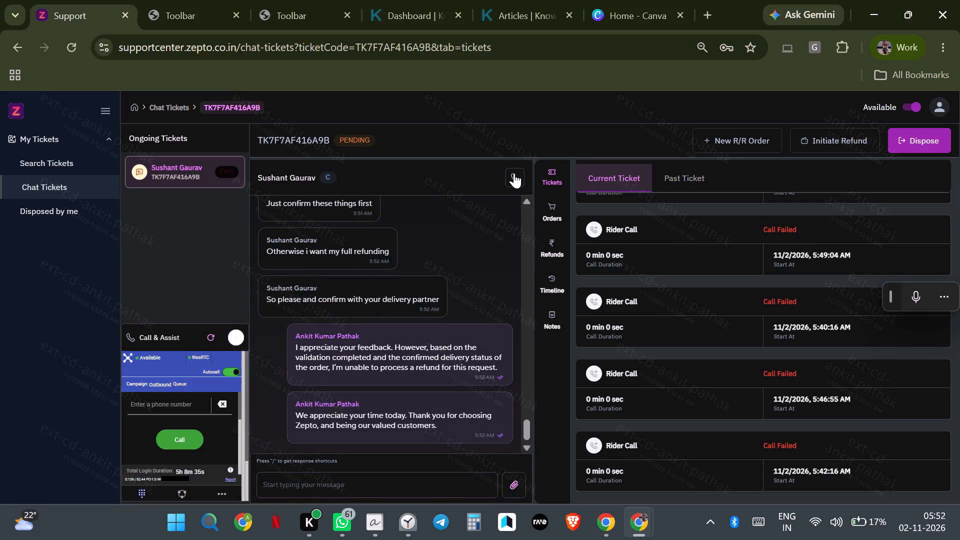
left_click(514, 172)
scroll(602, 279, "down", 1)
scroll(425, 280, "up", 1)
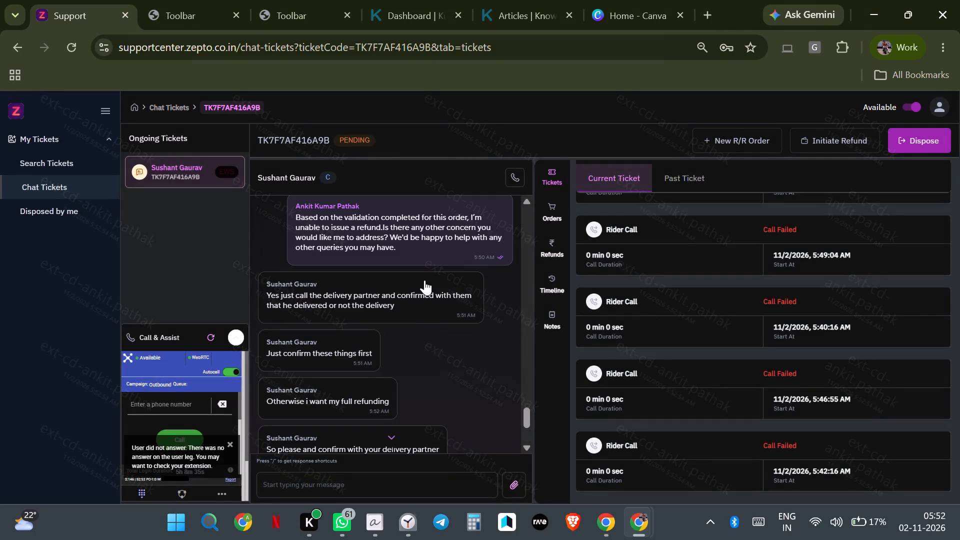
scroll(595, 373, "down", 4)
Dispose of the chat ticket as closed with the reason "Other issue_List does not have specific issue." and confirm.
left_click(930, 142)
left_click(739, 142)
left_click(829, 387)
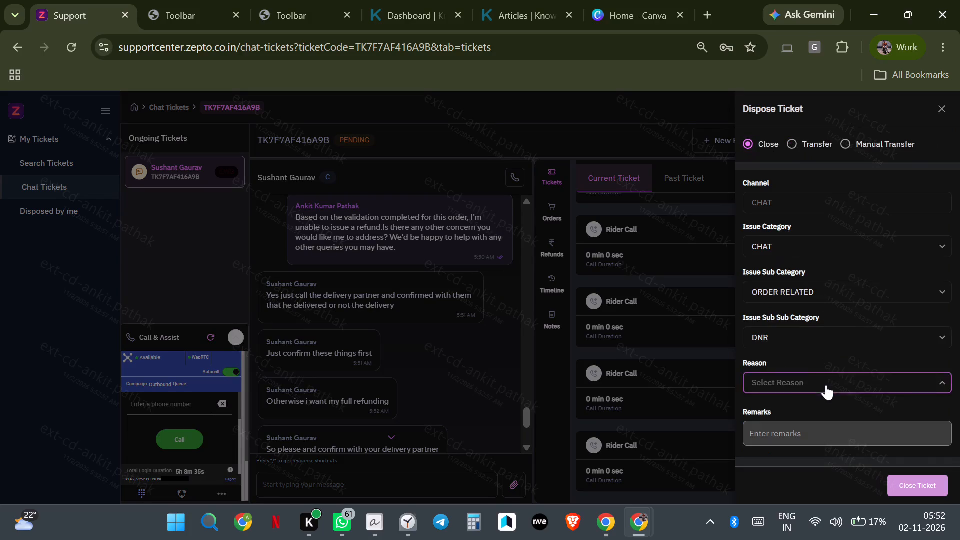
left_click(812, 480)
left_click(910, 483)
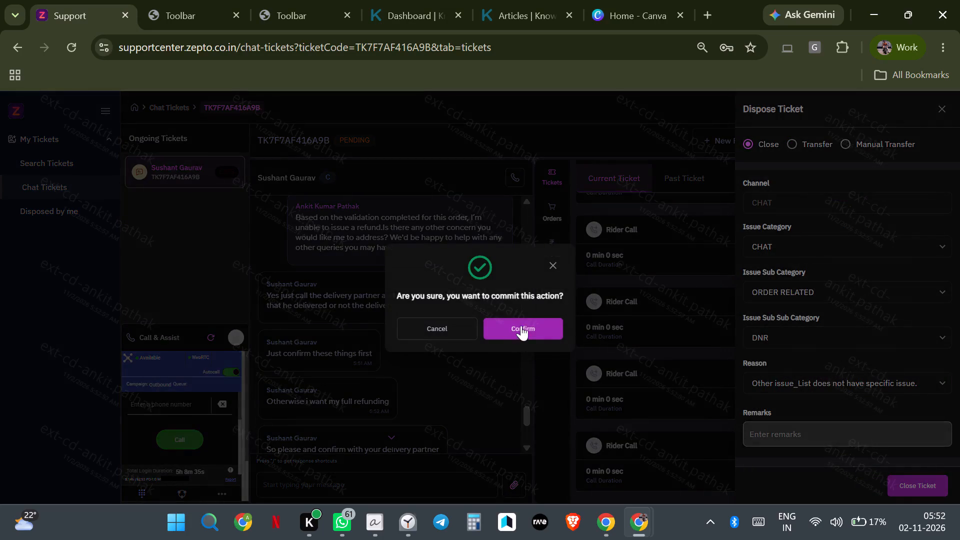
left_click(521, 325)
left_click(943, 117)
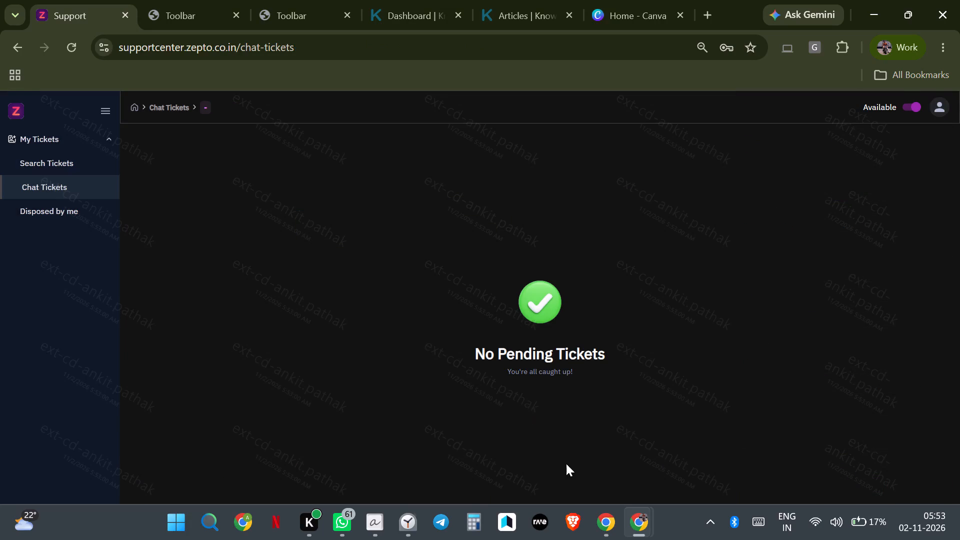
Switch to the Canva presentation and recolour the tagline list with the burnt-orange colour from the design's text colours.
left_click(729, 440)
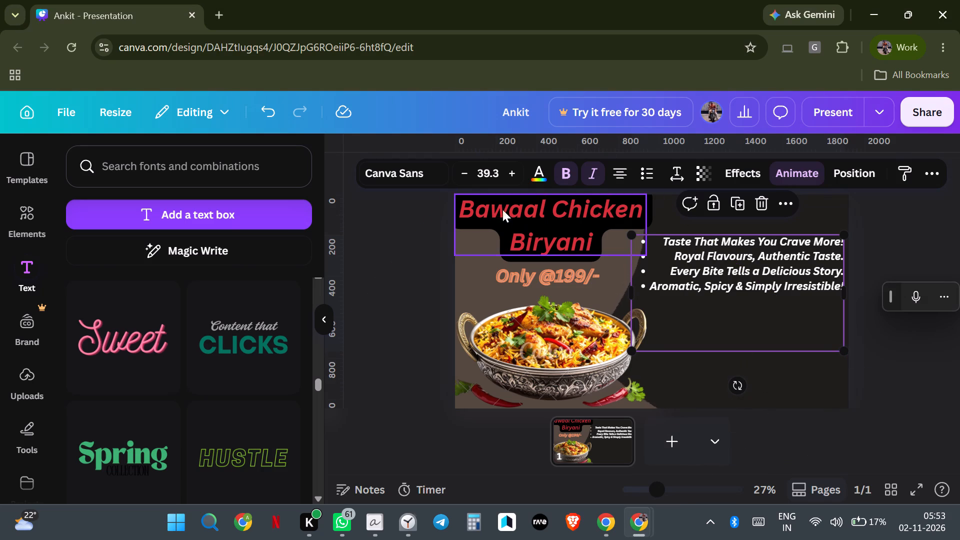
left_click(536, 173)
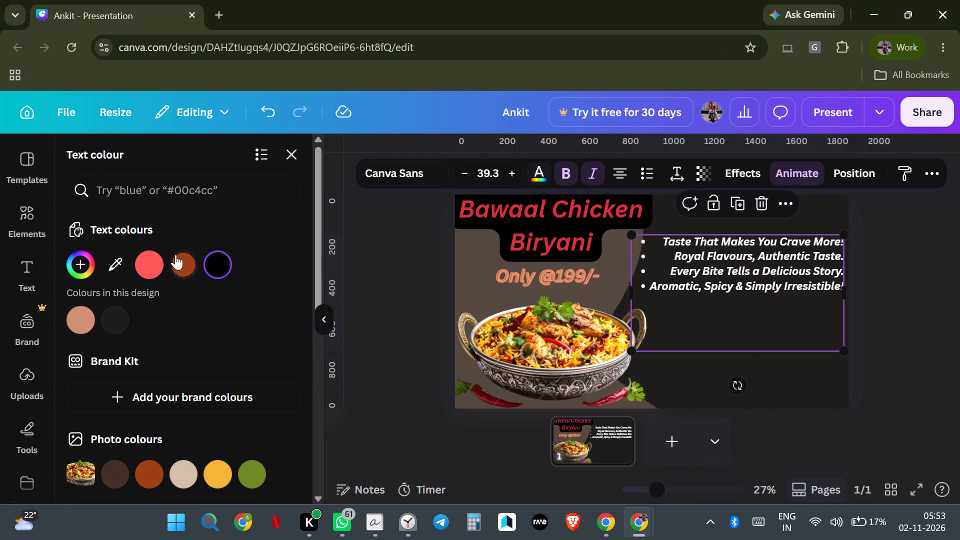
left_click(175, 254)
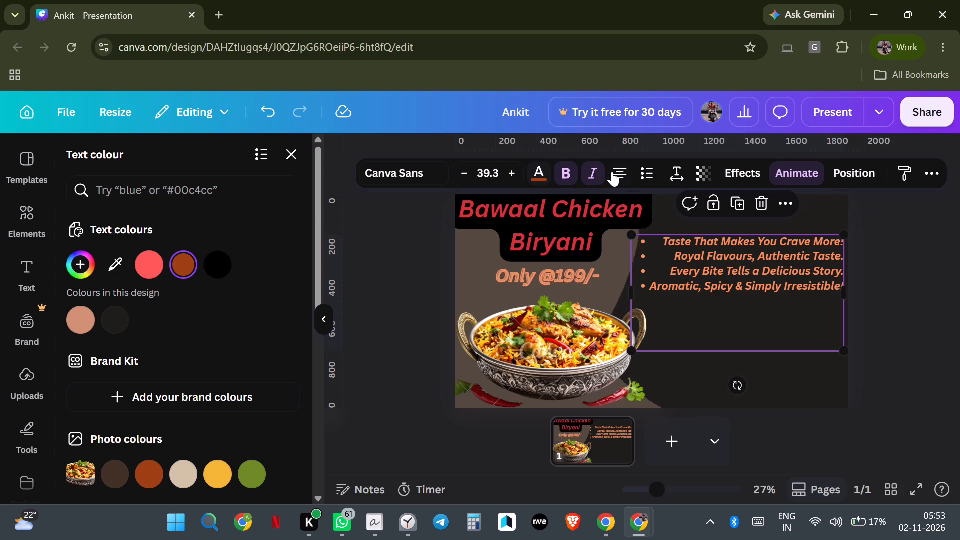
Remove bold and italics from the tagline list and set its alignment to justified.
left_click(571, 171)
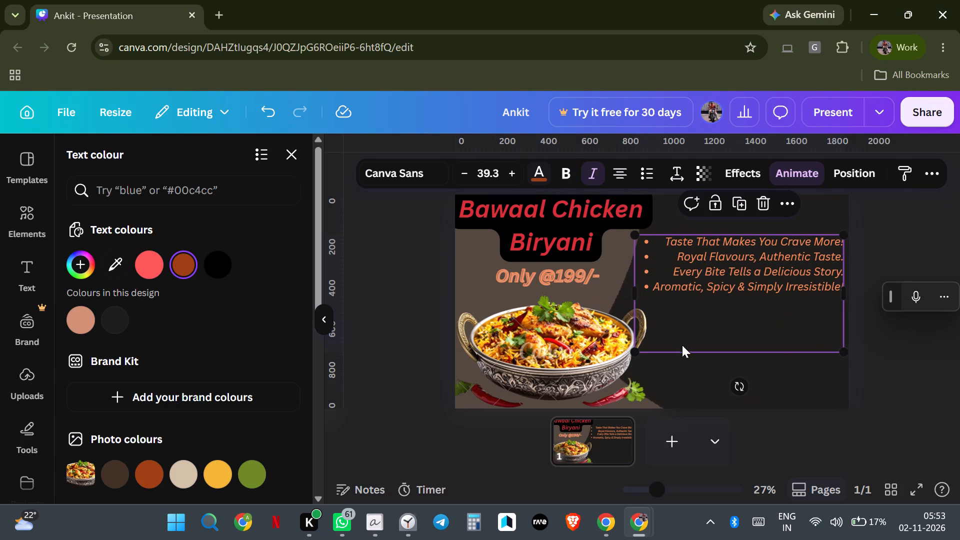
left_click(612, 262)
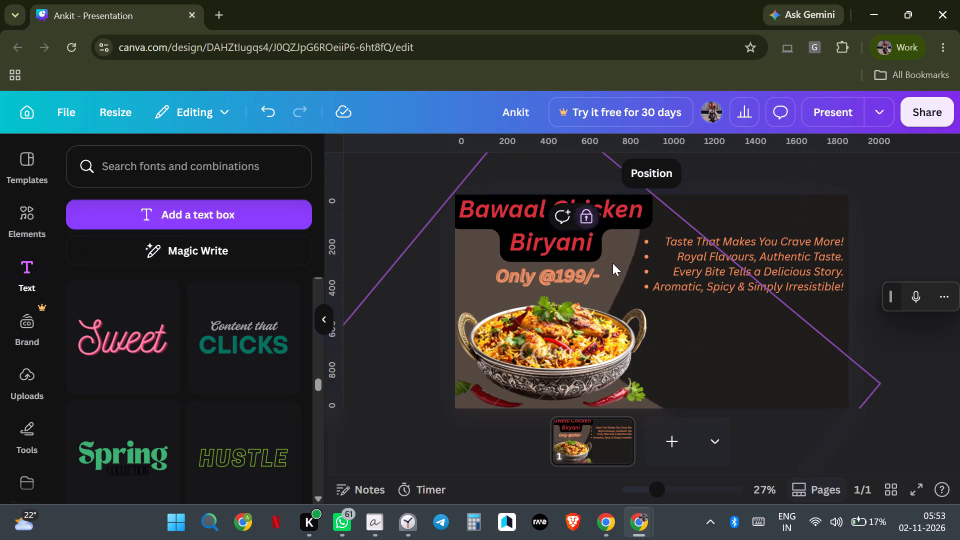
left_click(759, 275)
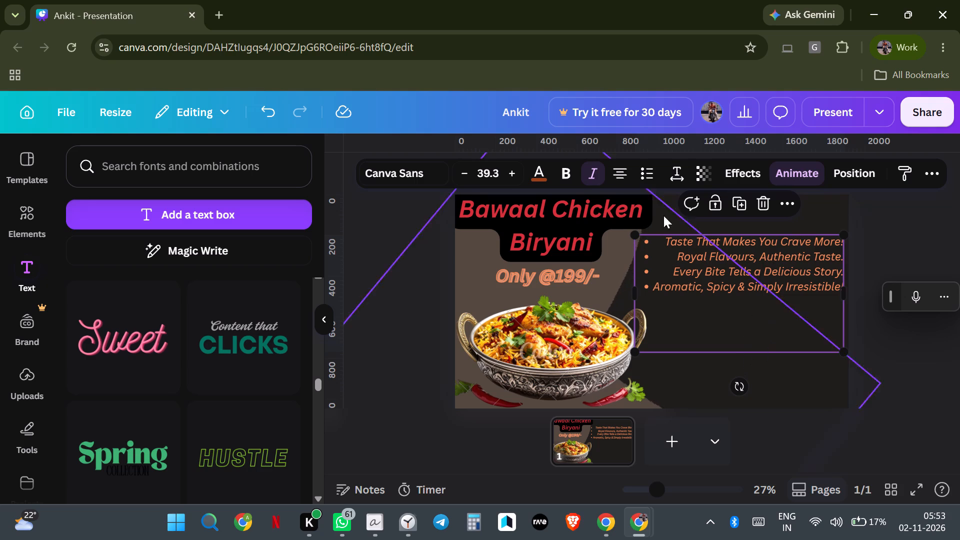
left_click(590, 166)
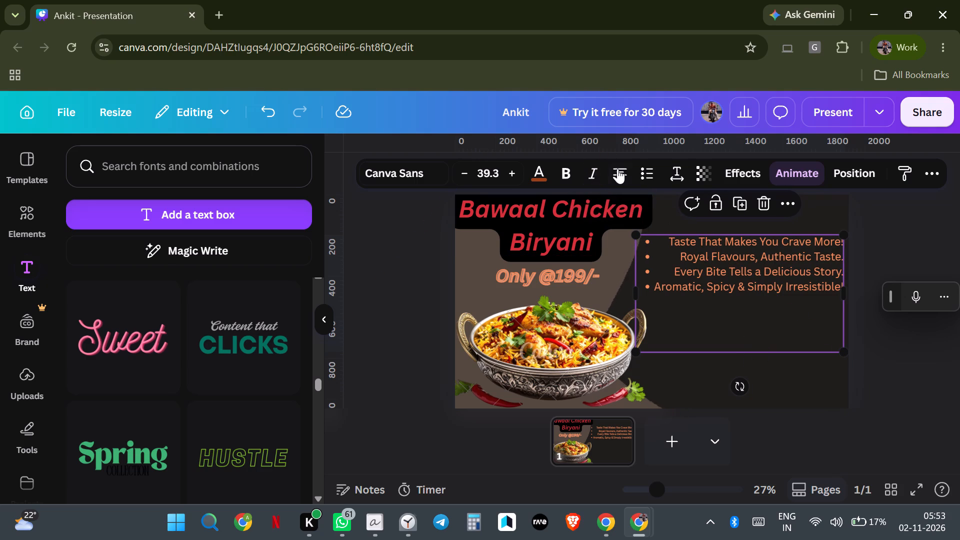
left_click(617, 169)
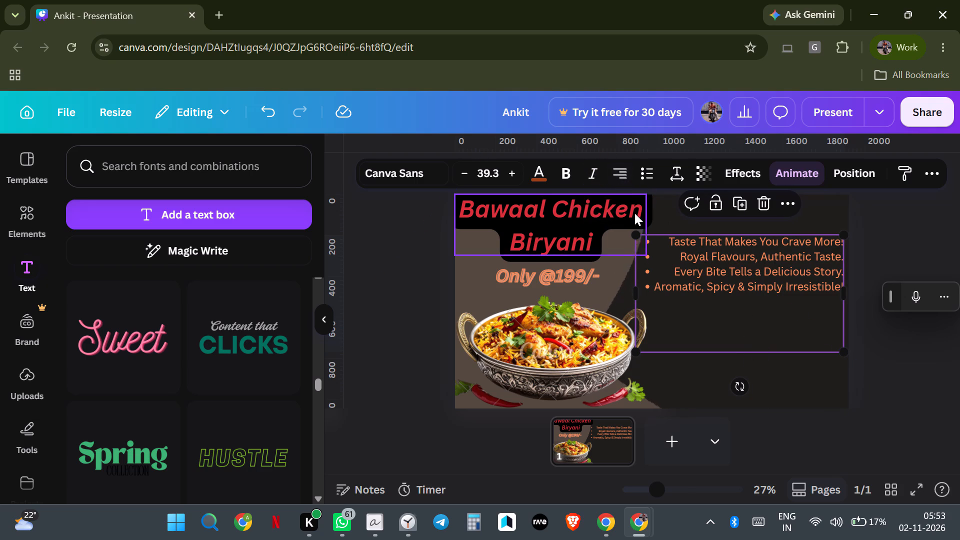
left_click(618, 177)
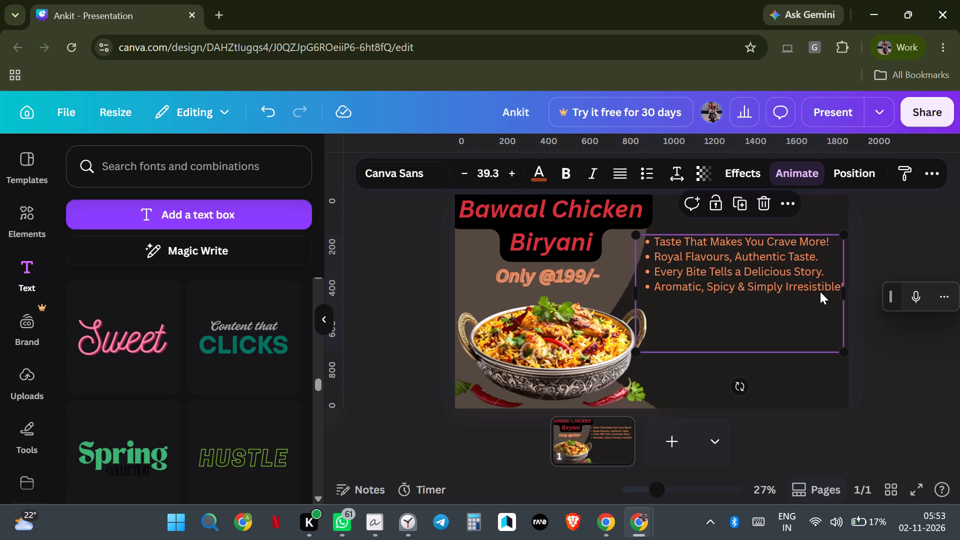
Scale the tagline text box to a font size of about 40.9 and position it against the slide's right edge, beside the heading.
scroll(672, 337, "down", 1)
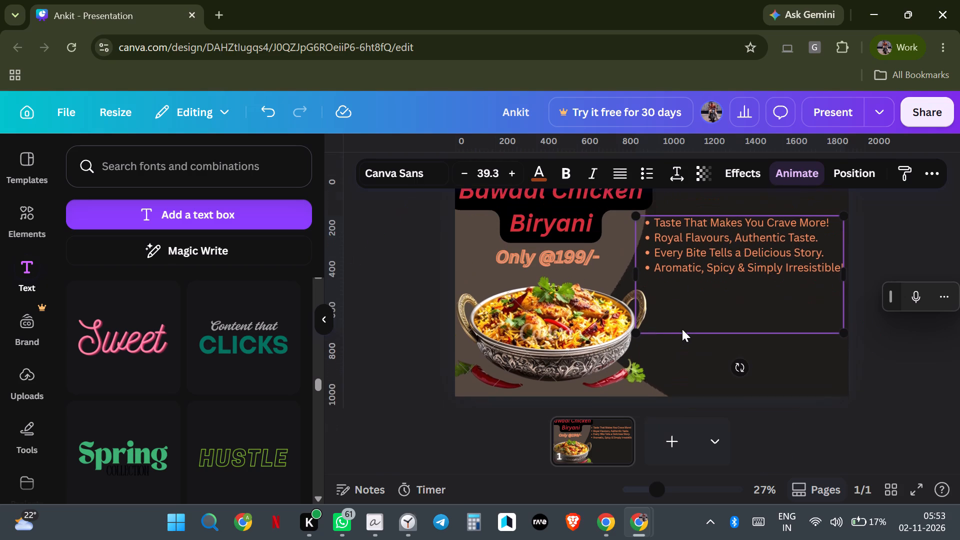
scroll(687, 328, "up", 1)
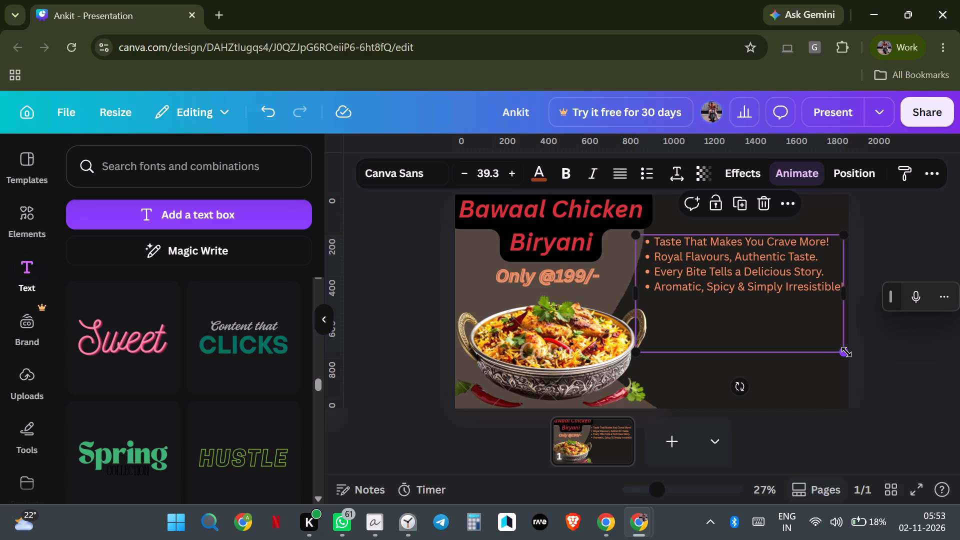
left_click_drag(845, 350, 855, 375)
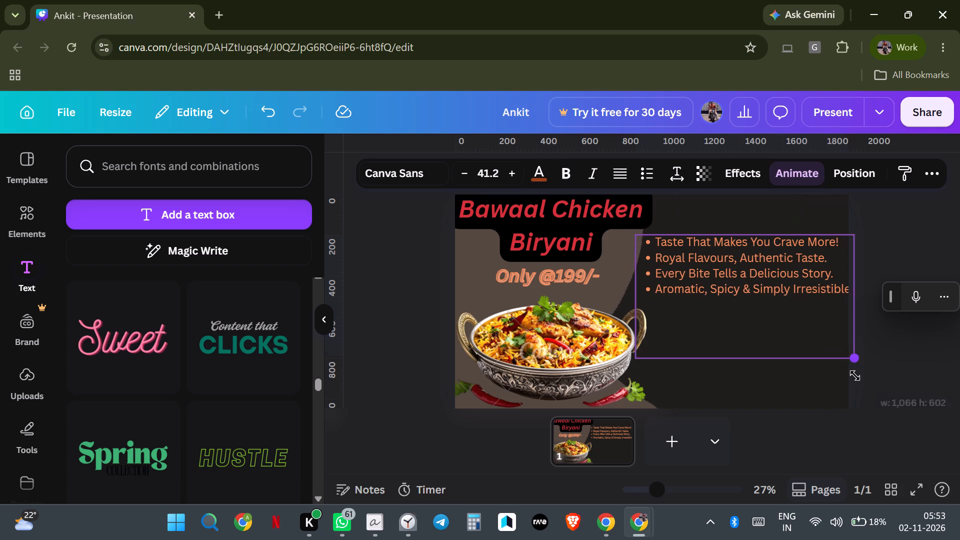
left_click_drag(855, 375, 836, 367)
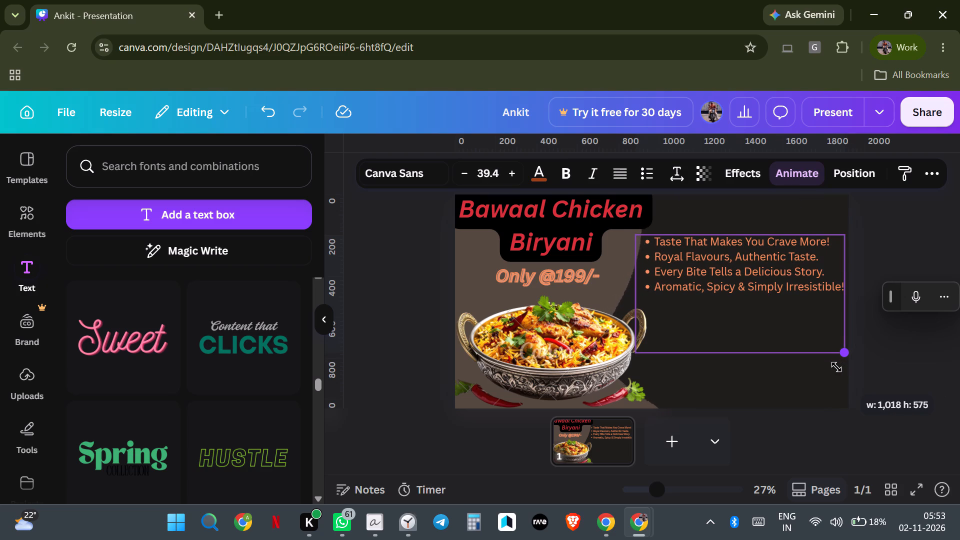
left_click_drag(836, 367, 837, 367)
left_click_drag(771, 303, 765, 310)
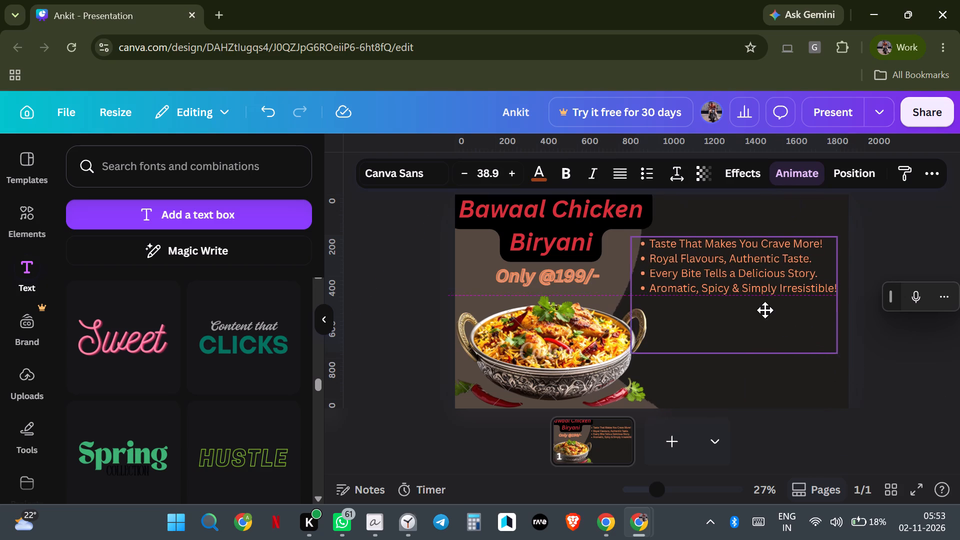
left_click_drag(765, 310, 757, 317)
left_click_drag(821, 359, 823, 359)
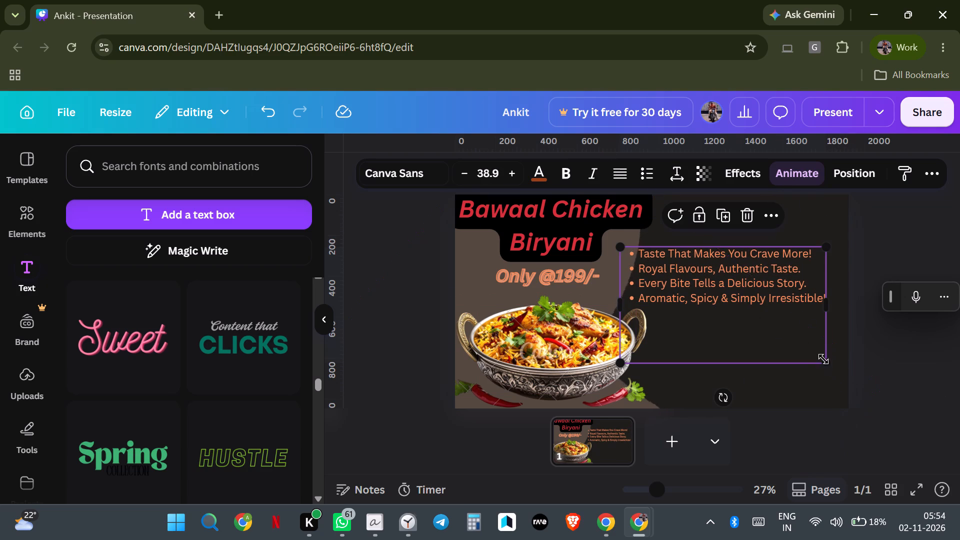
left_click_drag(823, 359, 821, 351)
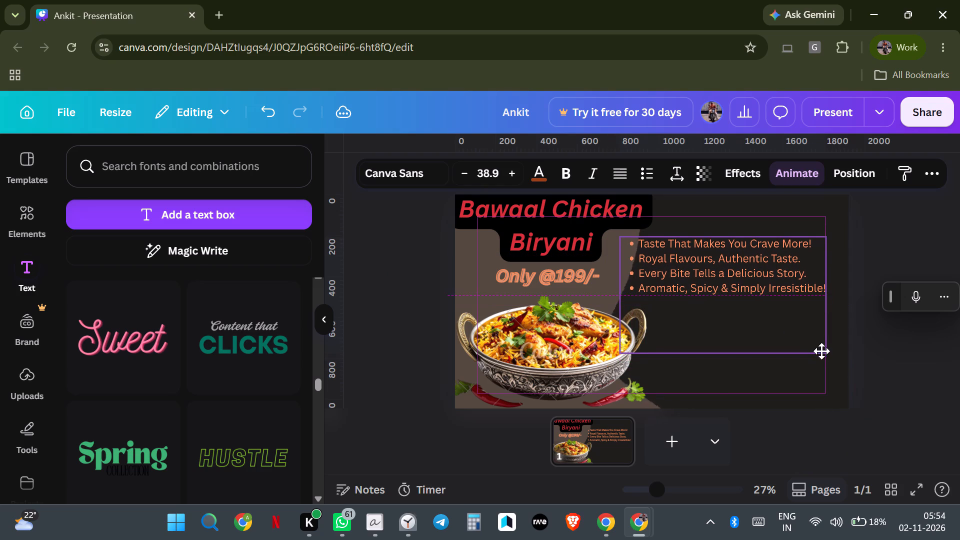
left_click_drag(821, 351, 825, 350)
left_click_drag(831, 354, 837, 359)
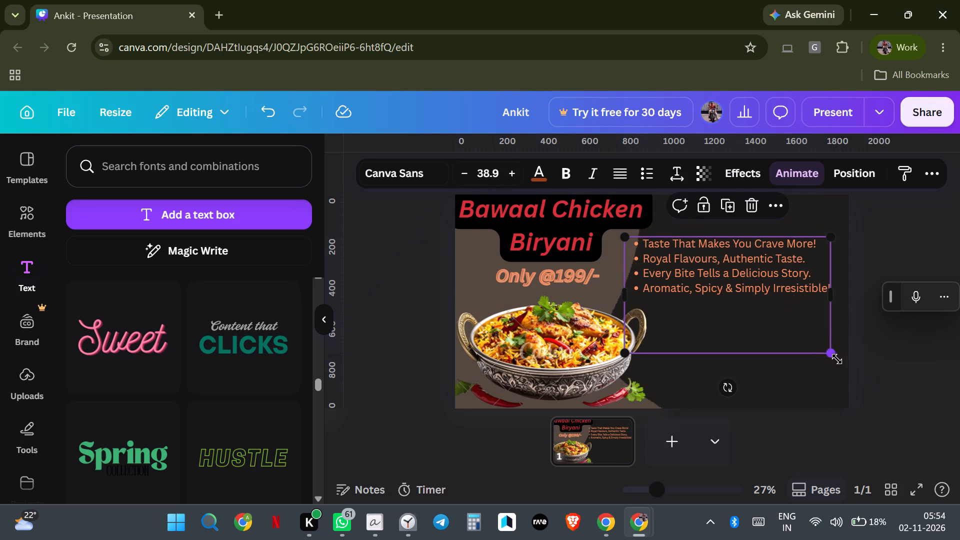
left_click_drag(837, 359, 849, 371)
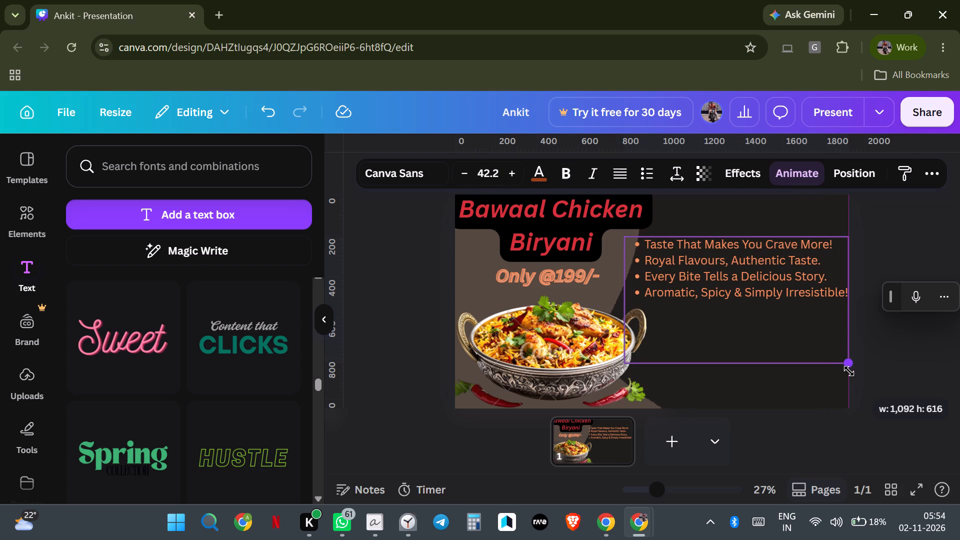
left_click_drag(849, 371, 839, 366)
left_click_drag(709, 287, 724, 306)
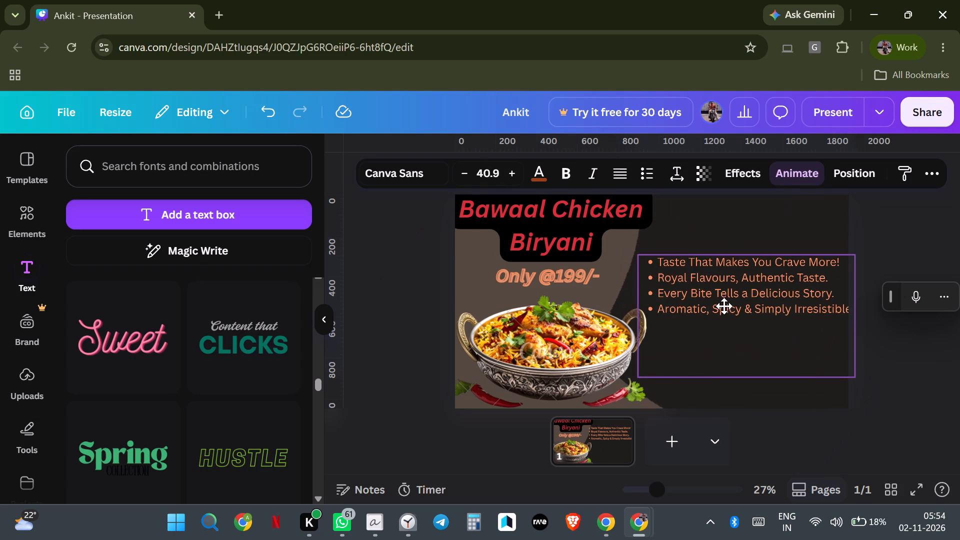
left_click_drag(724, 306, 727, 285)
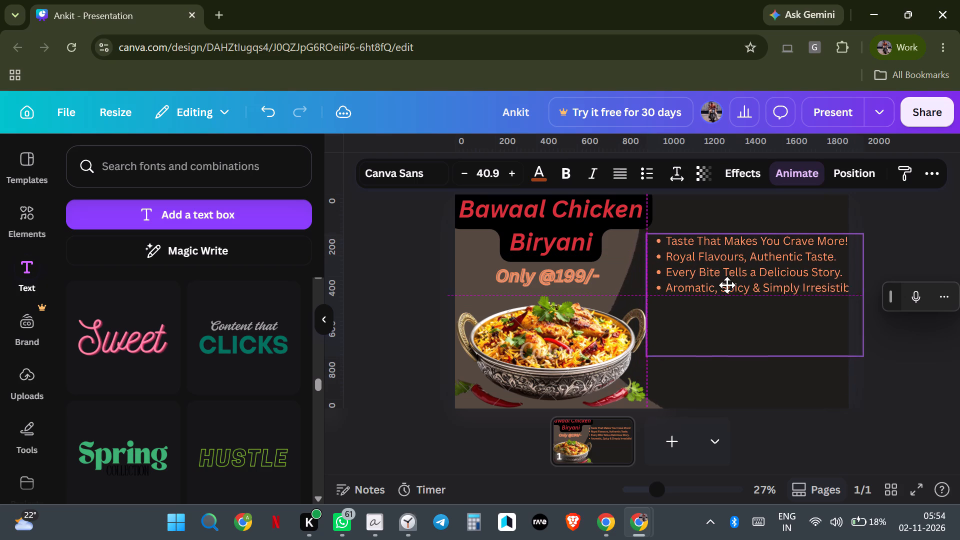
left_click_drag(727, 285, 723, 282)
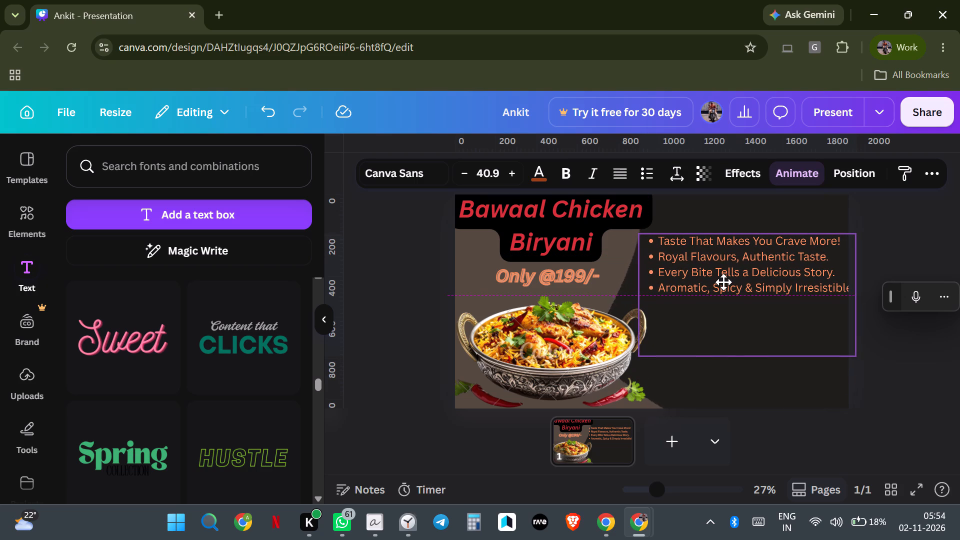
left_click_drag(723, 282, 720, 283)
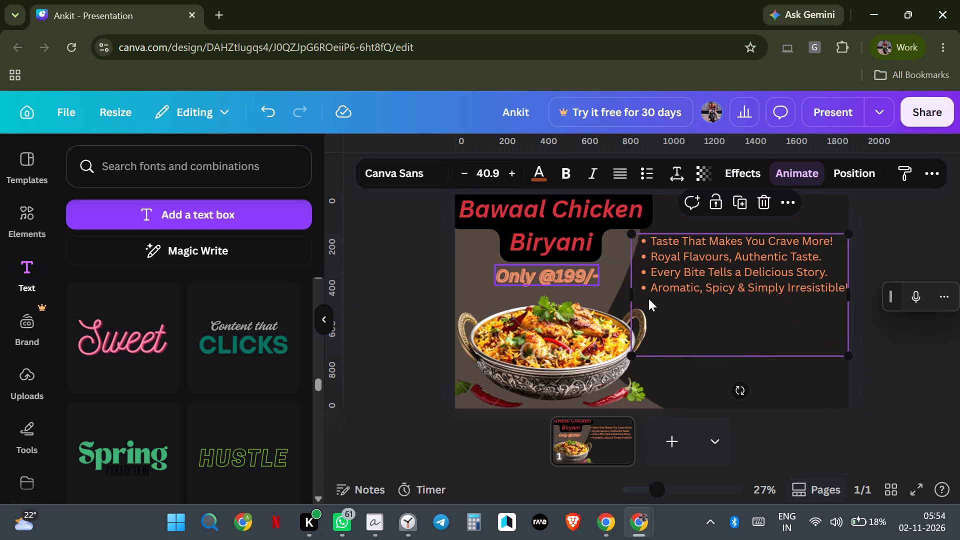
Recolour the text of all four taglines coral red #ff5757, checking the Zepto support window for pending chats in between.
left_click(713, 270)
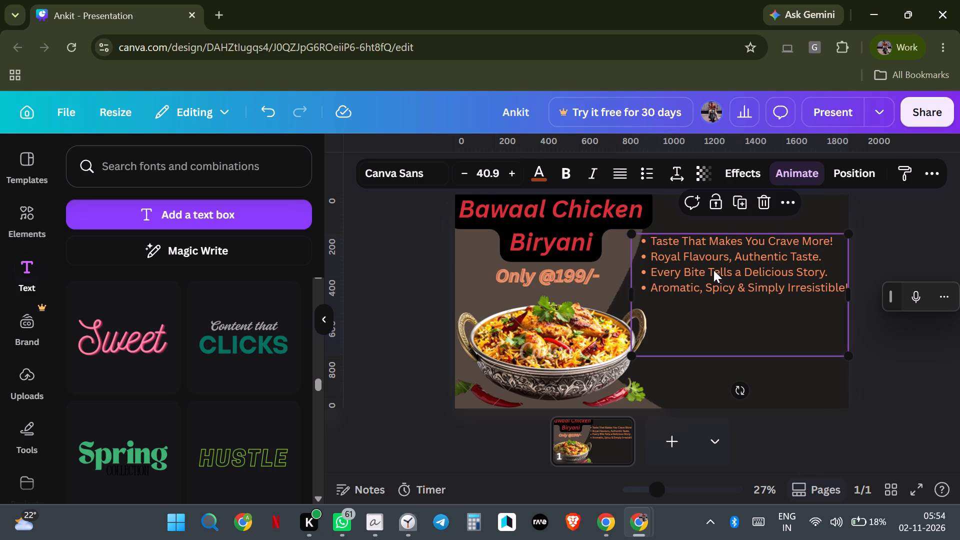
left_click_drag(836, 306, 833, 304)
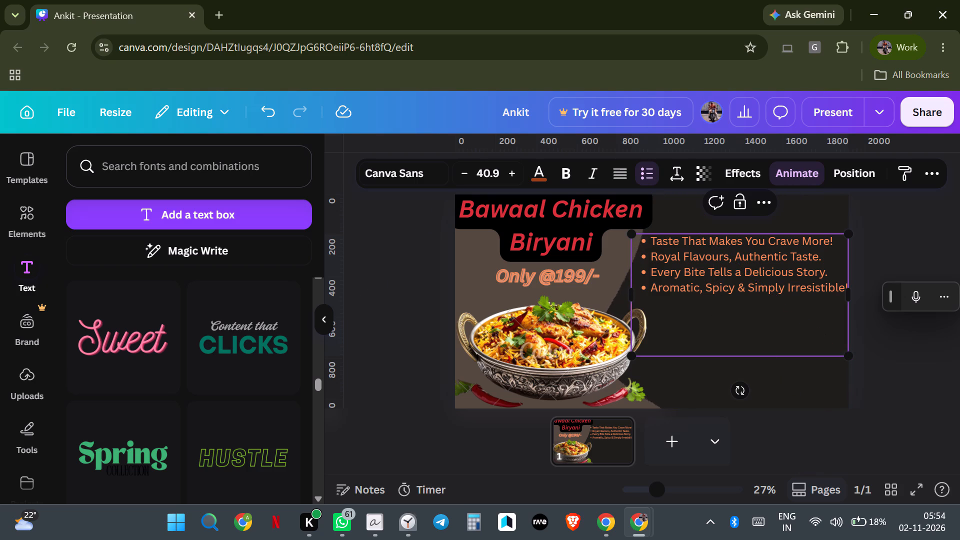
left_click_drag(833, 304, 655, 229)
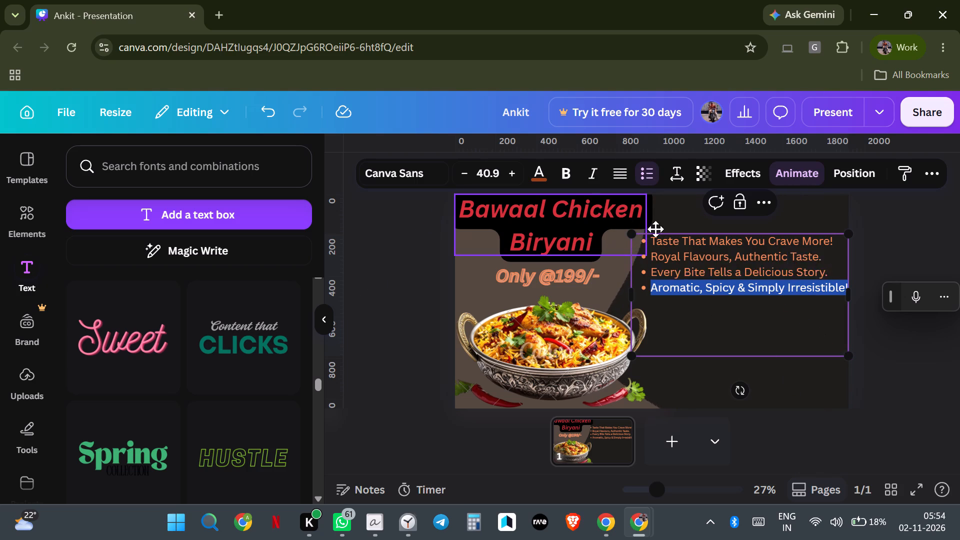
left_click_drag(655, 229, 657, 232)
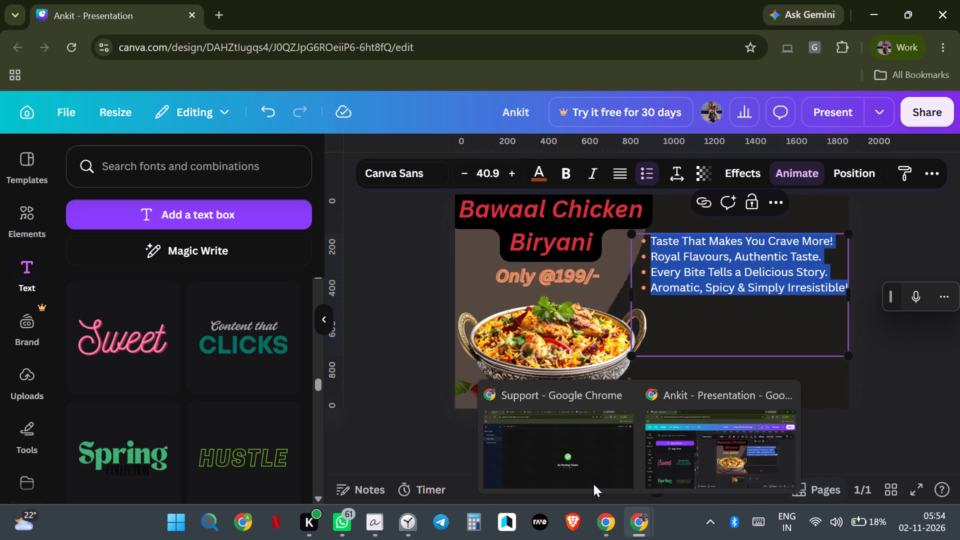
left_click(544, 445)
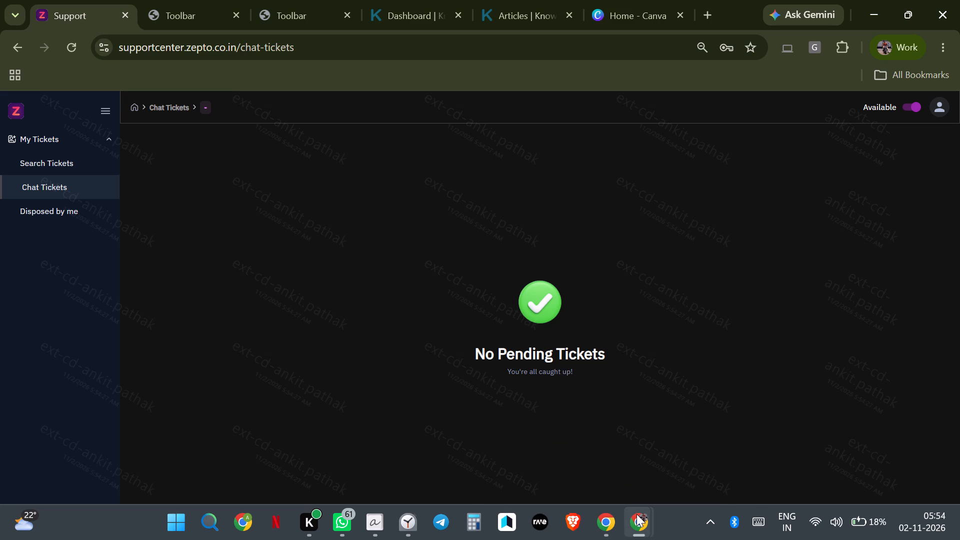
left_click(681, 446)
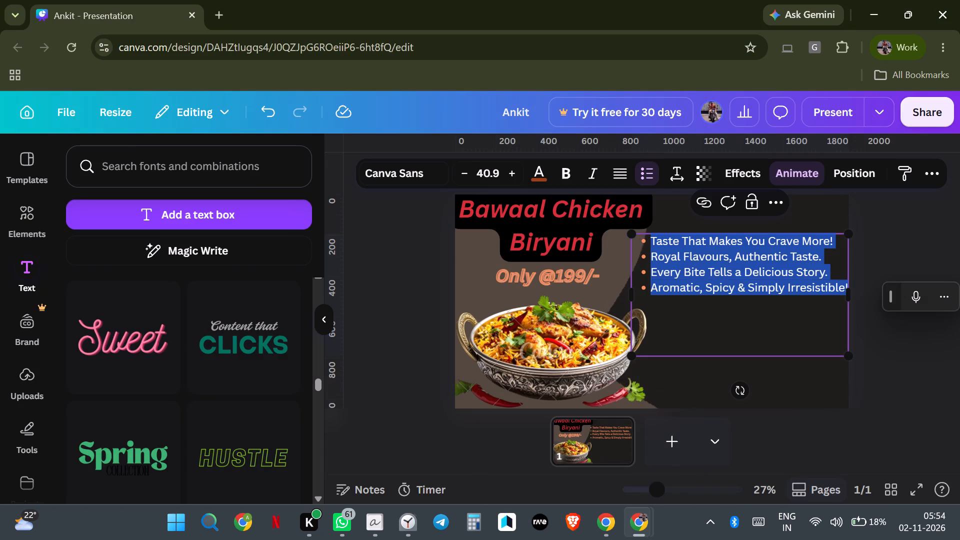
left_click(541, 176)
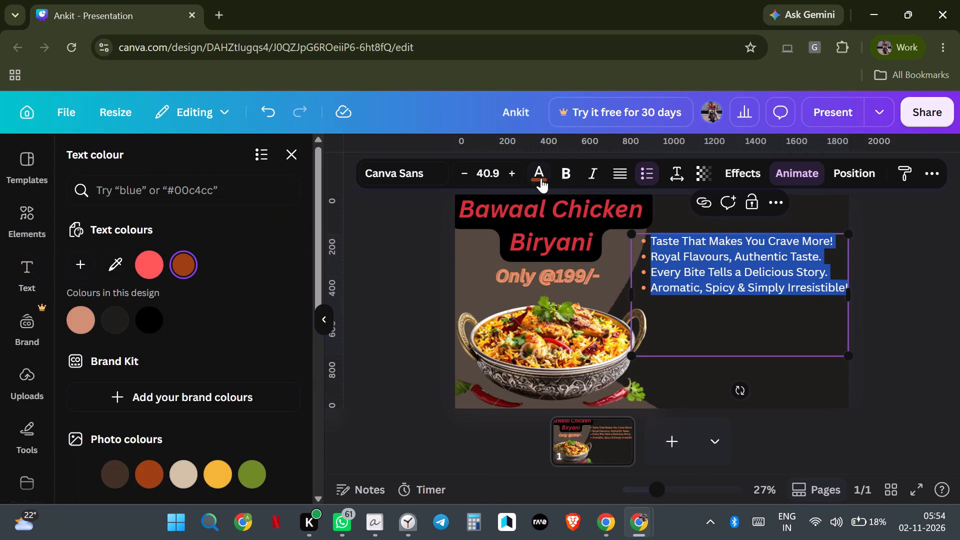
left_click(74, 320)
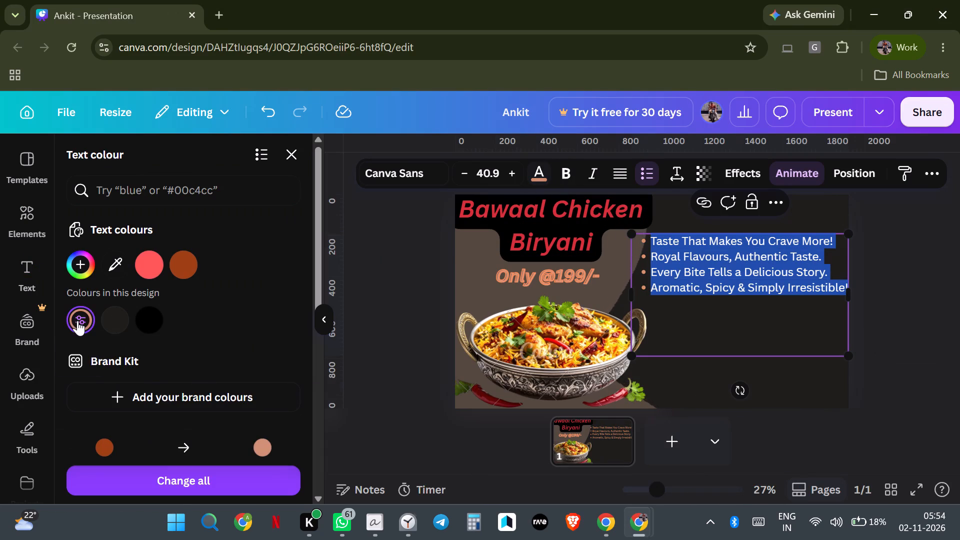
left_click(153, 261)
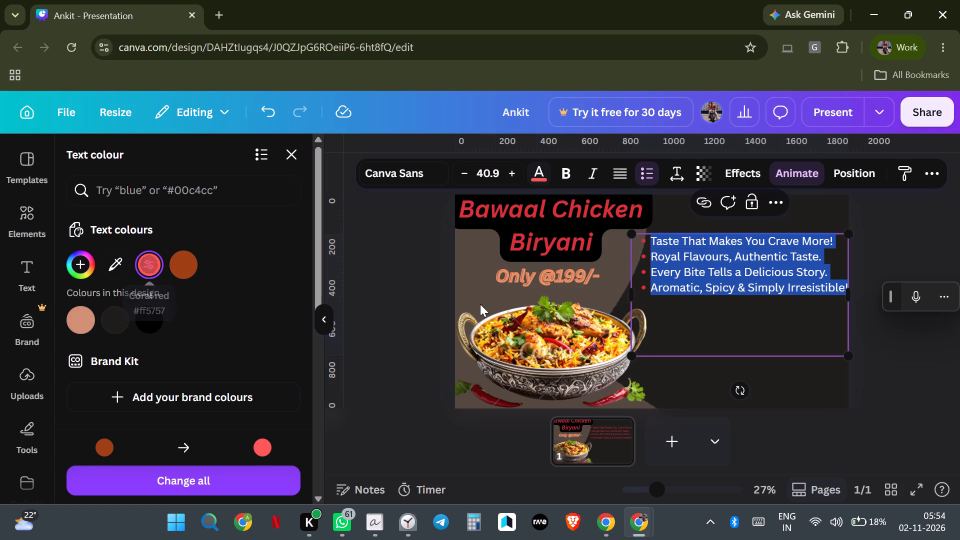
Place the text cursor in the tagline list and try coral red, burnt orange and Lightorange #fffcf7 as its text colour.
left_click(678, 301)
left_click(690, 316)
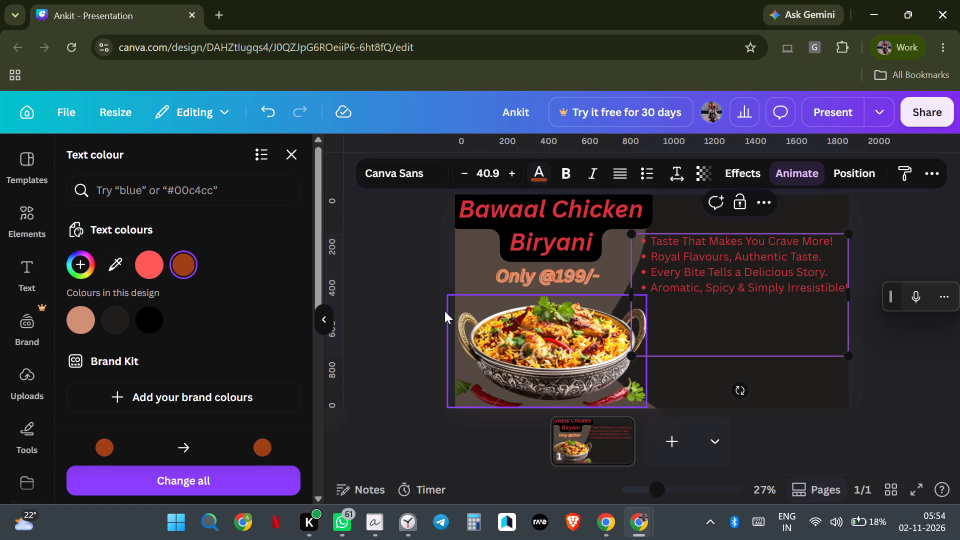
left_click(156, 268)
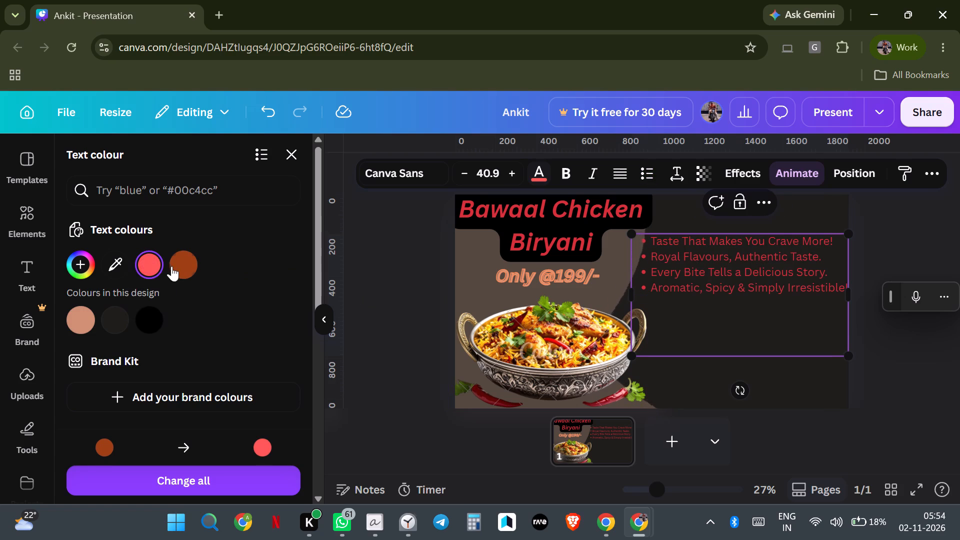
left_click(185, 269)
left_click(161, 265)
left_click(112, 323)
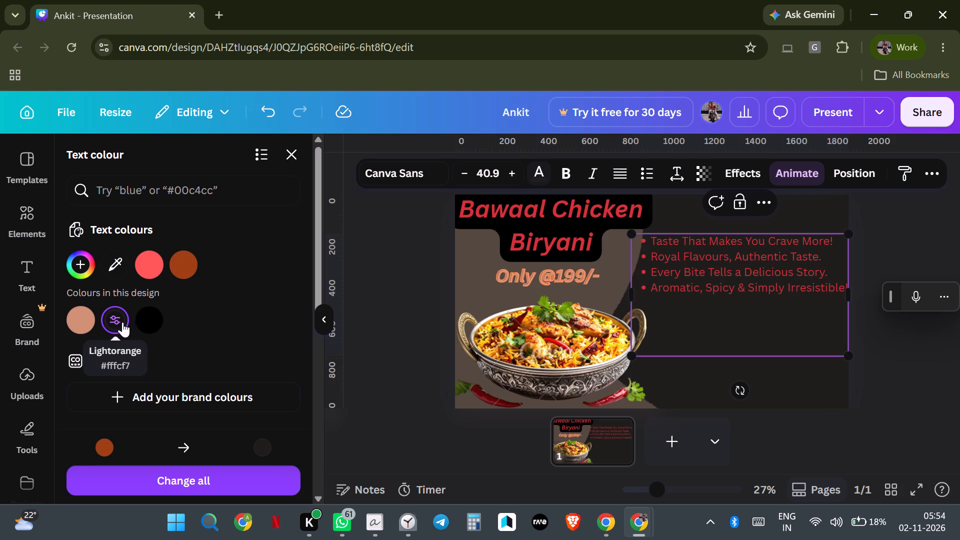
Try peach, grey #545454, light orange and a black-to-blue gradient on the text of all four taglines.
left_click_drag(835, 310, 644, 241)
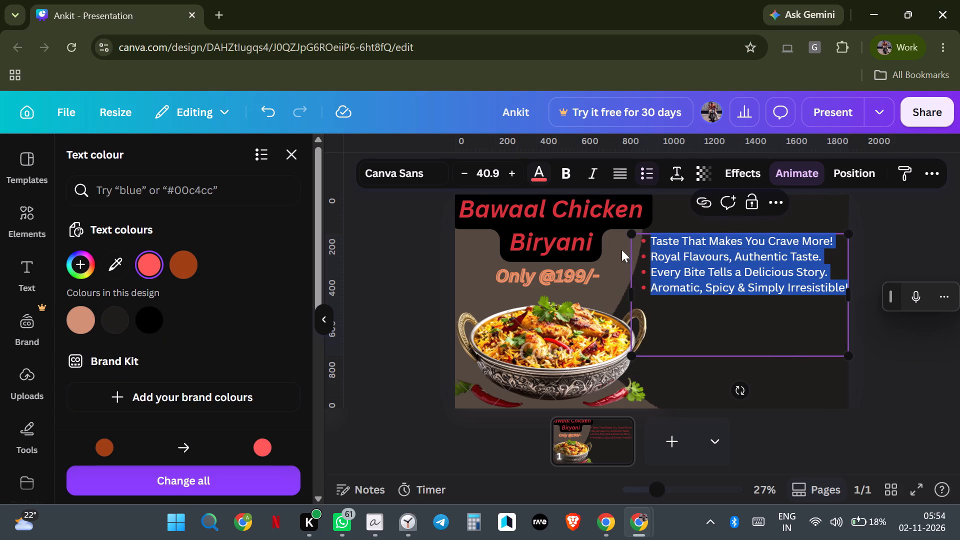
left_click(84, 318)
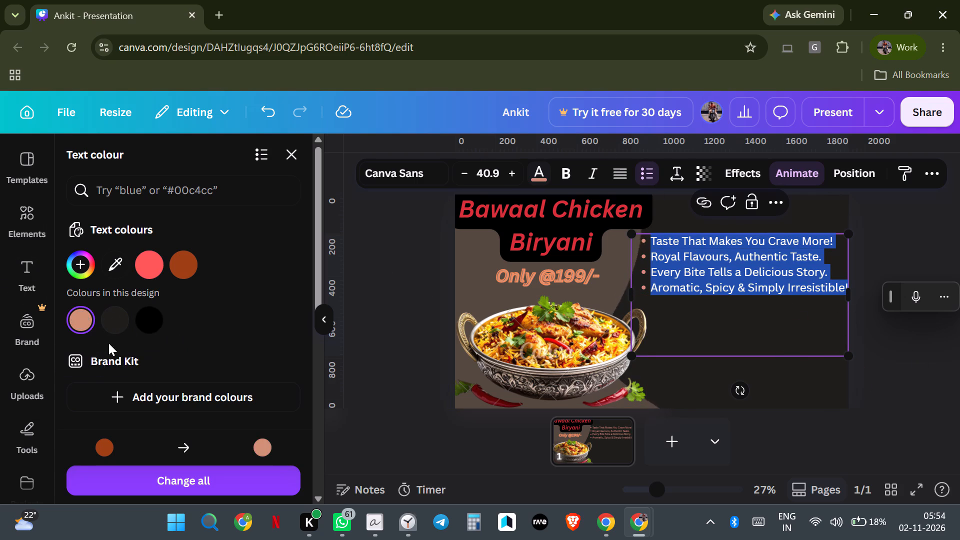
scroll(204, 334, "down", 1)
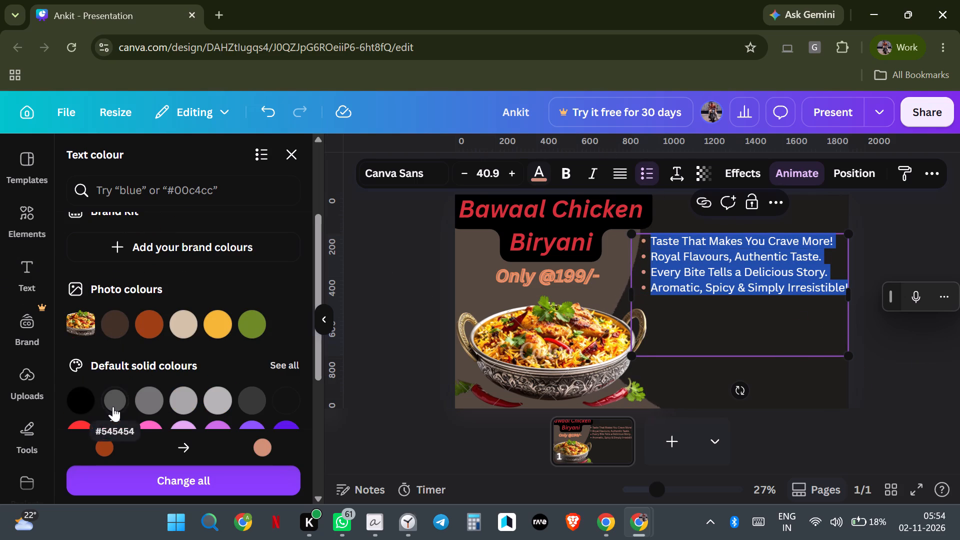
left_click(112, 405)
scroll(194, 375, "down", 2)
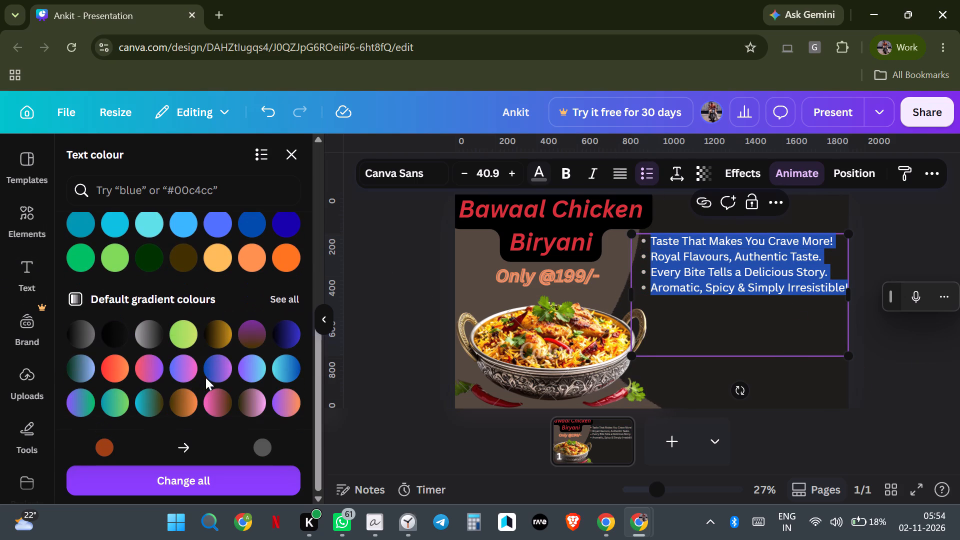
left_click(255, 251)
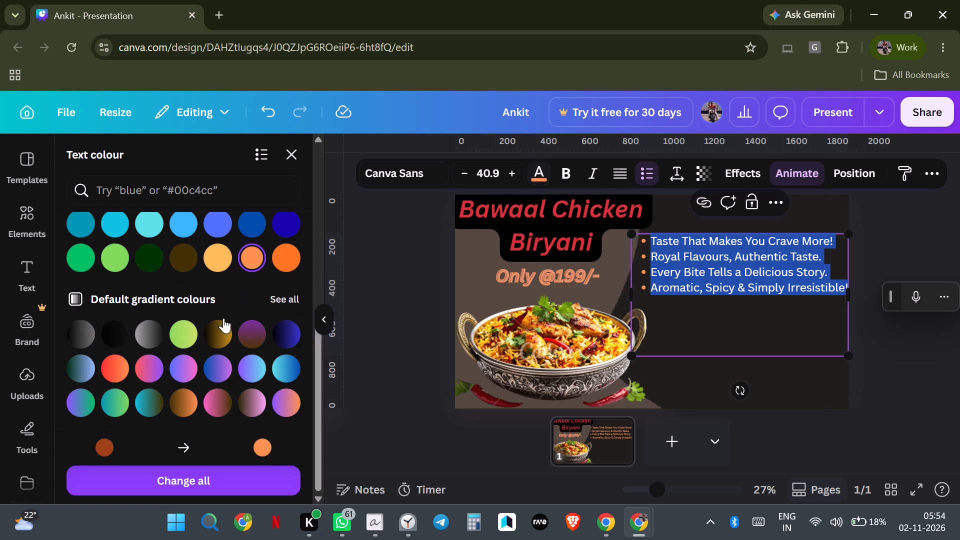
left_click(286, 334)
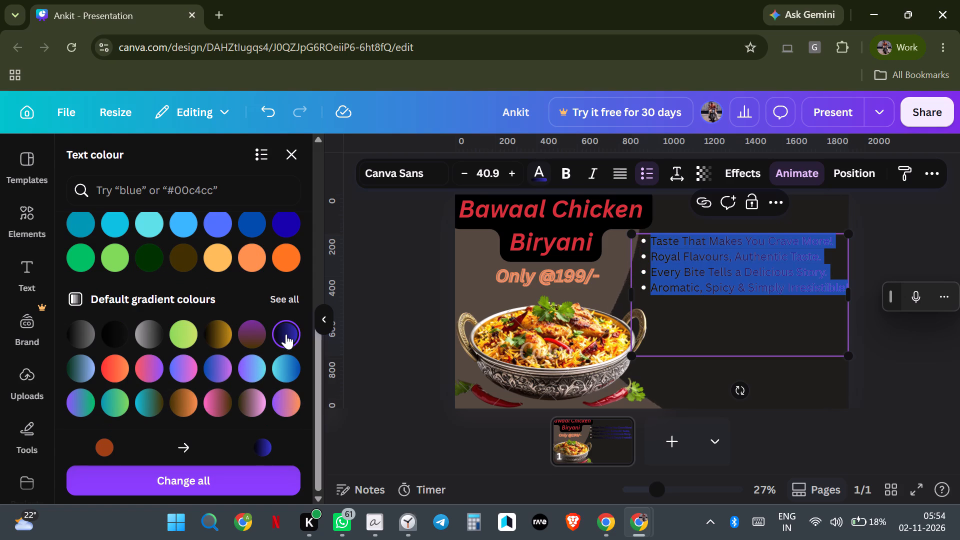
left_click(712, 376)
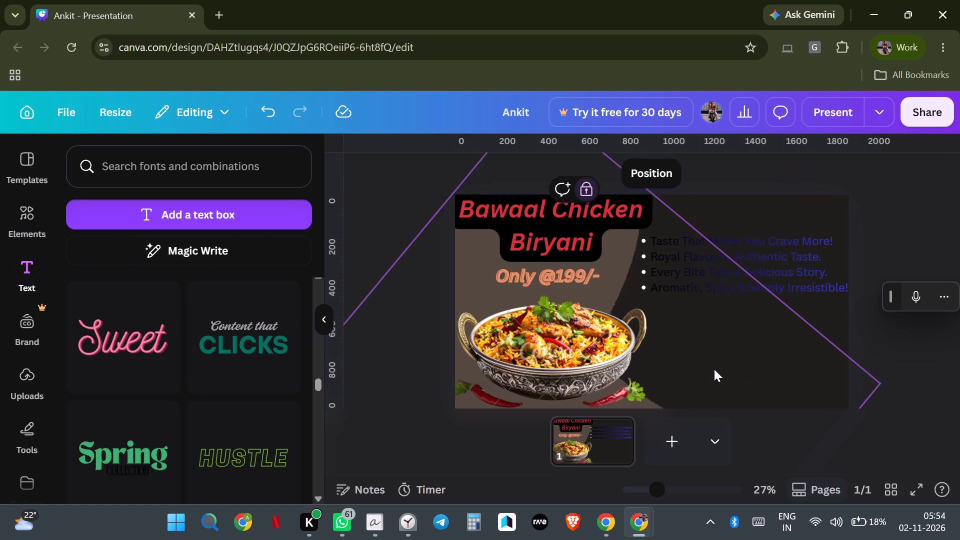
Narrow the tagline text box slightly from its right side so the last tagline wraps onto a second line.
scroll(246, 305, "up", 2)
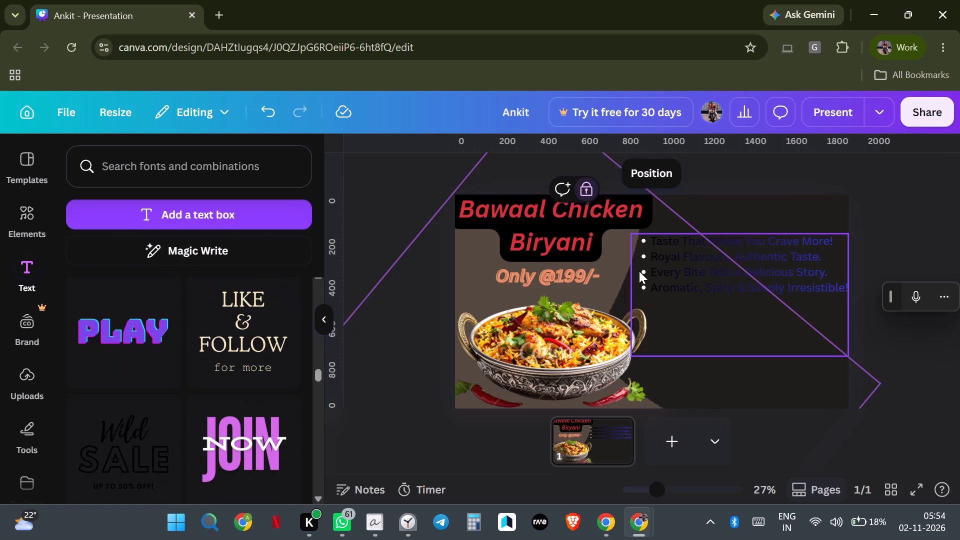
left_click(724, 273)
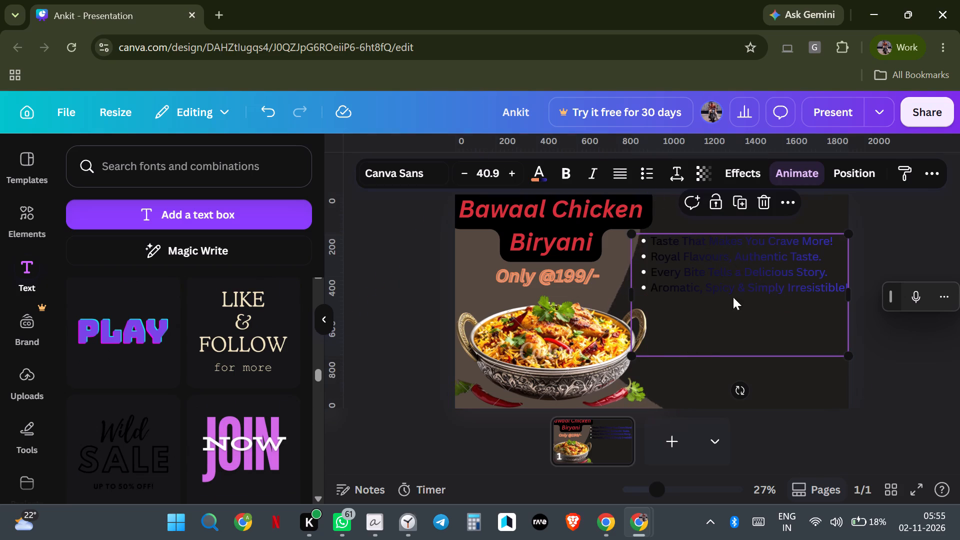
left_click(762, 272)
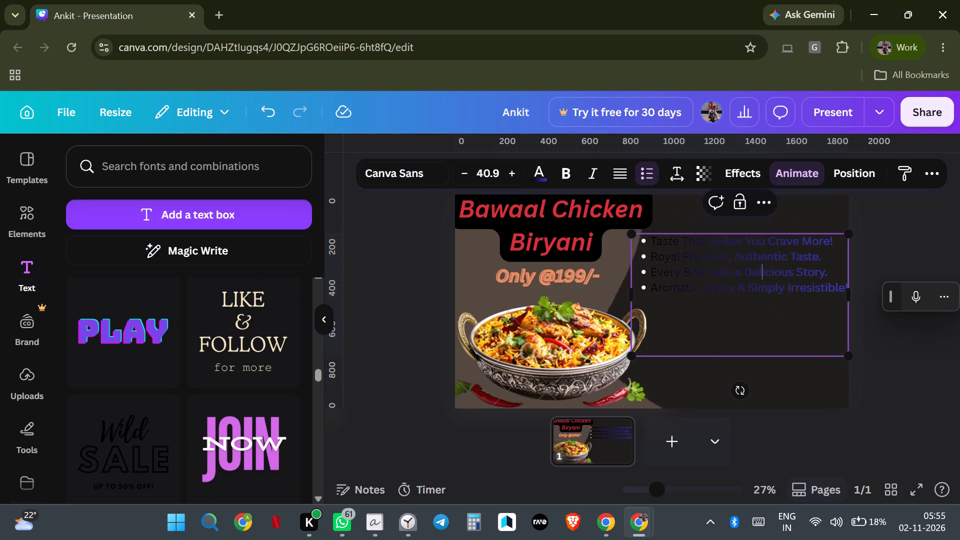
left_click_drag(852, 309, 843, 308)
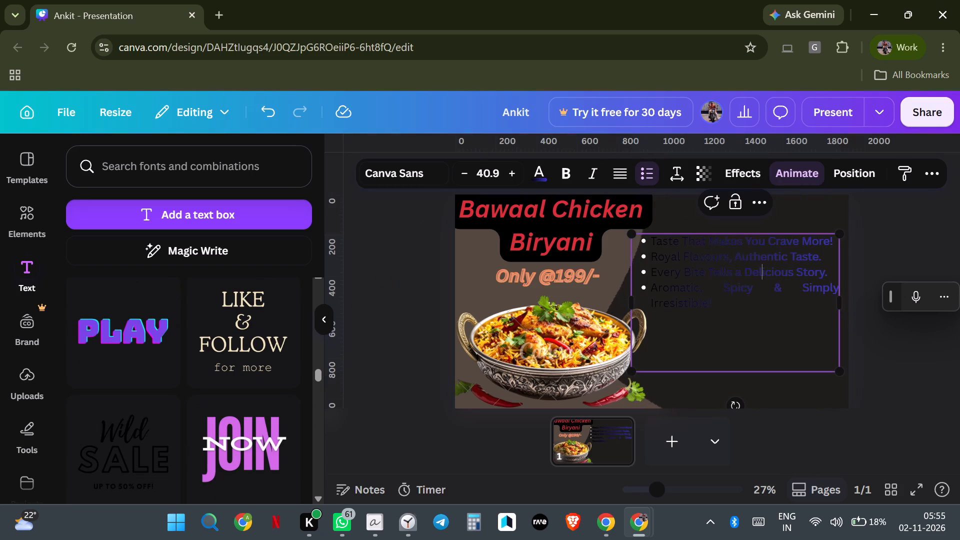
Recolour the tagline text with the default red-to-orange gradient, after trying solid #ff914d, dark brown, #ff5757 and #ff3131 and the #ff5757–#8c52ff gradient.
left_click_drag(783, 320, 654, 234)
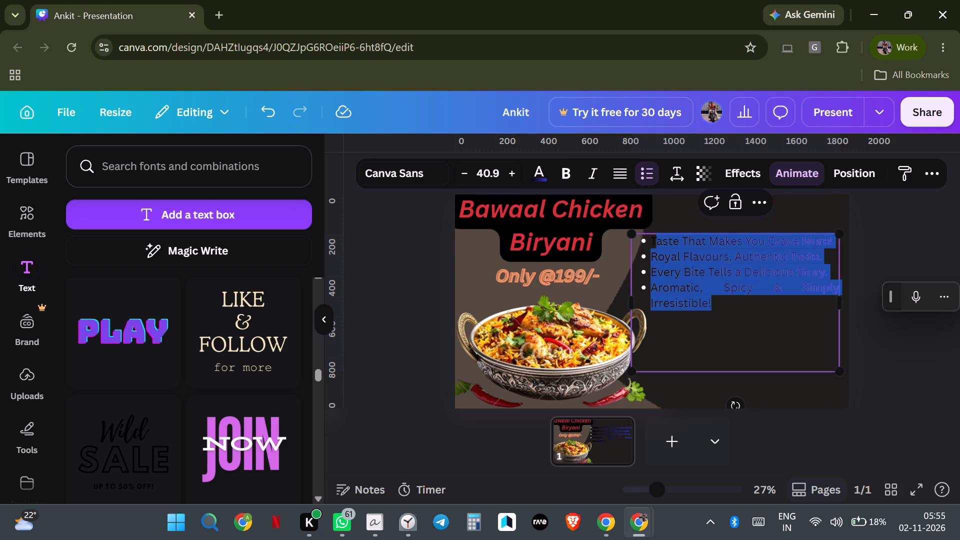
left_click_drag(654, 234, 653, 234)
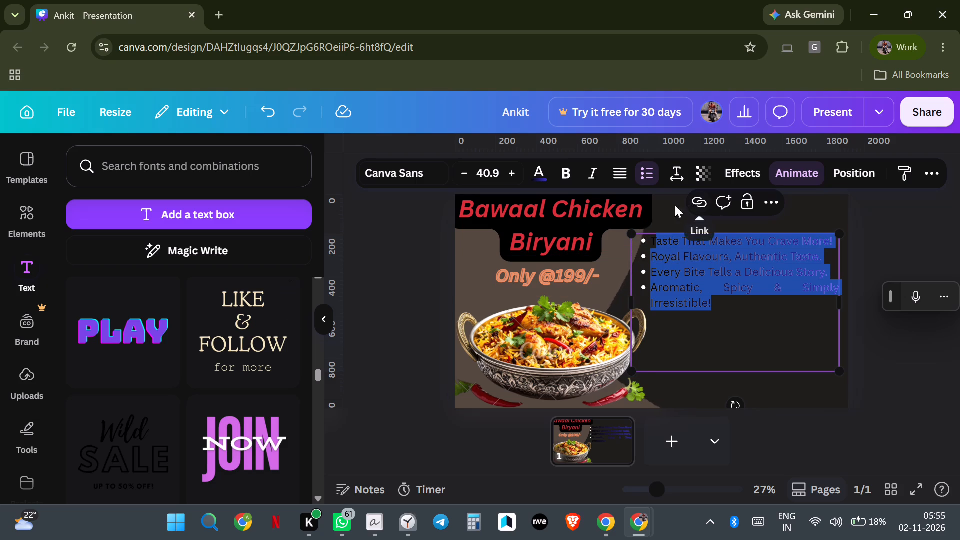
left_click(539, 171)
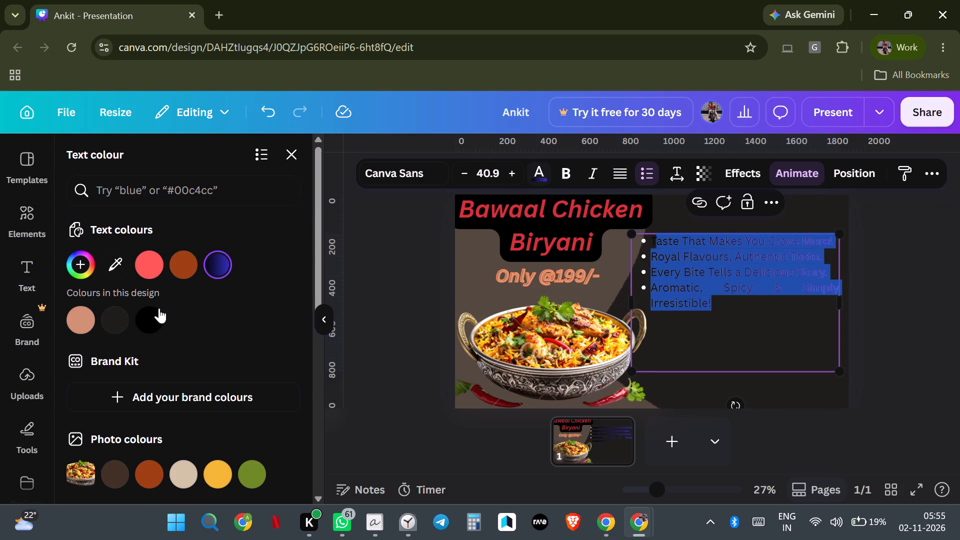
scroll(185, 399, "down", 2)
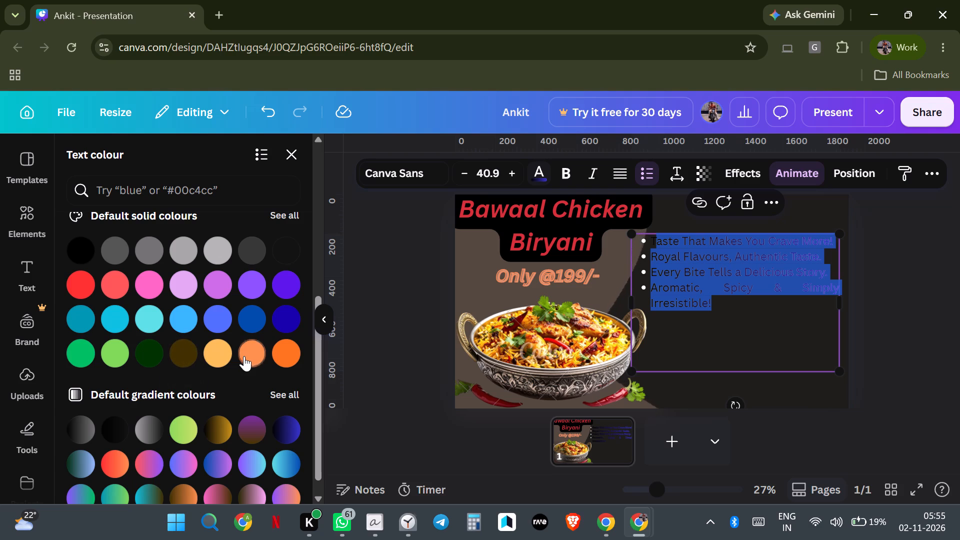
left_click(244, 356)
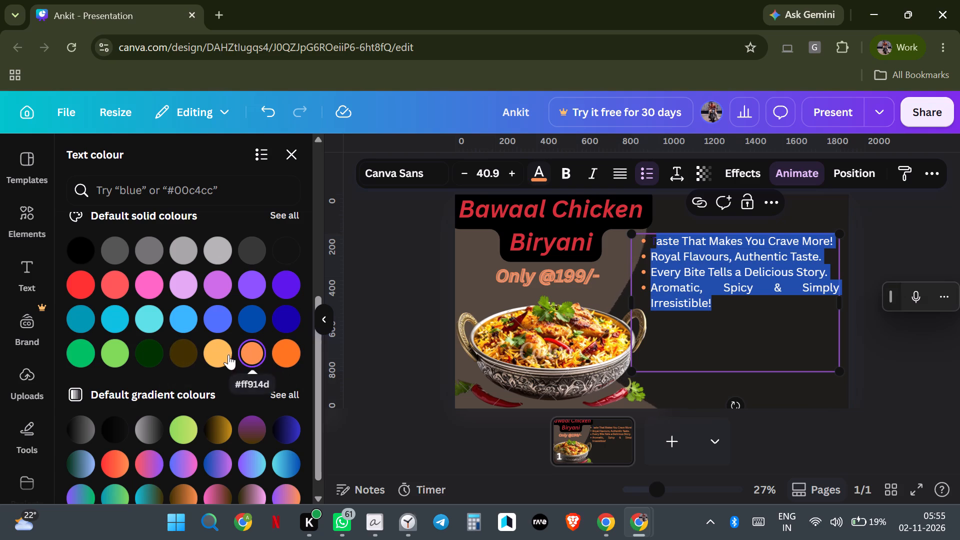
left_click(184, 352)
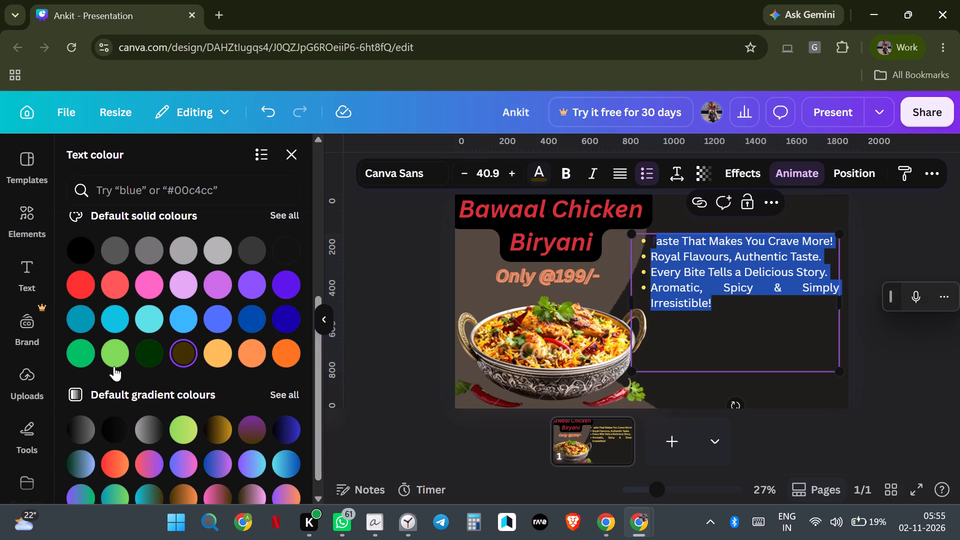
left_click(111, 287)
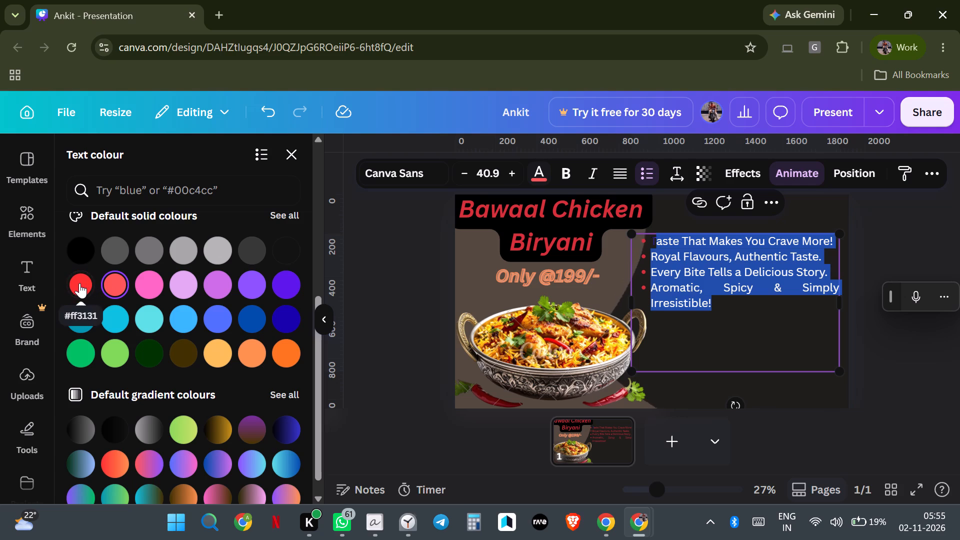
left_click(78, 283)
scroll(139, 437, "down", 1)
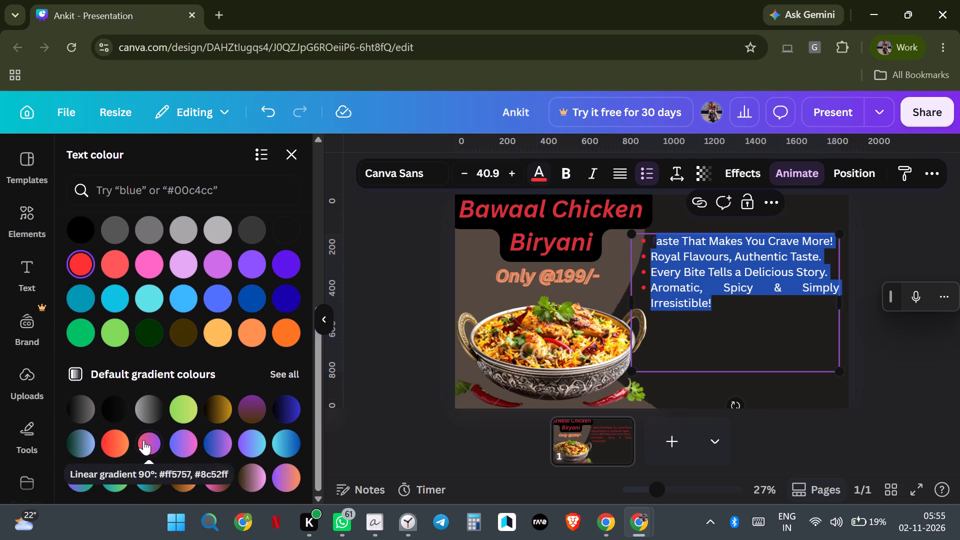
left_click(146, 443)
left_click(114, 440)
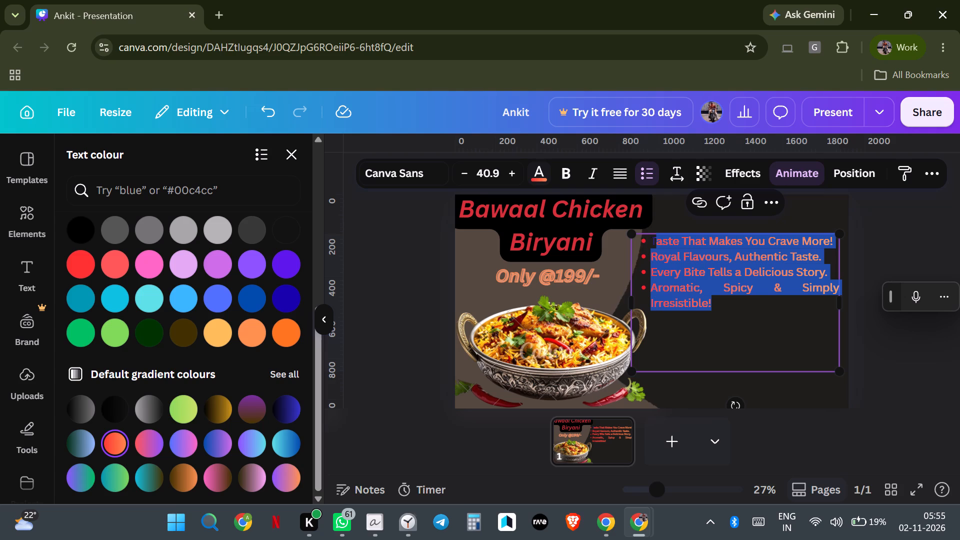
Scale the tagline text box down from its upper-left corner to a font size of 38.
left_click(751, 170)
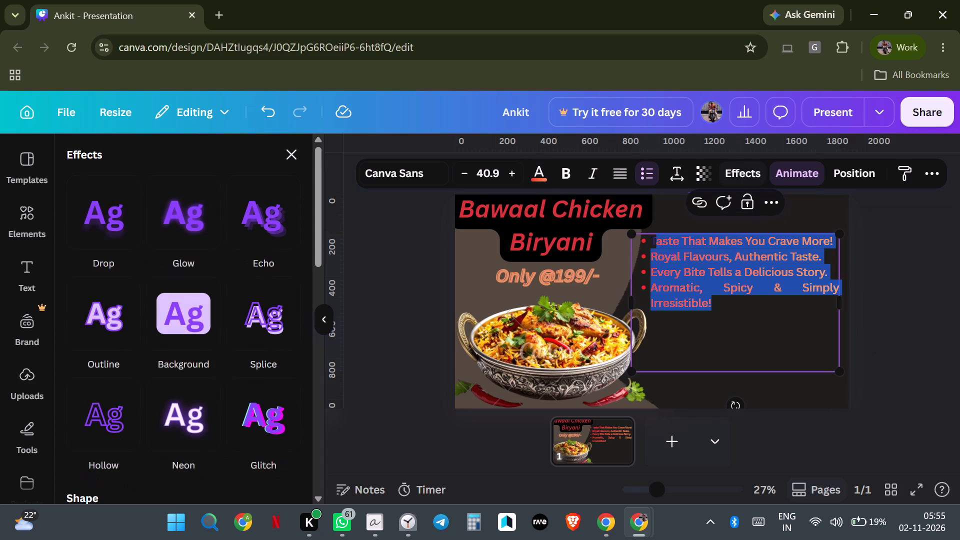
left_click(756, 367)
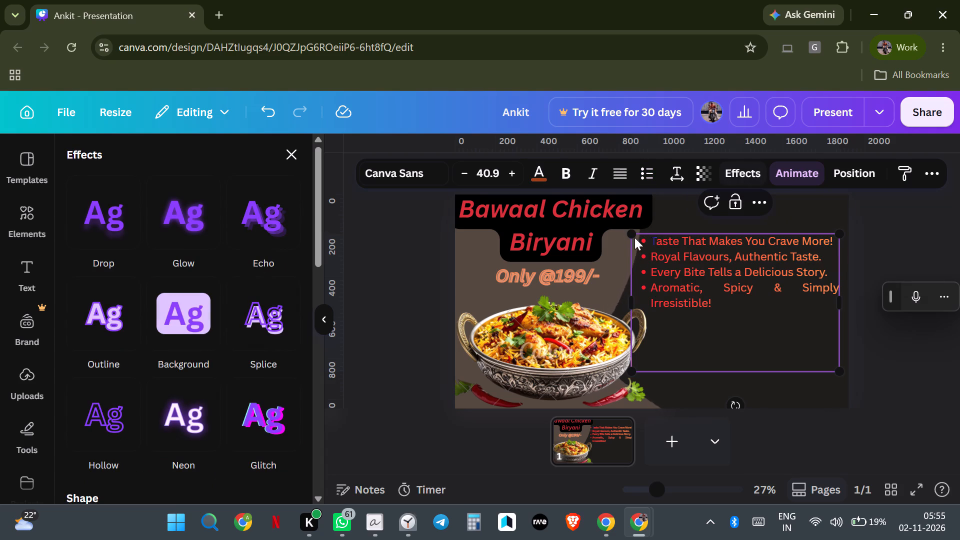
left_click_drag(631, 235, 645, 242)
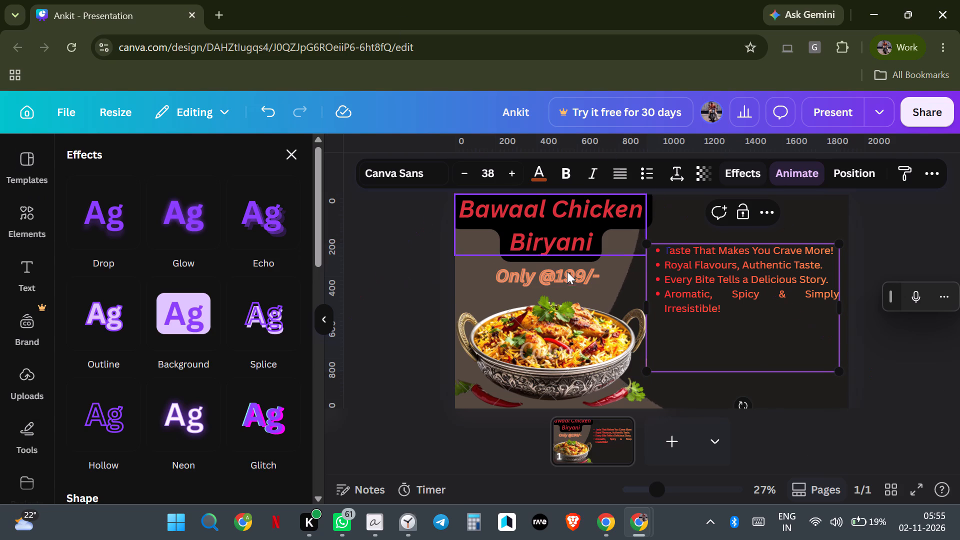
Examine the stacking order of the overlapping elements and the layer options available for the tagline text.
left_click(860, 169)
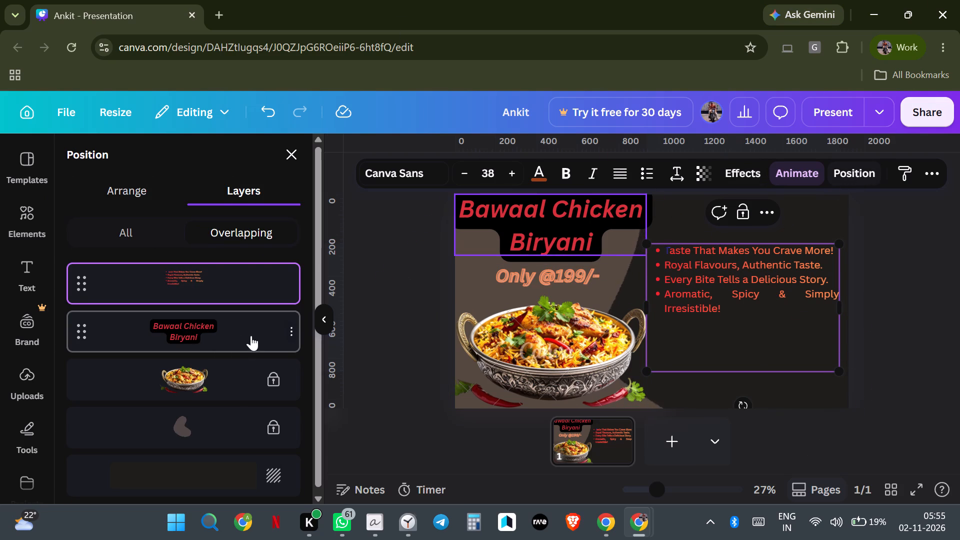
scroll(233, 391, "down", 3)
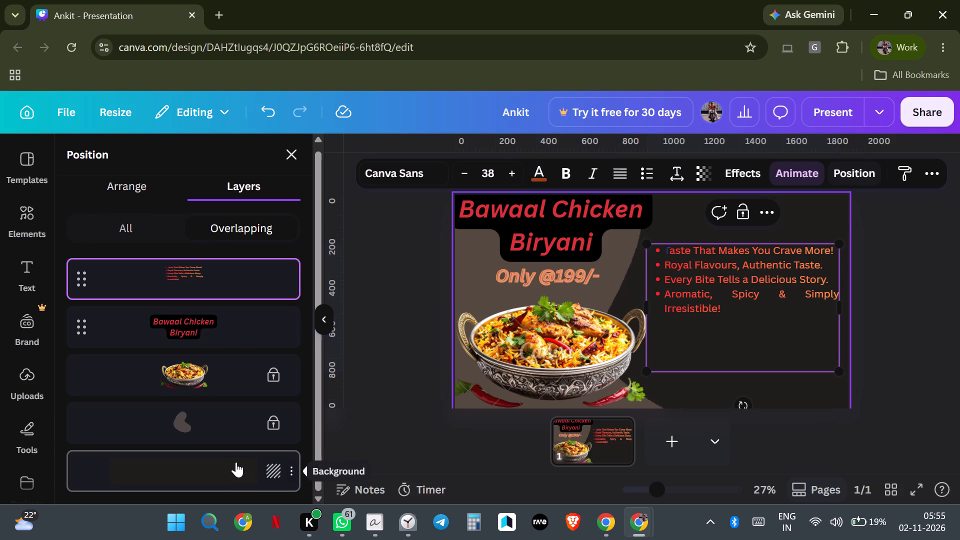
left_click(207, 279)
left_click(80, 280)
triple_click(80, 281)
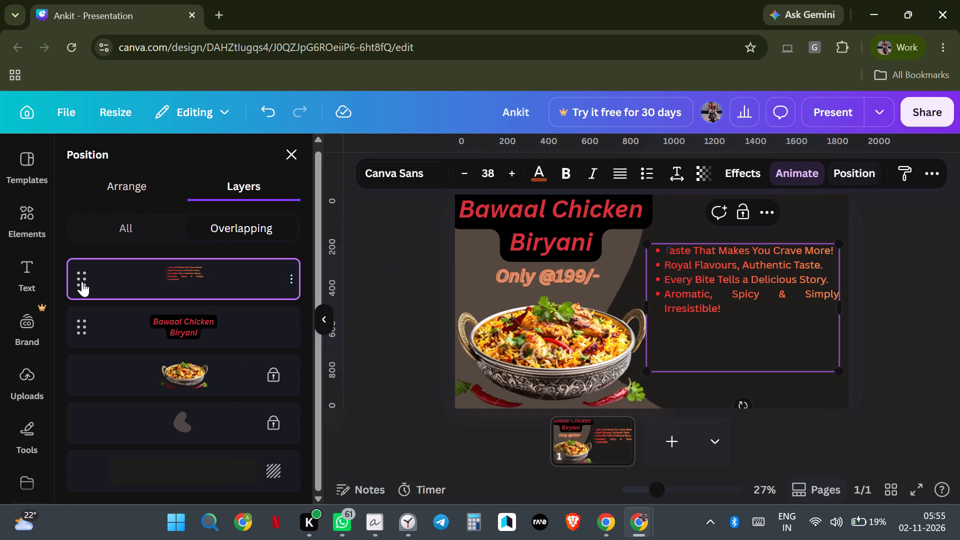
triple_click(82, 281)
left_click(83, 282)
triple_click(133, 287)
left_click_drag(240, 282, 248, 282)
left_click(289, 280)
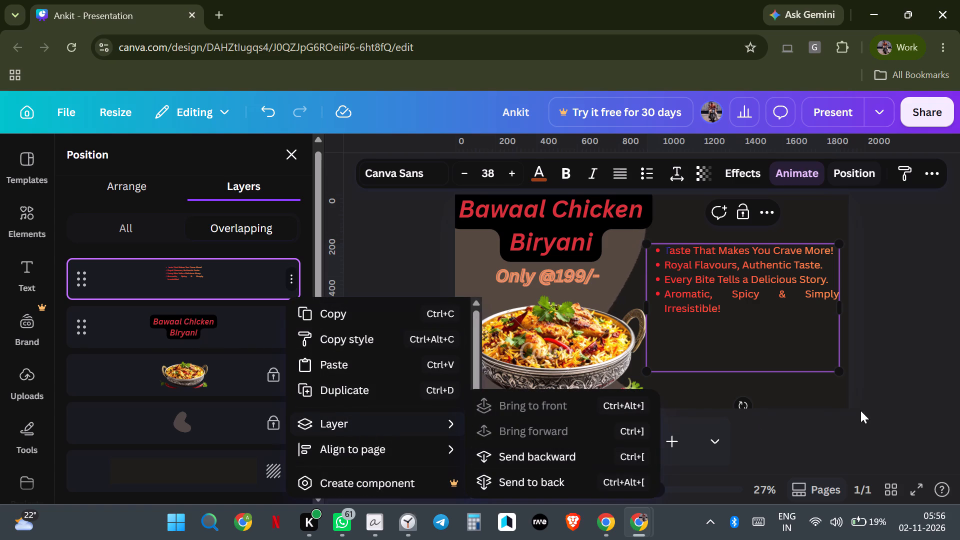
left_click(734, 292)
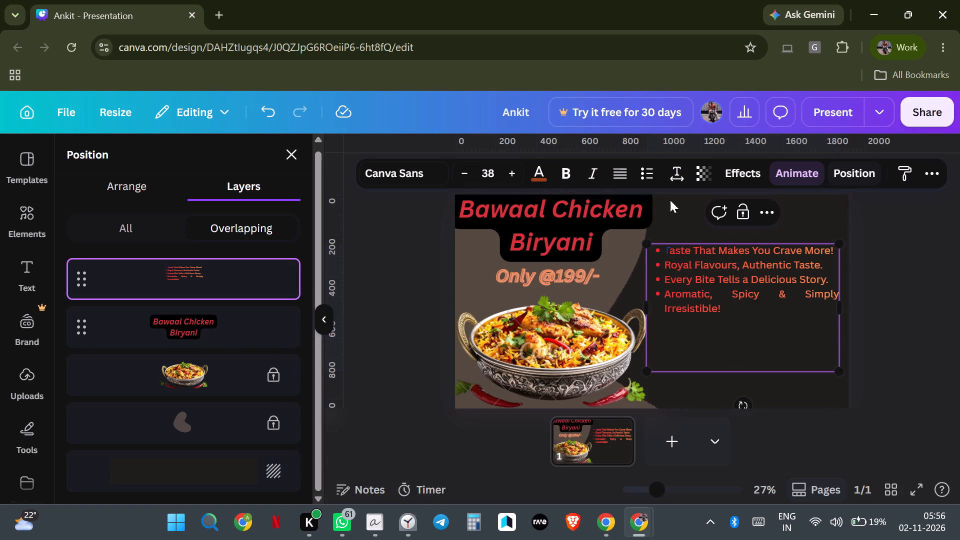
Increase the tagline list's line spacing to about 1.81.
left_click(673, 175)
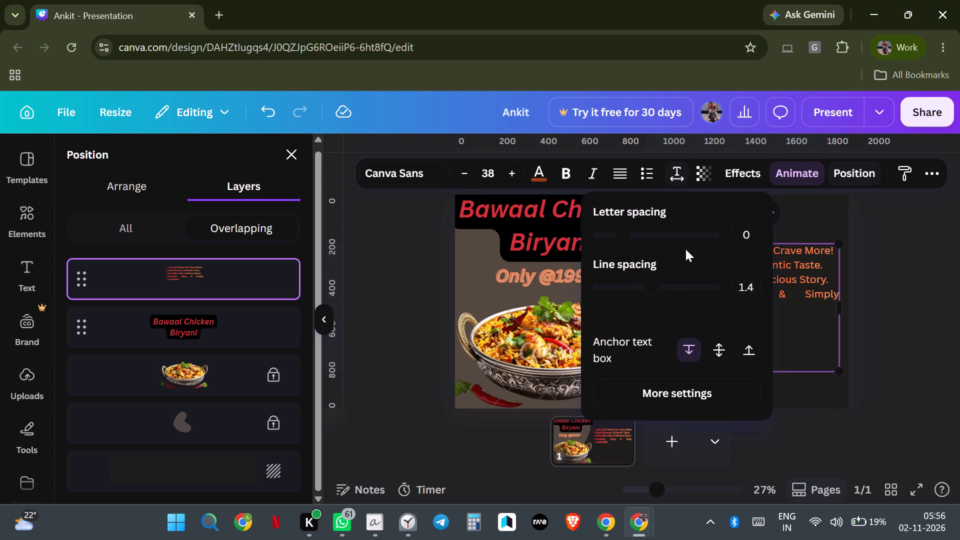
left_click_drag(654, 288, 669, 301)
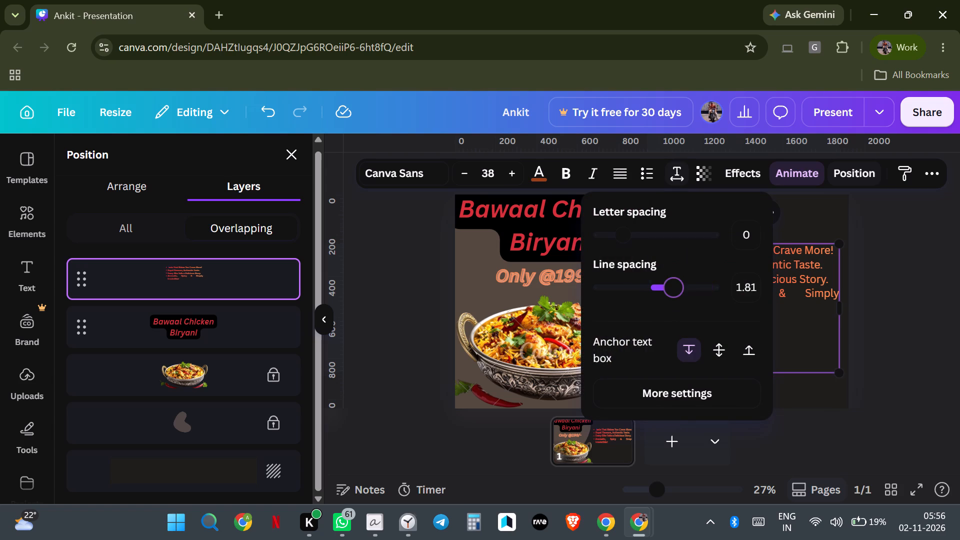
Set the tagline list's line spacing to 2.5 and its letter spacing to 359.
left_click_drag(669, 301, 762, 304)
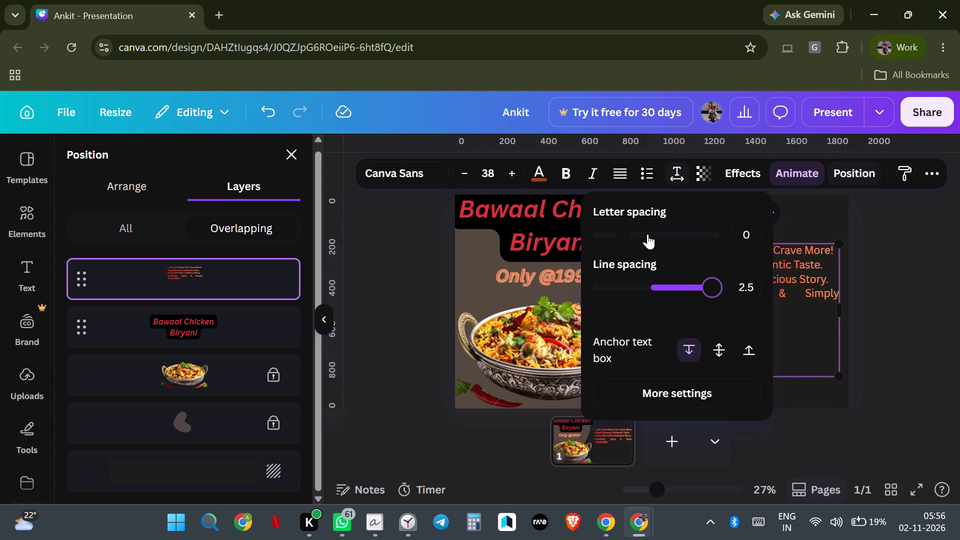
left_click_drag(628, 237, 663, 245)
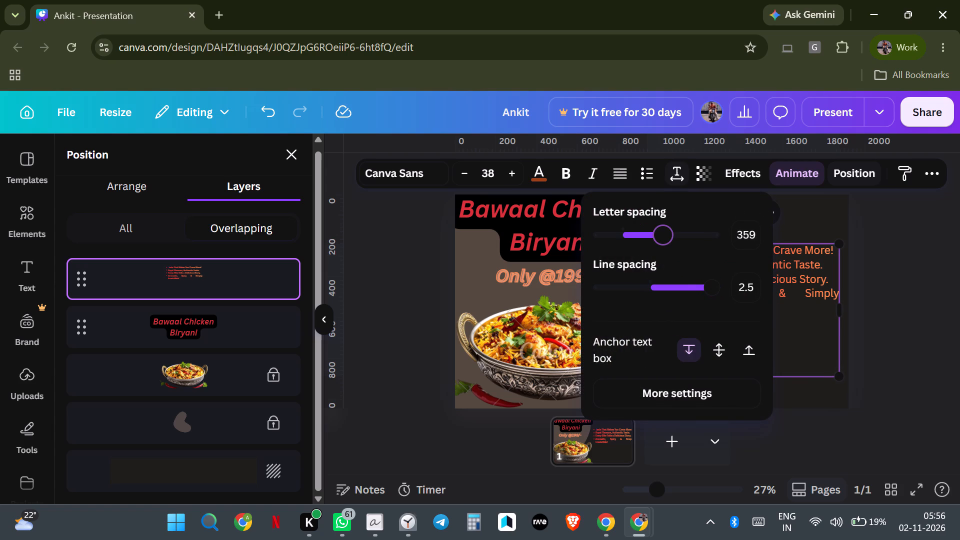
left_click(813, 400)
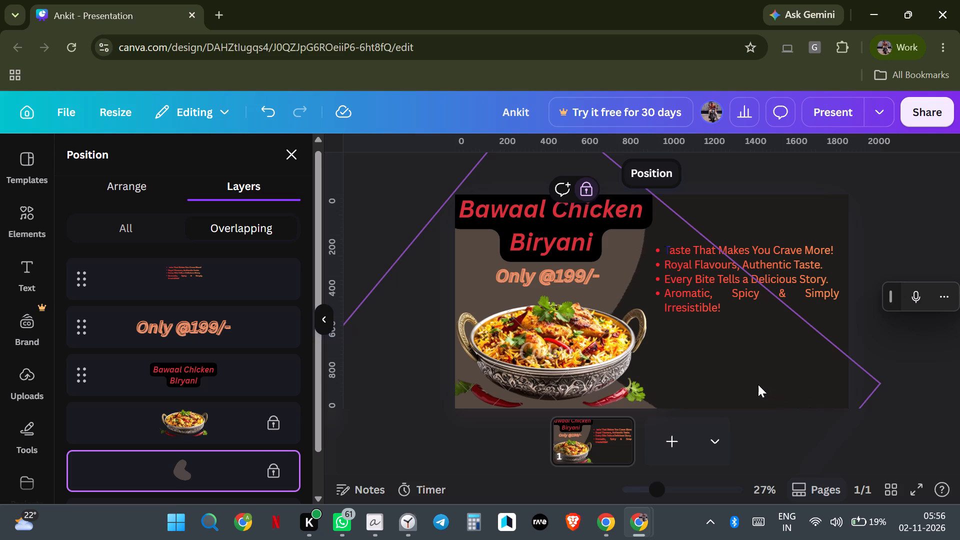
Recolour the bulleted tagline text with the solid rust brown already used among the design's text colours.
left_click(673, 271)
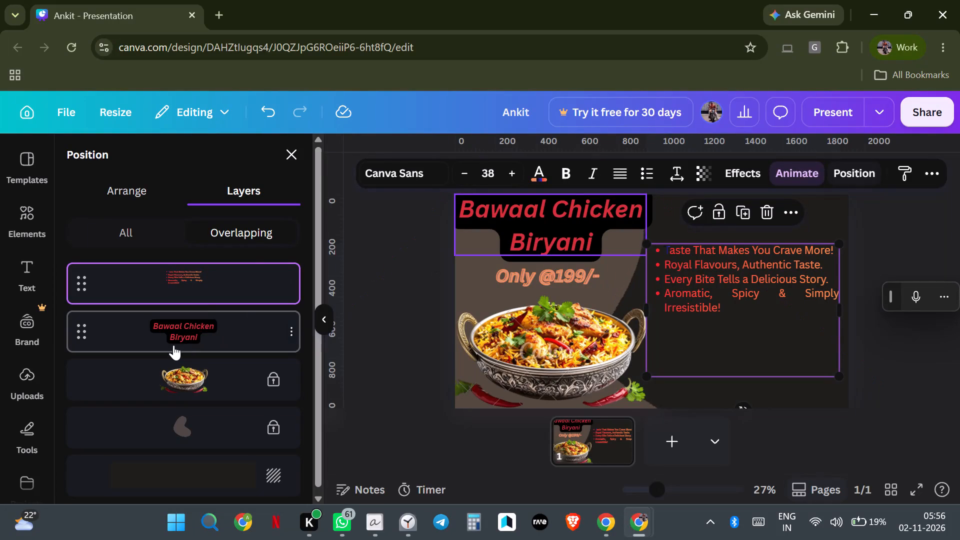
left_click(111, 193)
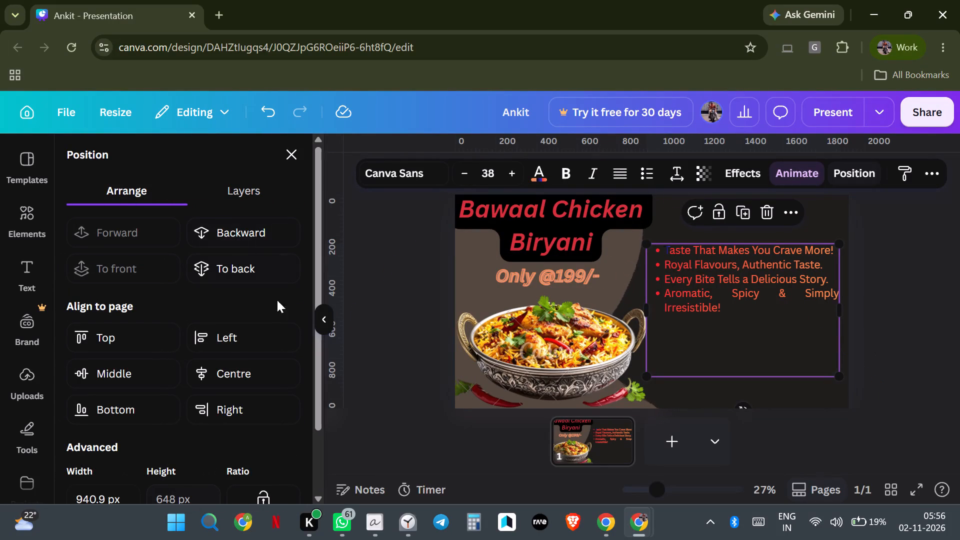
scroll(184, 347, "down", 4)
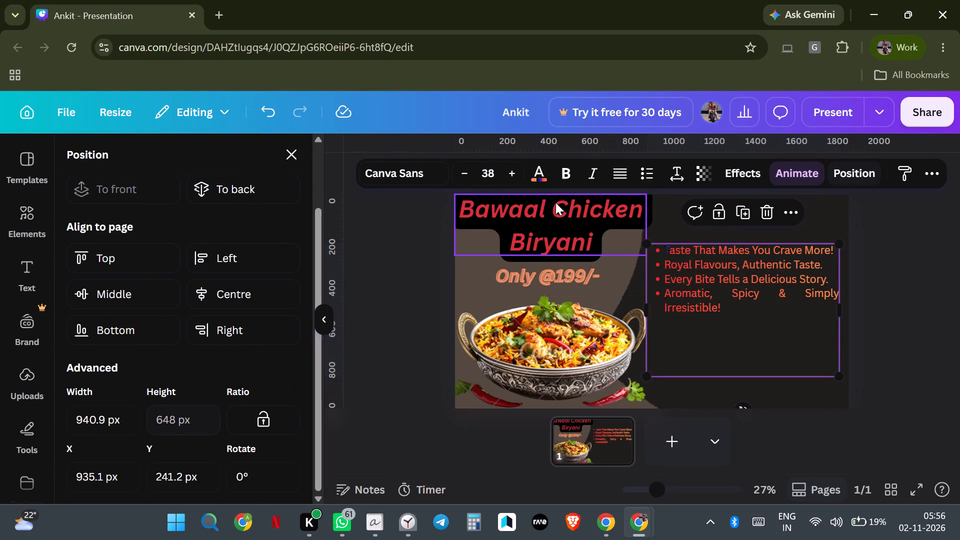
left_click(541, 171)
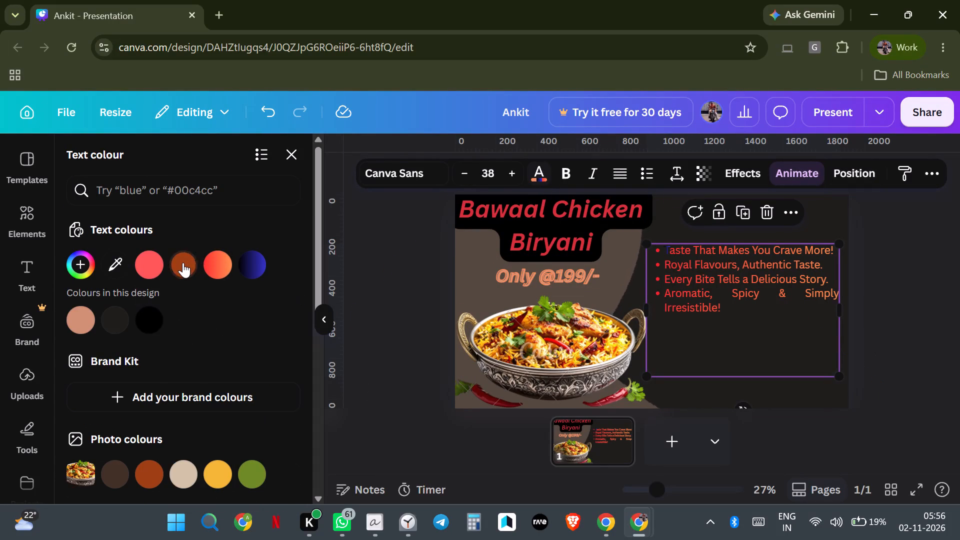
left_click(183, 262)
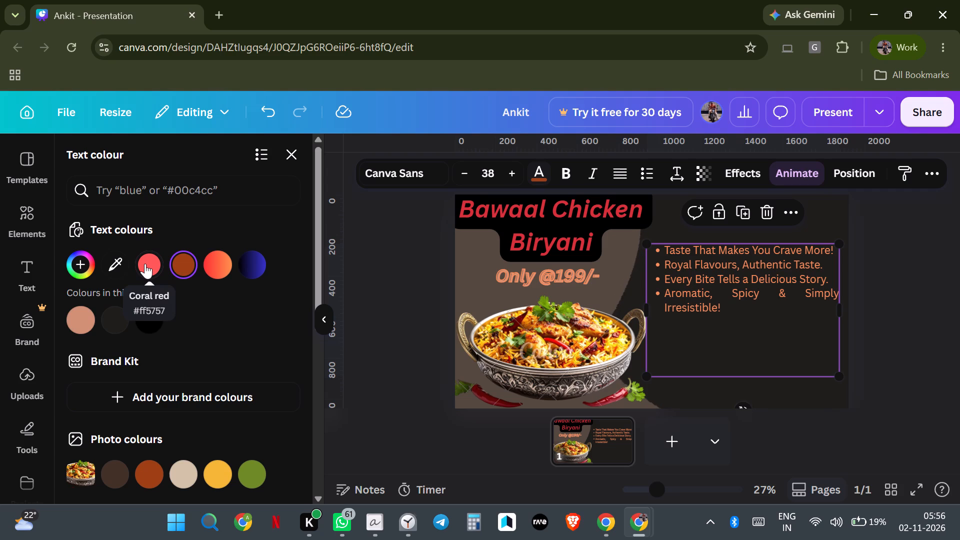
left_click(520, 278)
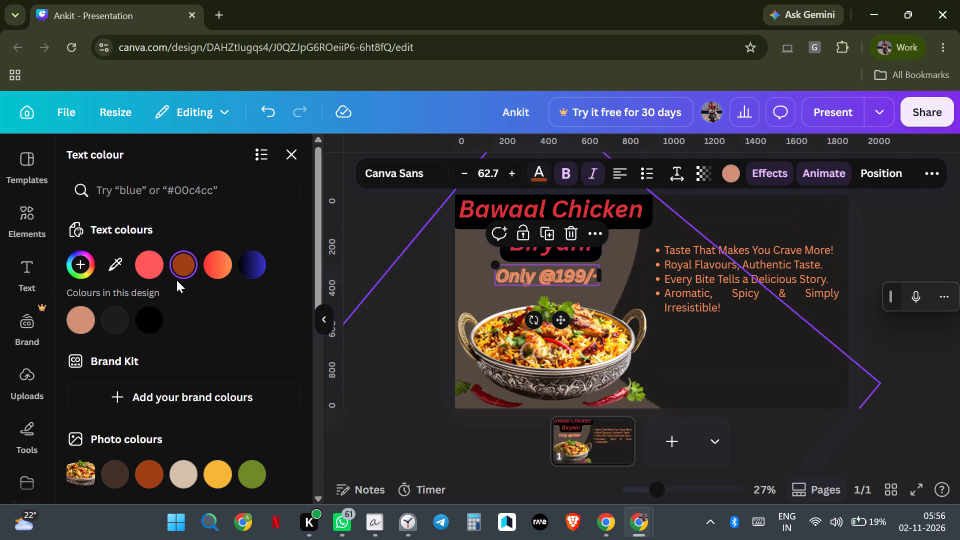
left_click(218, 268)
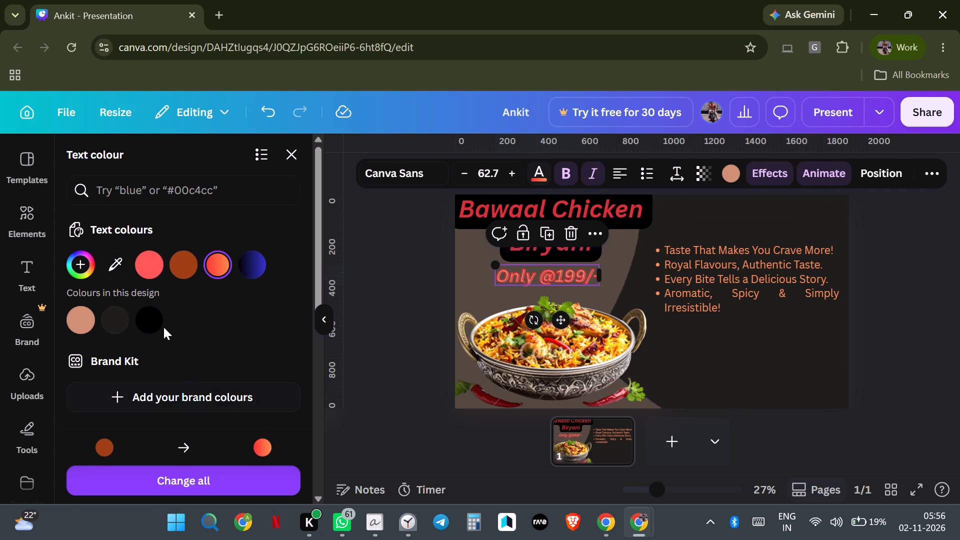
scroll(177, 278, "down", 1)
scroll(136, 345, "down", 1)
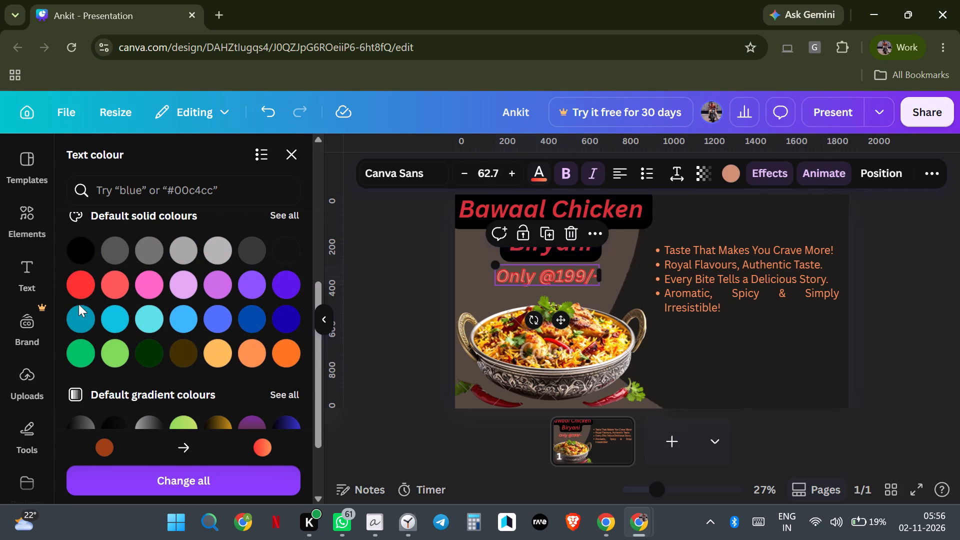
left_click(89, 284)
left_click(88, 283)
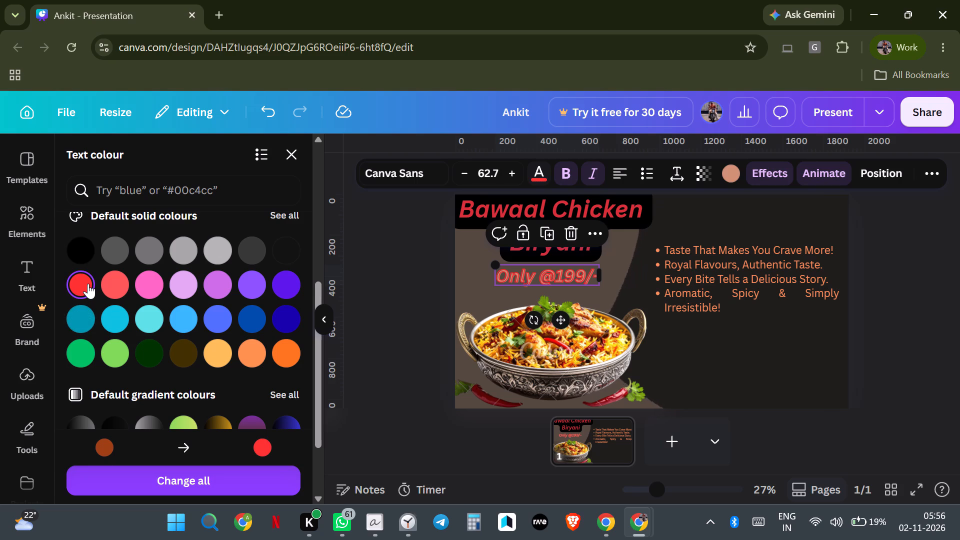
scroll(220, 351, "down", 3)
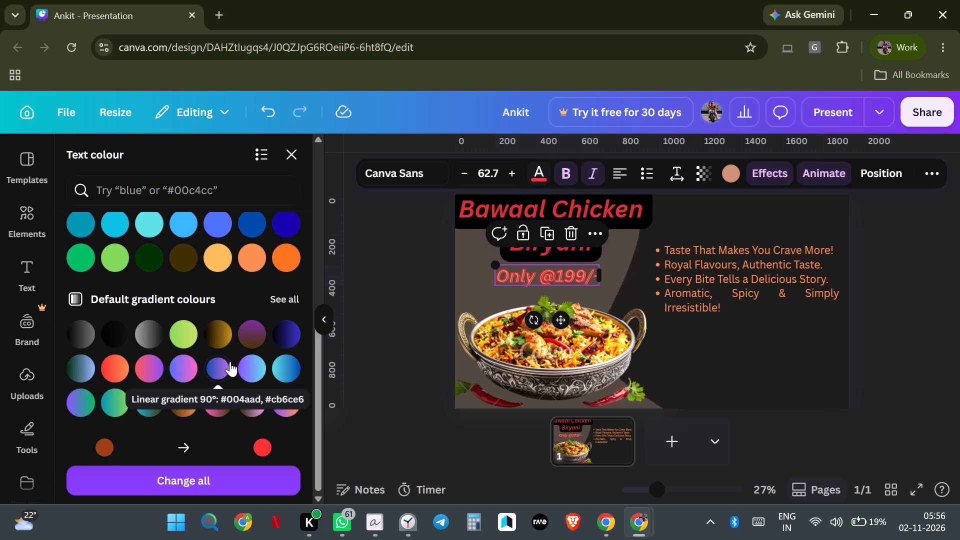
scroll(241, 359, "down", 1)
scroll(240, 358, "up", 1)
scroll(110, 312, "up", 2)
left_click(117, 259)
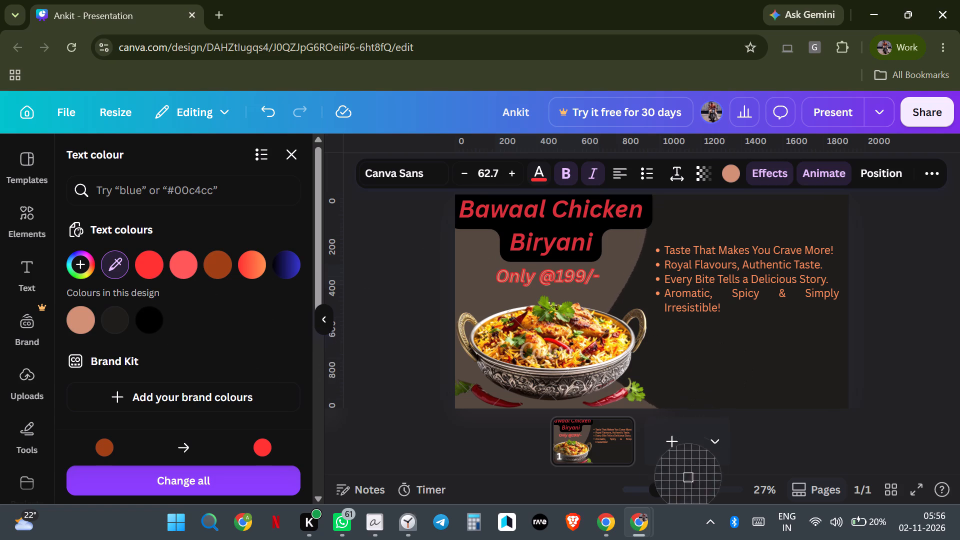
Switch to the Zepto support window and check the chat tickets page for pending tickets.
left_click(597, 447)
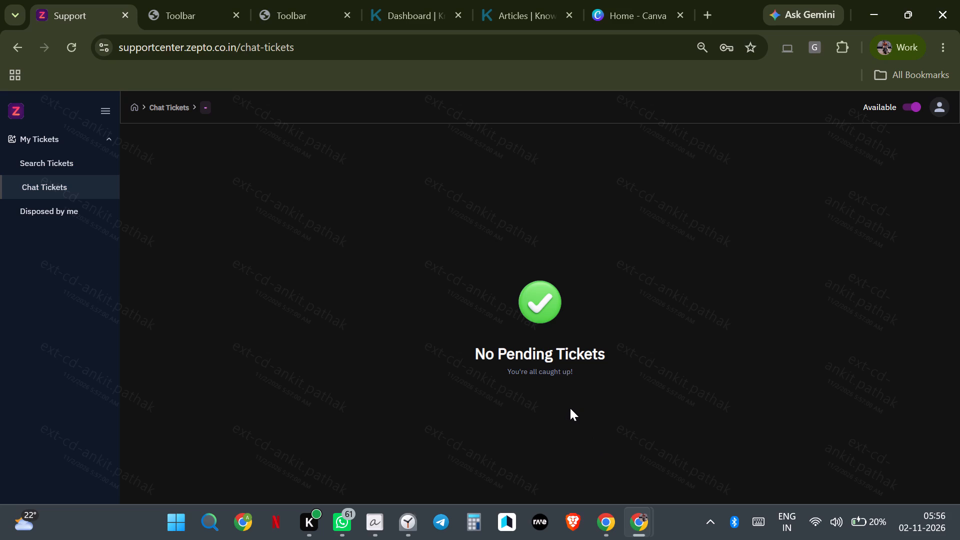
scroll(648, 308, "down", 1)
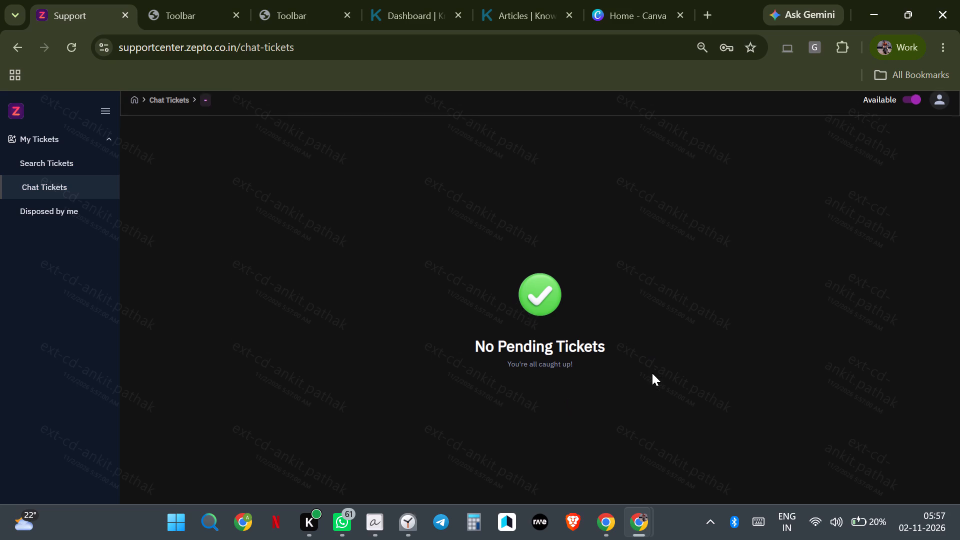
scroll(666, 366, "up", 4)
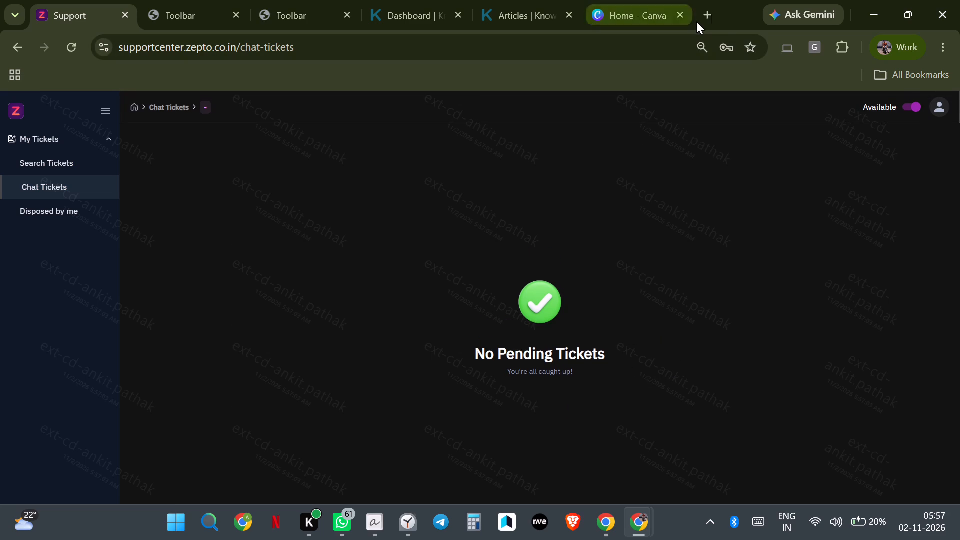
Open a new browser tab in the support window.
left_click(714, 14)
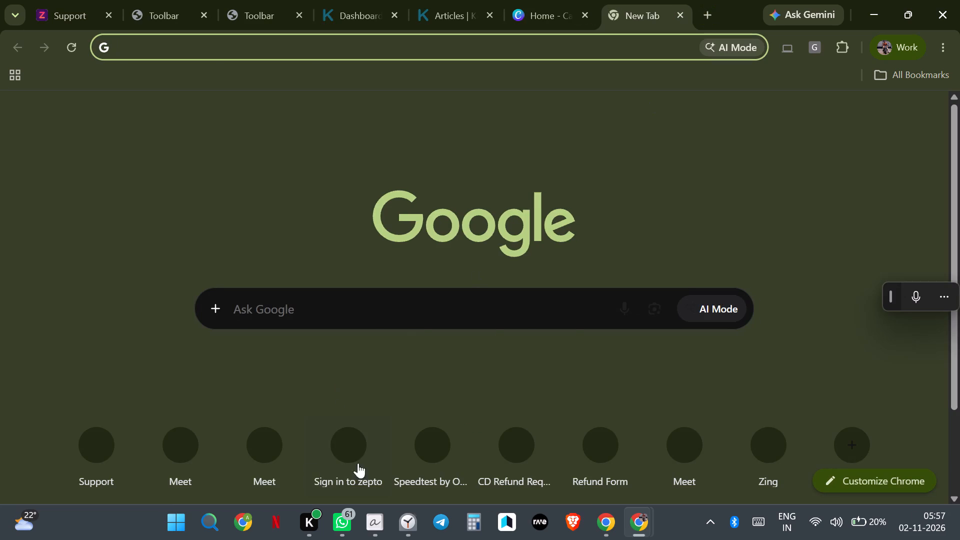
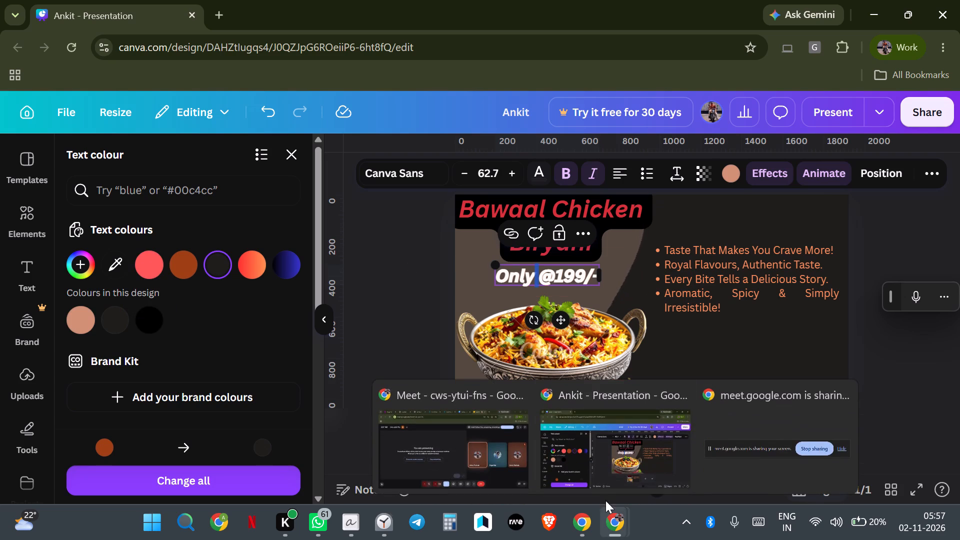
left_click(618, 455)
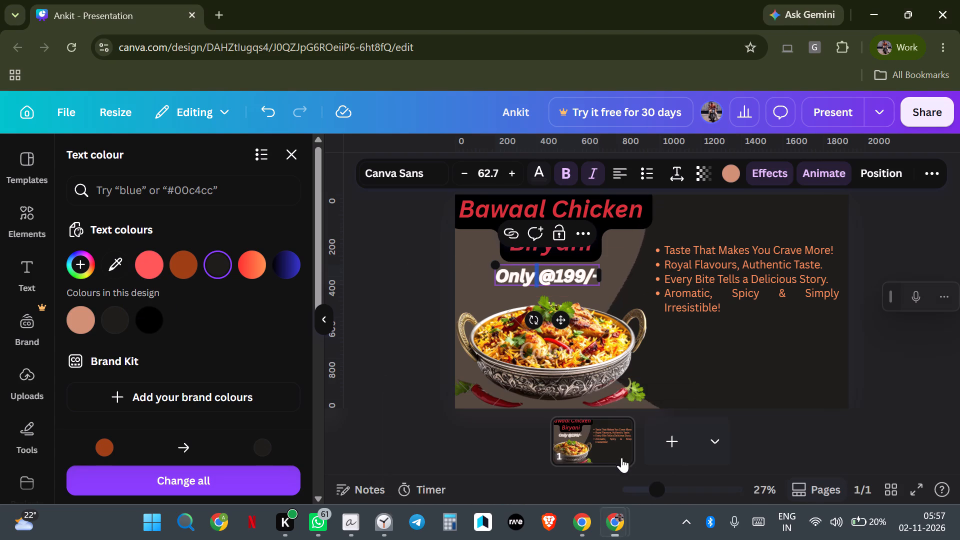
left_click(561, 272)
double_click(560, 272)
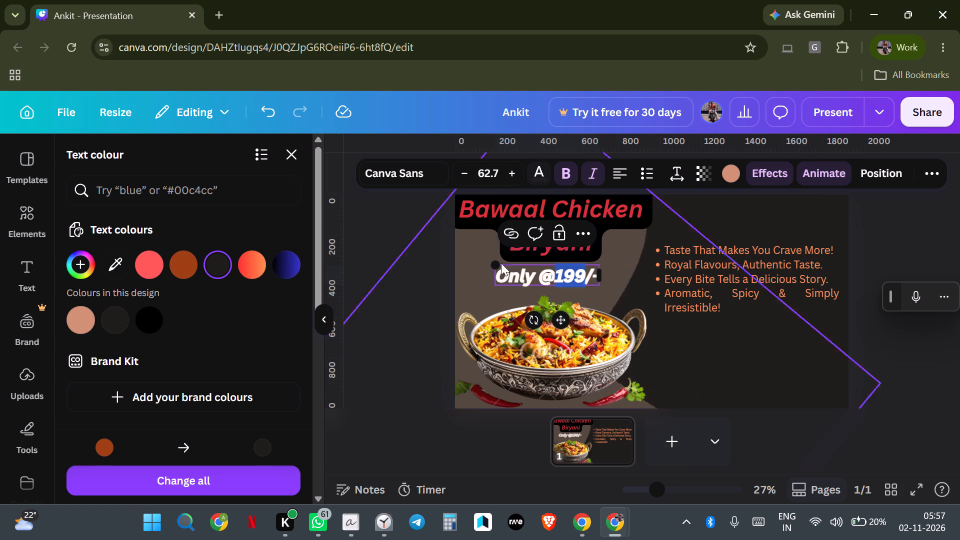
left_click(475, 278)
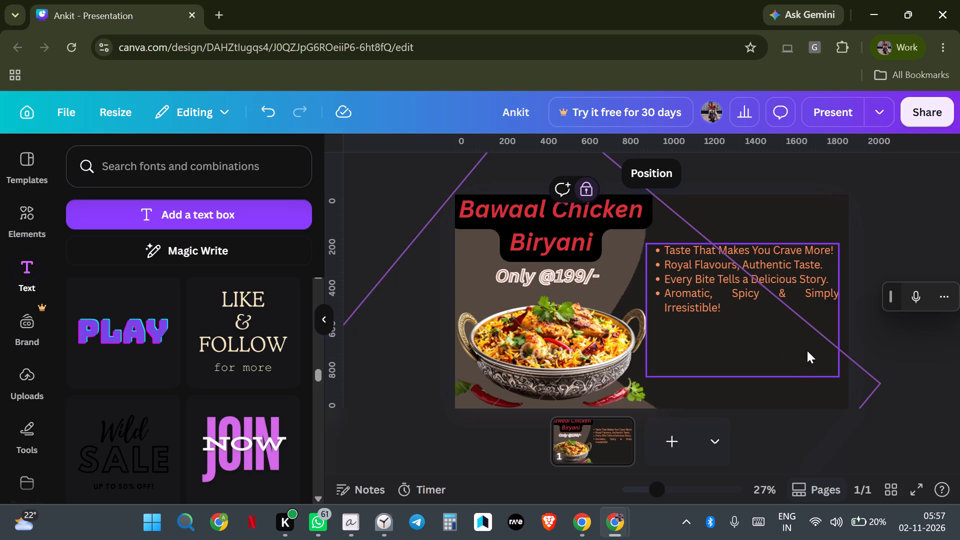
left_click(531, 265)
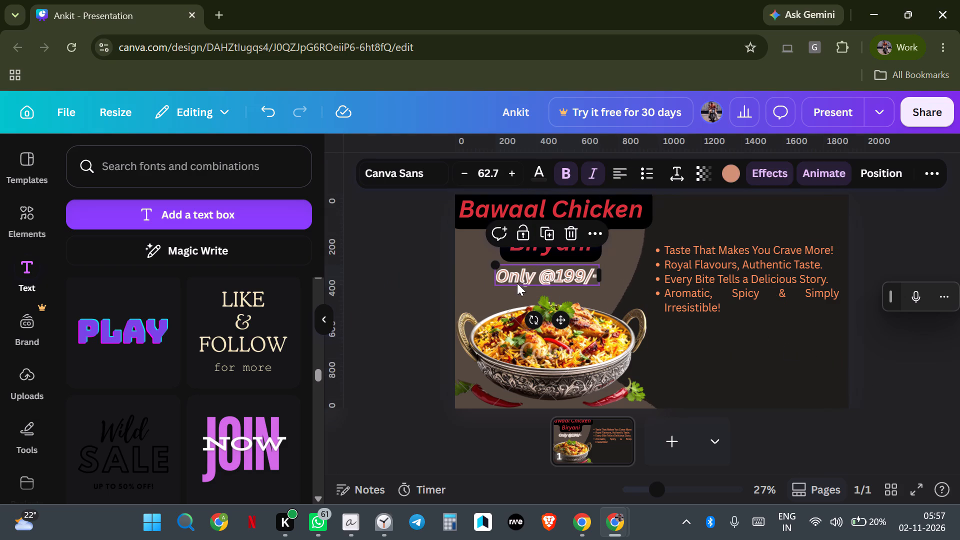
left_click(546, 173)
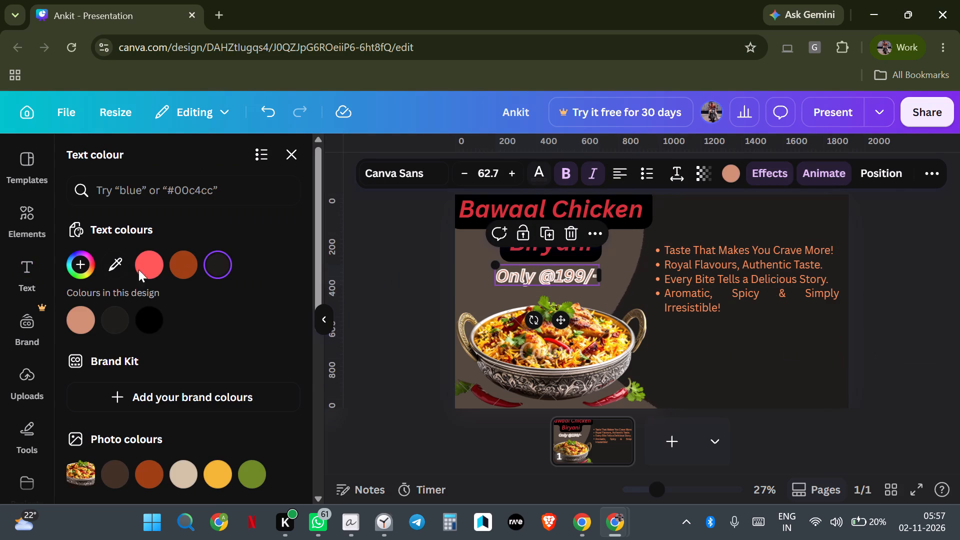
left_click(153, 258)
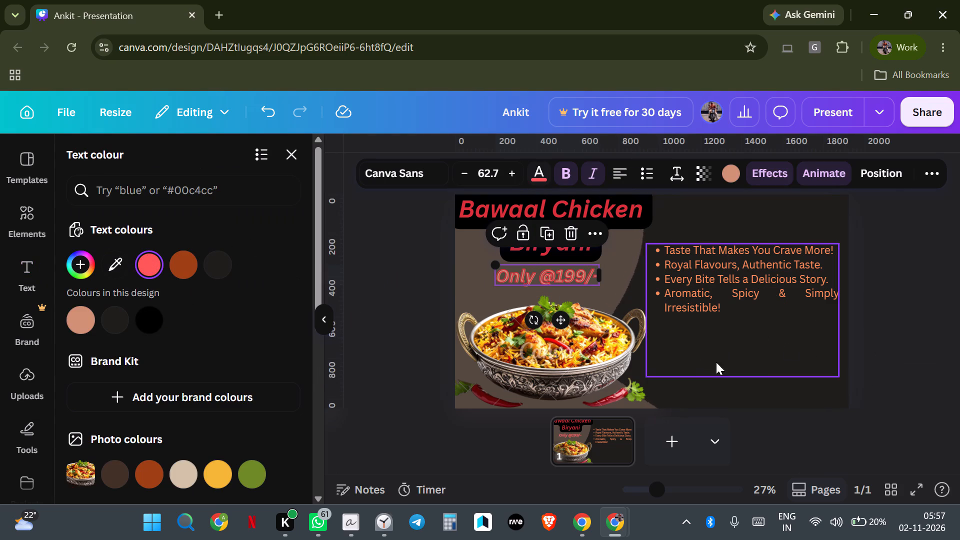
left_click(846, 425)
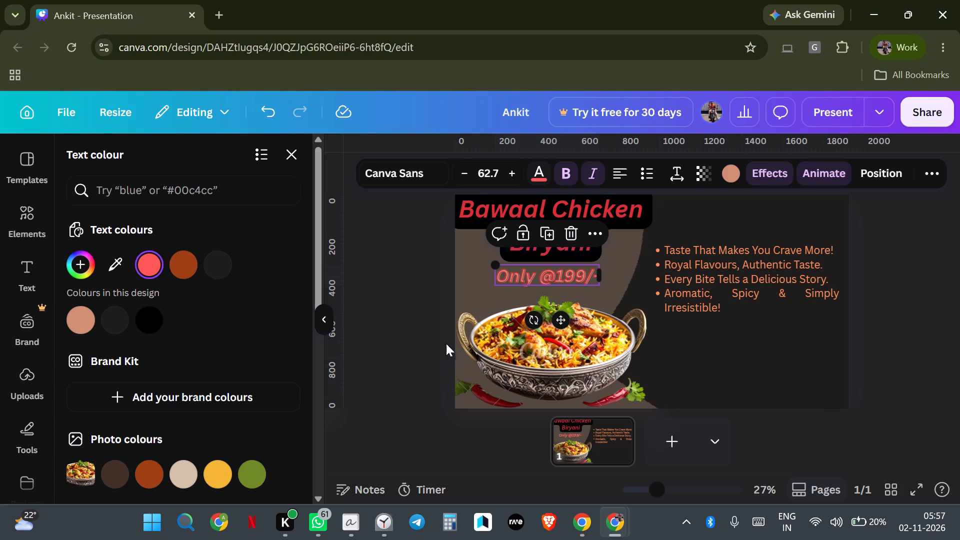
left_click(519, 235)
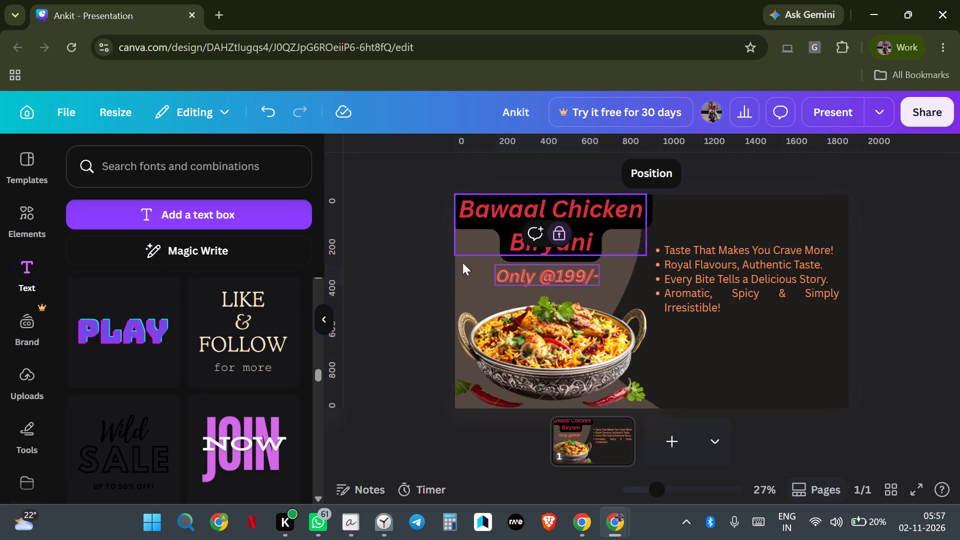
left_click(380, 305)
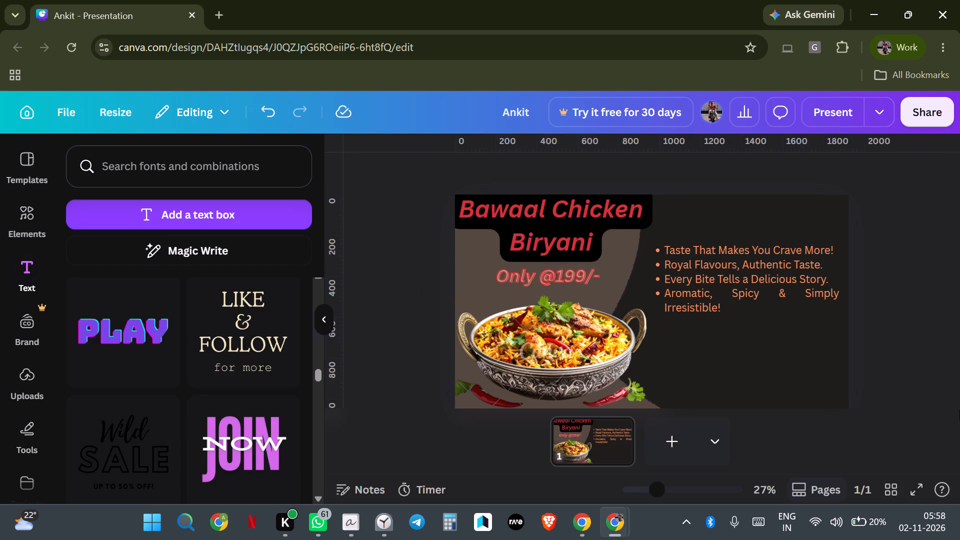
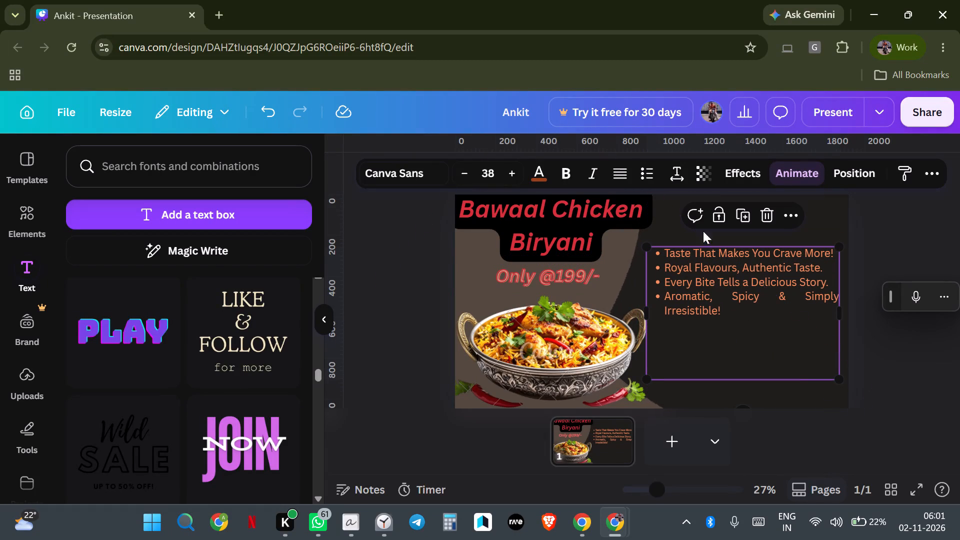
Italicise the four taglines beside the biryani image, without bold, and align them to the left.
left_click(564, 168)
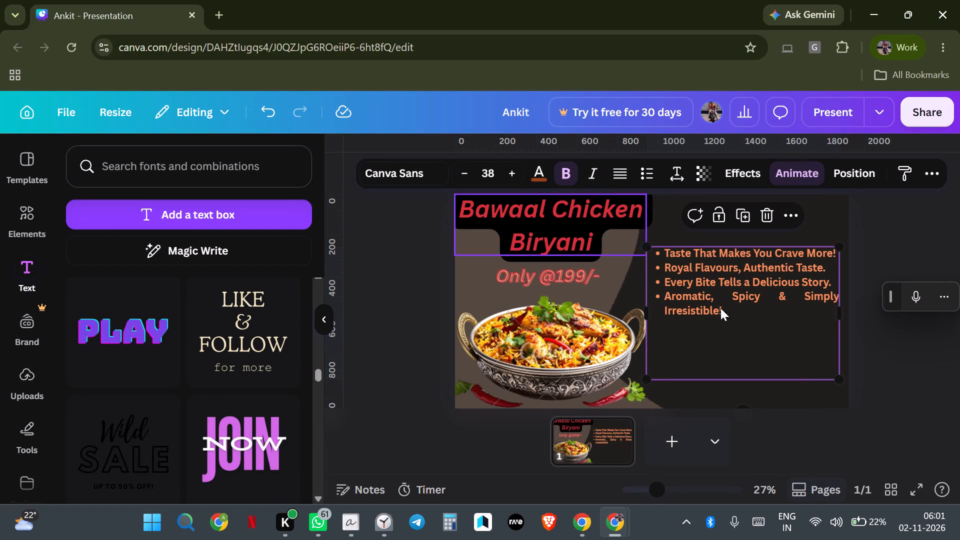
left_click(563, 173)
left_click(583, 172)
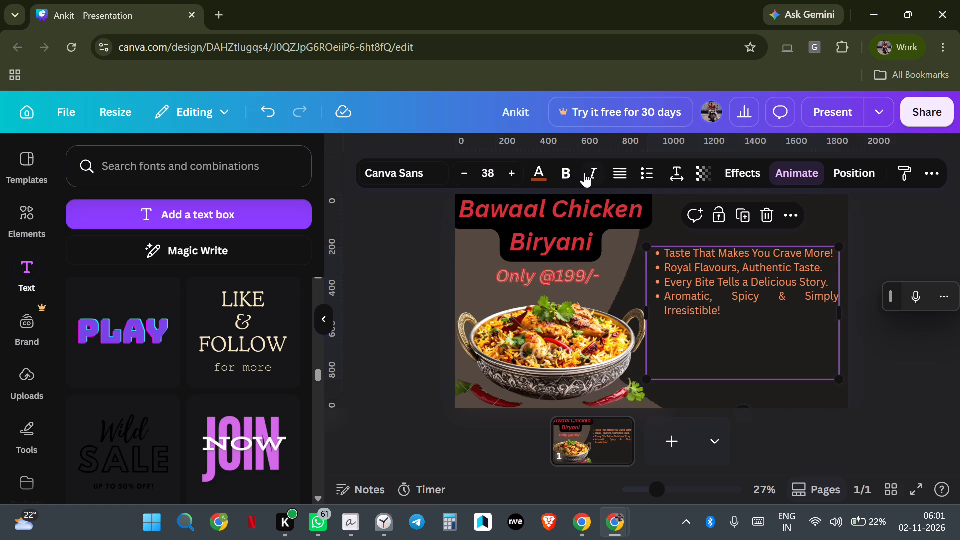
left_click(585, 172)
left_click(587, 172)
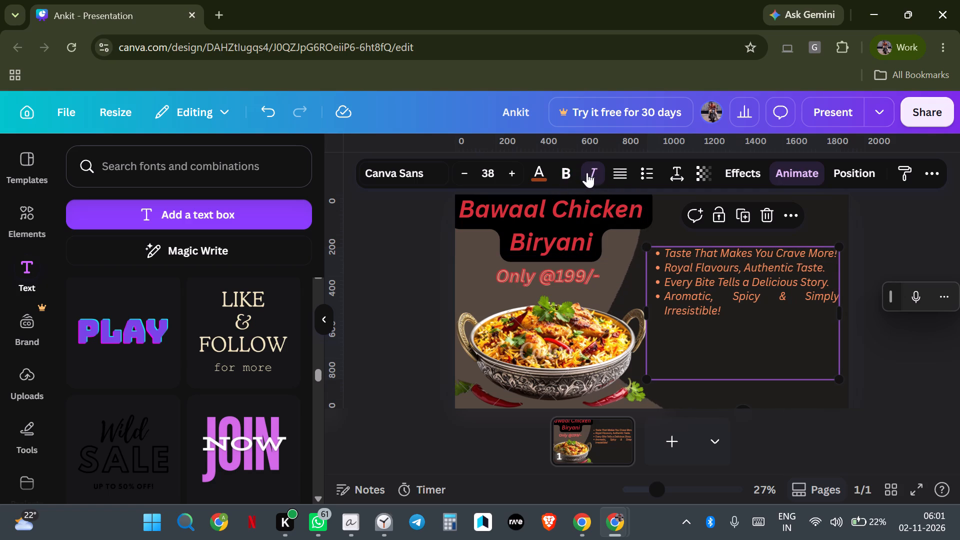
left_click(623, 170)
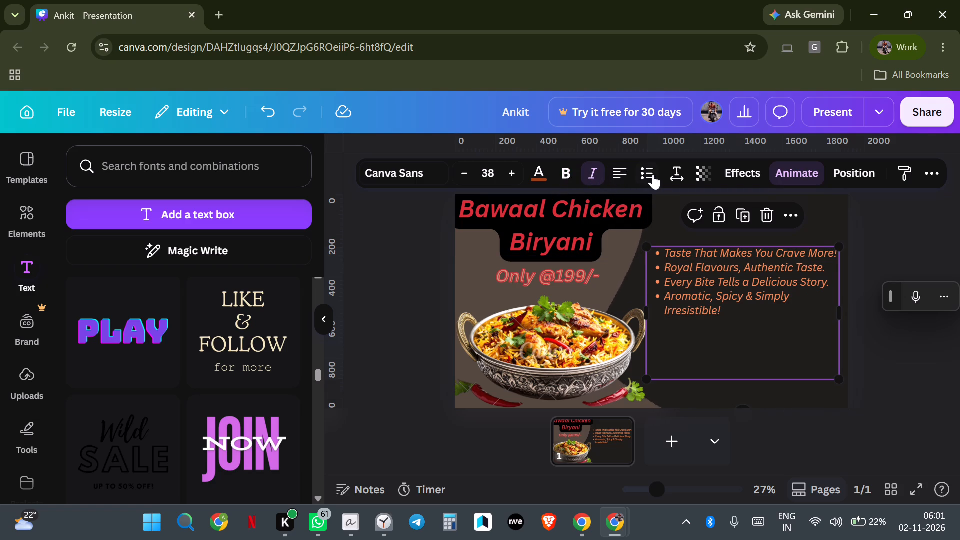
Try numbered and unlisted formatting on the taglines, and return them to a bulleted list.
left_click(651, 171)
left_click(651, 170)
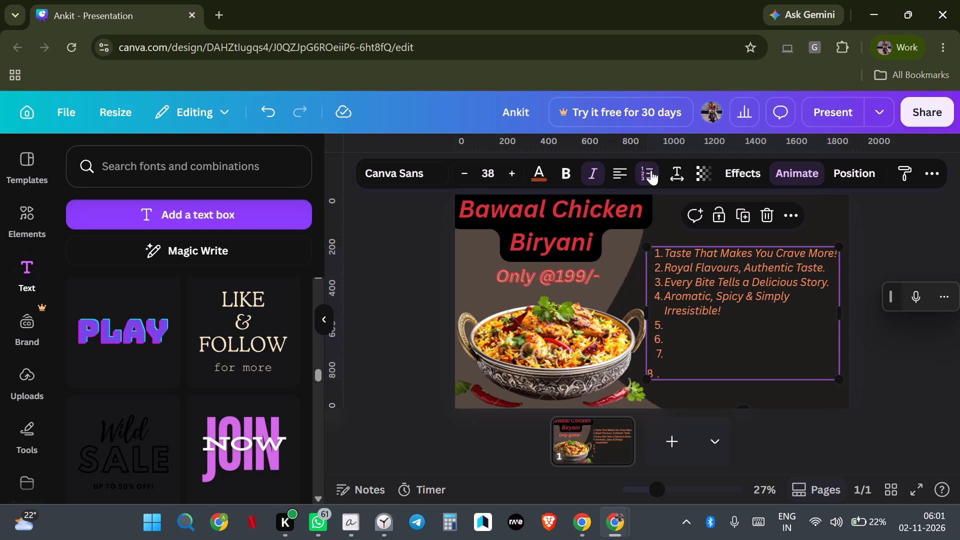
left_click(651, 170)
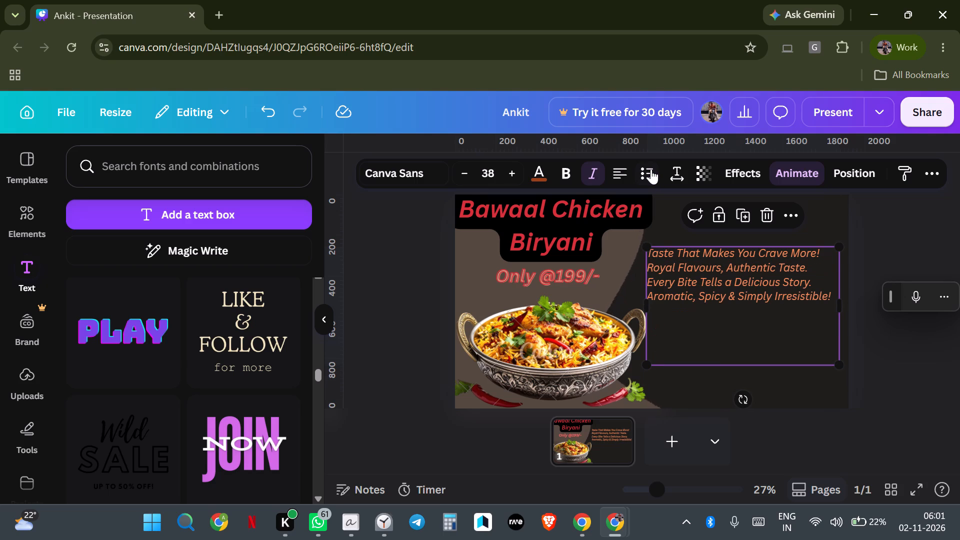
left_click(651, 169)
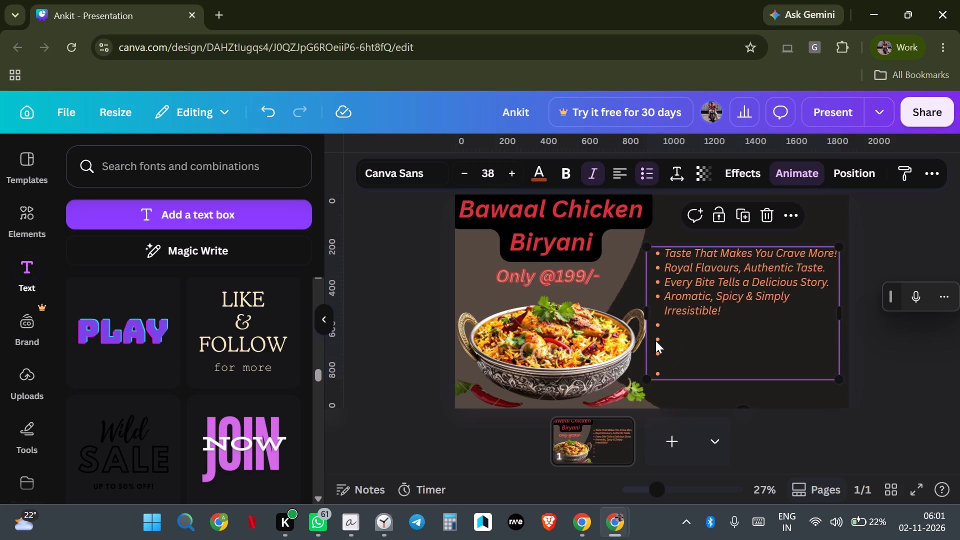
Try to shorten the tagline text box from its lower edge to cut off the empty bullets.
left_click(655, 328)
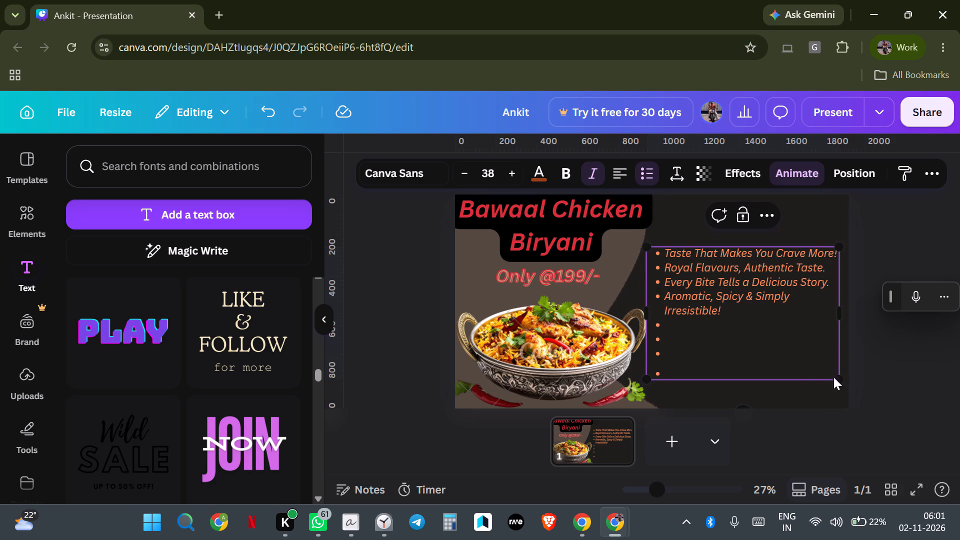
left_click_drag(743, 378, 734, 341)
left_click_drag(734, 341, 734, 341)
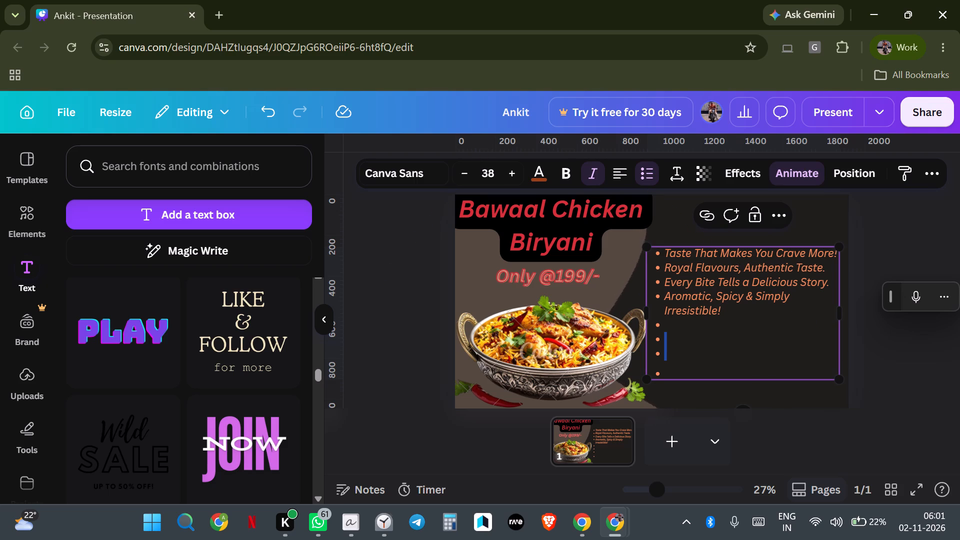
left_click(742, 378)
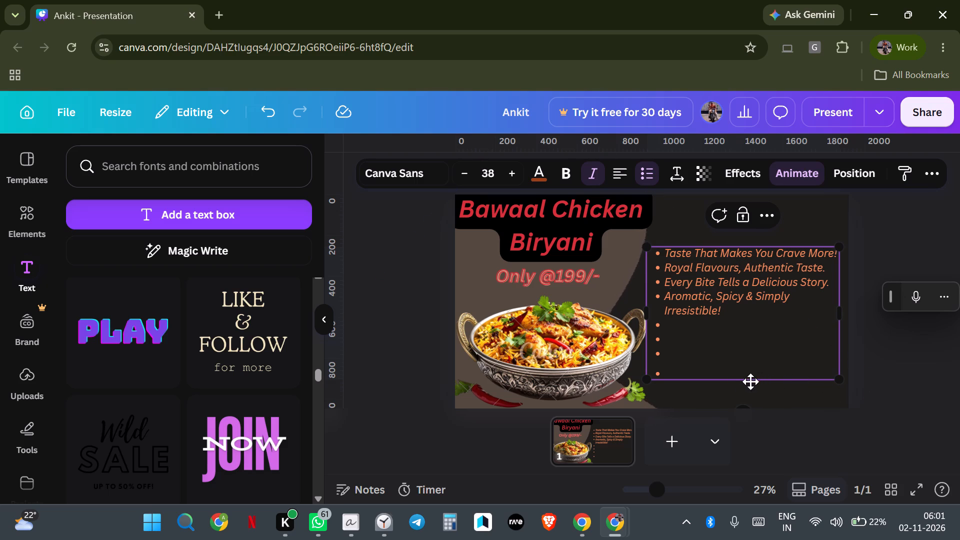
Move the tagline text box higher on the slide and scale it up to a text size of about 39.
left_click_drag(750, 381, 753, 359)
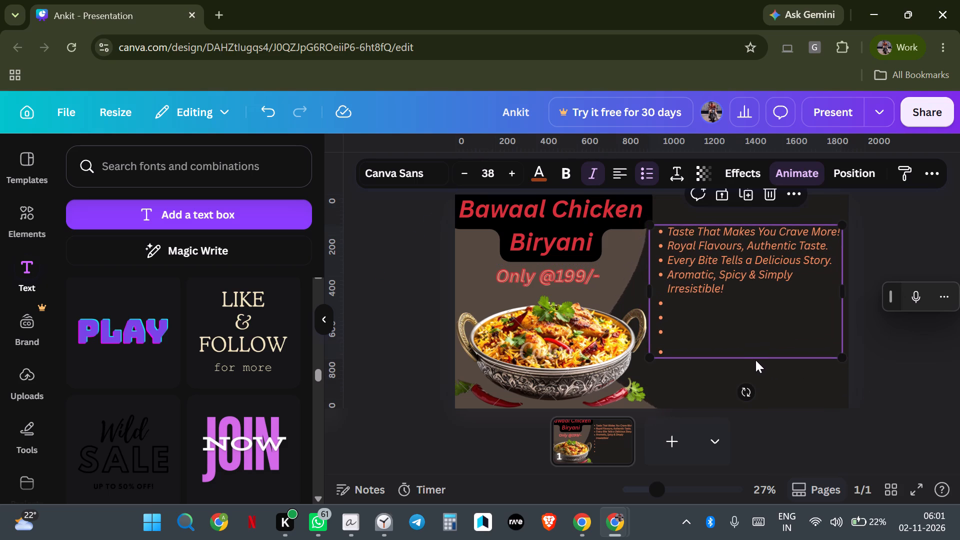
left_click_drag(840, 358, 837, 326)
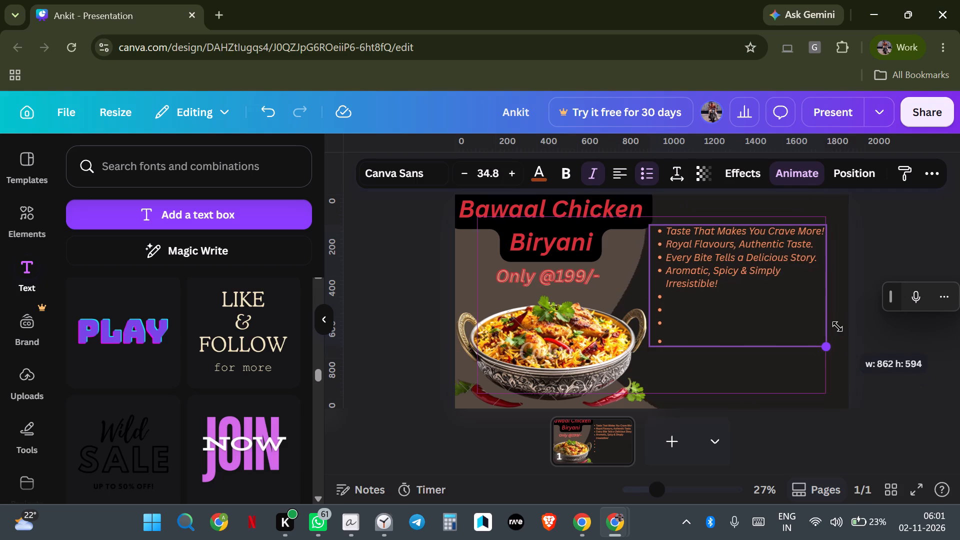
left_click_drag(837, 326, 849, 347)
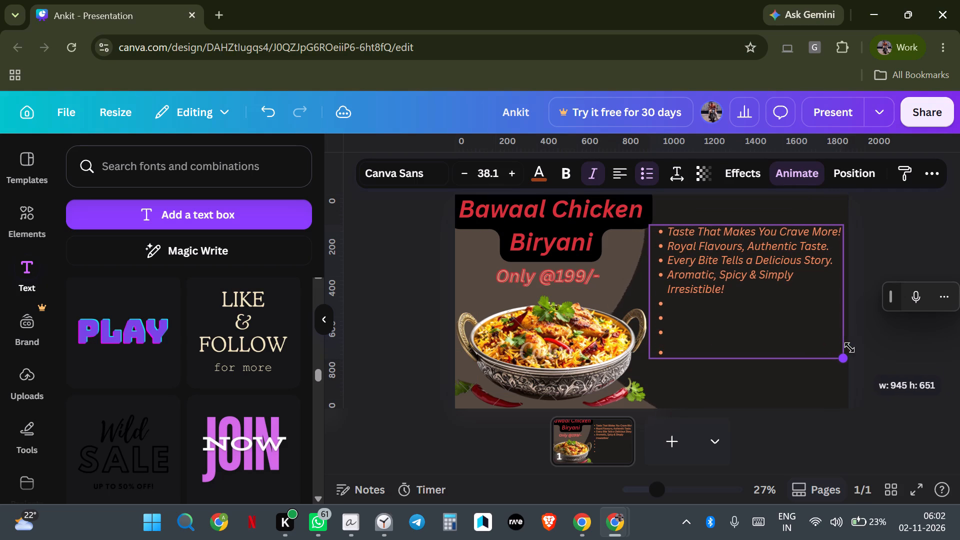
left_click_drag(849, 347, 853, 348)
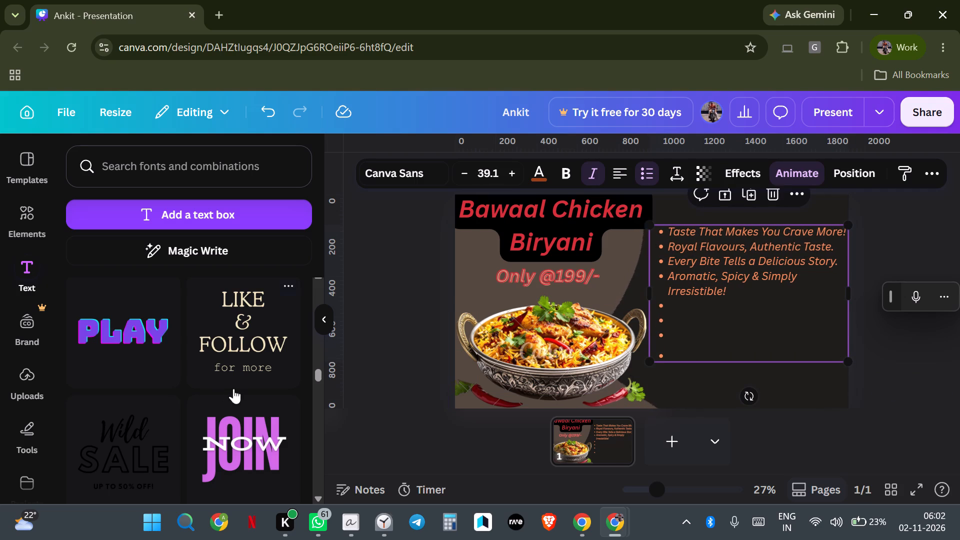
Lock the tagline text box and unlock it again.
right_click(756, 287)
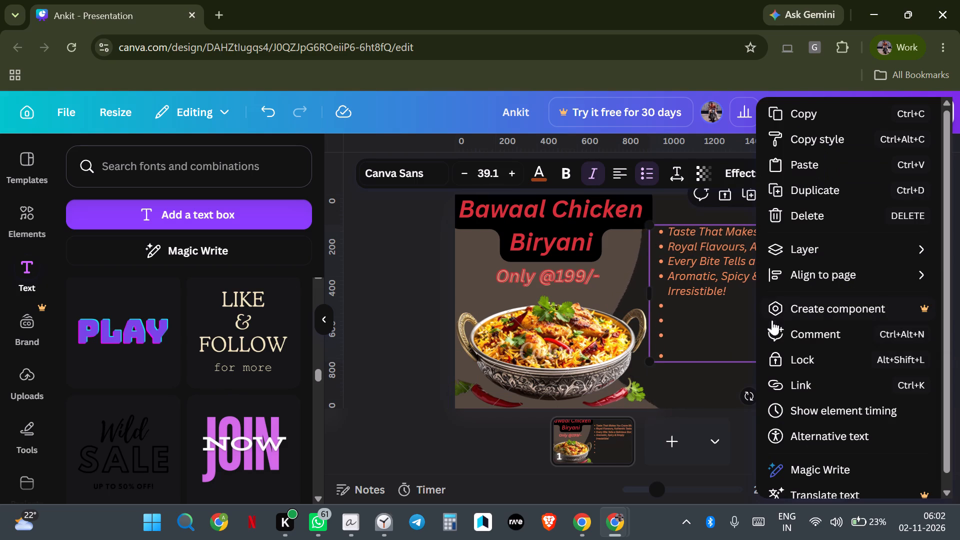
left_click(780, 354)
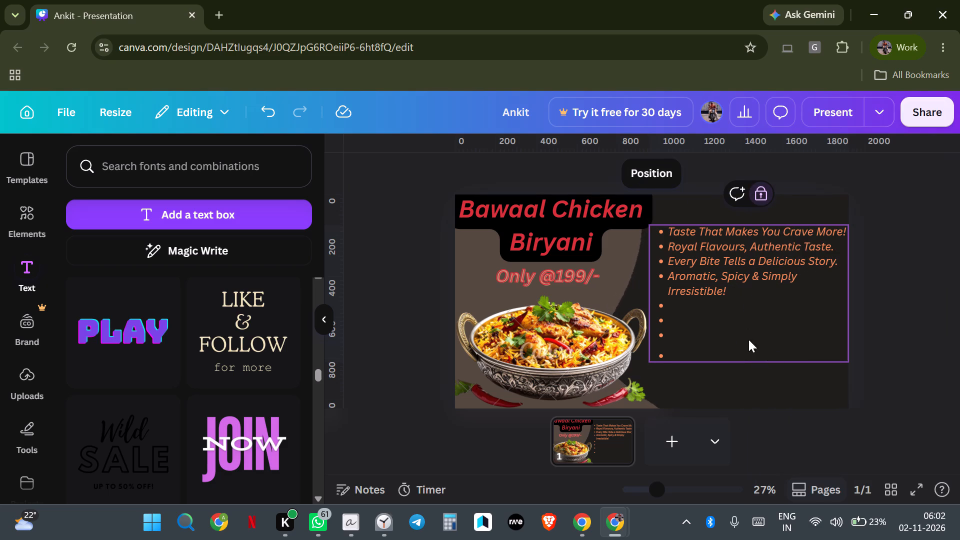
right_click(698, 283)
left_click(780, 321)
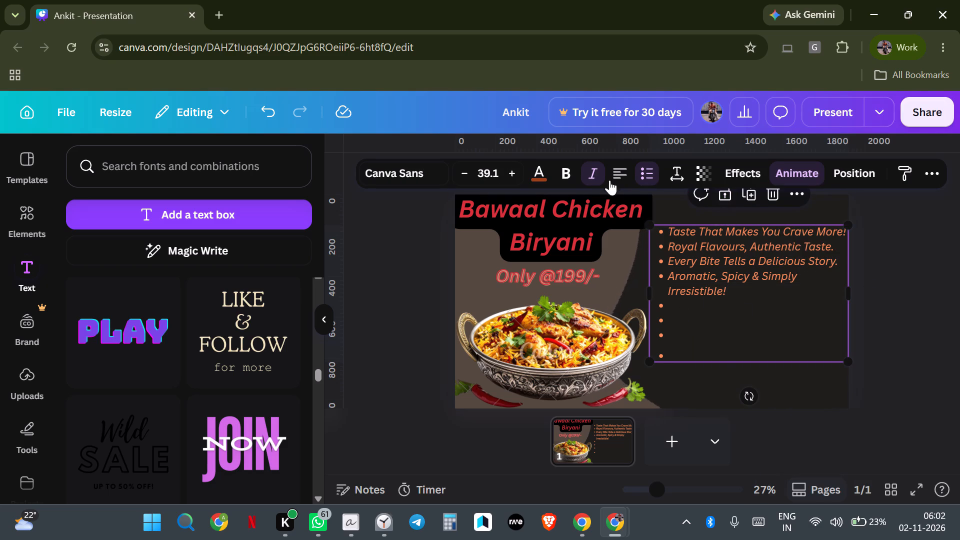
Remove the list formatting from the taglines so they are plain lines without bullets or numbers.
left_click(649, 172)
left_click(649, 172)
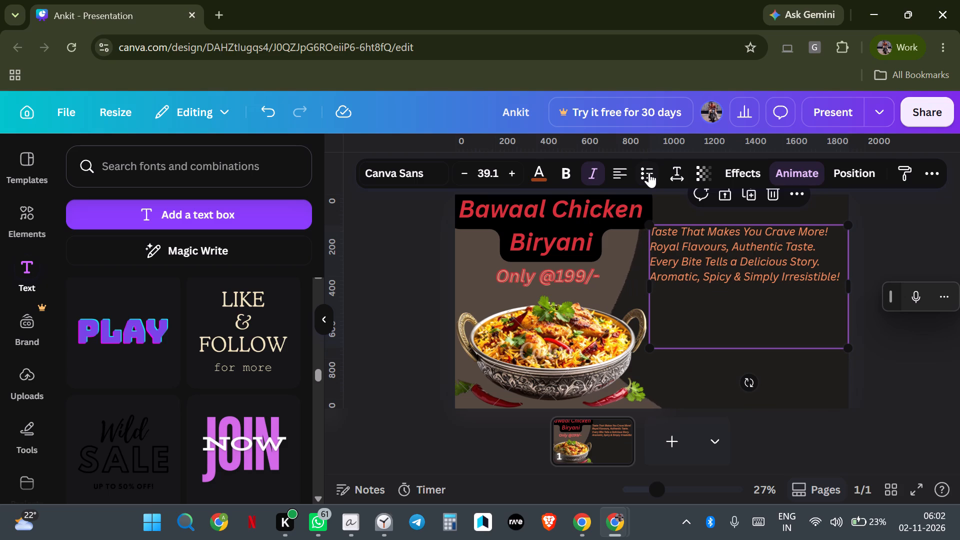
left_click(649, 172)
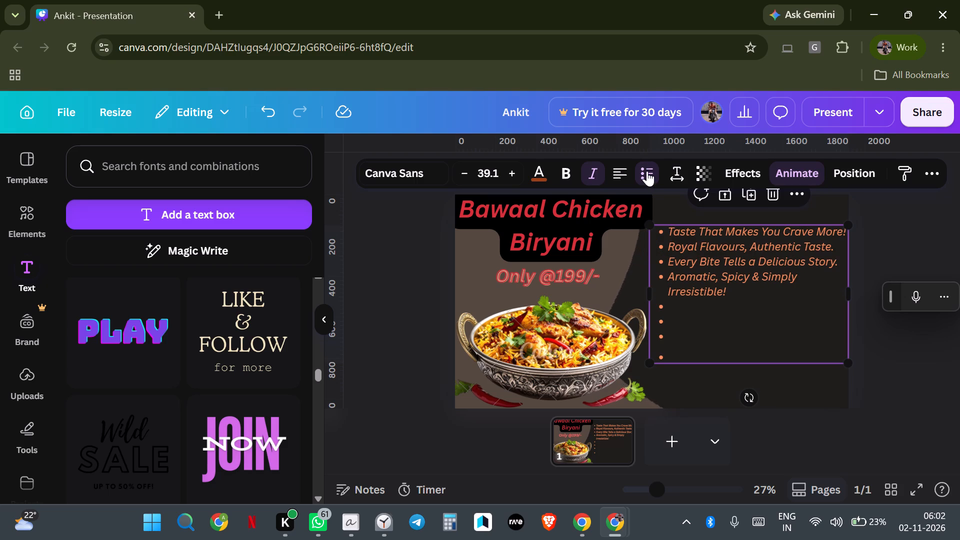
left_click(647, 171)
left_click(647, 171)
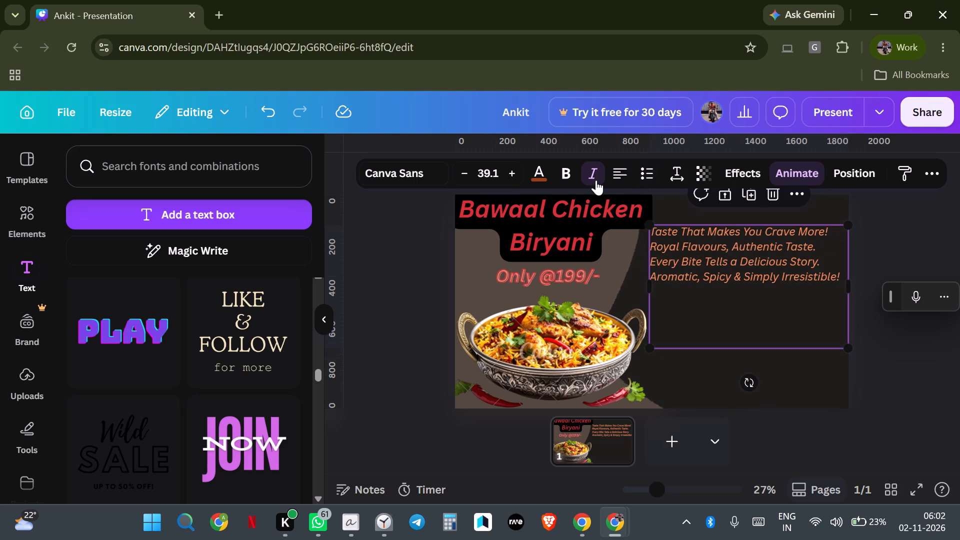
Move the tagline text box slightly lower on the dark half of the slide.
left_click_drag(718, 250, 730, 262)
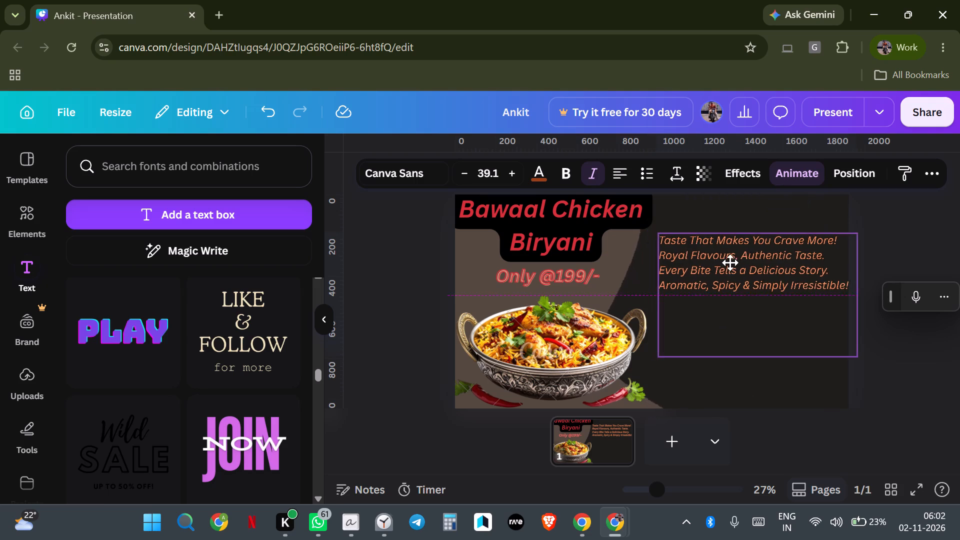
left_click_drag(730, 262, 720, 261)
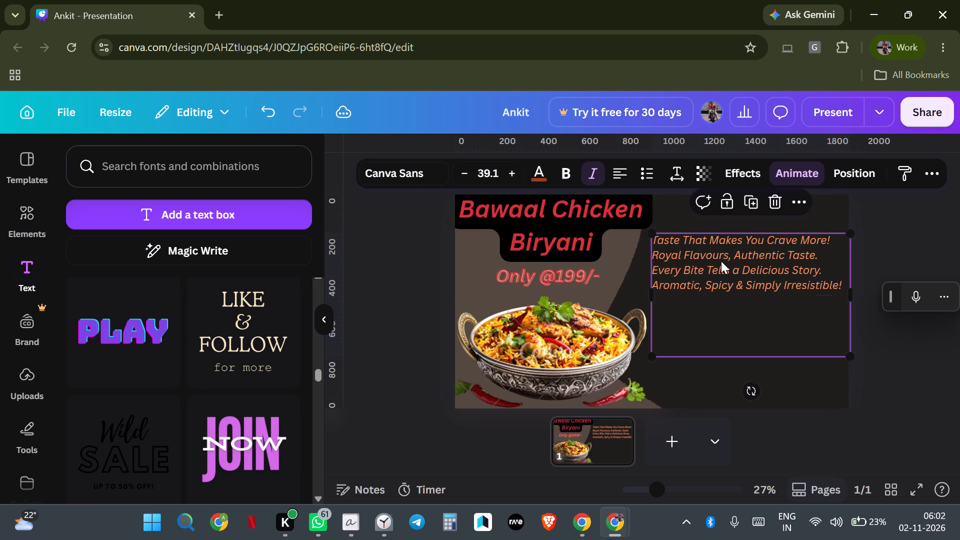
Set the line spacing of the "Every Bite Tells a Delicious Story." tagline to 2.5 and deselect the text box.
double_click(705, 264)
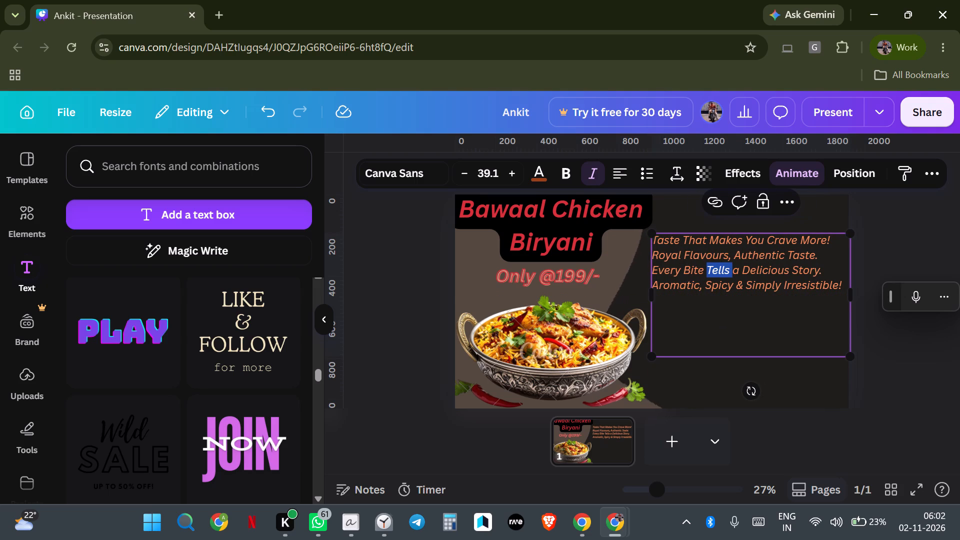
left_click(706, 264)
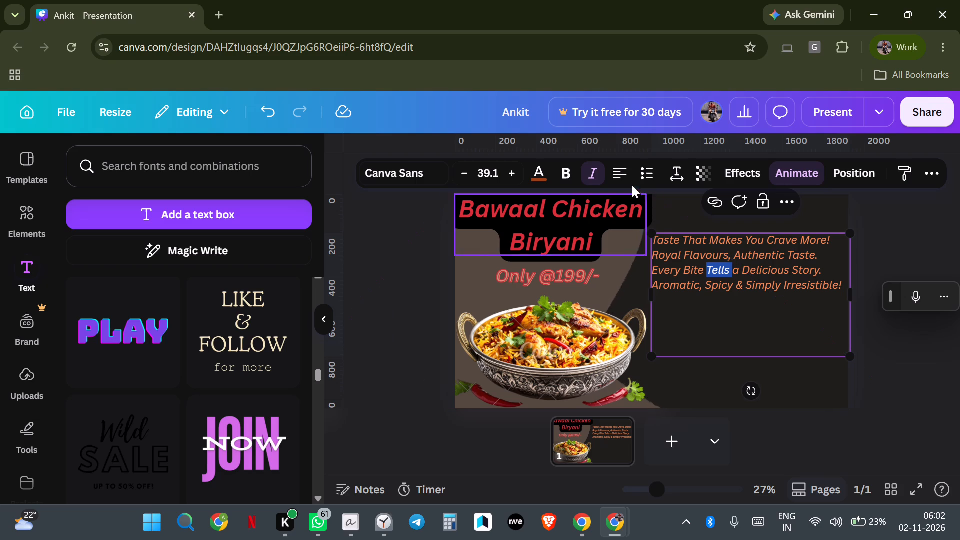
left_click(678, 172)
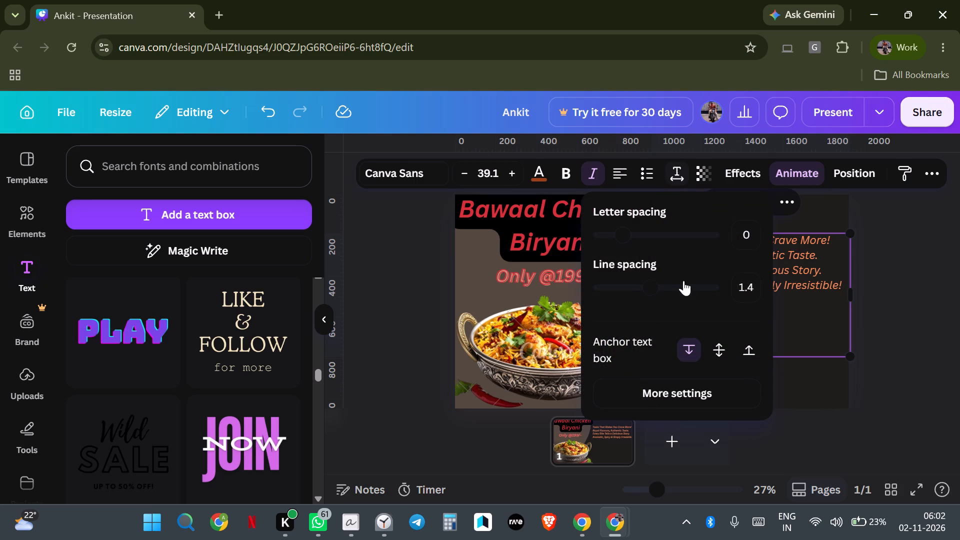
scroll(683, 286, "down", 2)
left_click_drag(655, 289, 760, 289)
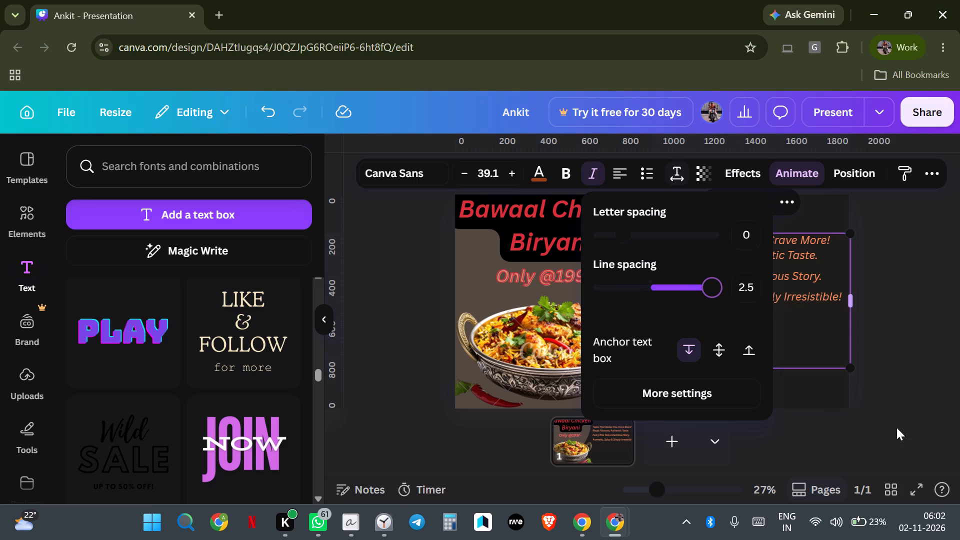
left_click(918, 400)
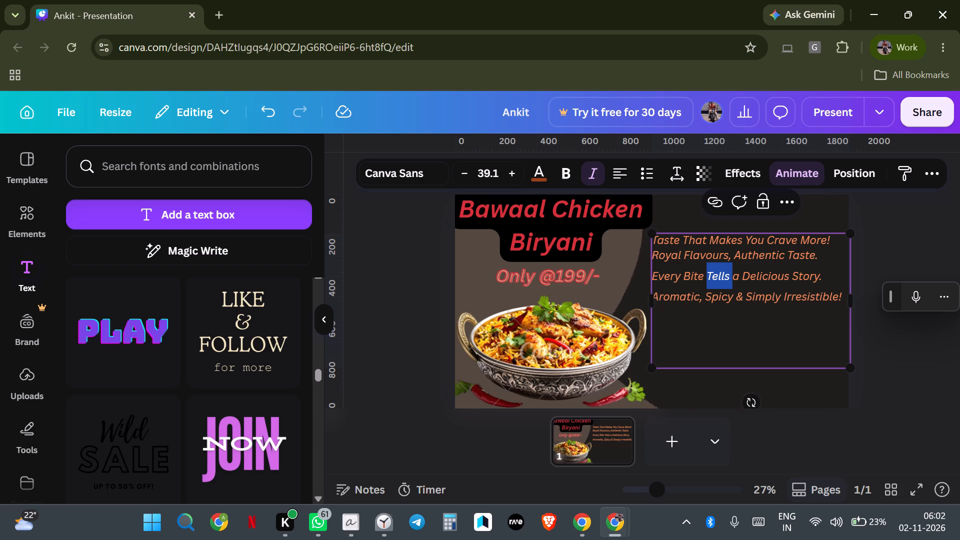
left_click(909, 383)
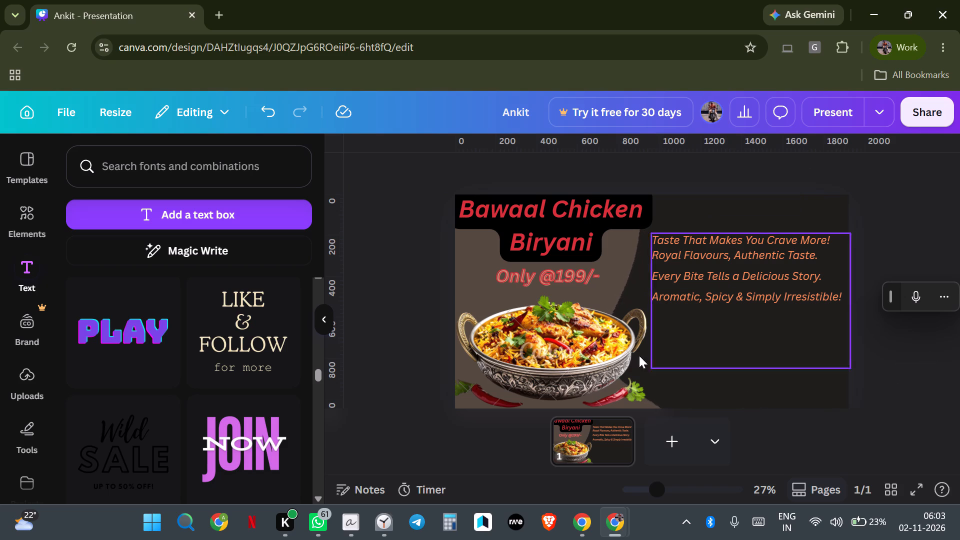
Unlock the biryani bowl image and shift it slightly right, keeping it along the slide's bottom edge below the price.
left_click_drag(560, 347, 545, 366)
left_click(545, 352)
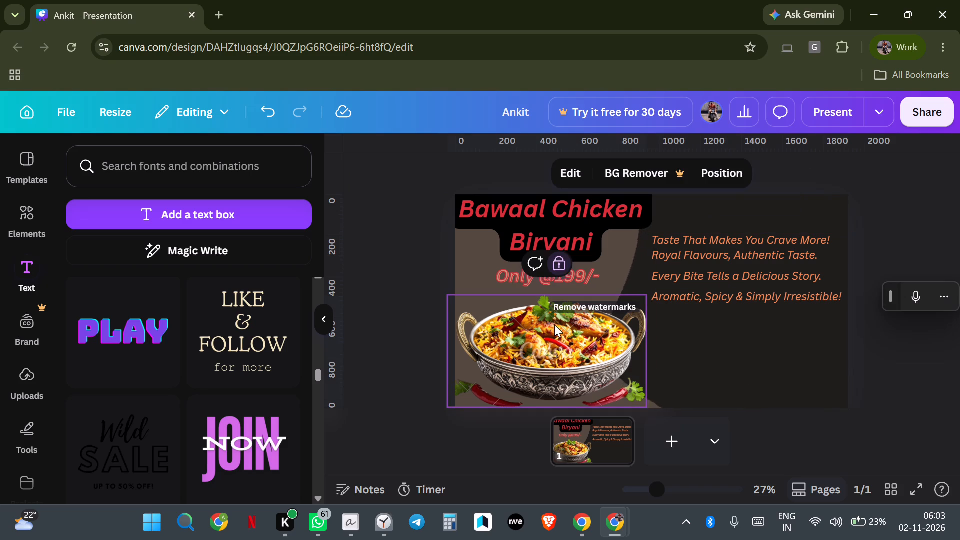
left_click(558, 255)
left_click_drag(551, 356, 548, 363)
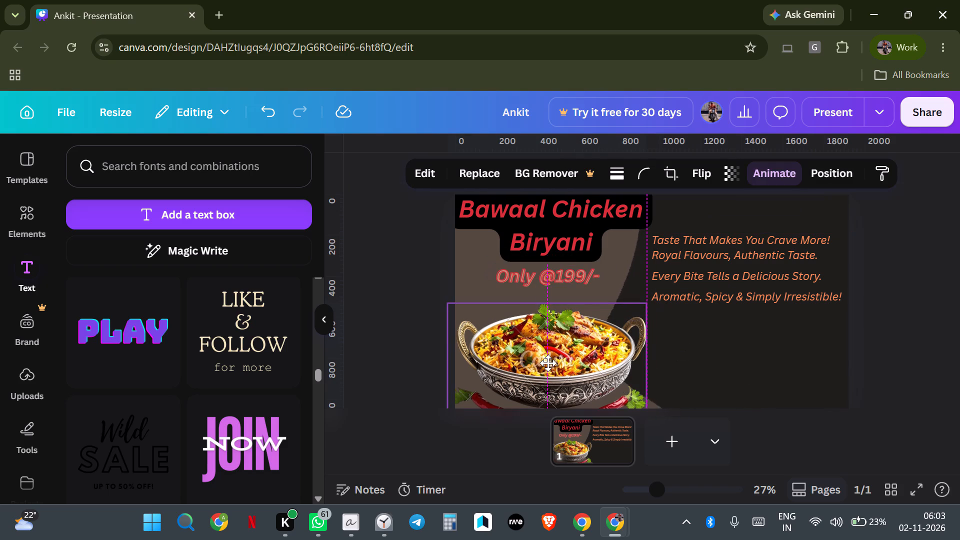
left_click_drag(548, 363, 557, 348)
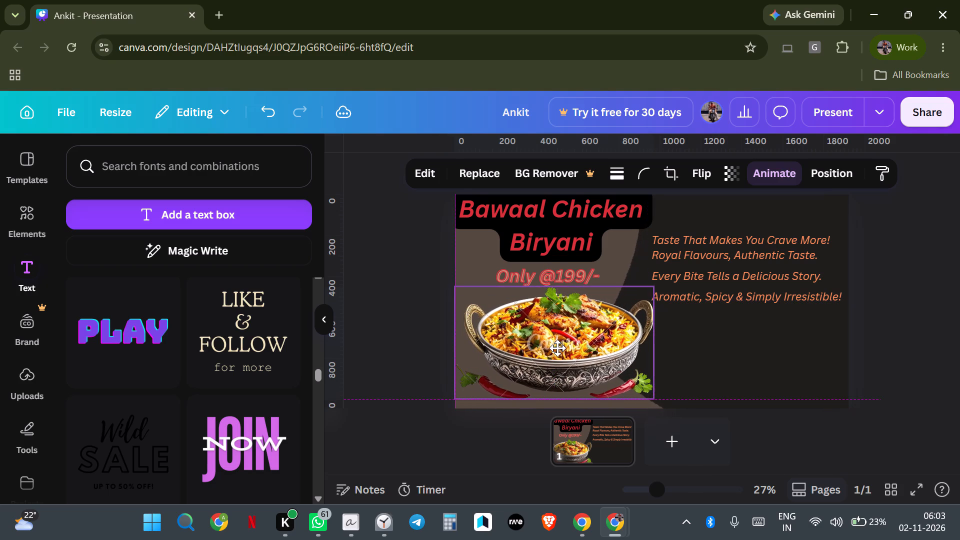
left_click_drag(557, 348, 558, 351)
left_click_drag(558, 351, 557, 354)
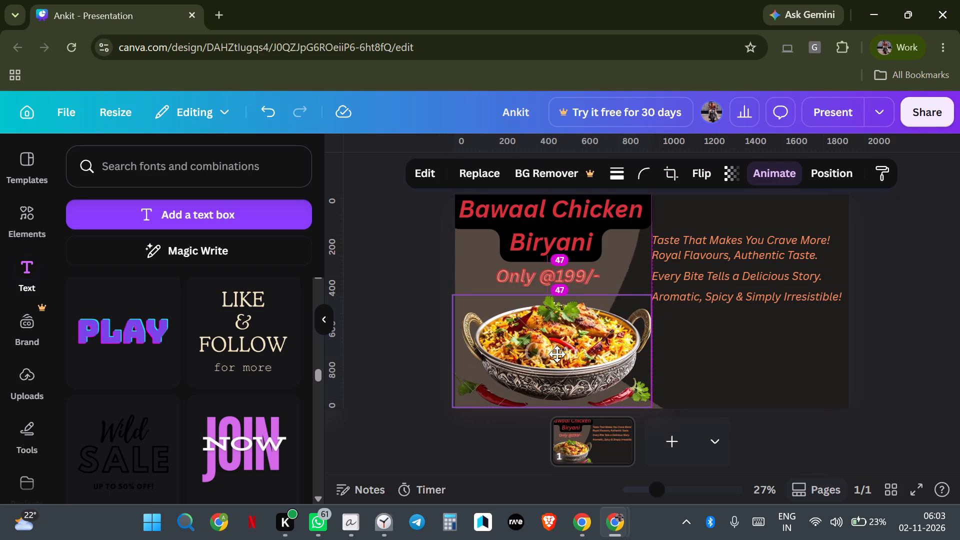
left_click_drag(557, 354, 557, 353)
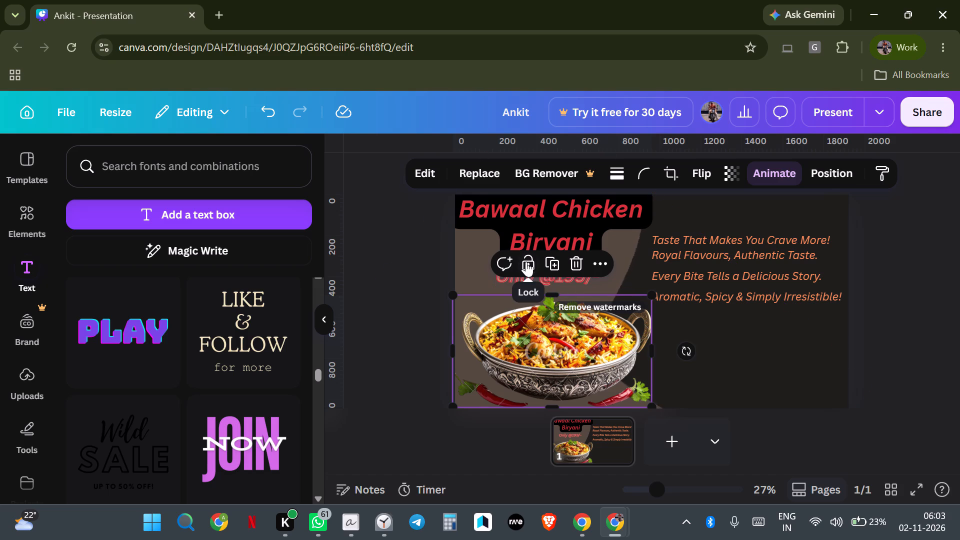
Lock the biryani bowl image and the tagline text box in place, leaving nothing selected.
left_click(527, 263)
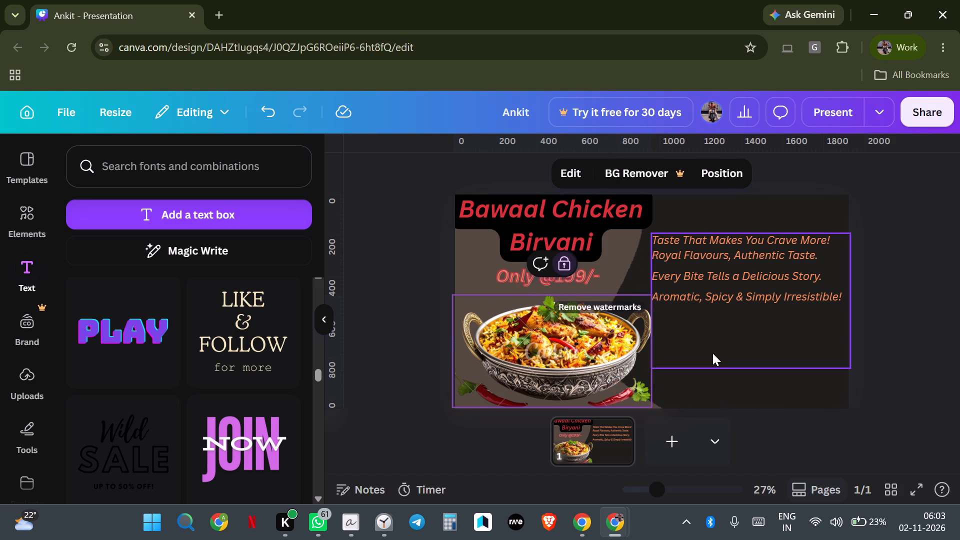
left_click(714, 353)
left_click(736, 291)
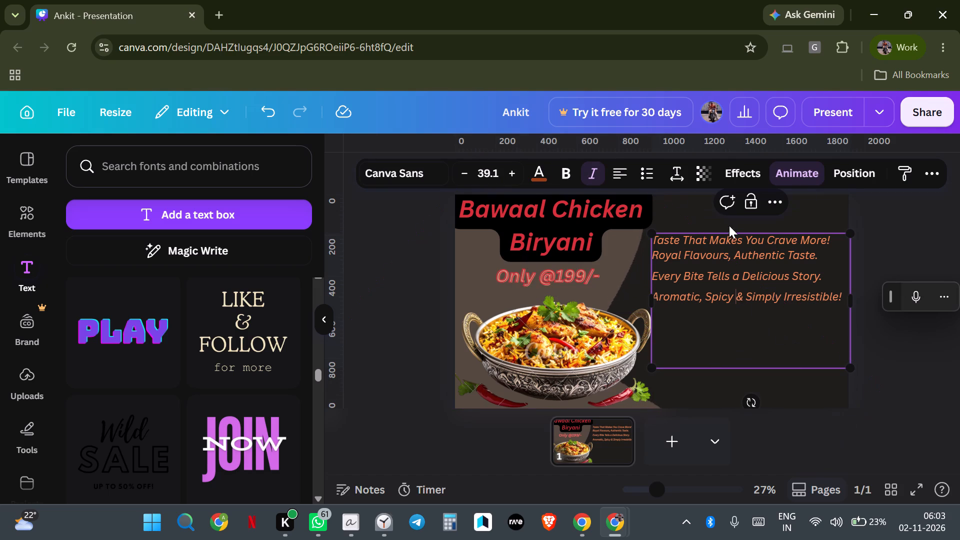
left_click(748, 205)
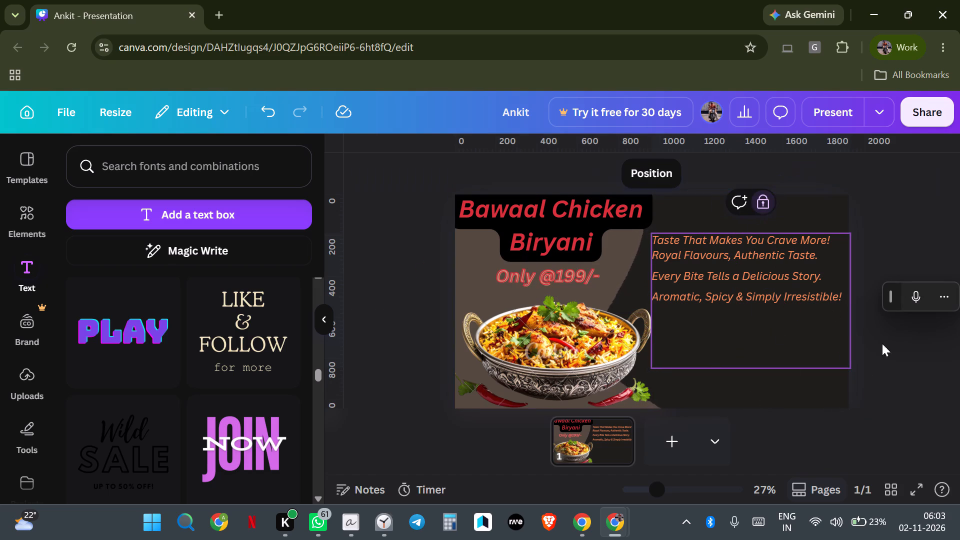
left_click(954, 373)
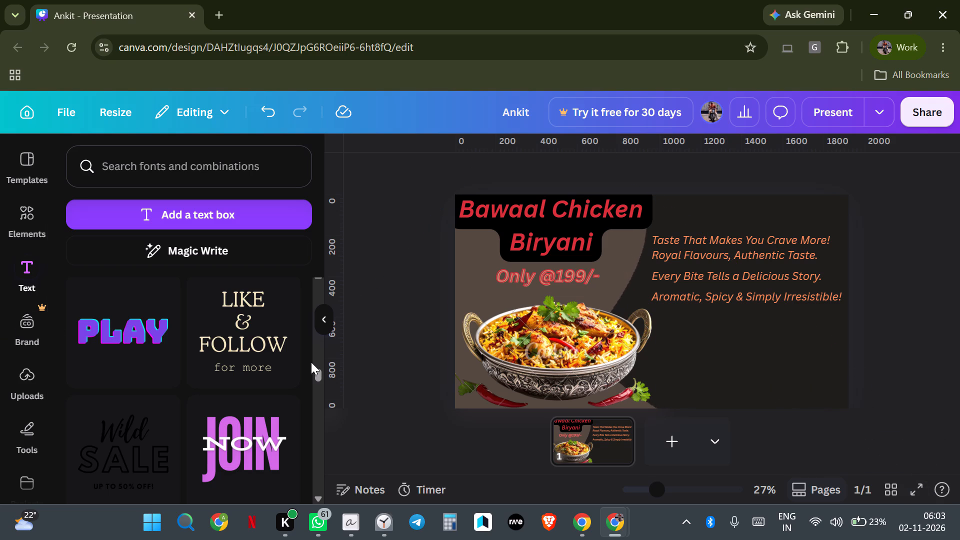
Add the recently used "Wild SALE Up to 50% Off!" font combination, shrink it and place it below the taglines.
scroll(186, 297, "up", 7)
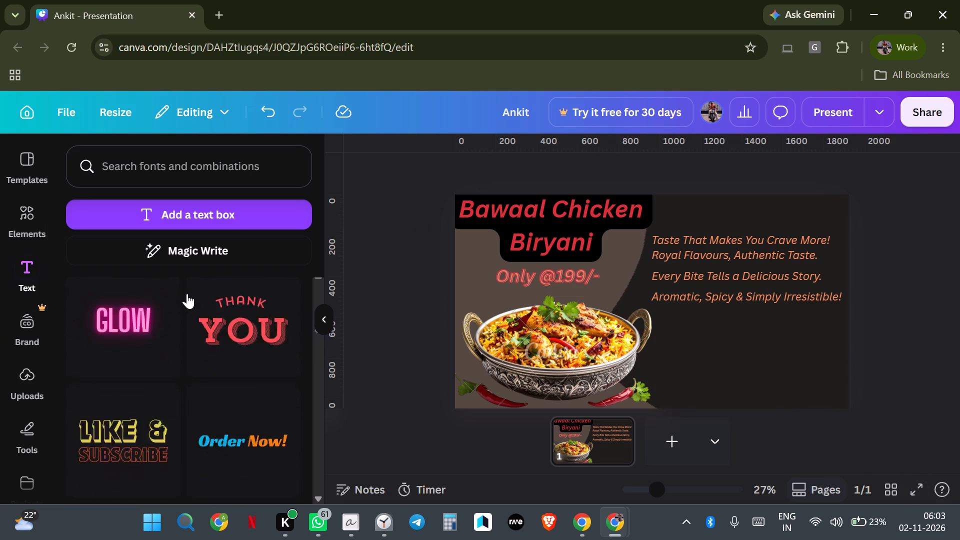
scroll(187, 293, "up", 4)
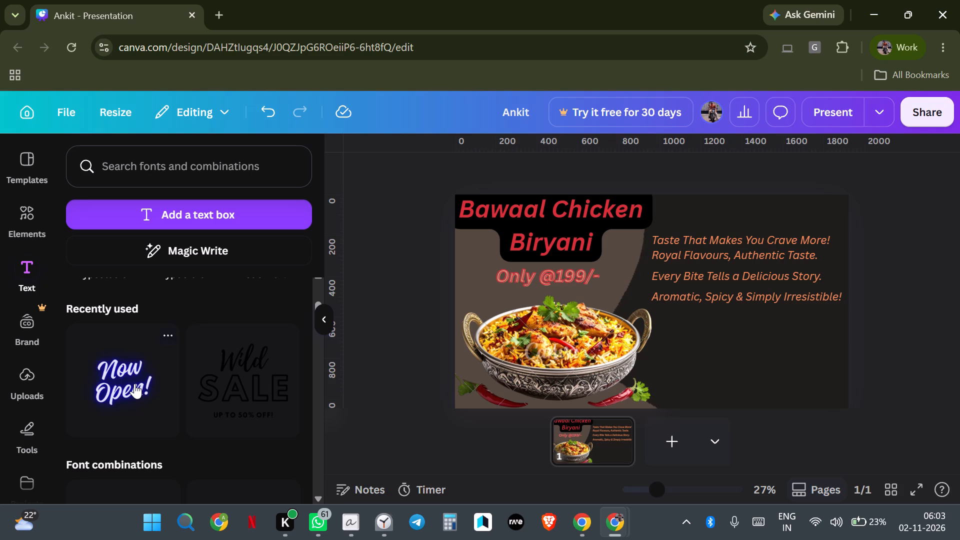
left_click(218, 392)
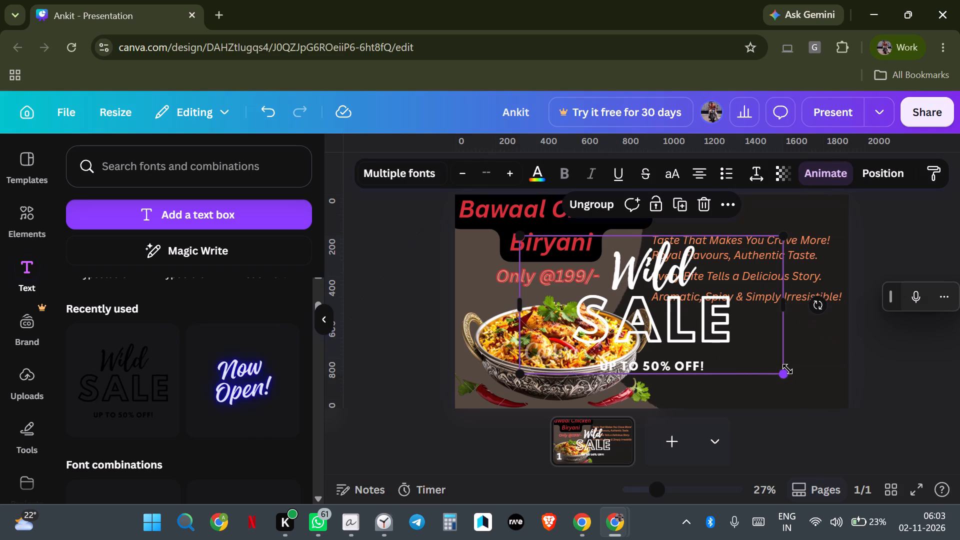
left_click_drag(785, 371, 726, 300)
left_click_drag(621, 286, 621, 285)
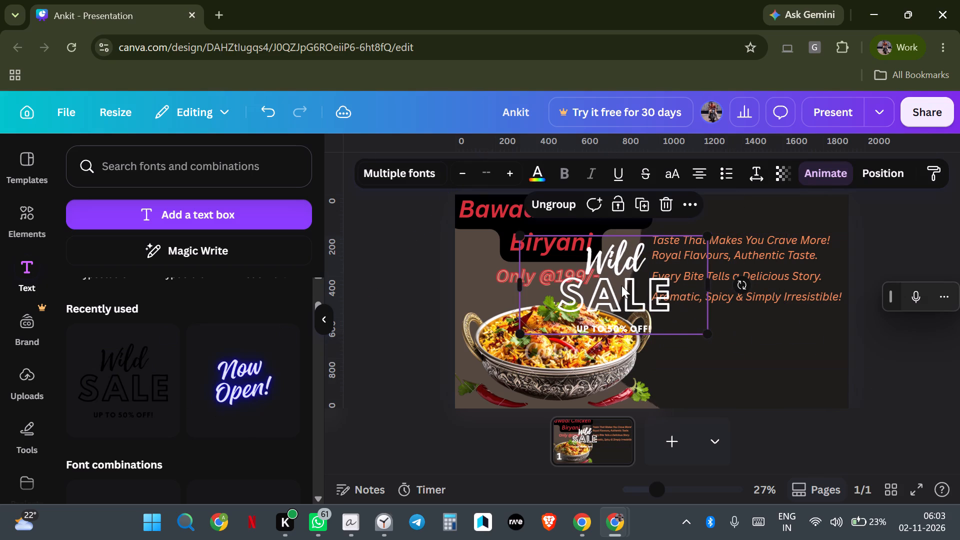
left_click_drag(621, 285, 762, 351)
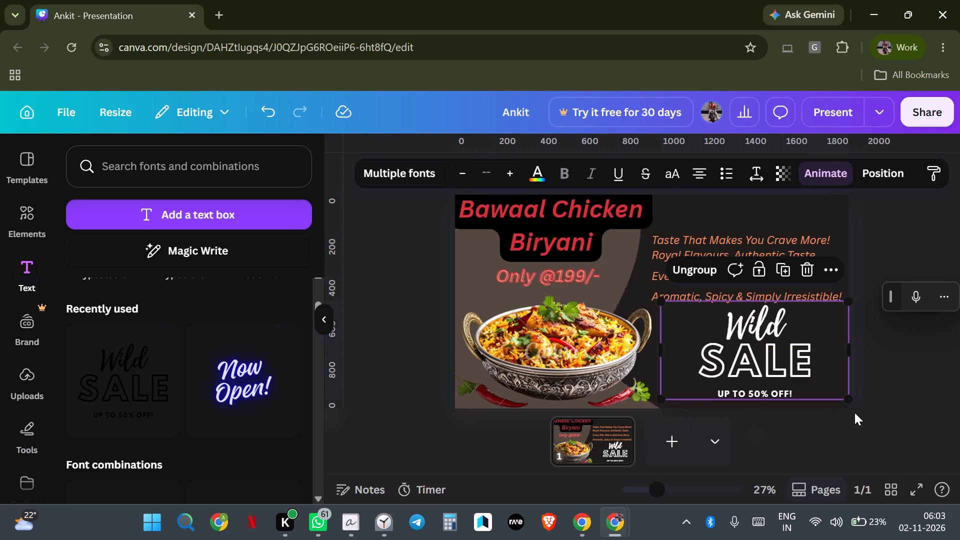
Shrink the Wild Sale group to about 594 by 312 and move it to the slide's upper-right corner.
left_click_drag(848, 397, 791, 343)
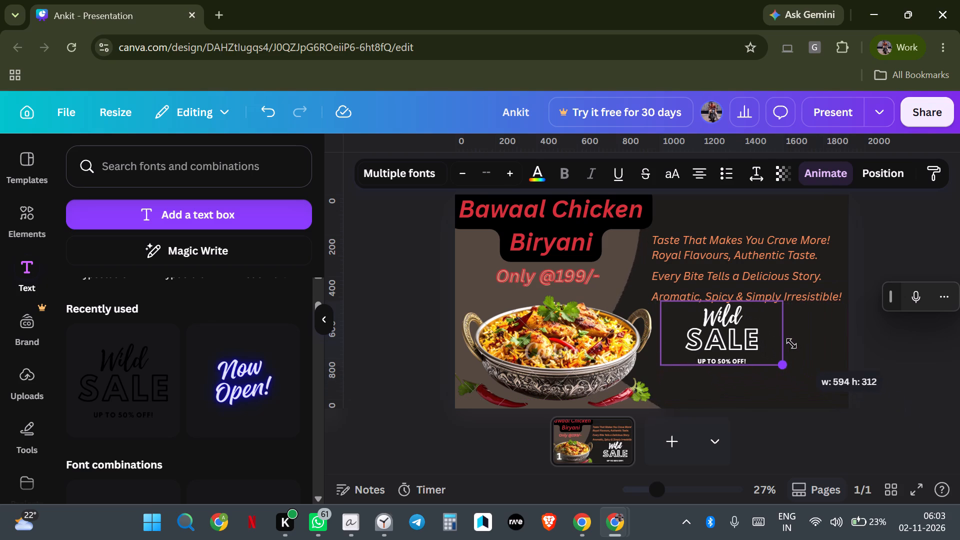
left_click_drag(791, 343, 791, 342)
left_click_drag(727, 330, 789, 363)
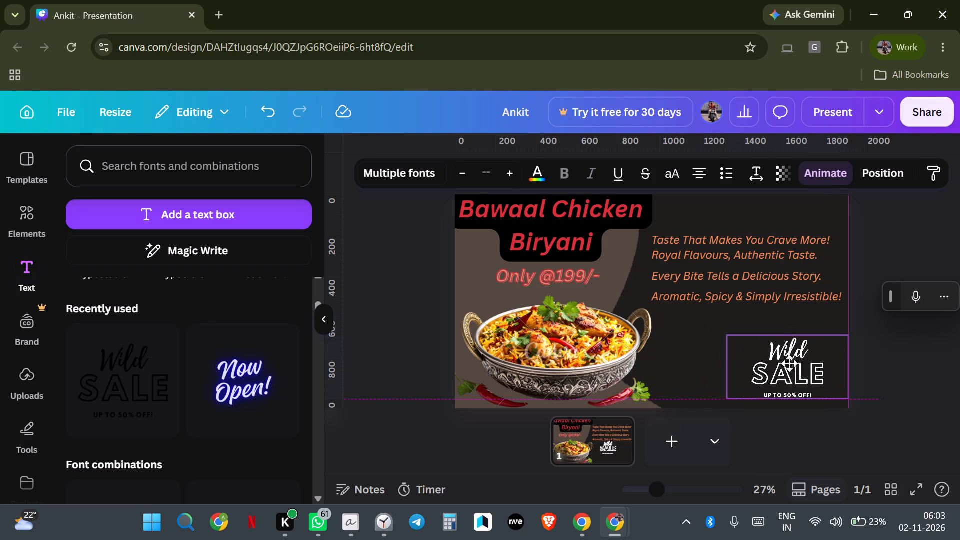
left_click_drag(789, 363, 736, 344)
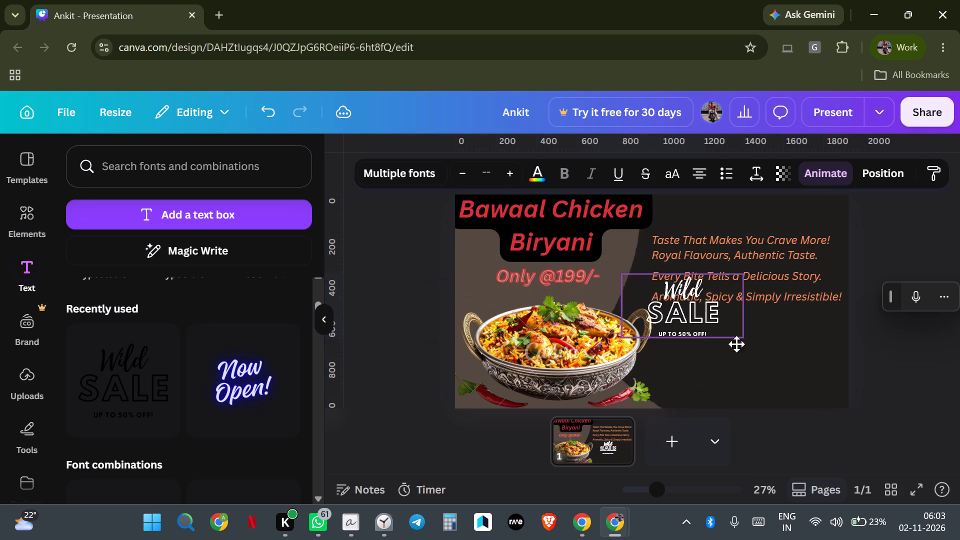
left_click_drag(736, 344, 826, 214)
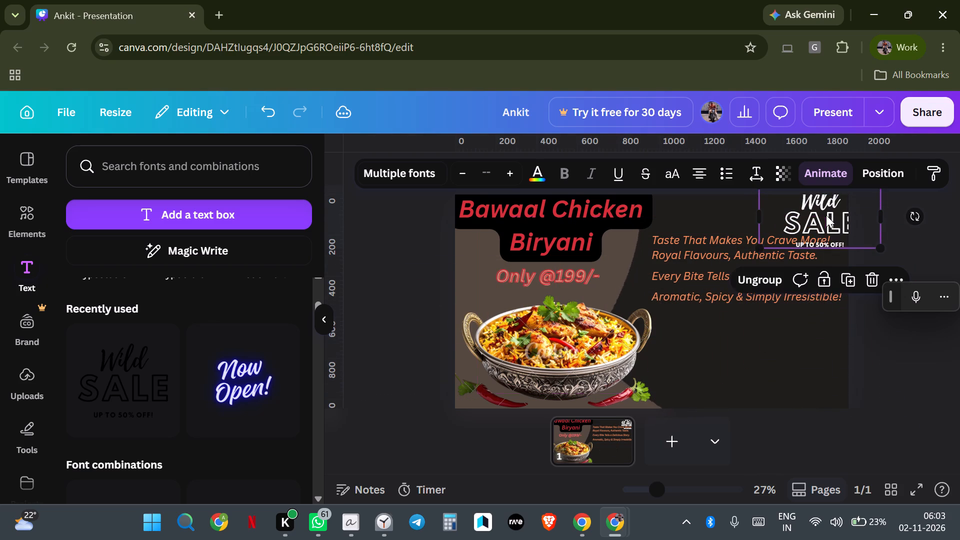
Unlock the tagline text box and move it down to the lower part of the dark half of the slide.
left_click(703, 260)
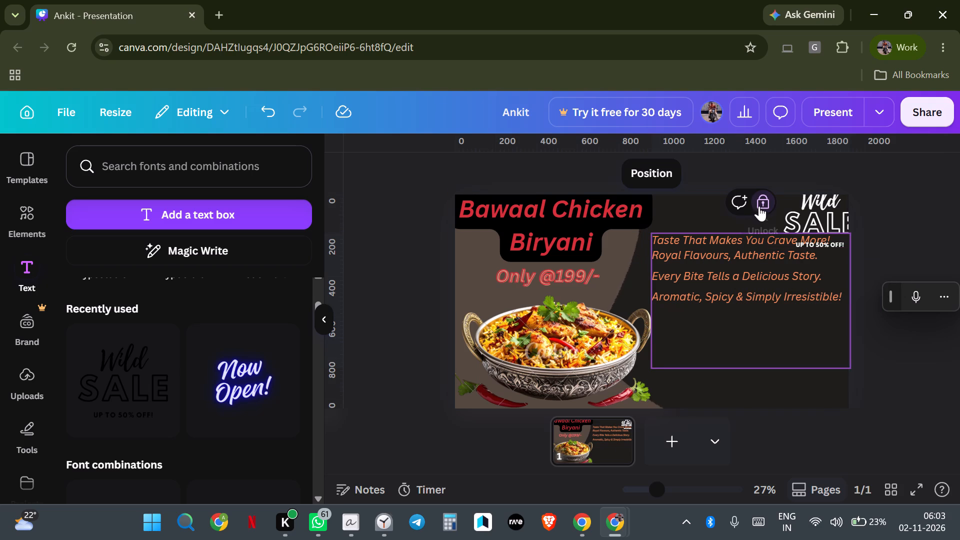
left_click(761, 202)
left_click_drag(716, 264, 721, 324)
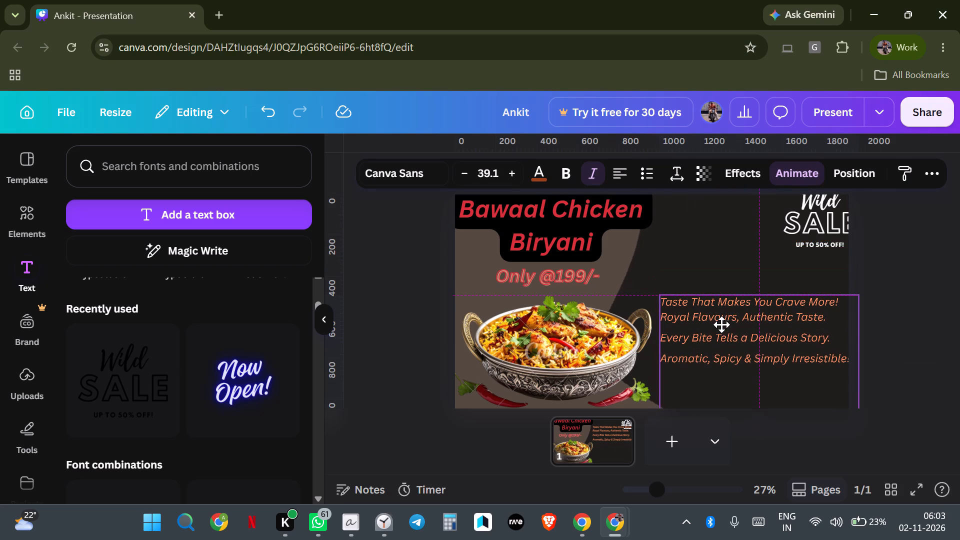
Move the Wild Sale group fully onto the slide above the taglines and scale it down further.
left_click_drag(811, 224, 739, 242)
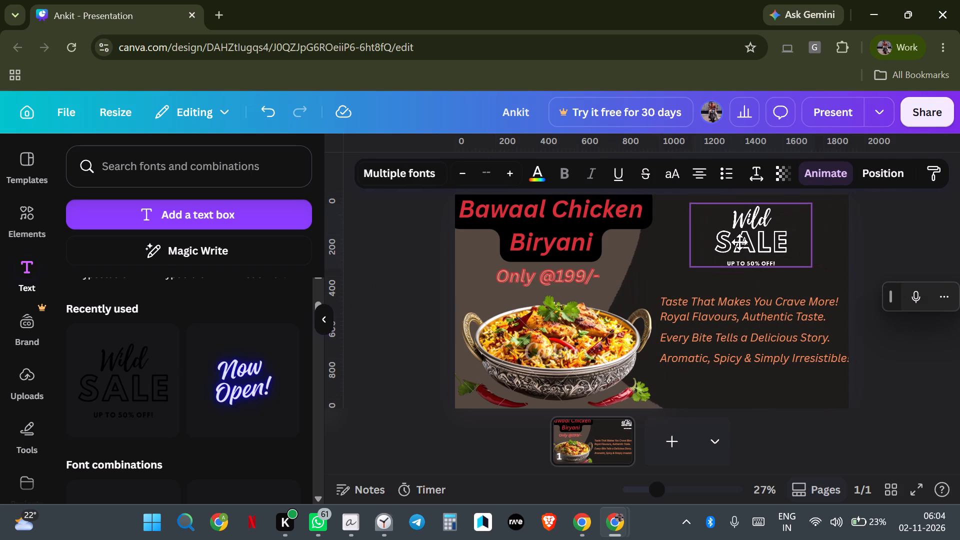
left_click_drag(739, 242, 738, 241)
left_click_drag(804, 261, 790, 255)
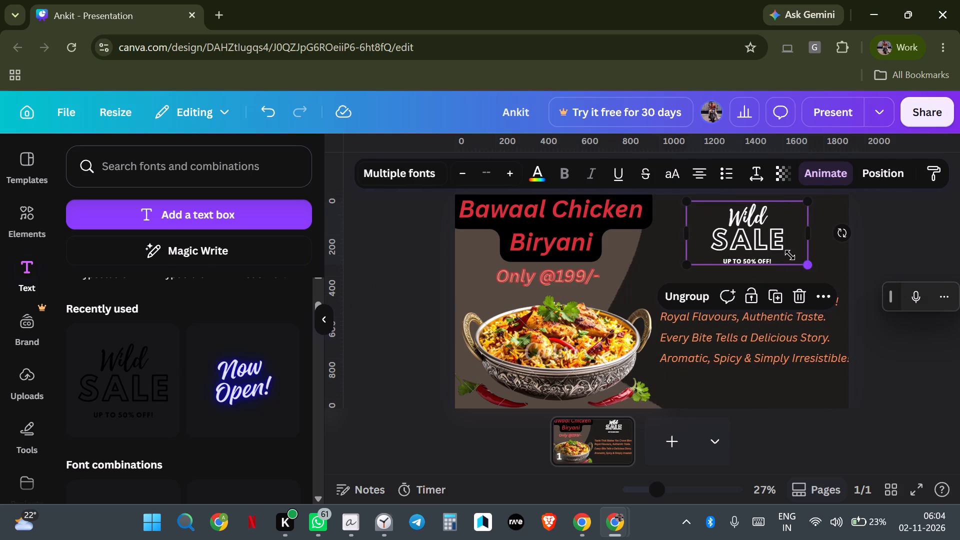
left_click_drag(790, 255, 779, 239)
Shift the tagline text box slightly up and left so its lines fit inside the slide, and lock it.
left_click_drag(746, 318, 758, 322)
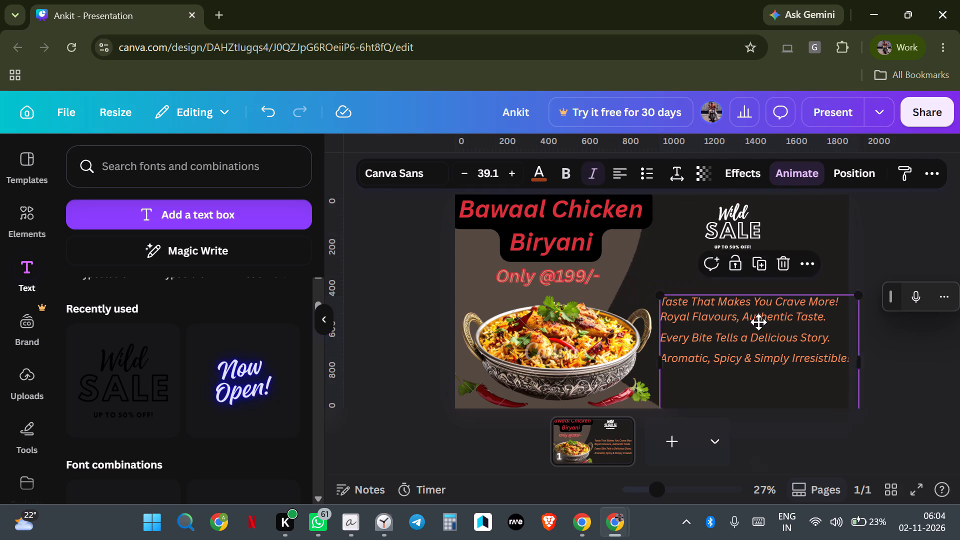
left_click_drag(758, 322, 740, 305)
left_click(742, 391)
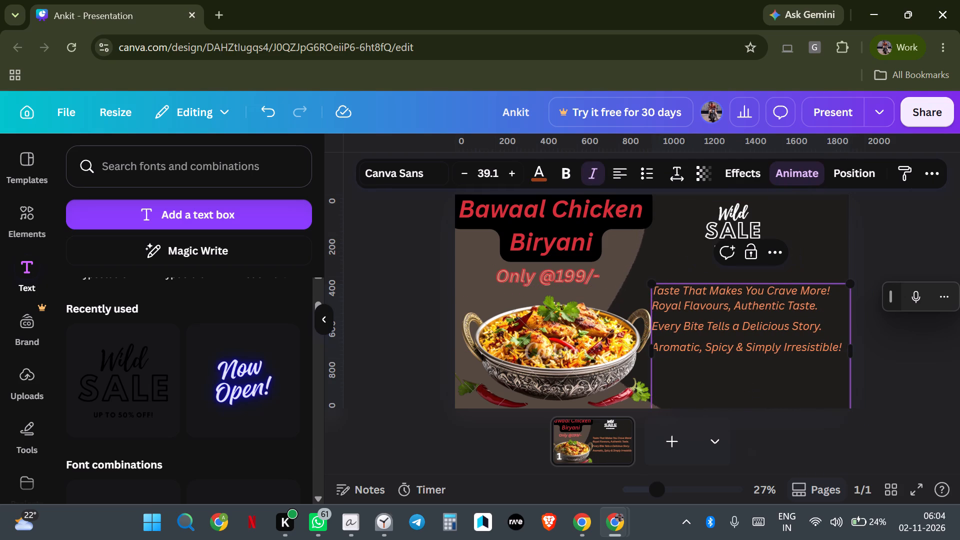
left_click(751, 251)
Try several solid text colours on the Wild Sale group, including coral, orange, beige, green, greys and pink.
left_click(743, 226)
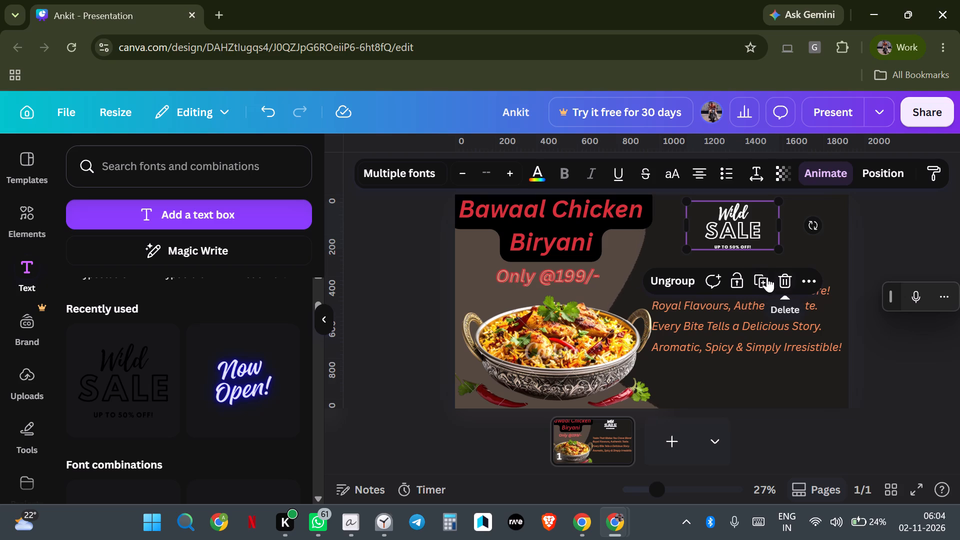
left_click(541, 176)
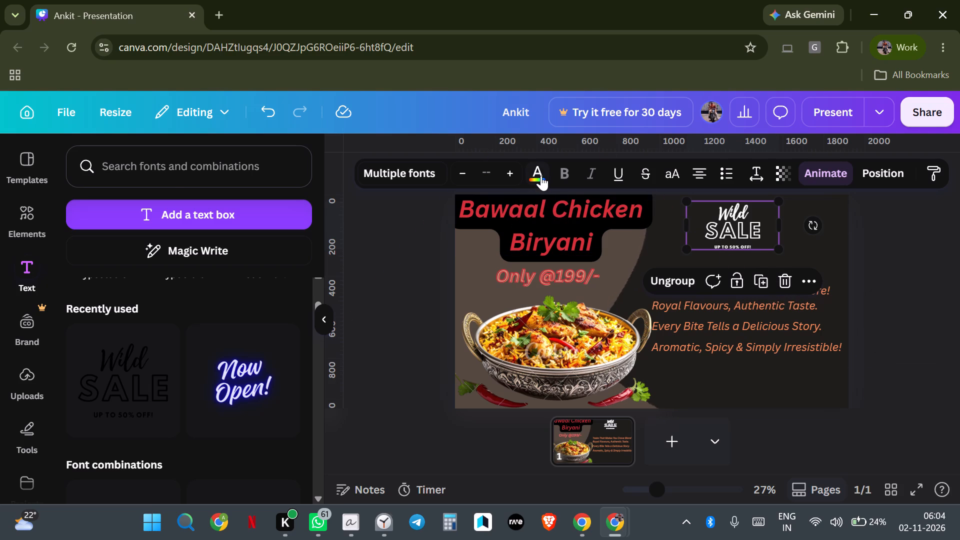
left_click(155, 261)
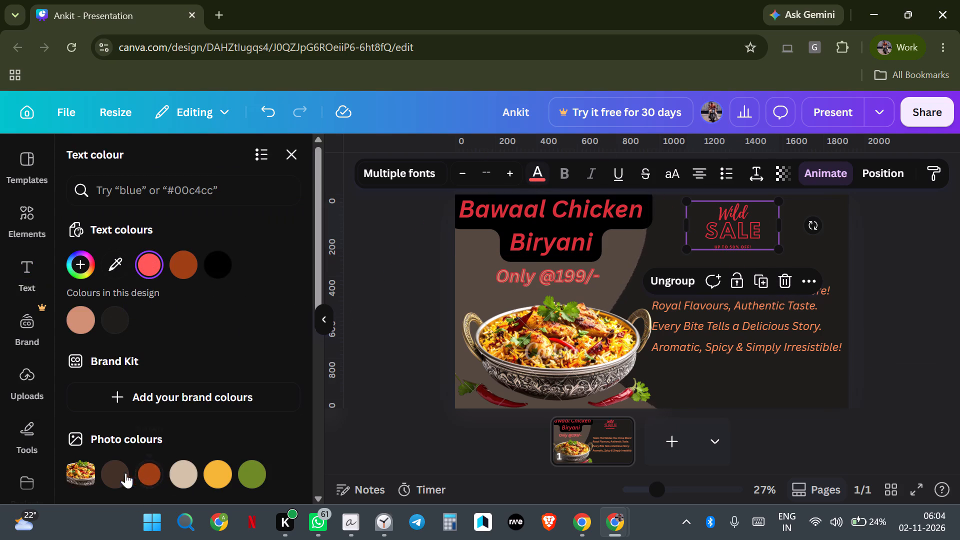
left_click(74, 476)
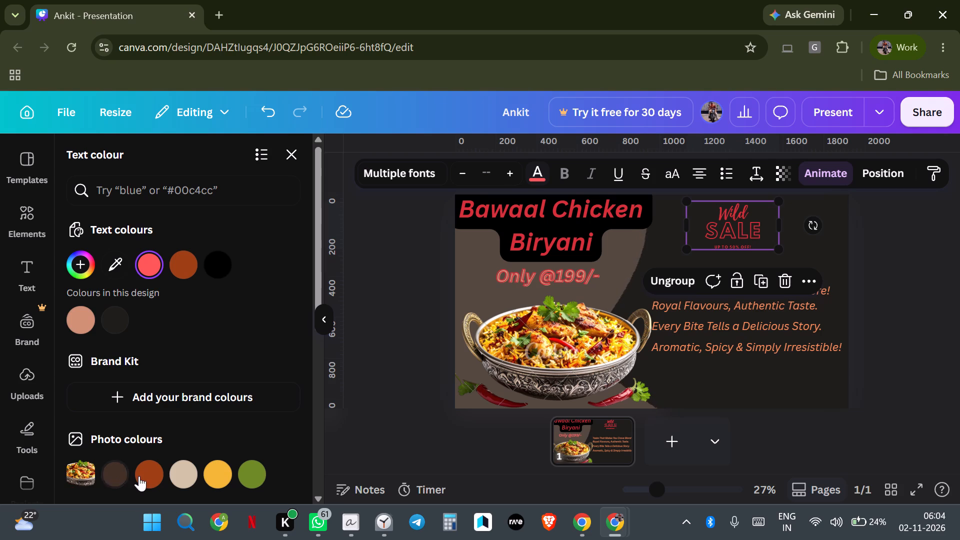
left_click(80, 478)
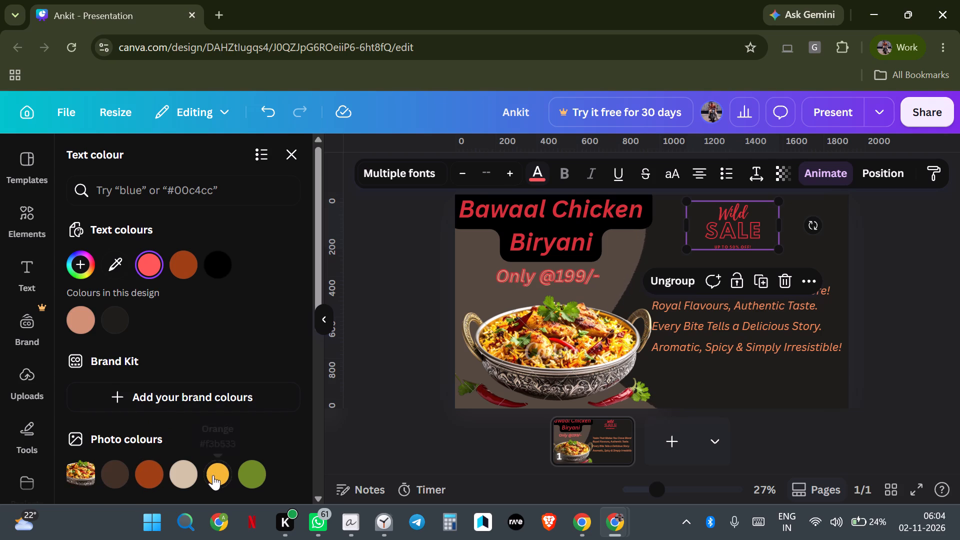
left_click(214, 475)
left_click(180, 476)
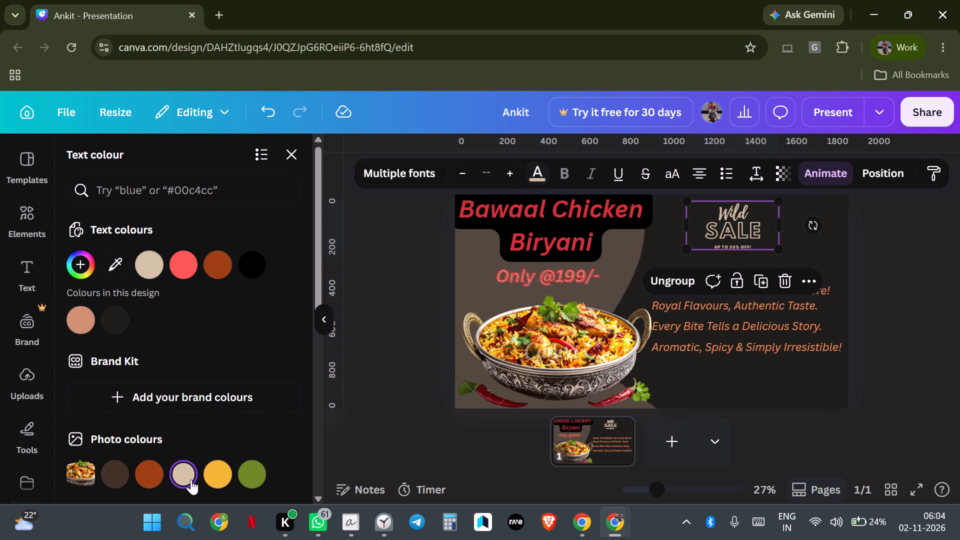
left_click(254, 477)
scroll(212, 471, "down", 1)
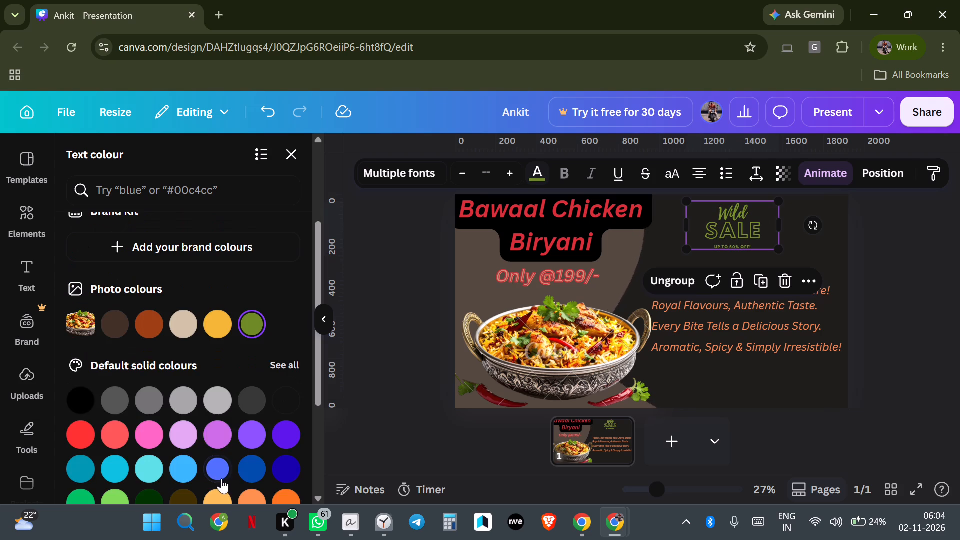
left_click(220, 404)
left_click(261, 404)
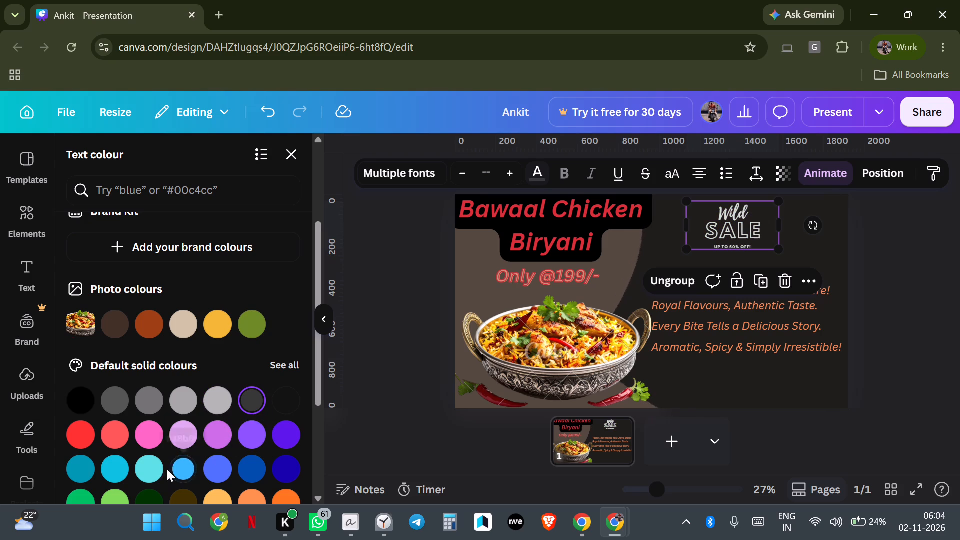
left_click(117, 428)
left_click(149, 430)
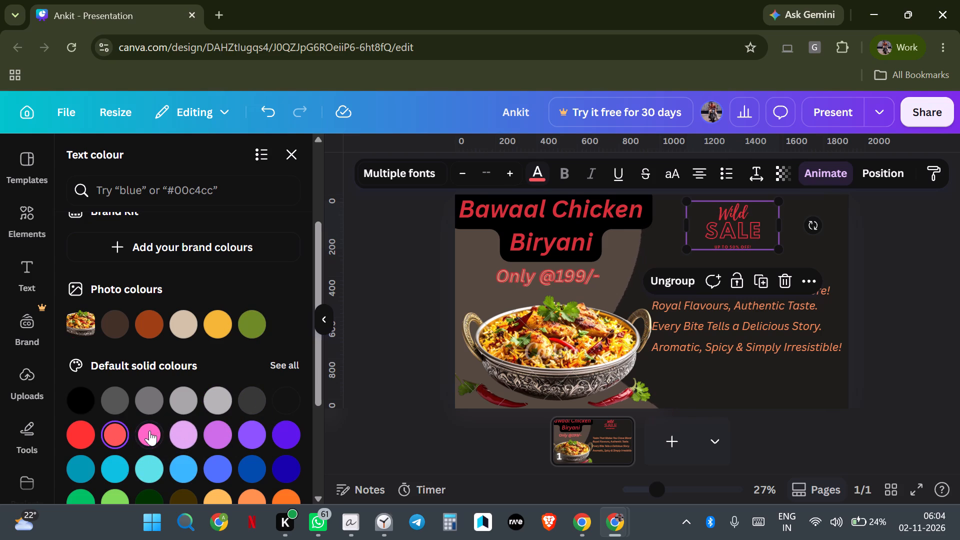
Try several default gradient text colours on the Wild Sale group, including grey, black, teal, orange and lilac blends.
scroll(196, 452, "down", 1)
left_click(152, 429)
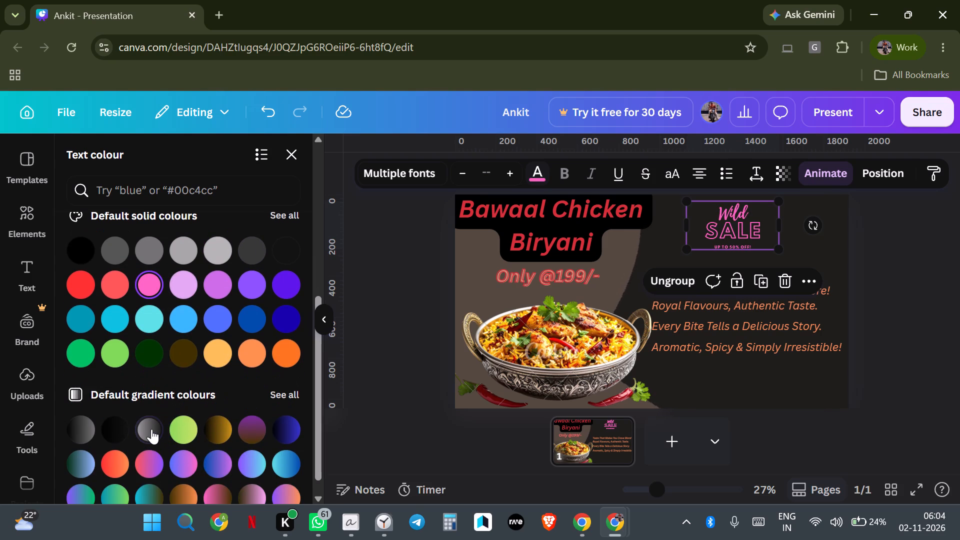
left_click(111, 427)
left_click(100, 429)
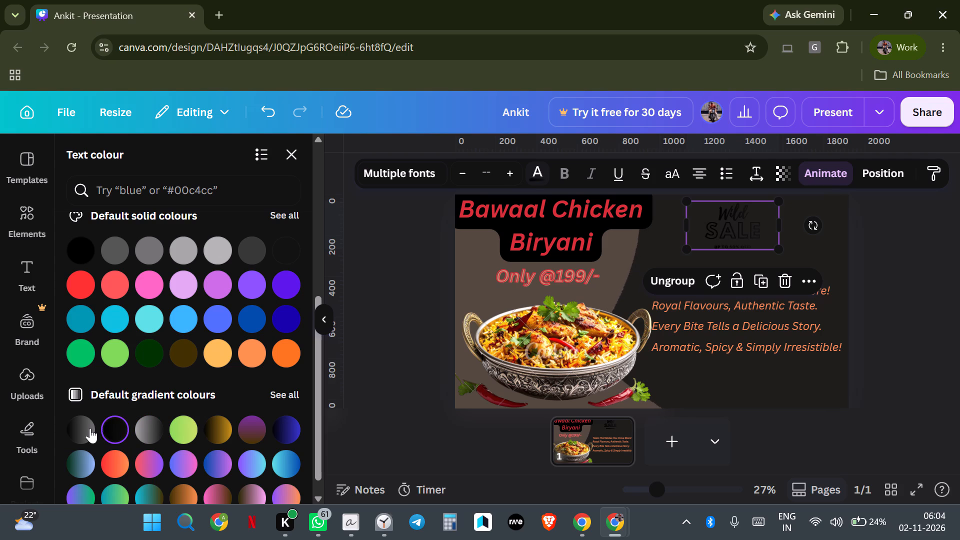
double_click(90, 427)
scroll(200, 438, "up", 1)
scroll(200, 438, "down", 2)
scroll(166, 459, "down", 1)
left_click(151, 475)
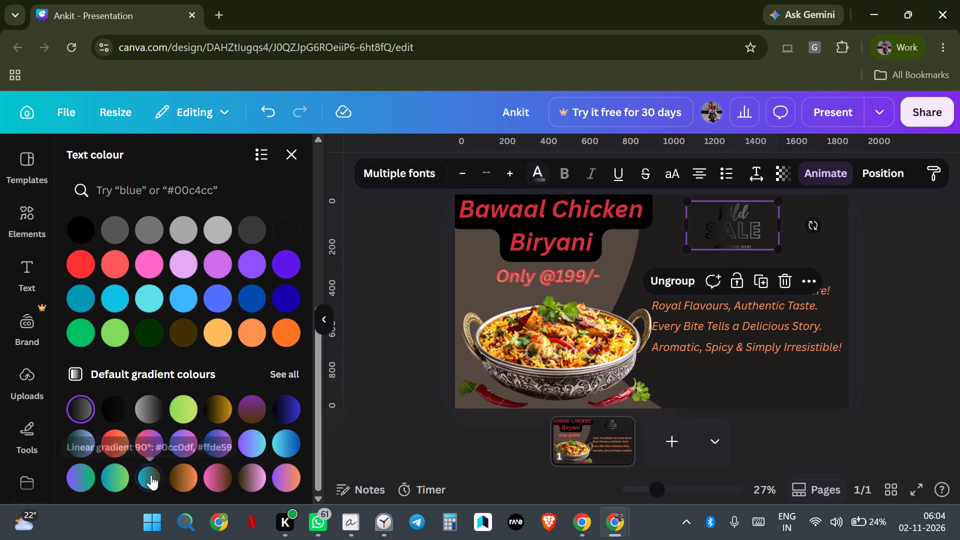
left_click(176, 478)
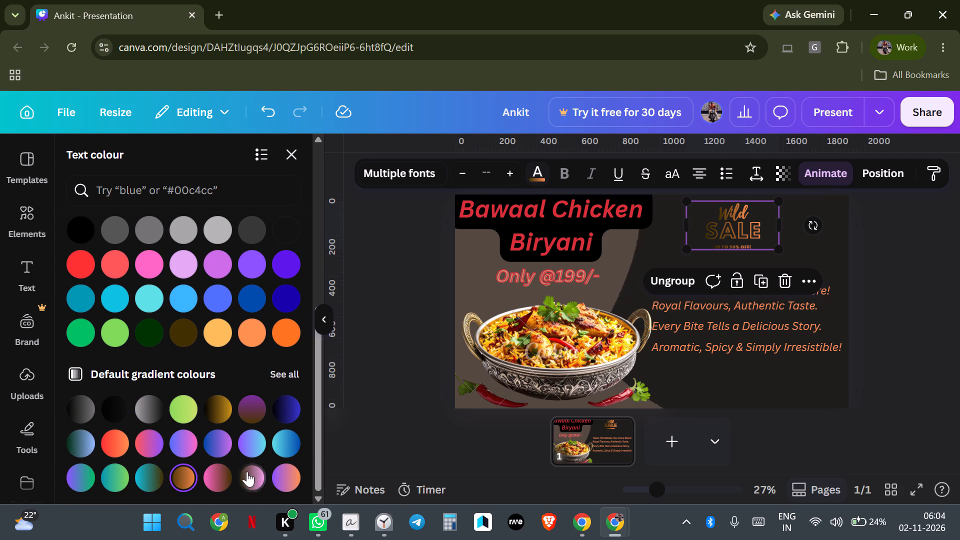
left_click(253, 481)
Set the Wild Sale group's text colour to brown #9e3f13 after trying the design's dark and peach colours.
scroll(264, 384, "up", 5)
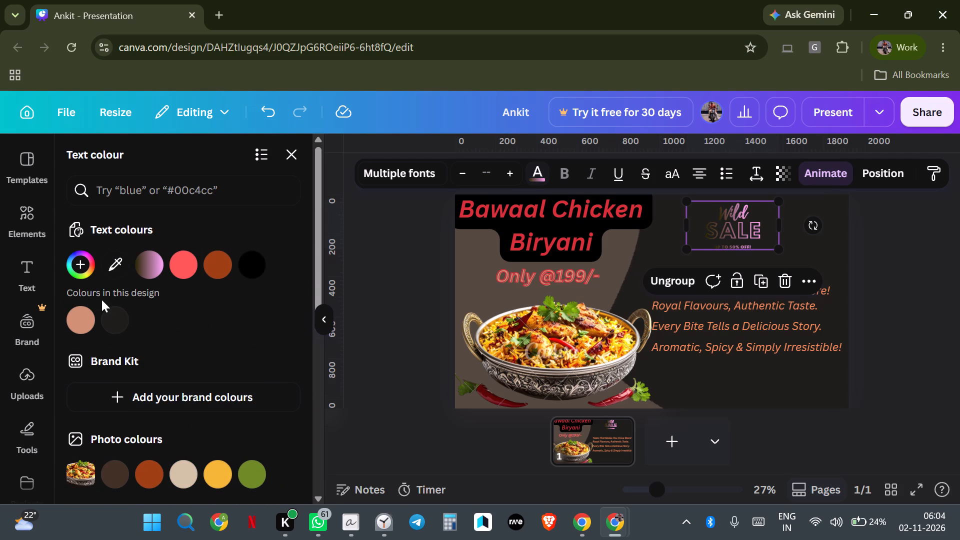
left_click(115, 319)
left_click(90, 318)
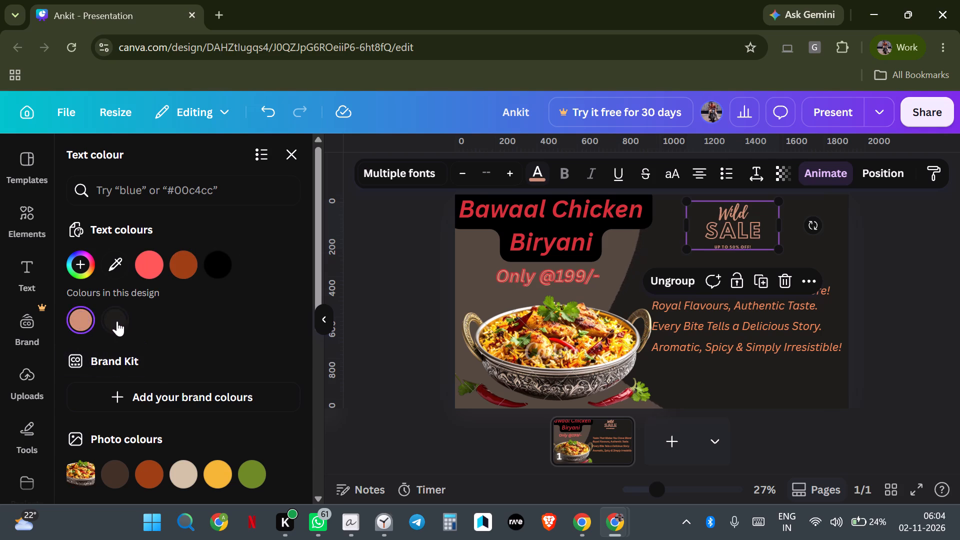
left_click(192, 263)
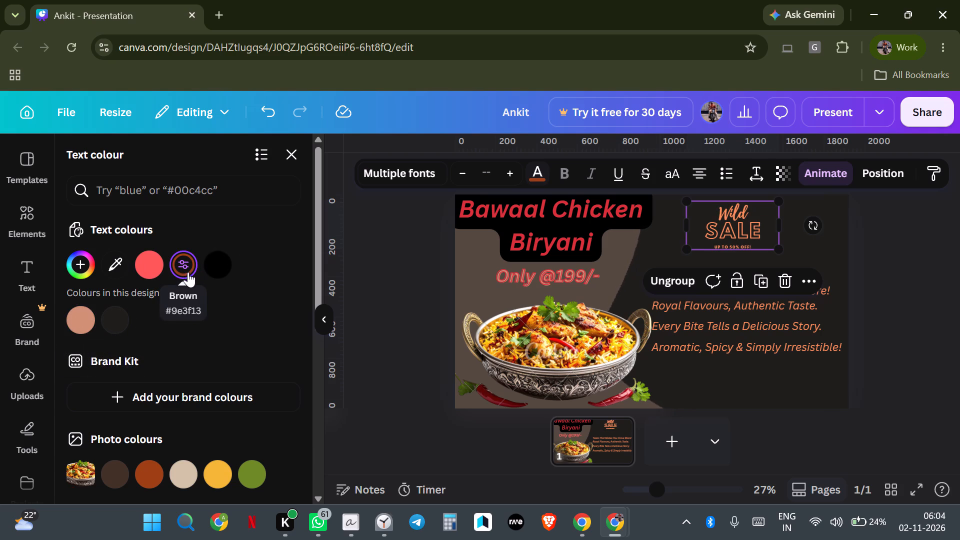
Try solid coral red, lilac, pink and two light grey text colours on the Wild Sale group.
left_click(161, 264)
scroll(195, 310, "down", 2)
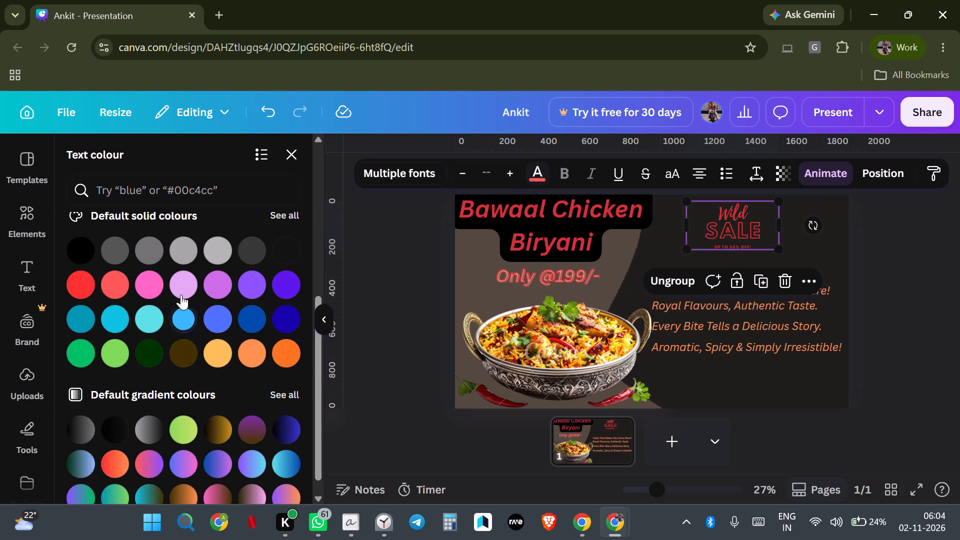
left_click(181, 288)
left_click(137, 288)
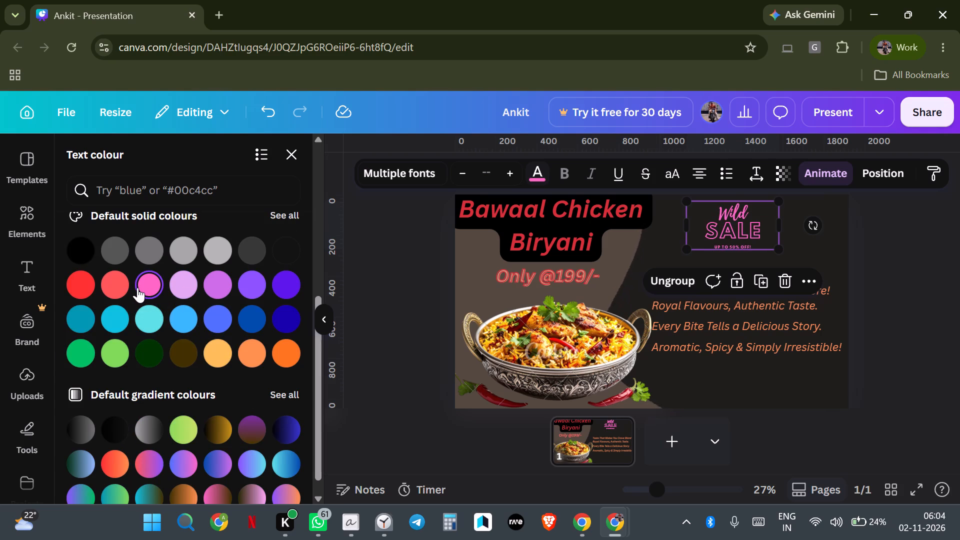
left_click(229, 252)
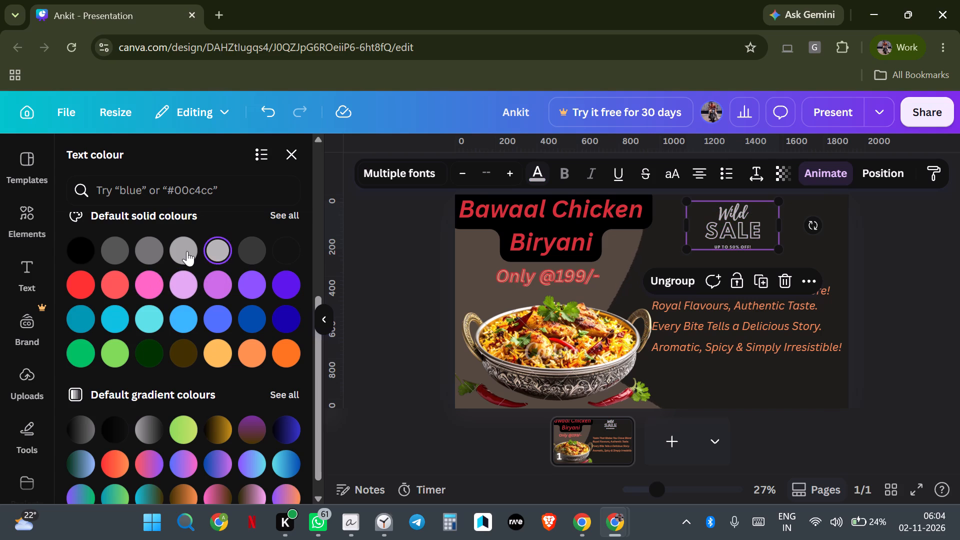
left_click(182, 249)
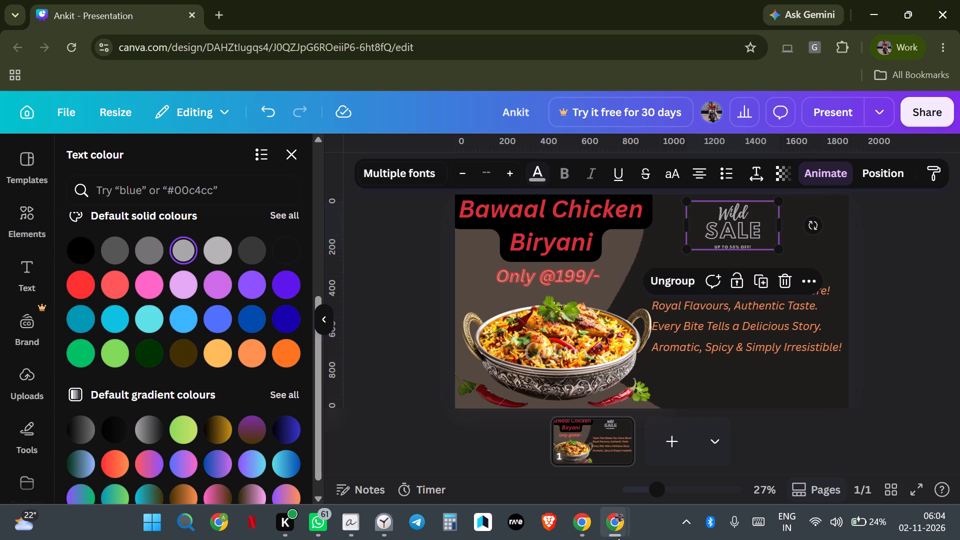
Check the Zepto support chat tickets for pending chats, and return to the Canva design.
left_click(427, 452)
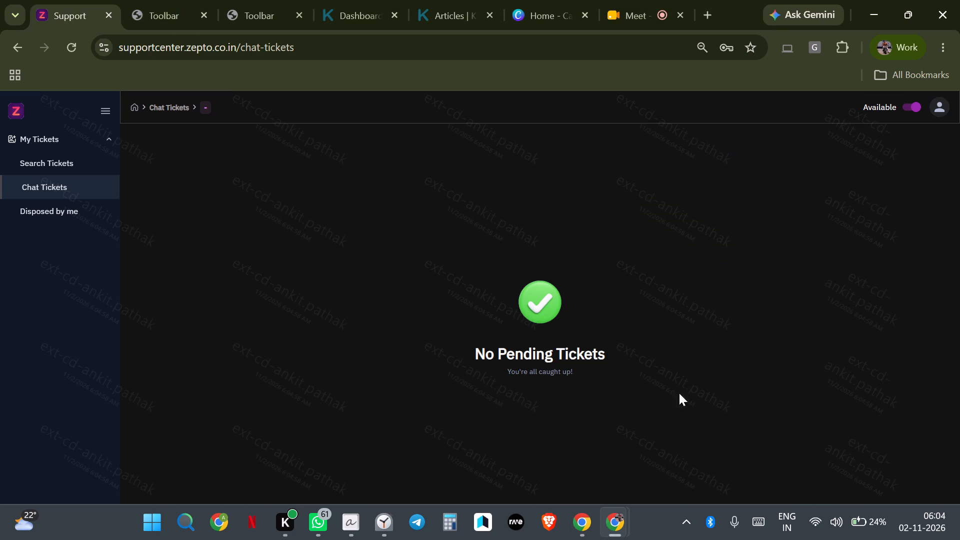
left_click(623, 430)
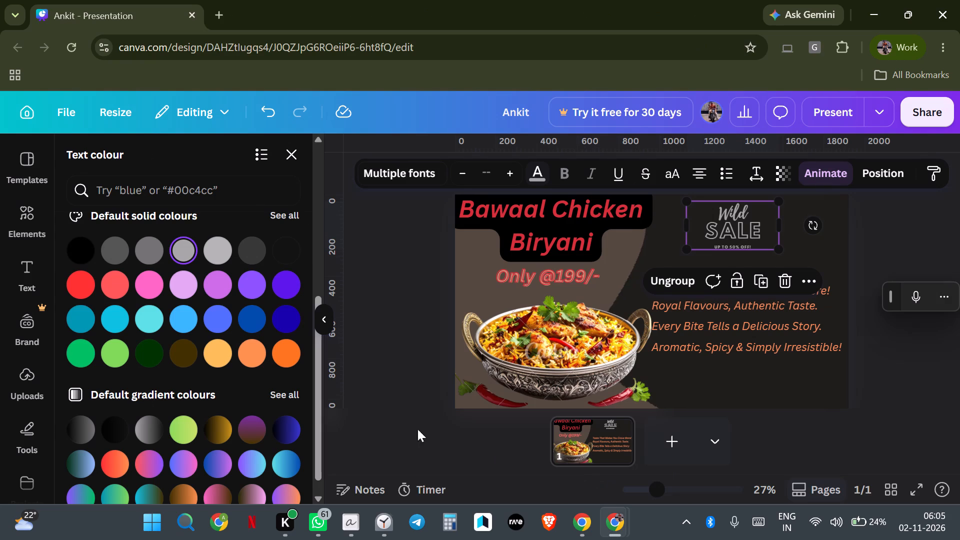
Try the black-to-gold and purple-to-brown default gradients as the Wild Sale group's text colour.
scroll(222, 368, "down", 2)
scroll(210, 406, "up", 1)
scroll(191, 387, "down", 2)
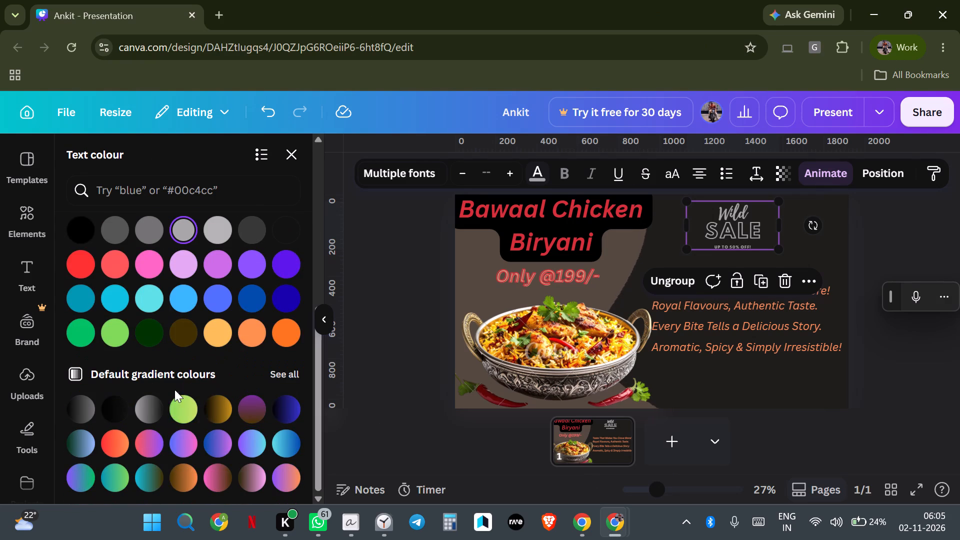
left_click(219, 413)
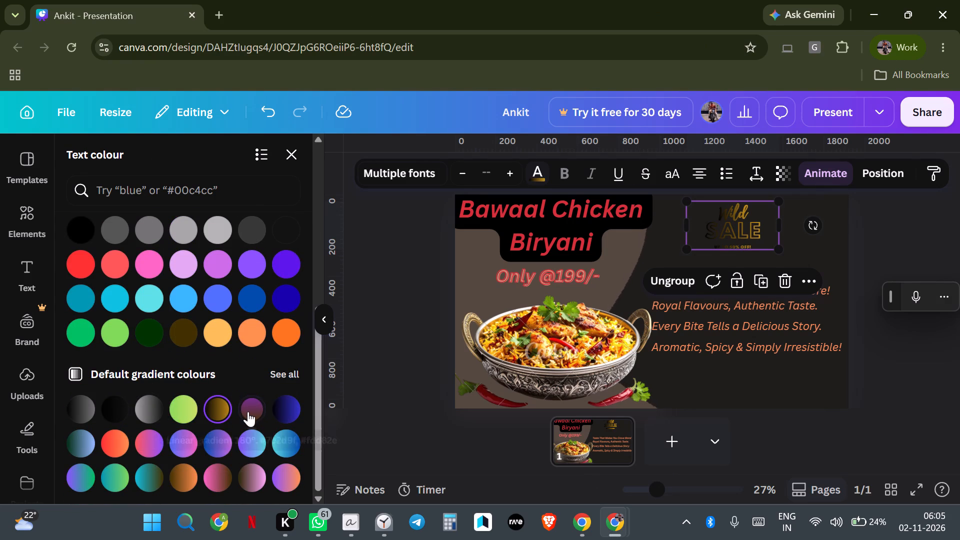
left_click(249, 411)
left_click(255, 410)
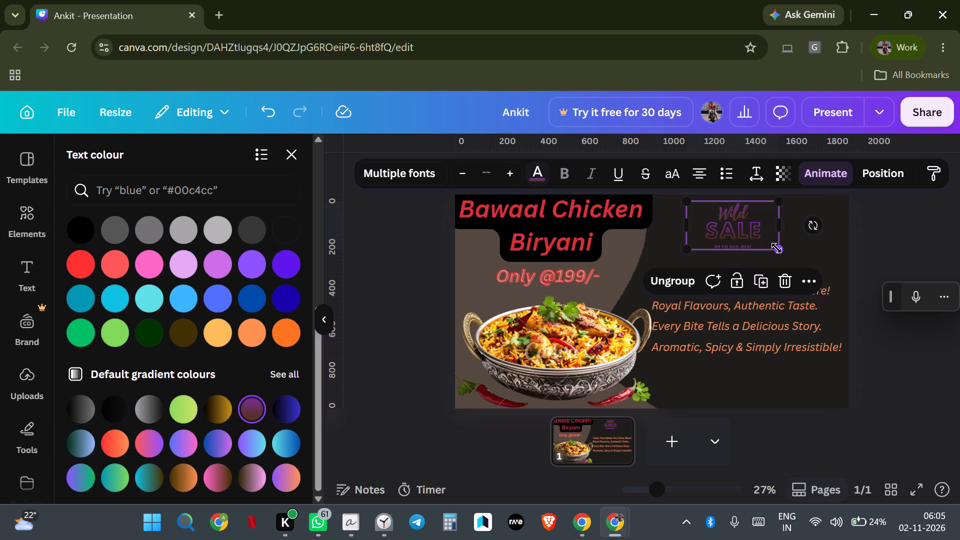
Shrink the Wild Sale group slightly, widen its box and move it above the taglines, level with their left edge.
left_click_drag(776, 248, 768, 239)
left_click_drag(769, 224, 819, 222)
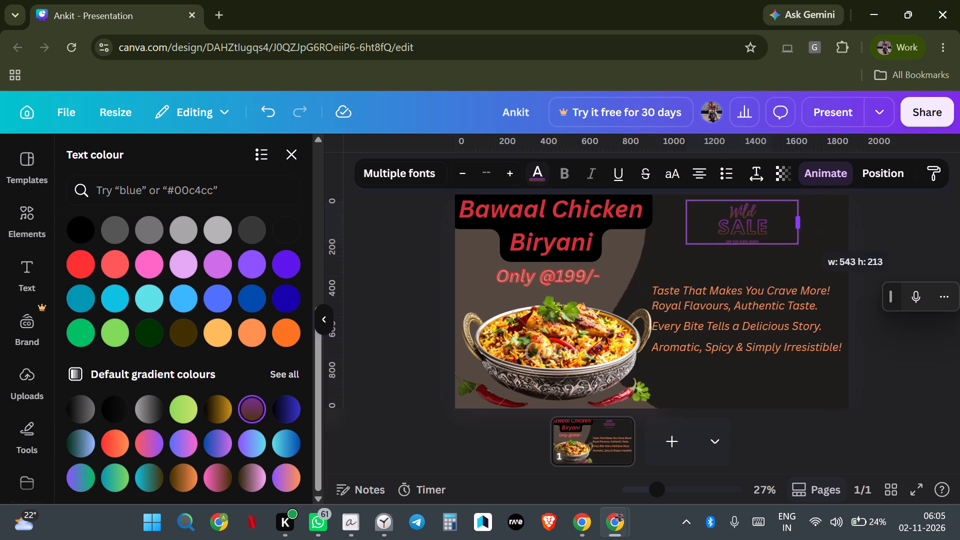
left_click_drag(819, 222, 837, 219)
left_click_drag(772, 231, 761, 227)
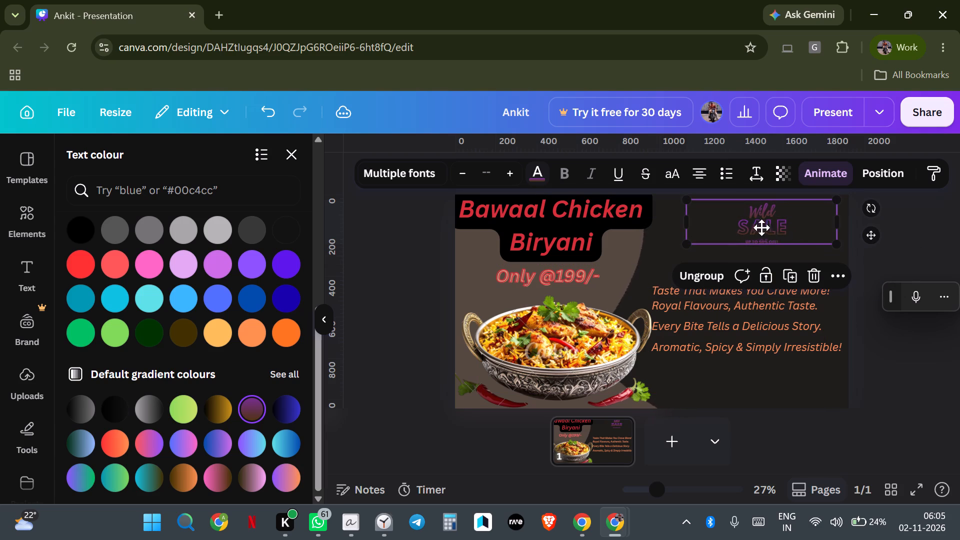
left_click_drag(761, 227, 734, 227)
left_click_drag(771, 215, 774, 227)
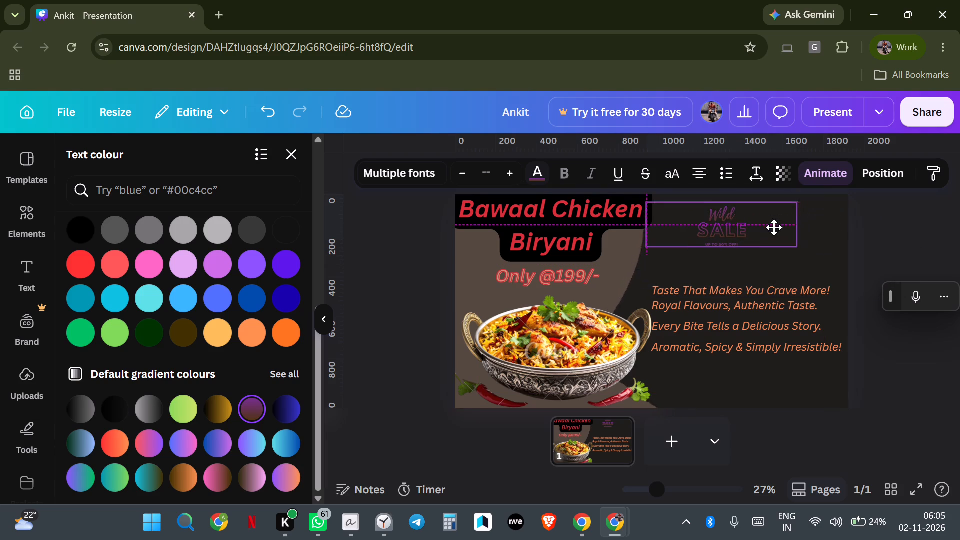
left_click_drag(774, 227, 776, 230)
Delete the Wild Sale group from the slide.
left_click(782, 284)
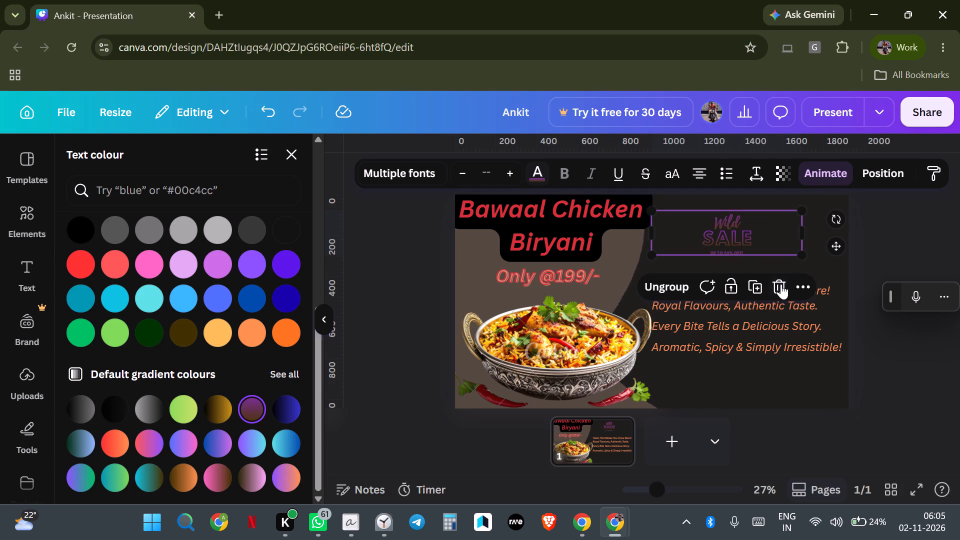
Add the recently used "Now Open!" font combination, shrink it to size 172 and place it over the slide's upper-right area.
scroll(247, 371, "down", 2)
scroll(246, 373, "up", 3)
scroll(249, 378, "down", 3)
scroll(251, 377, "up", 2)
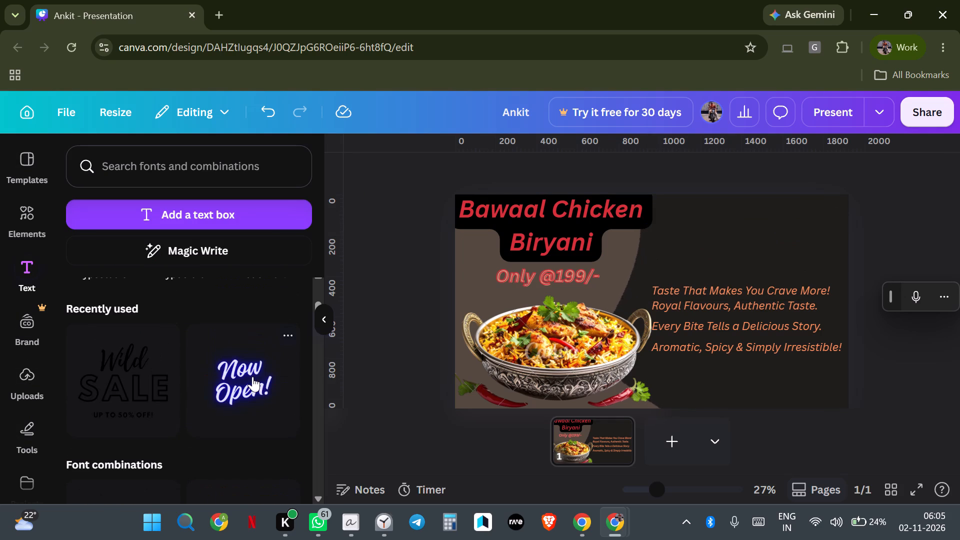
left_click(254, 376)
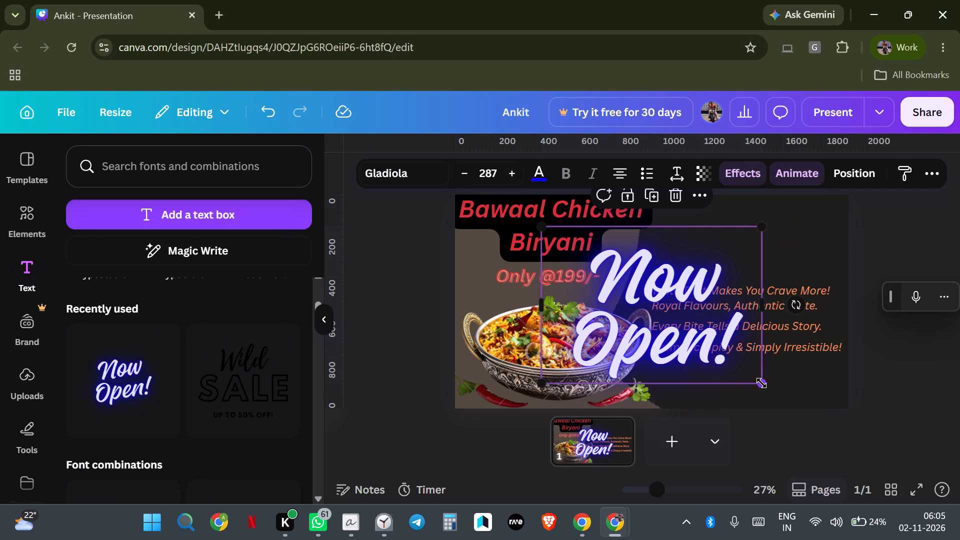
left_click_drag(761, 384, 697, 313)
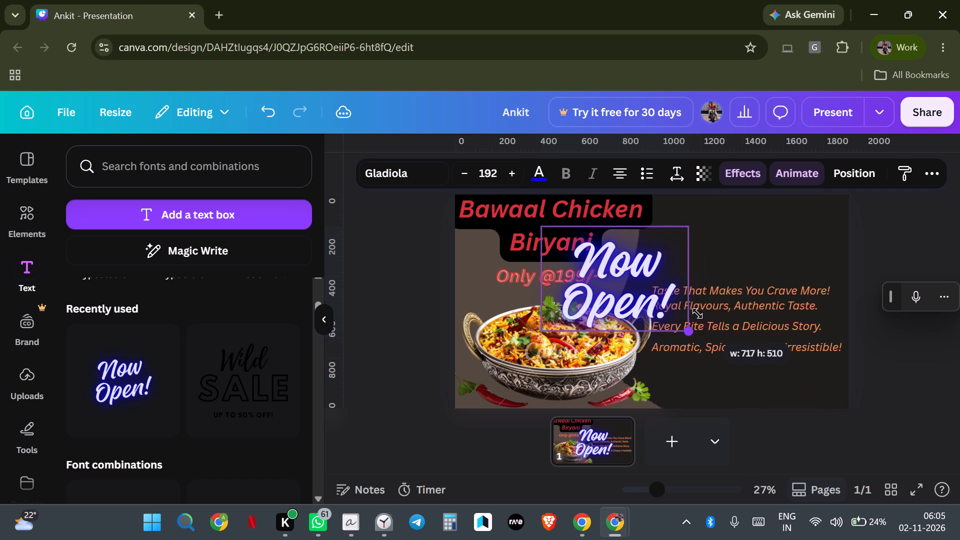
left_click_drag(697, 313, 687, 302)
left_click_drag(612, 273, 711, 244)
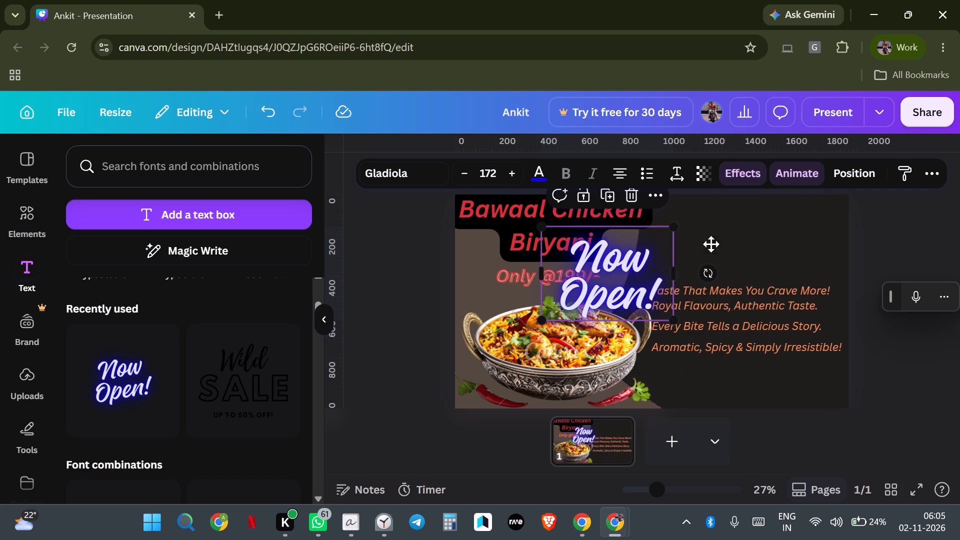
left_click_drag(711, 244, 744, 247)
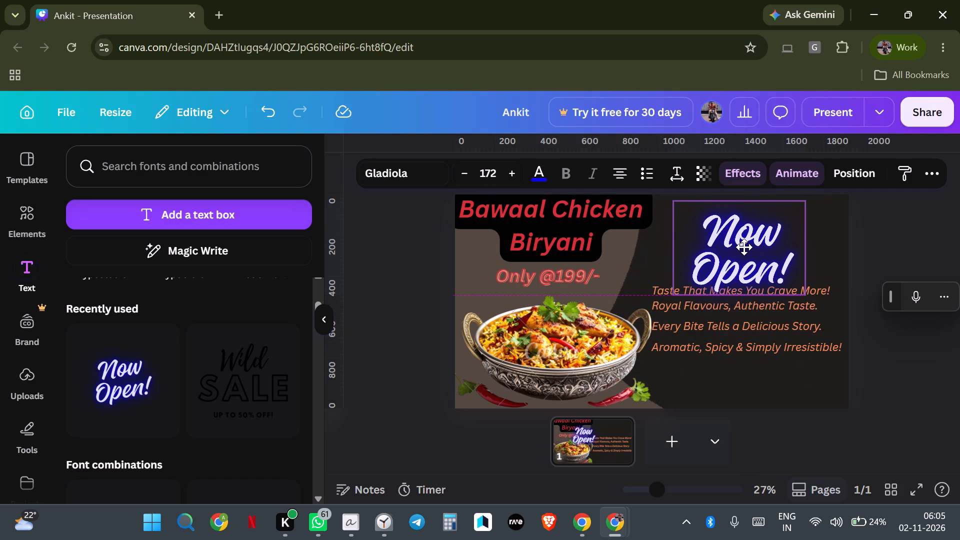
left_click_drag(744, 247, 744, 246)
Shrink the "Now Open!" text to size 89.1, widen its box and shift it to the slide's top edge.
left_click_drag(802, 294, 793, 287)
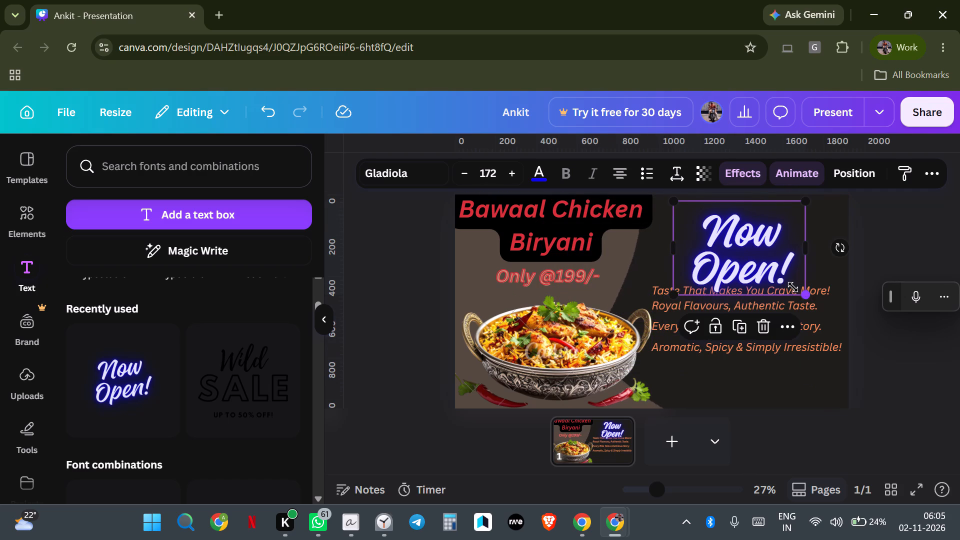
left_click_drag(793, 287, 749, 234)
left_click_drag(742, 228, 816, 224)
left_click_drag(745, 228, 738, 220)
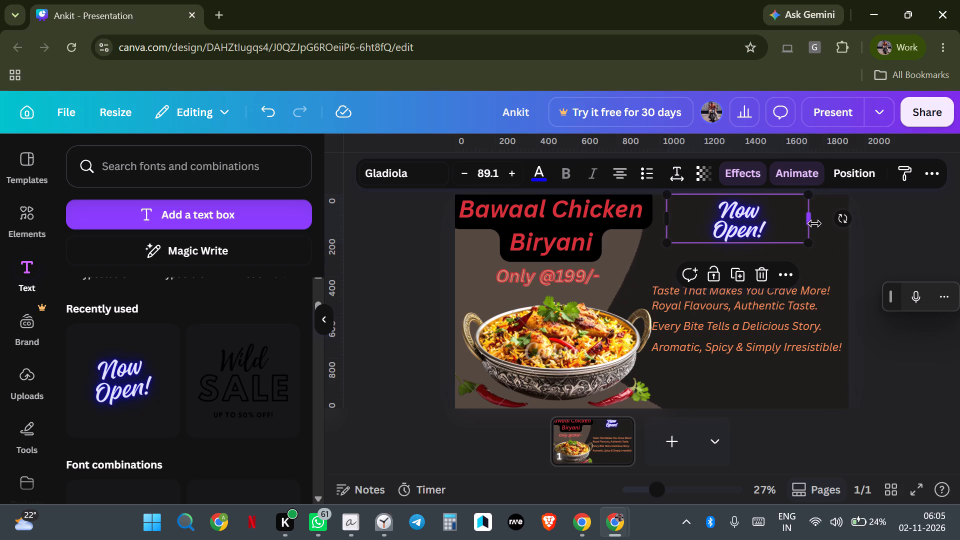
Widen the "Now Open!" text box further, extending it past the slide's right edge.
left_click(808, 223)
left_click_drag(809, 221, 811, 221)
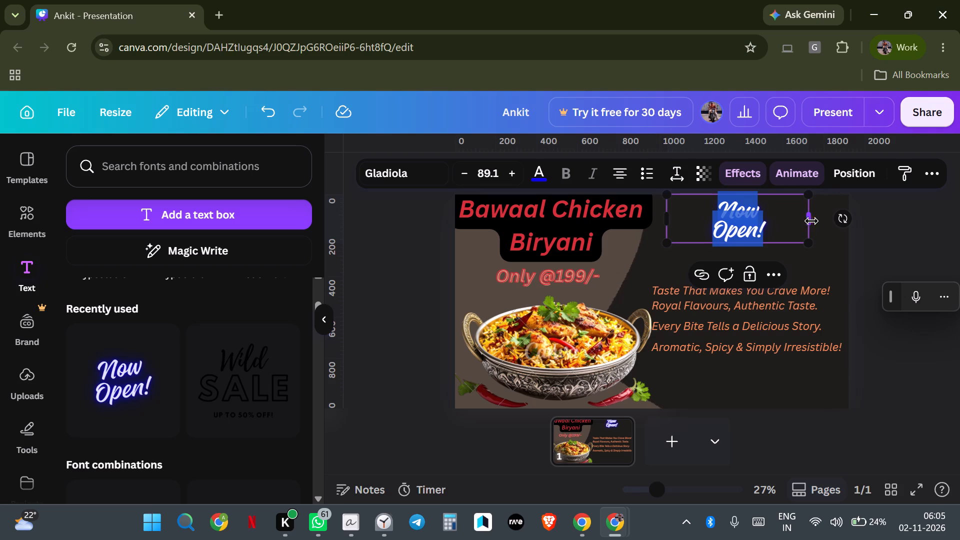
left_click_drag(811, 221, 869, 214)
left_click_drag(825, 220, 785, 226)
Right-align the "Open!" line within the text box, leaving "Now" centred.
left_click(758, 225)
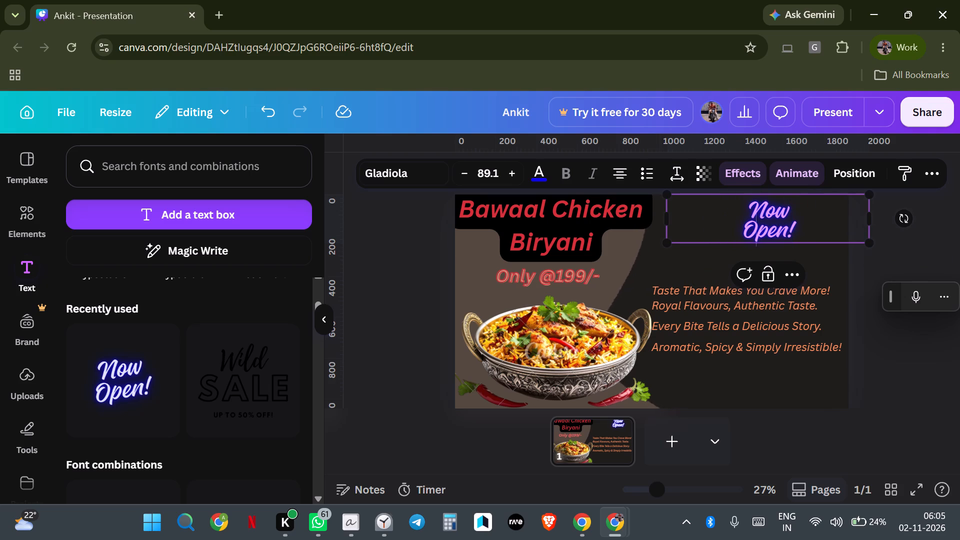
left_click(618, 171)
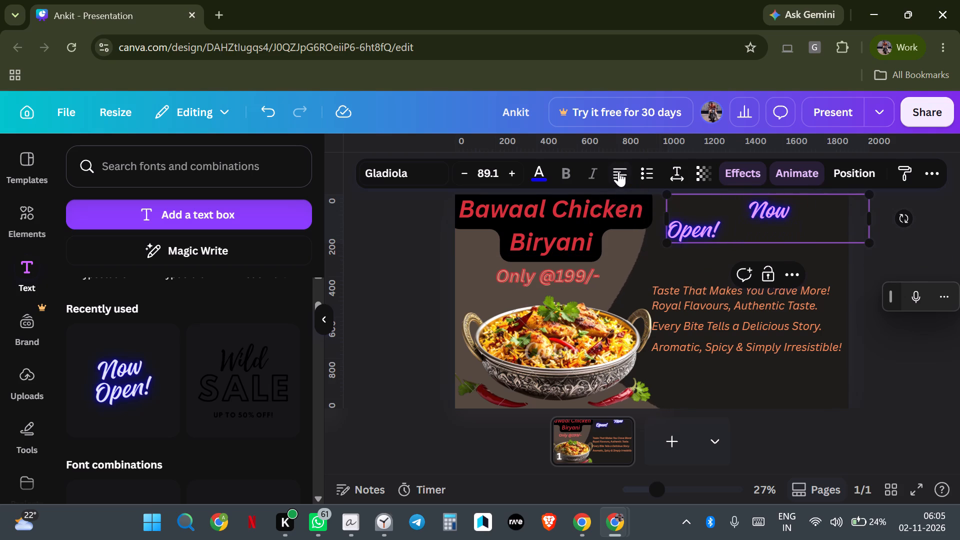
left_click(618, 171)
left_click(618, 171)
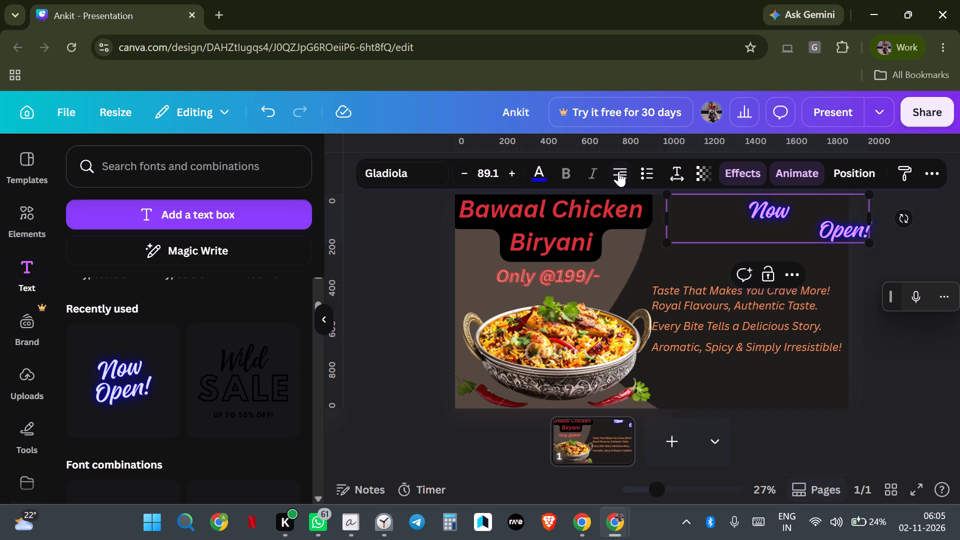
Narrow the "Now Open!" text box from its left side and scale the text down to size 85.7.
left_click(777, 215)
left_click_drag(666, 226, 712, 228)
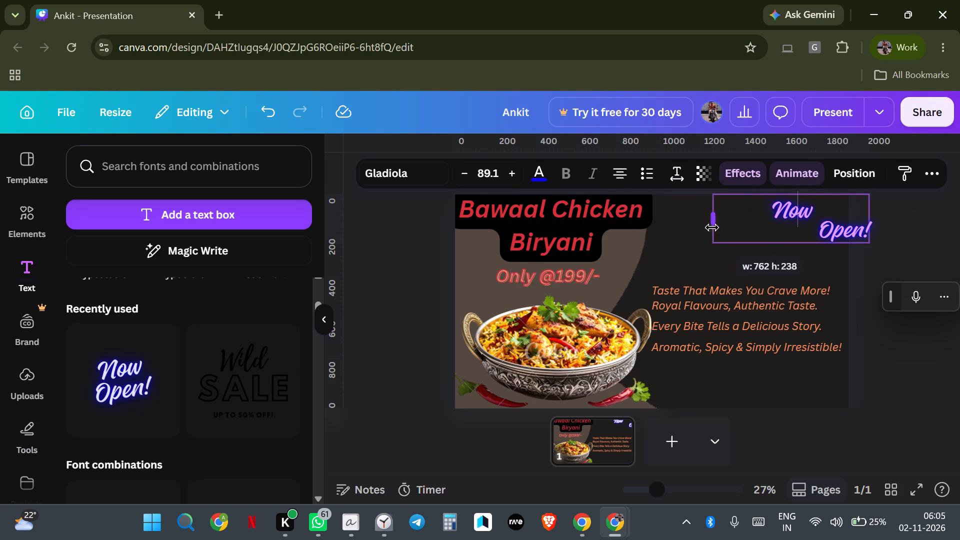
left_click_drag(871, 242, 868, 242)
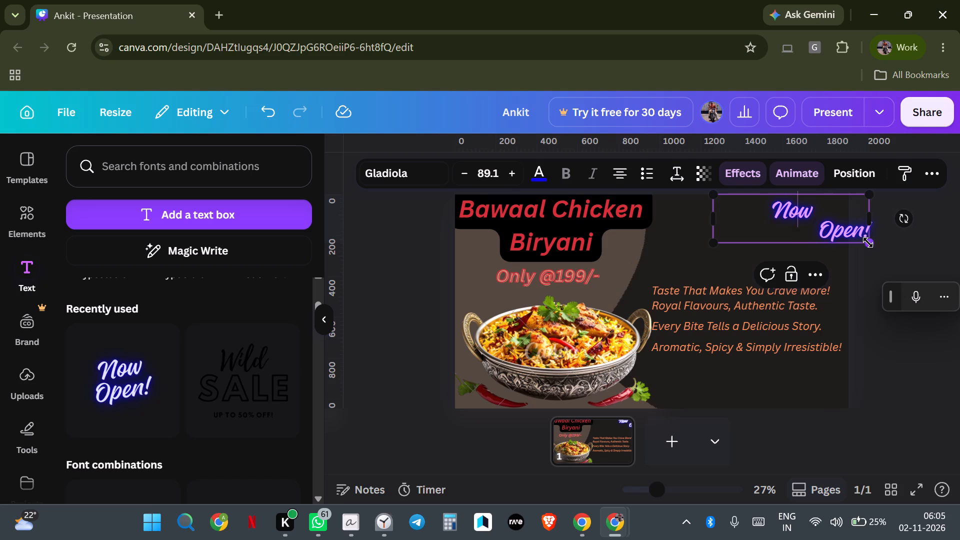
left_click_drag(868, 242, 862, 243)
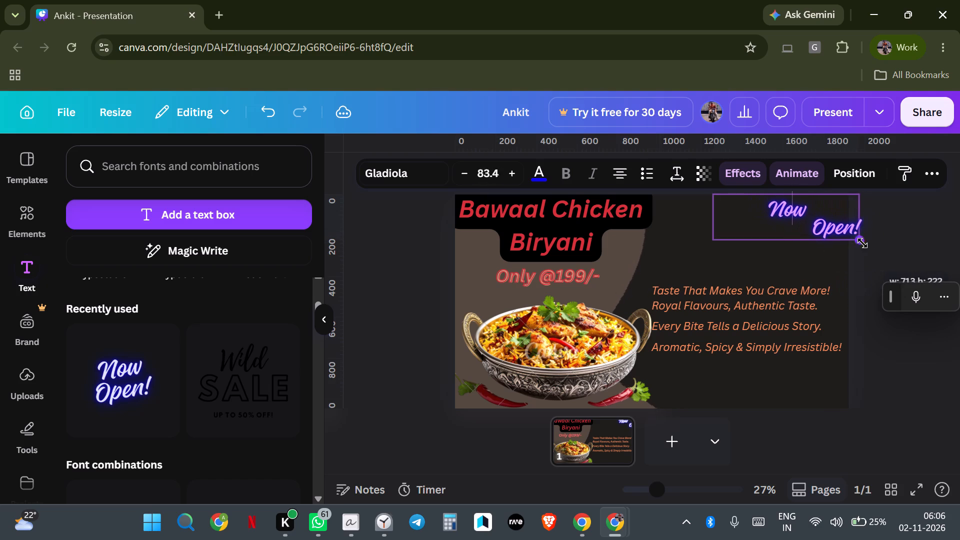
left_click_drag(862, 243, 864, 243)
Move the "Now Open!" text box left so it fits inside the slide, beside the biryani heading.
left_click(787, 224)
left_click(787, 224)
left_click_drag(787, 224, 759, 227)
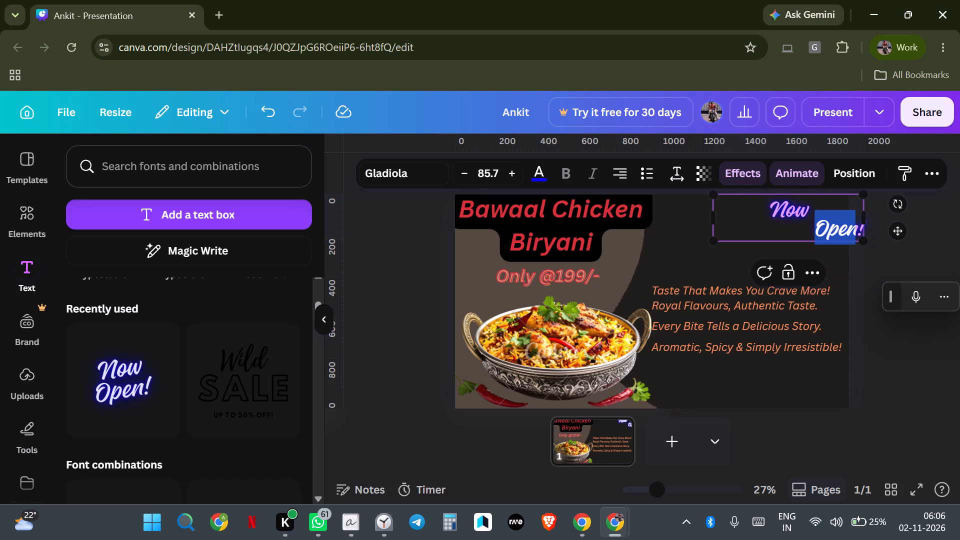
left_click_drag(759, 227, 758, 227)
left_click_drag(894, 229, 852, 231)
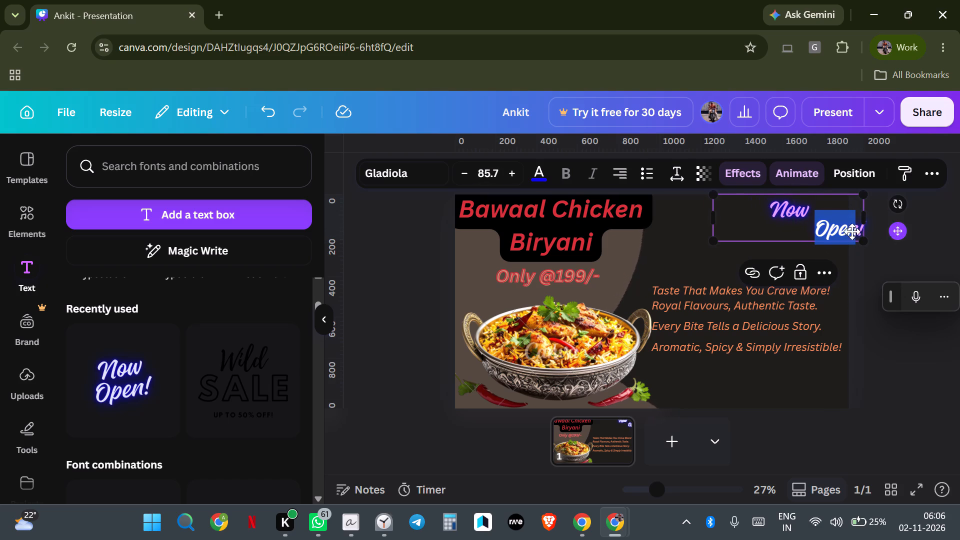
left_click_drag(852, 231, 829, 229)
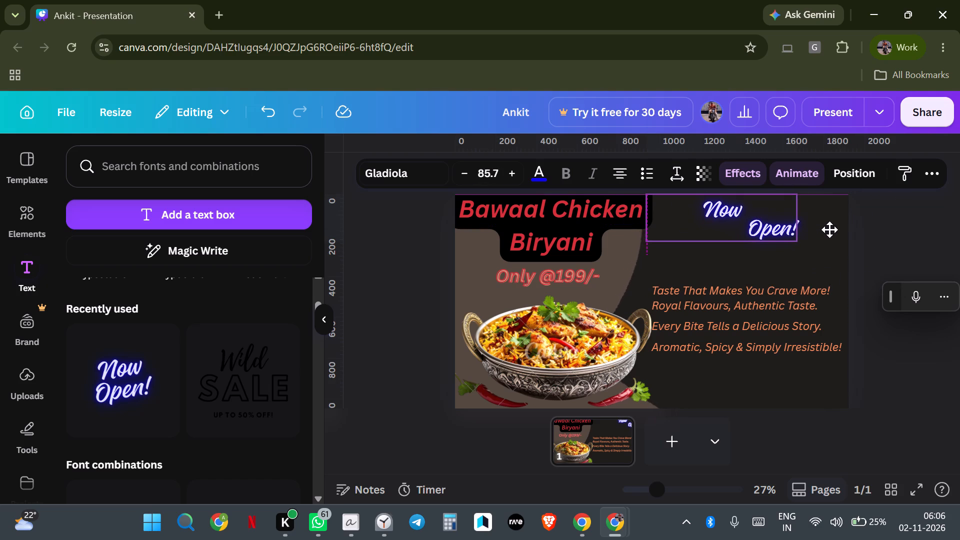
left_click_drag(829, 229, 821, 226)
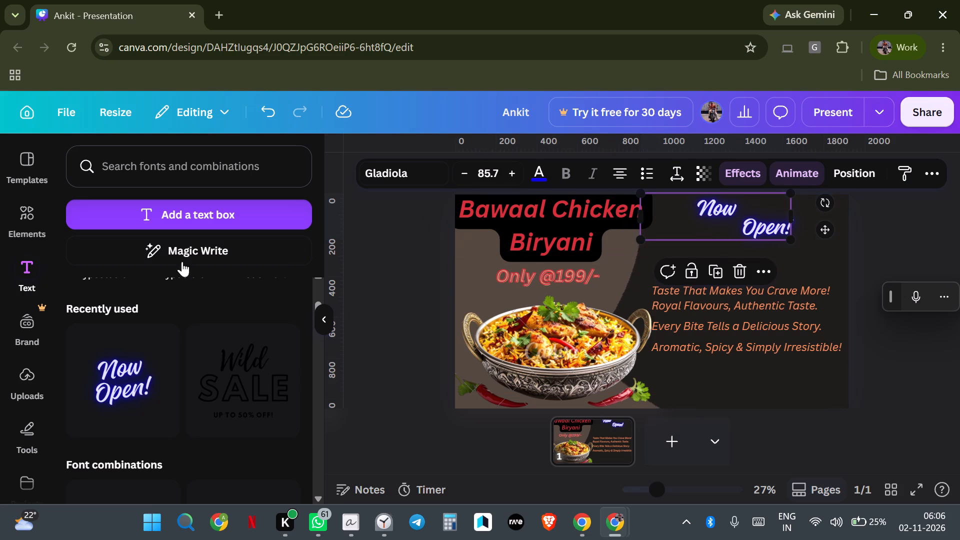
Set the "Now Open!" text colour to coral red #ff5757.
left_click(545, 170)
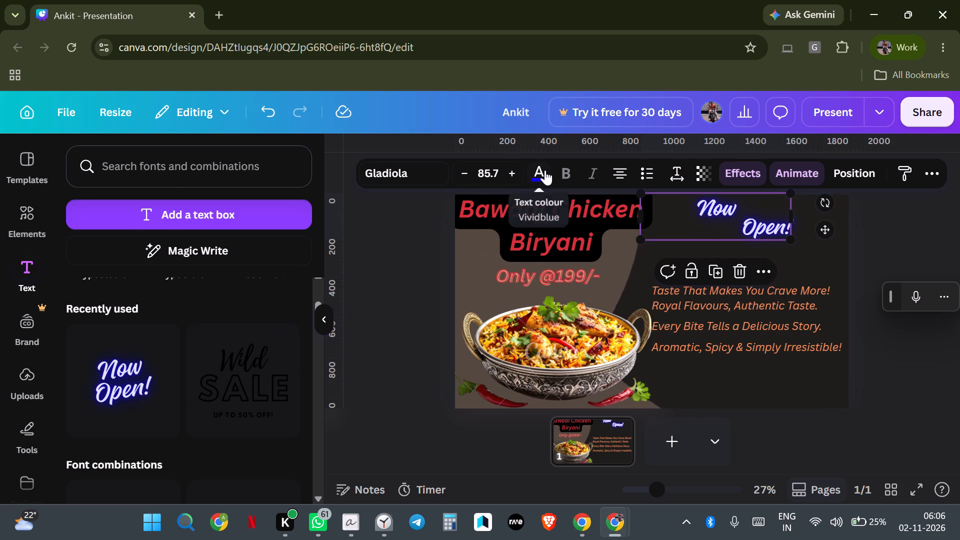
left_click(187, 257)
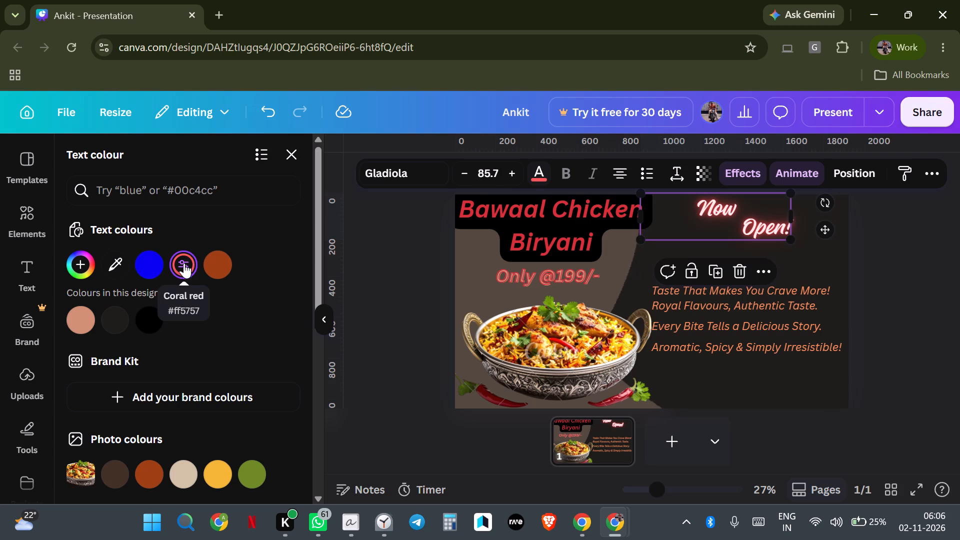
left_click(701, 370)
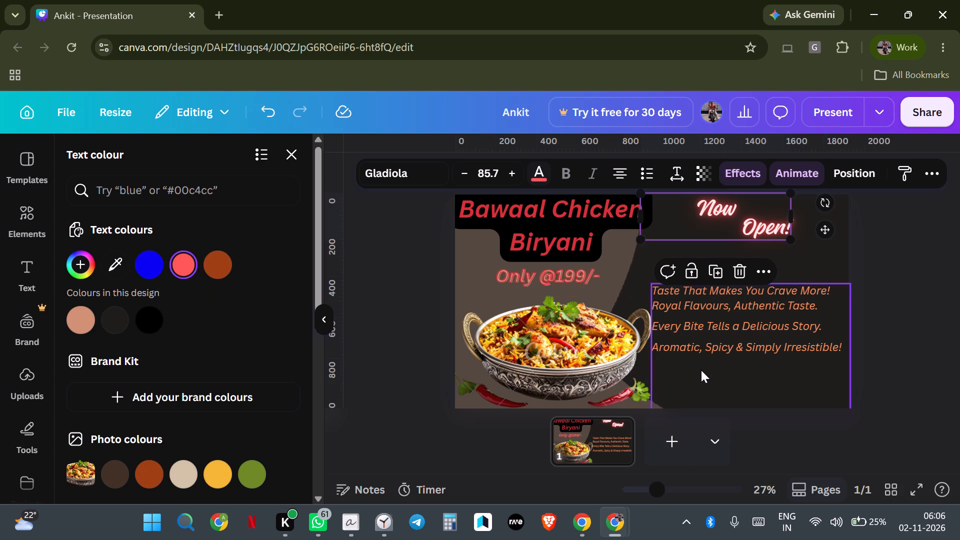
Unlock the taglines text box and move it up on the slide, closer to the "Now Open!" text.
left_click(725, 319)
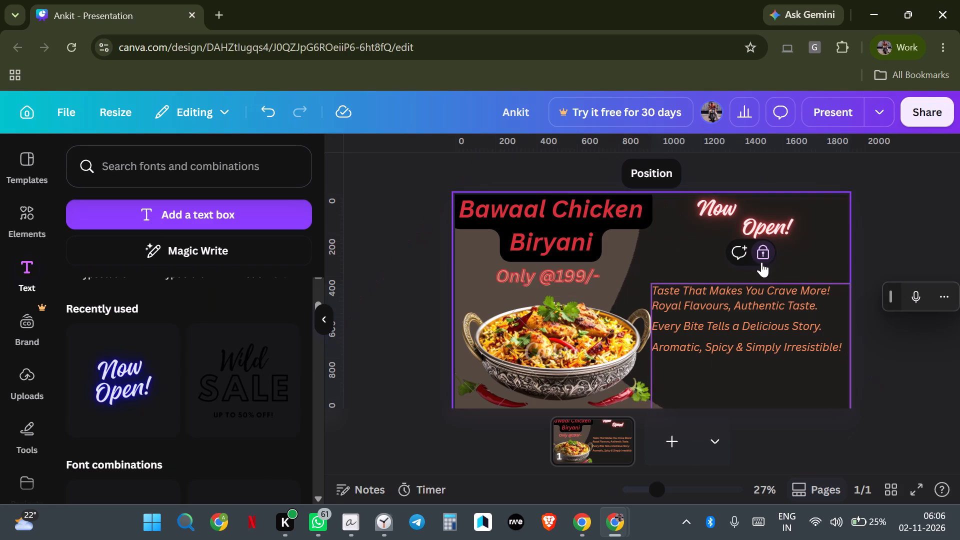
left_click(761, 258)
left_click_drag(733, 331, 737, 315)
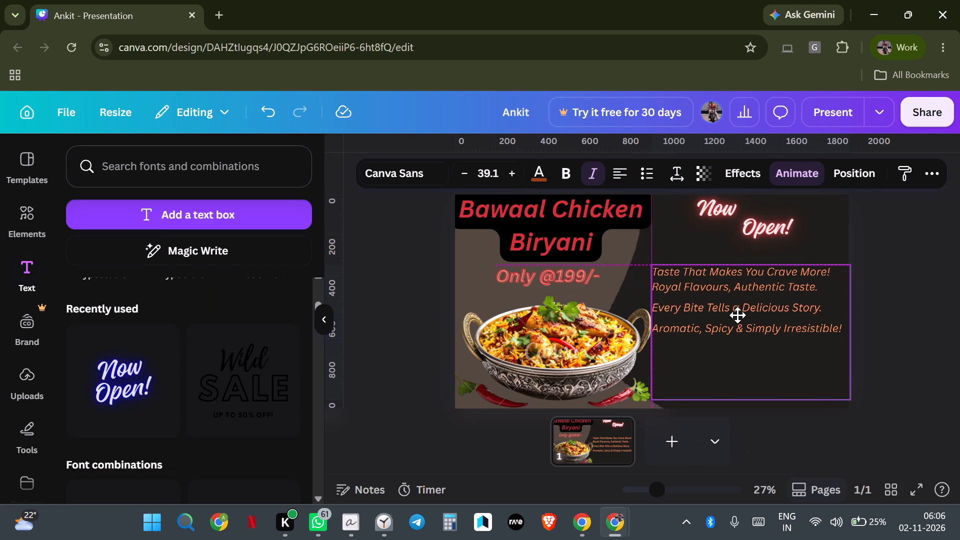
left_click_drag(737, 315, 736, 314)
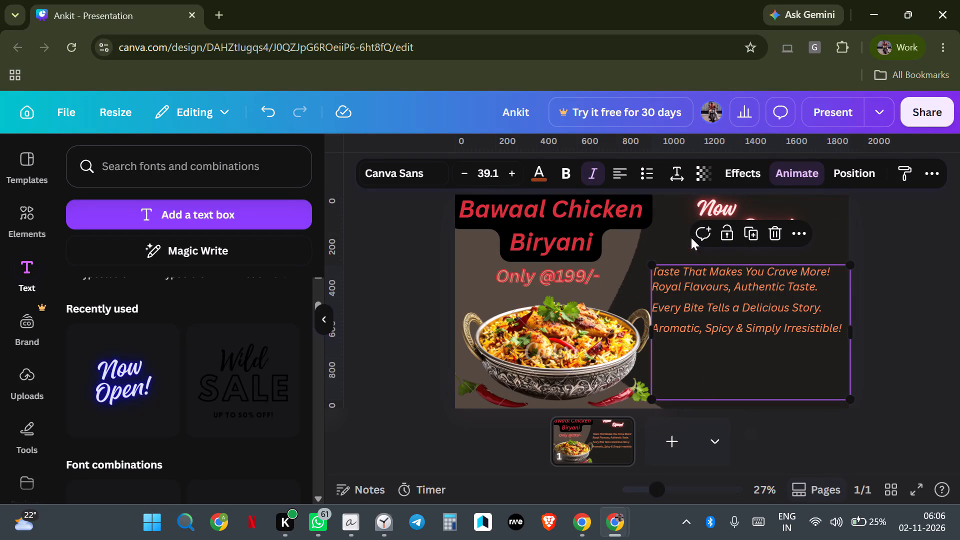
Format the taglines as a bulleted list and delete the empty bullets after "Aromatic, Spicy & Simply Irresistible!".
left_click(649, 172)
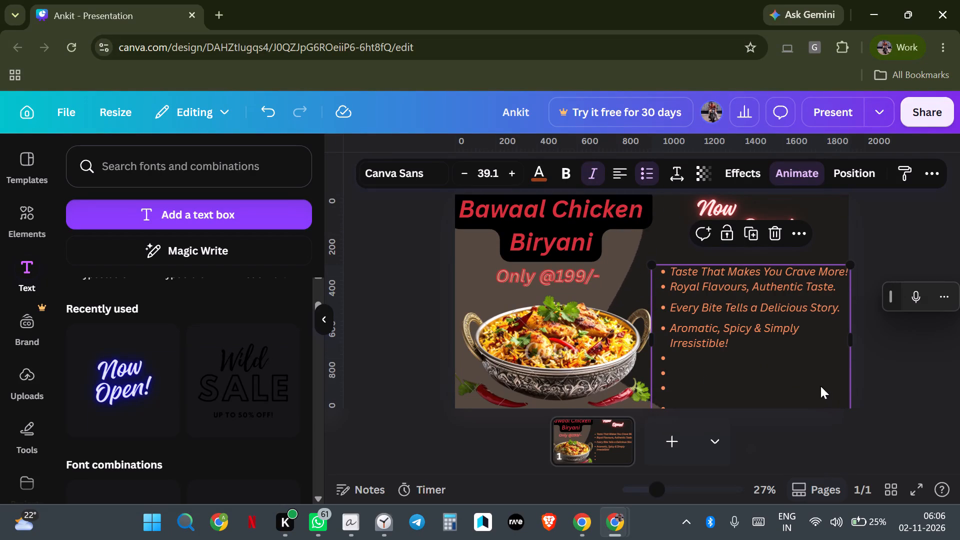
double_click(772, 360)
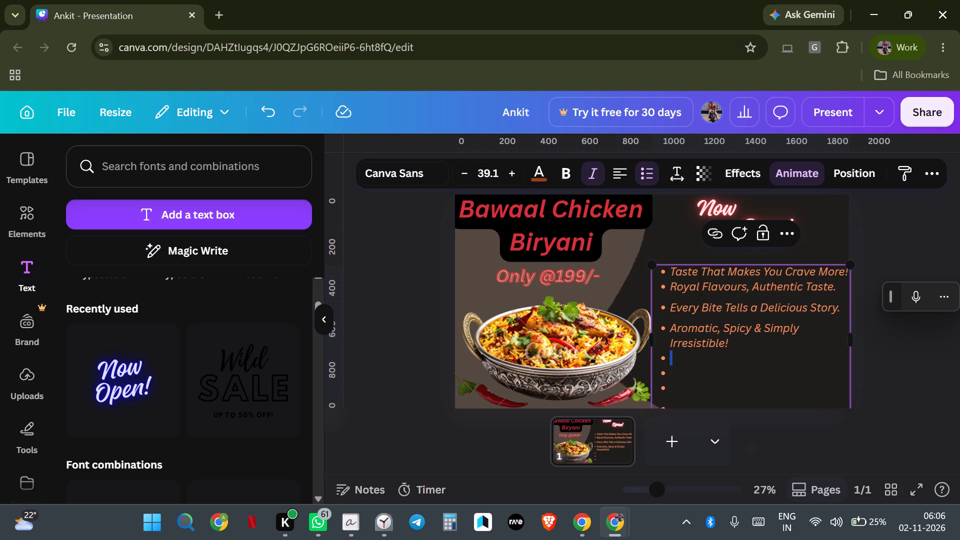
left_click_drag(656, 357, 667, 406)
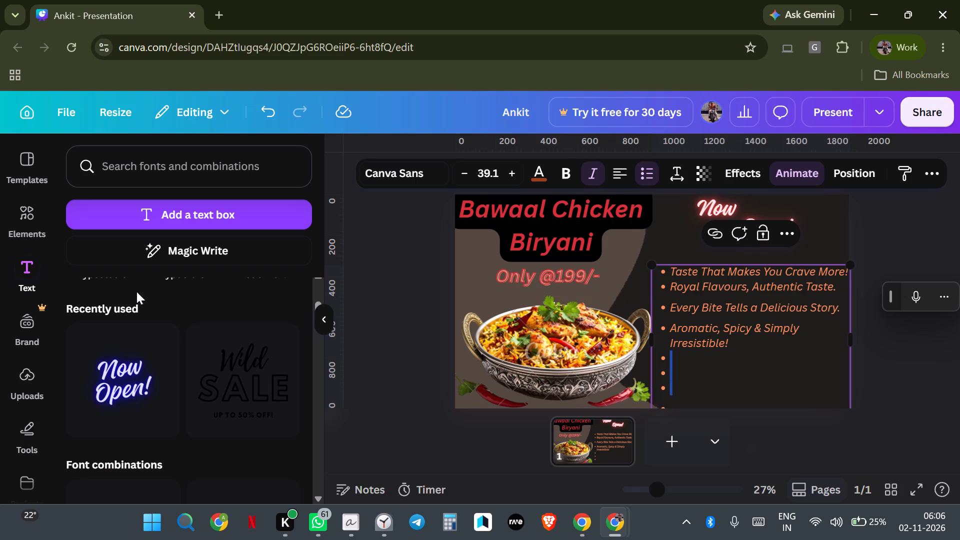
key("Delete")
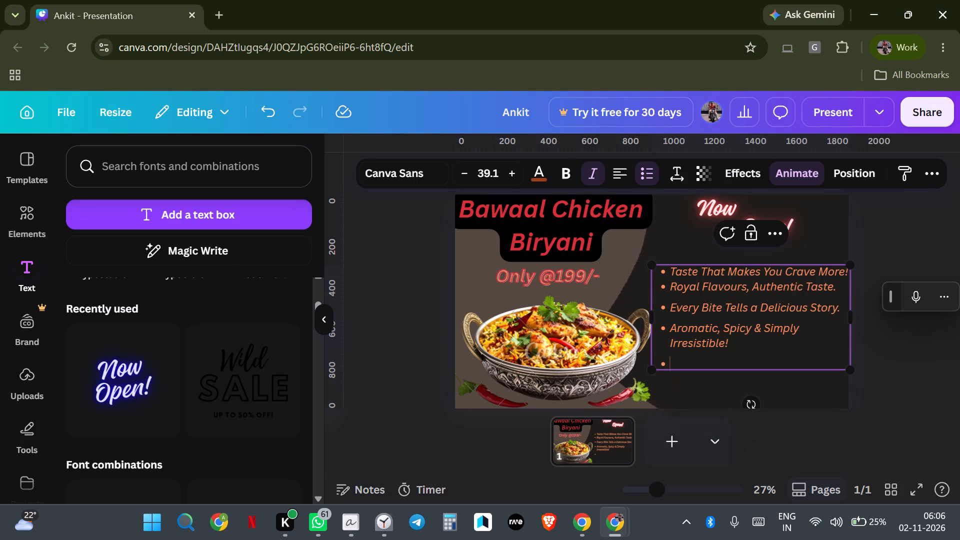
key("BackSpace")
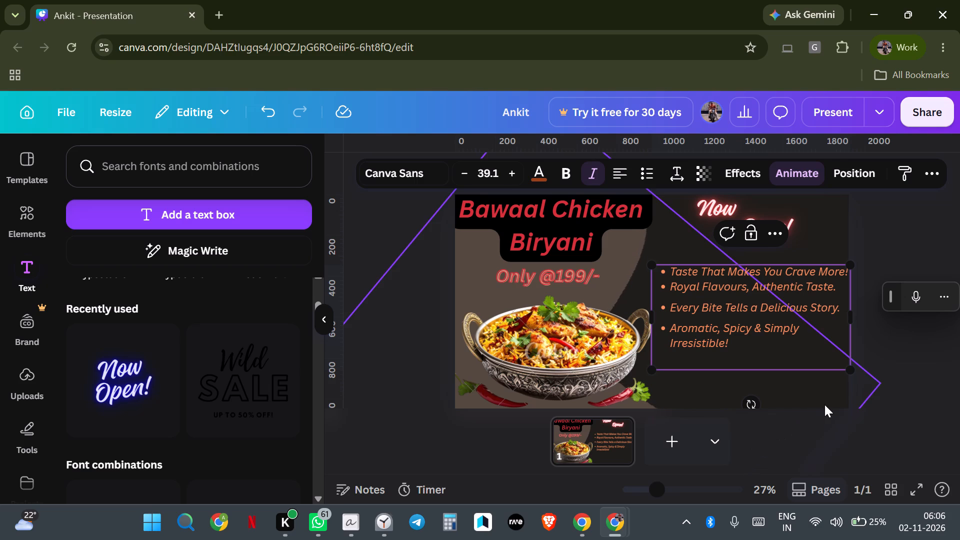
left_click(779, 400)
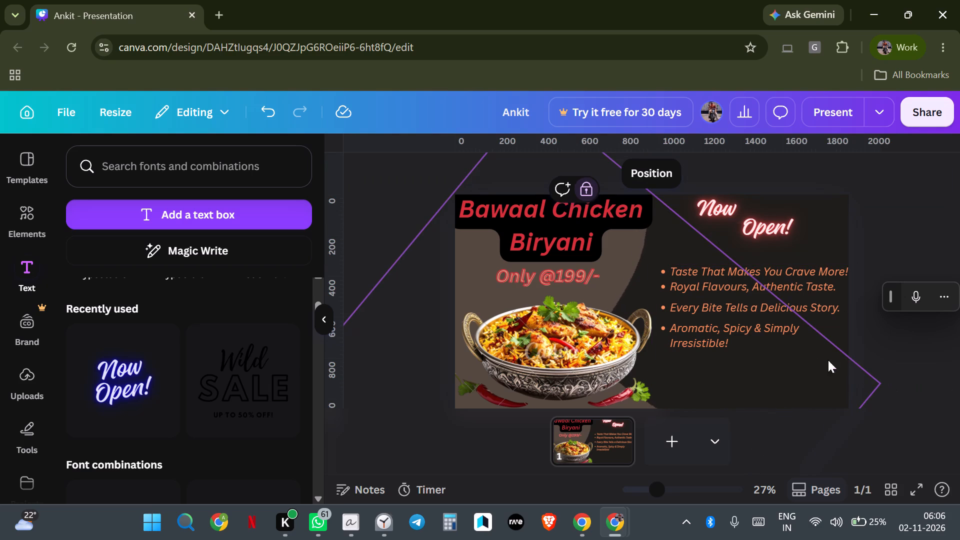
Lock the taglines text box and the "Now Open!" text box in place.
left_click(791, 354)
left_click(726, 230)
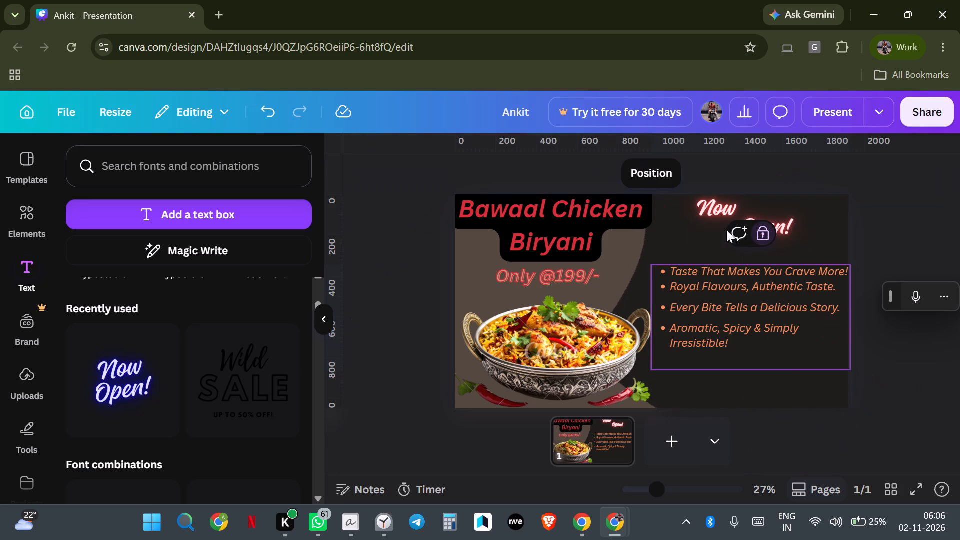
left_click(709, 213)
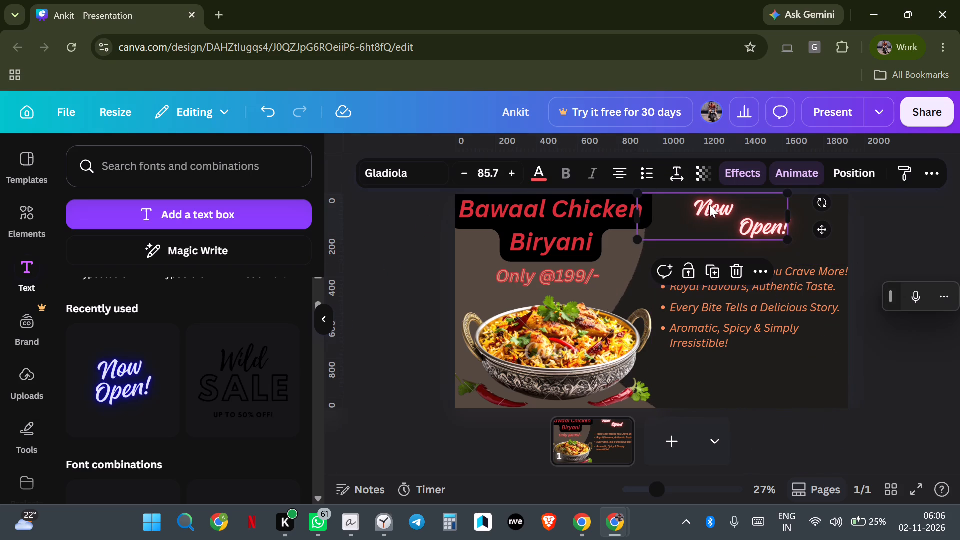
left_click(688, 272)
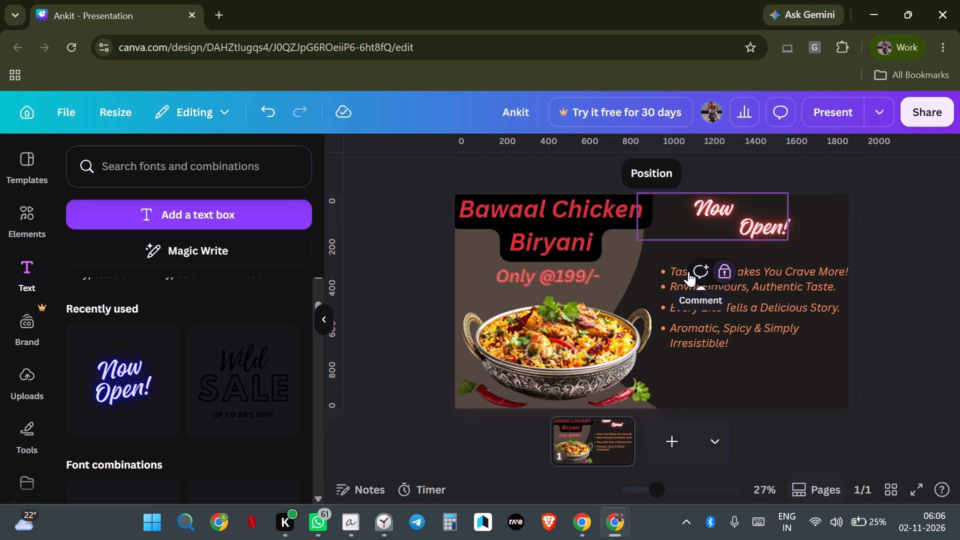
left_click(957, 348)
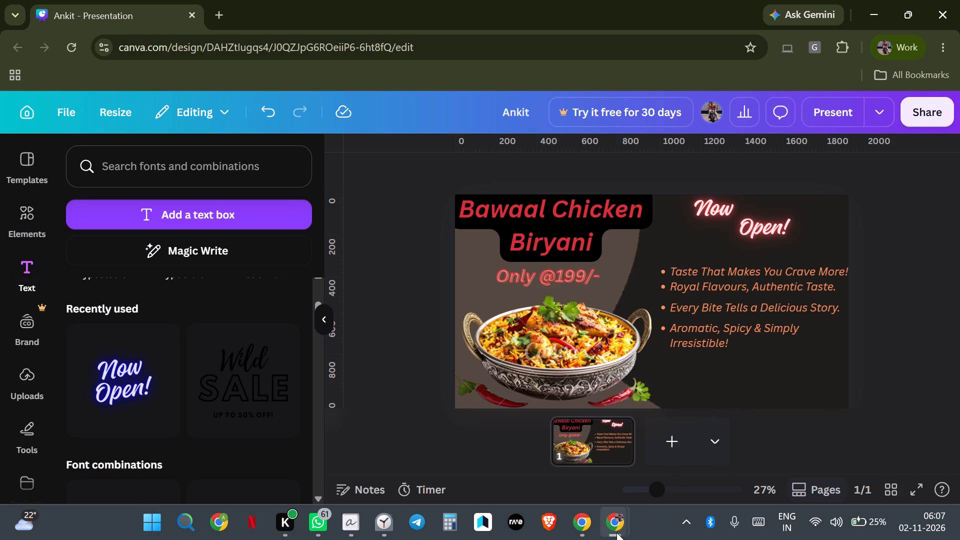
Switch to the Zepto support window to check for pending chat tickets, and return to the Canva design.
left_click(435, 447)
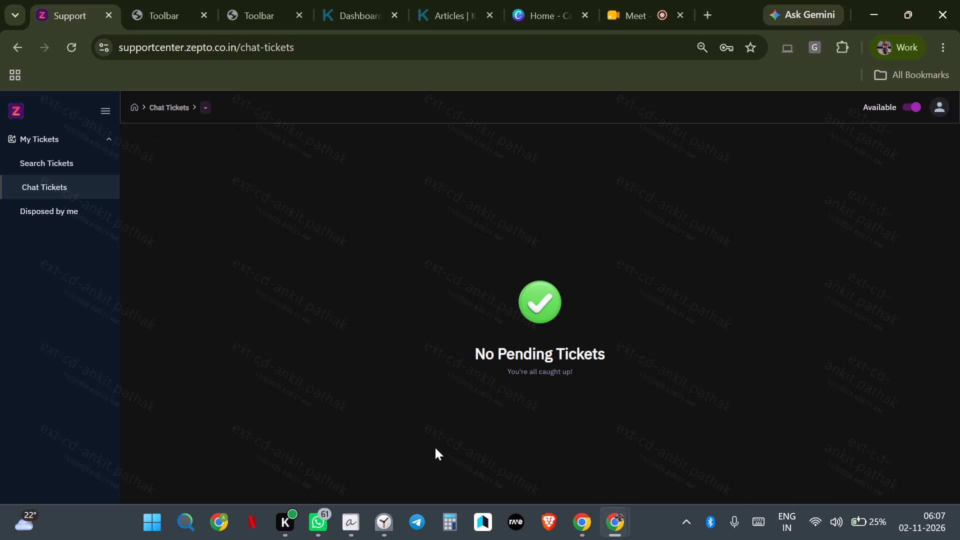
left_click(642, 444)
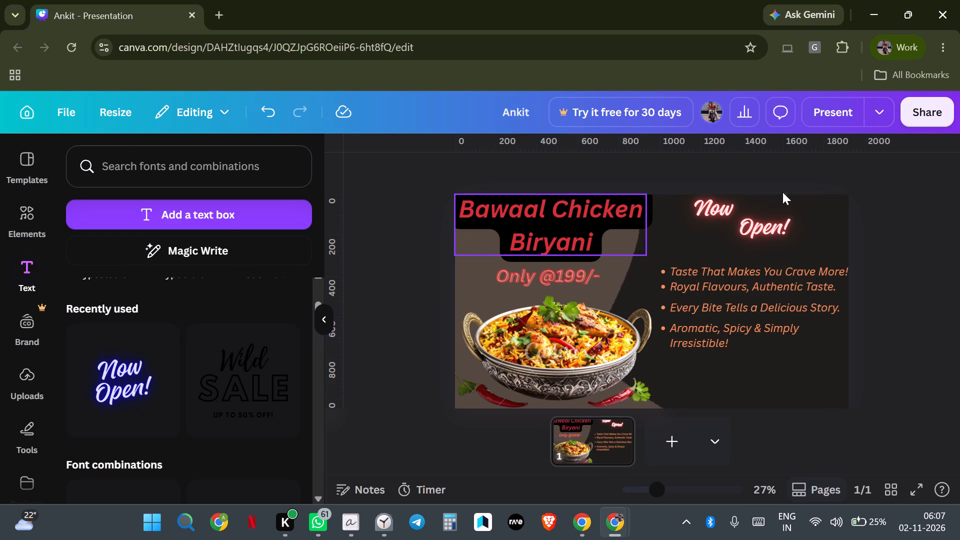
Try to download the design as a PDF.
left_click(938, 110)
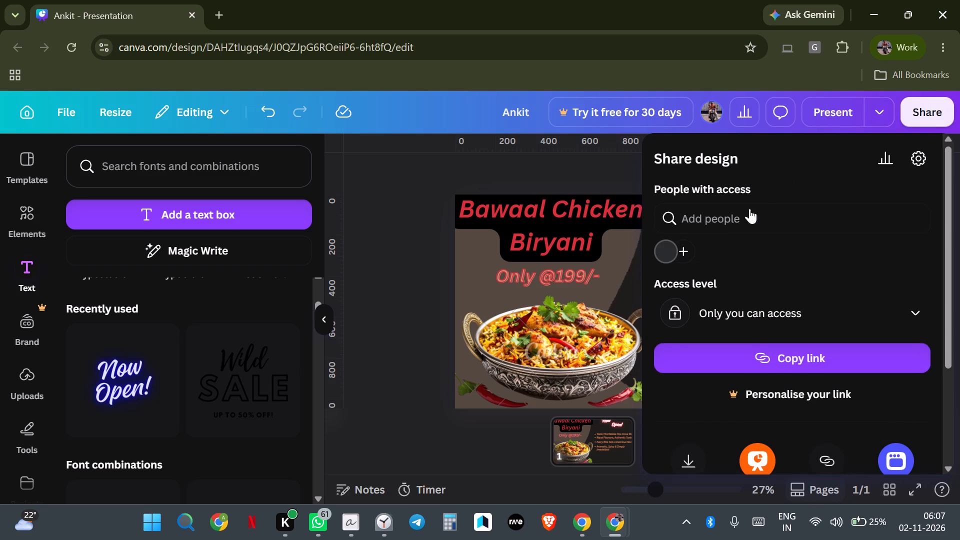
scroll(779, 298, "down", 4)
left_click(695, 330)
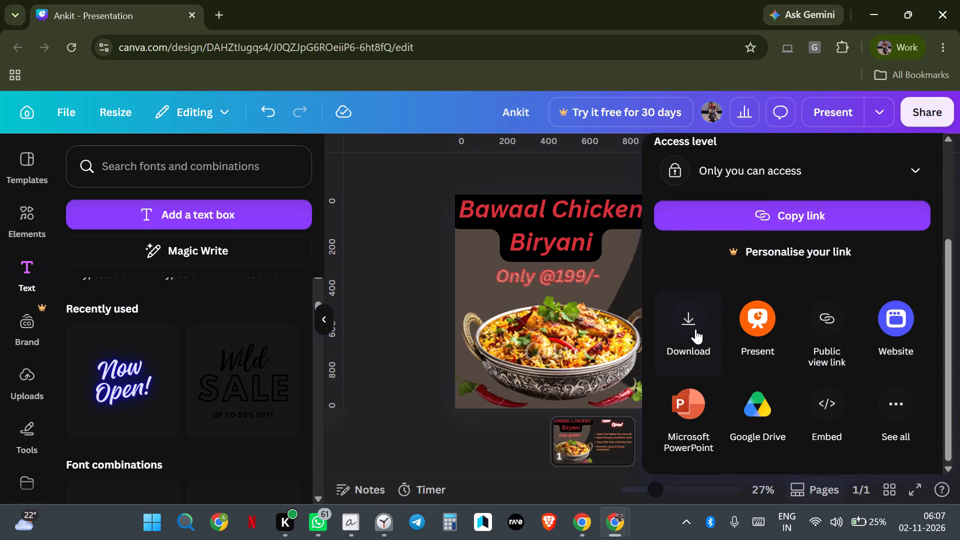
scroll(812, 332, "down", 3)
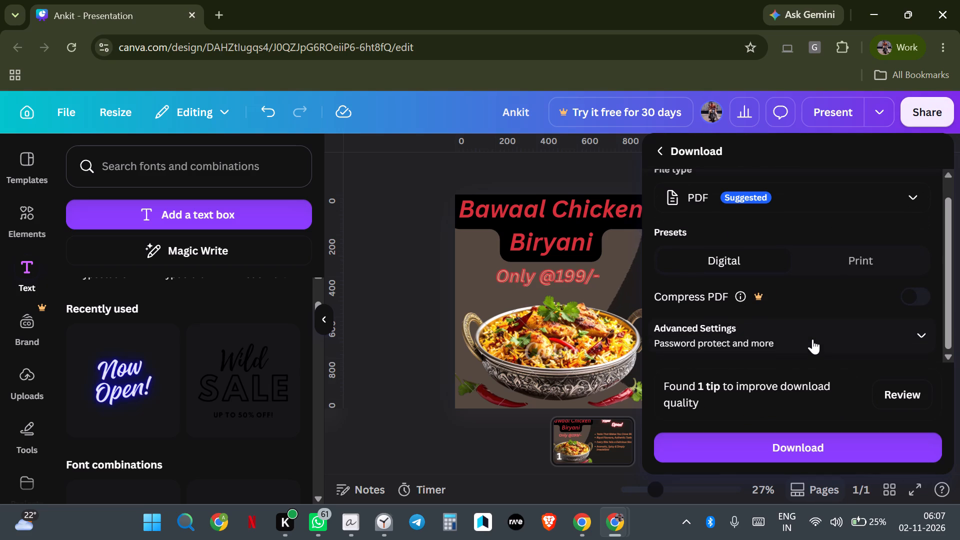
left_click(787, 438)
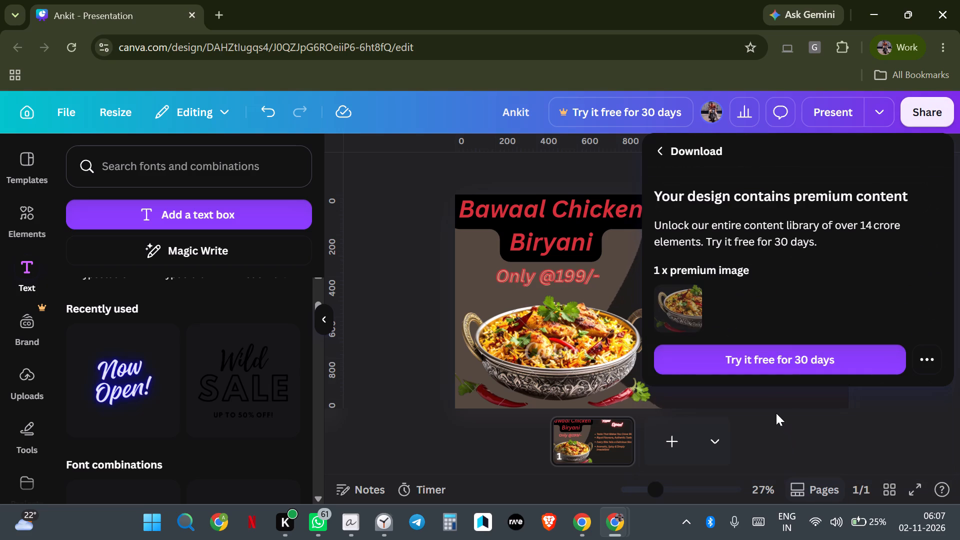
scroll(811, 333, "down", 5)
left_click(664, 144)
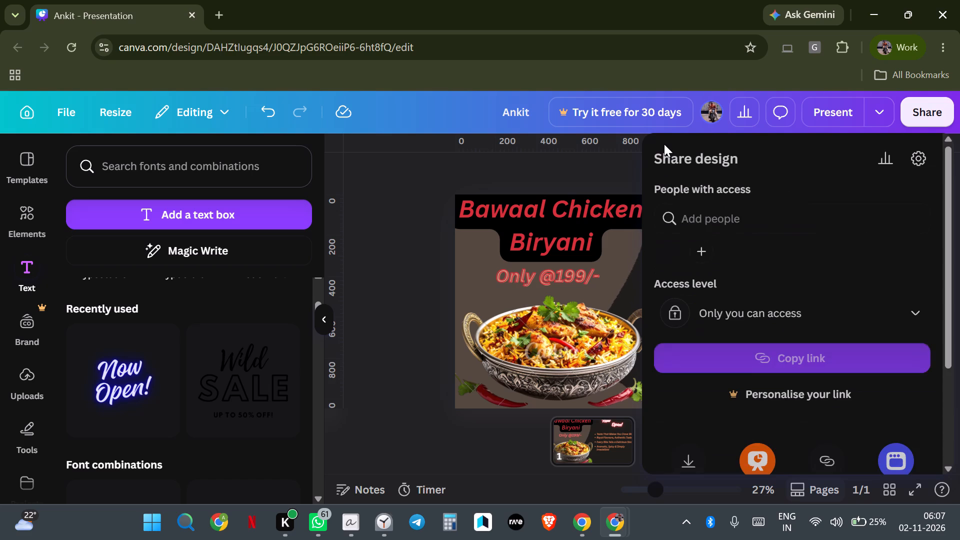
Look through the additional ways to publish or save the design, including the instructions for Download selection.
scroll(847, 255, "down", 3)
scroll(766, 341, "up", 1)
scroll(770, 343, "down", 2)
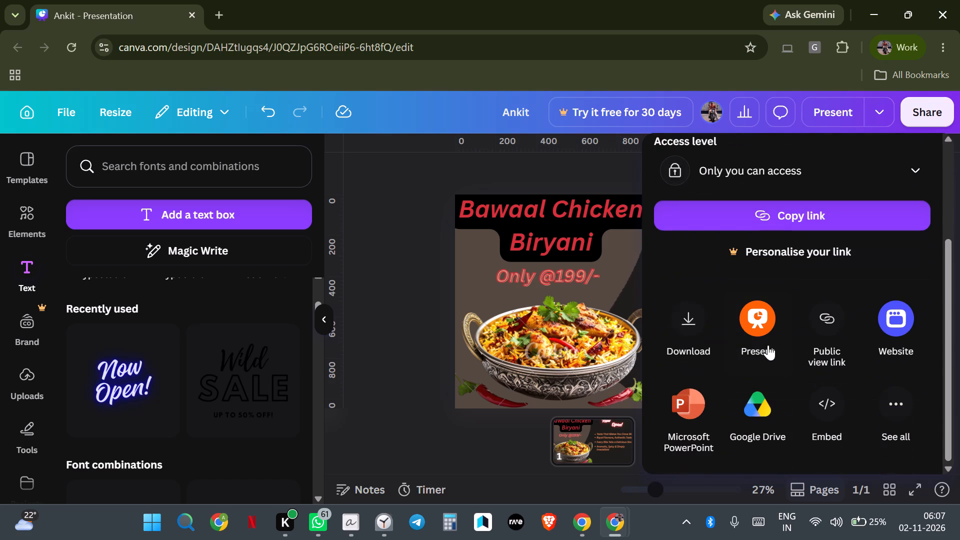
left_click(906, 409)
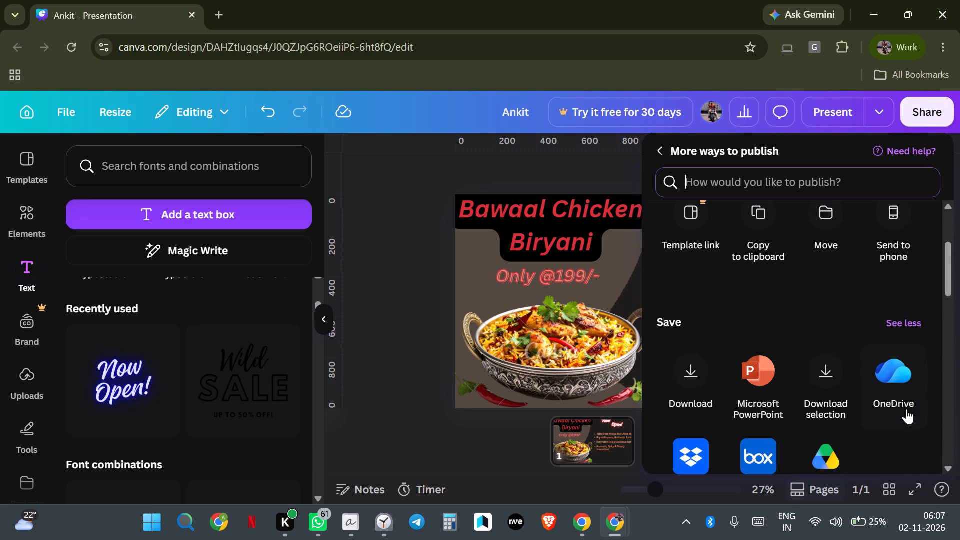
scroll(854, 368, "down", 2)
scroll(851, 368, "up", 1)
scroll(849, 373, "down", 7)
scroll(851, 370, "up", 3)
scroll(851, 370, "down", 1)
scroll(851, 370, "up", 2)
scroll(851, 370, "down", 3)
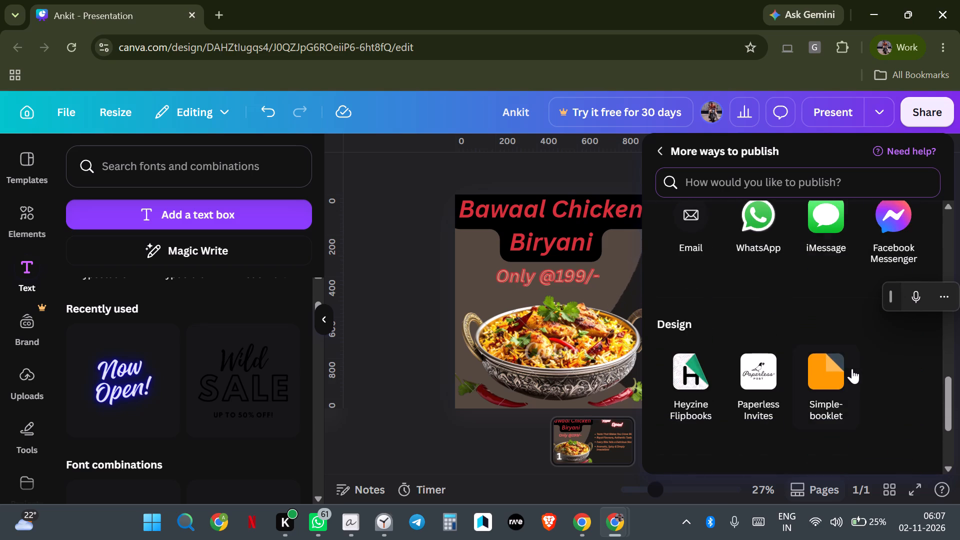
scroll(851, 363, "up", 11)
scroll(850, 357, "down", 1)
scroll(850, 356, "up", 1)
scroll(850, 356, "down", 1)
scroll(850, 356, "up", 2)
scroll(848, 351, "down", 1)
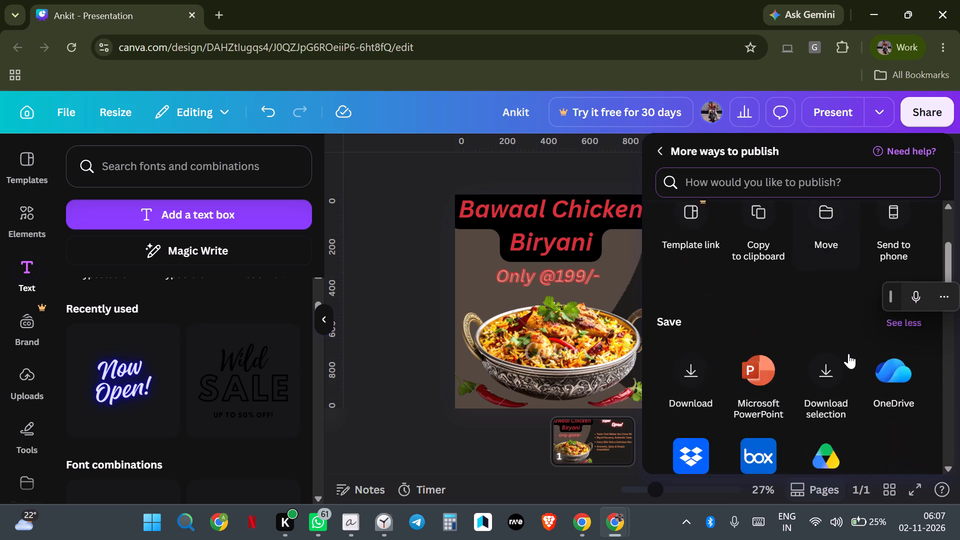
scroll(848, 354, "up", 12)
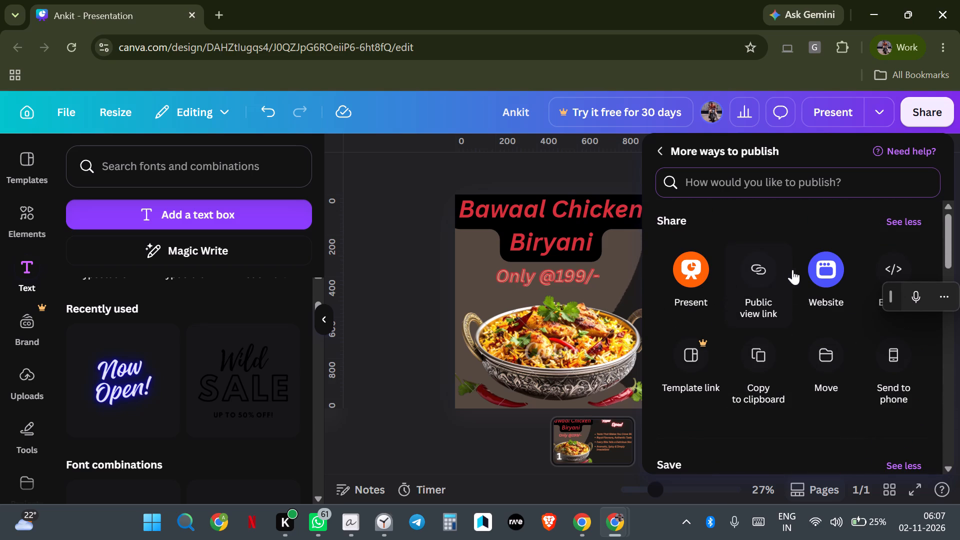
scroll(857, 350, "up", 4)
scroll(841, 297, "down", 1)
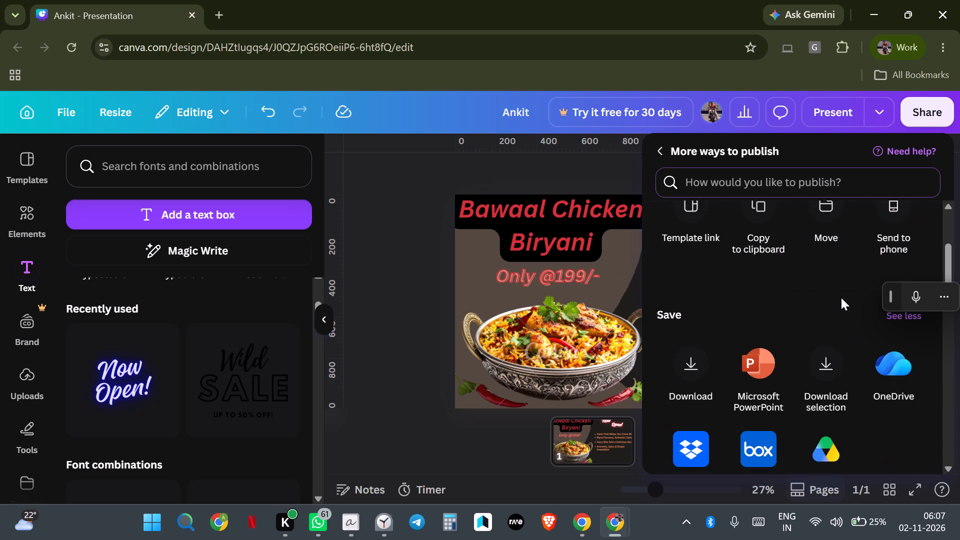
scroll(841, 297, "down", 1)
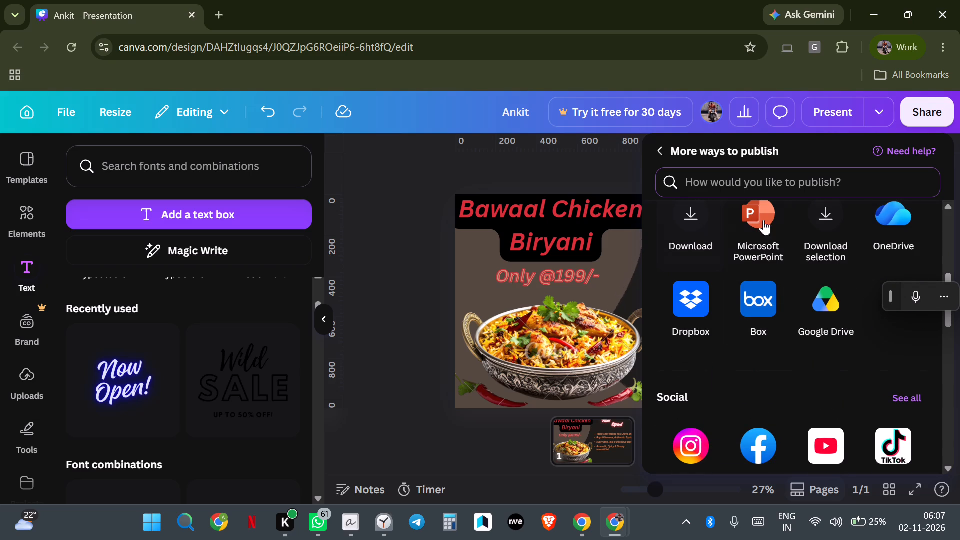
left_click(829, 217)
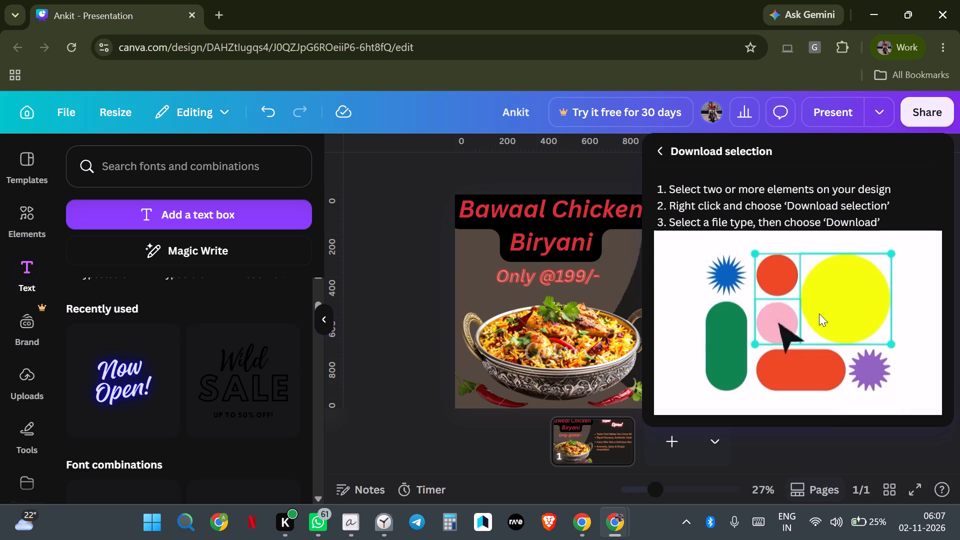
left_click(819, 312)
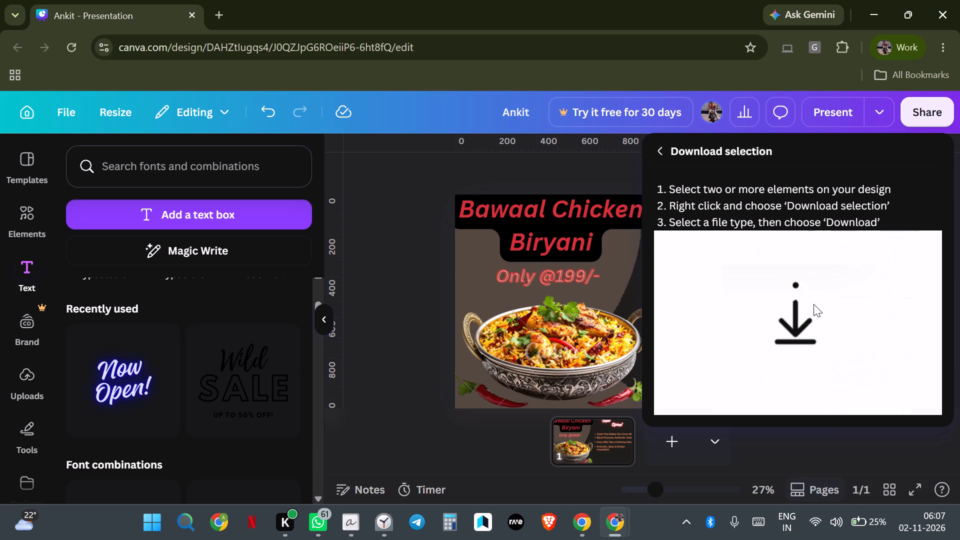
left_click(663, 144)
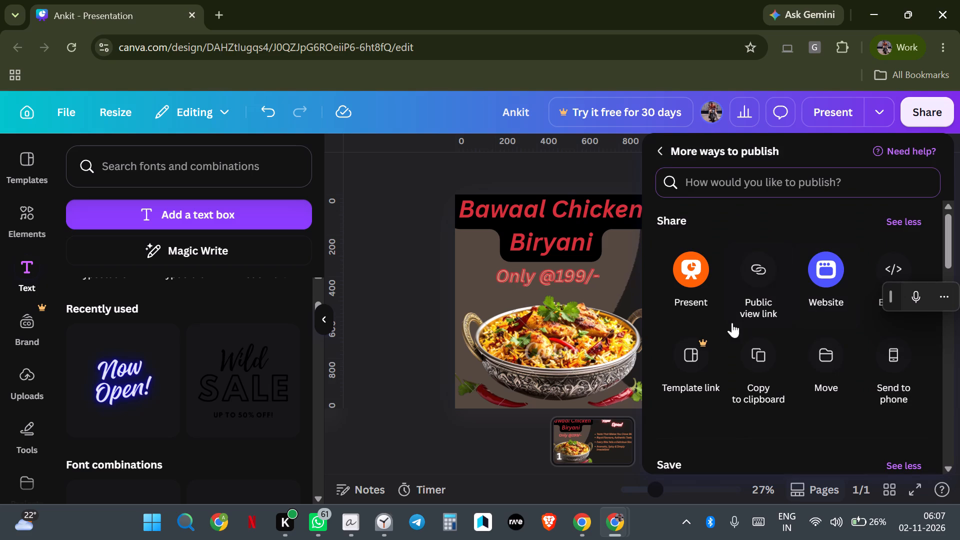
Try to download the design as a PDF with the Print preset.
scroll(718, 387, "down", 1)
left_click(700, 371)
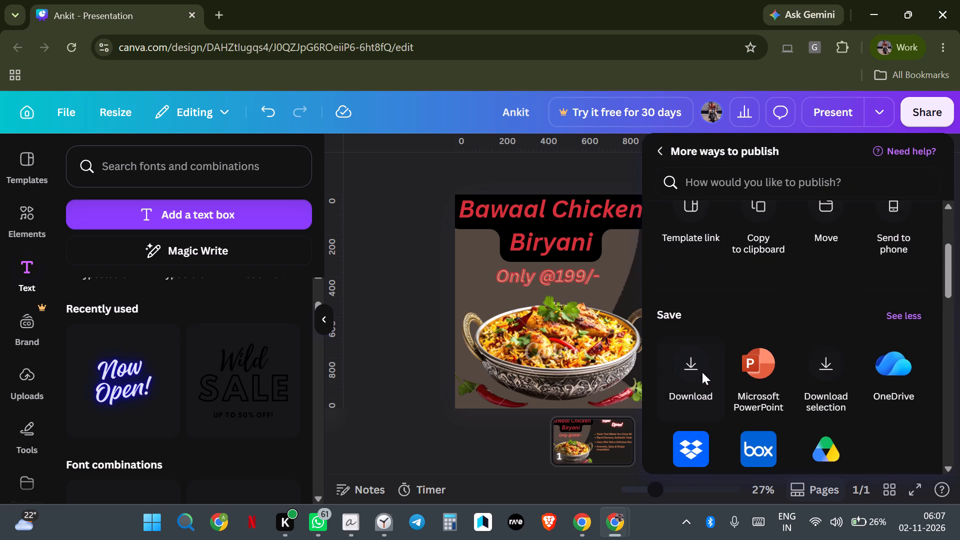
scroll(850, 332, "down", 1)
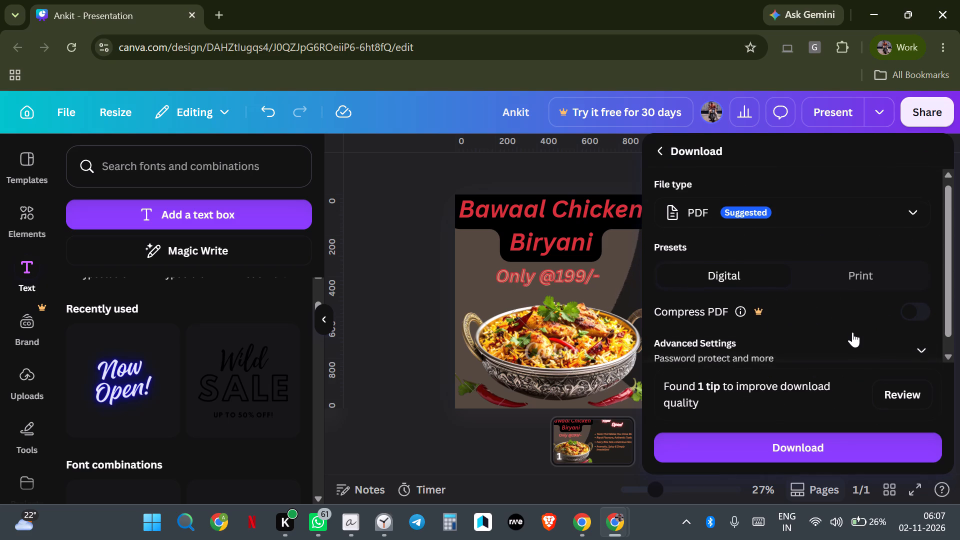
scroll(862, 296, "up", 1)
left_click(866, 284)
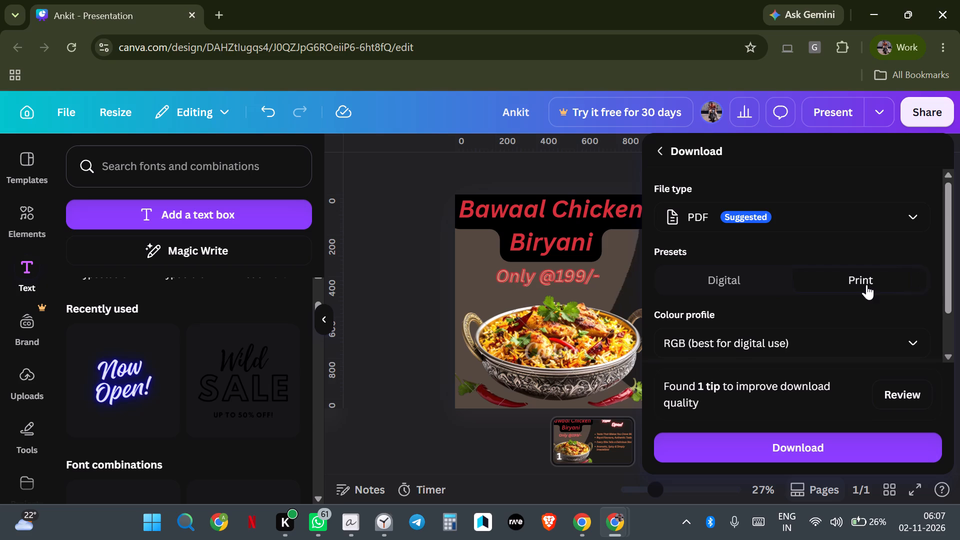
scroll(814, 297, "down", 2)
scroll(816, 344, "down", 1)
left_click(789, 447)
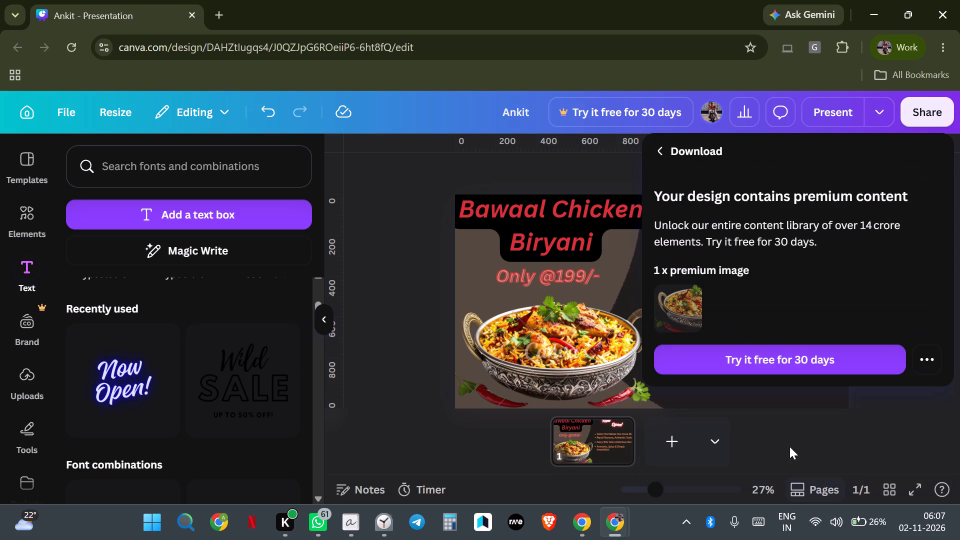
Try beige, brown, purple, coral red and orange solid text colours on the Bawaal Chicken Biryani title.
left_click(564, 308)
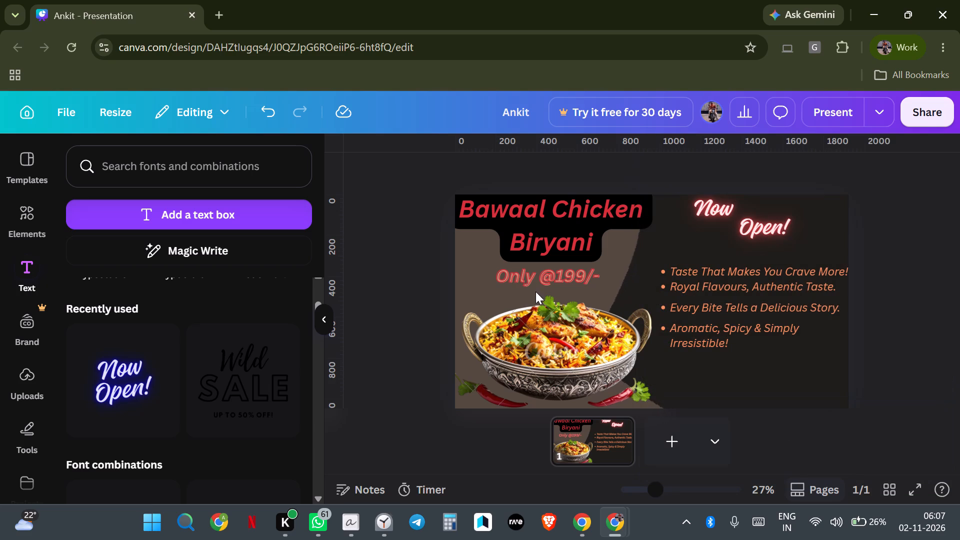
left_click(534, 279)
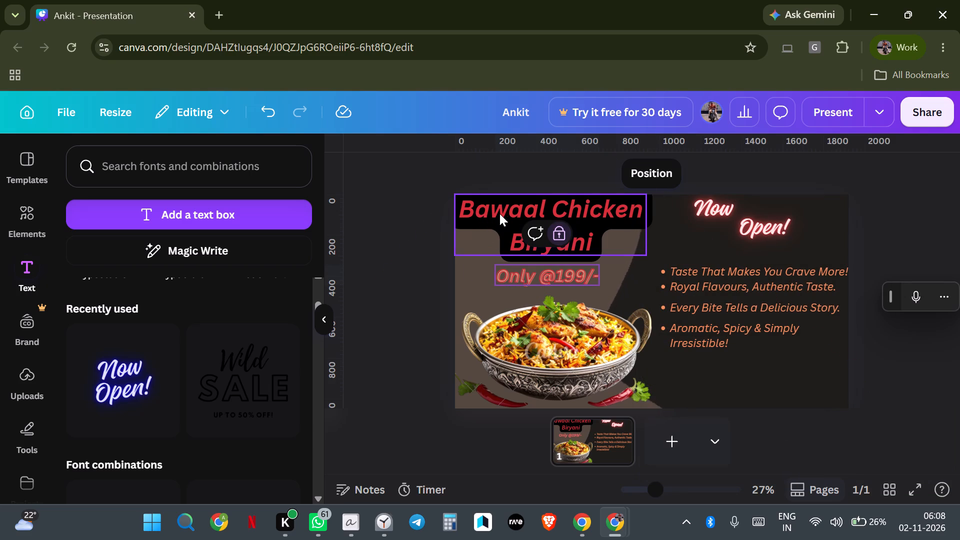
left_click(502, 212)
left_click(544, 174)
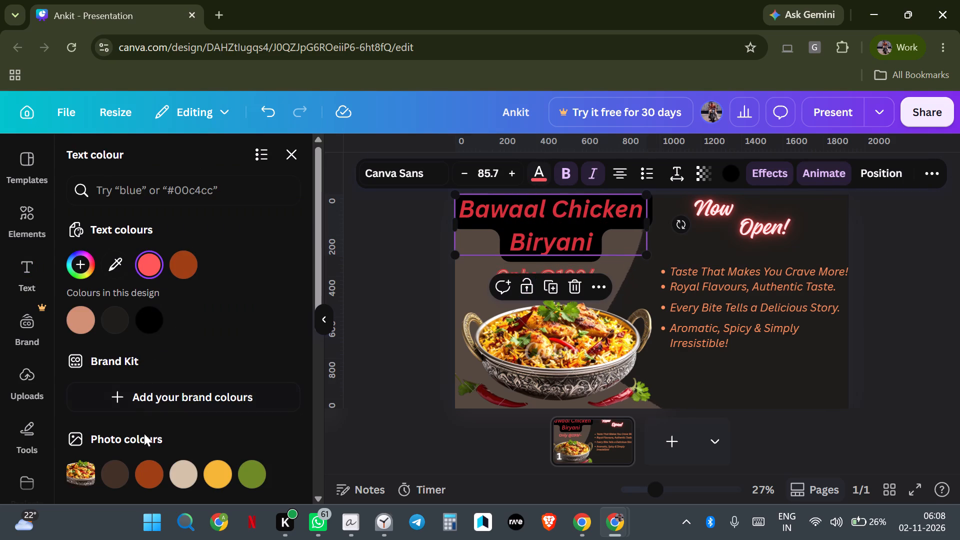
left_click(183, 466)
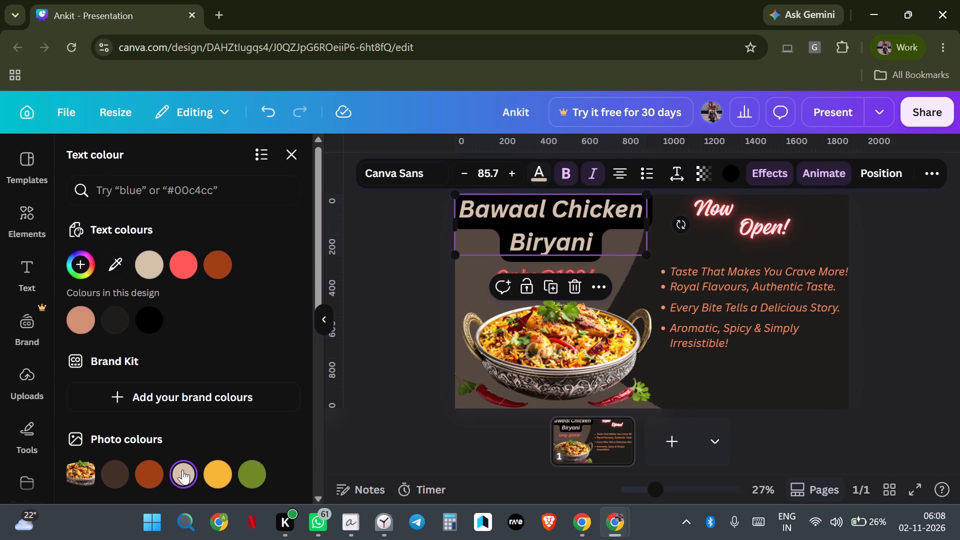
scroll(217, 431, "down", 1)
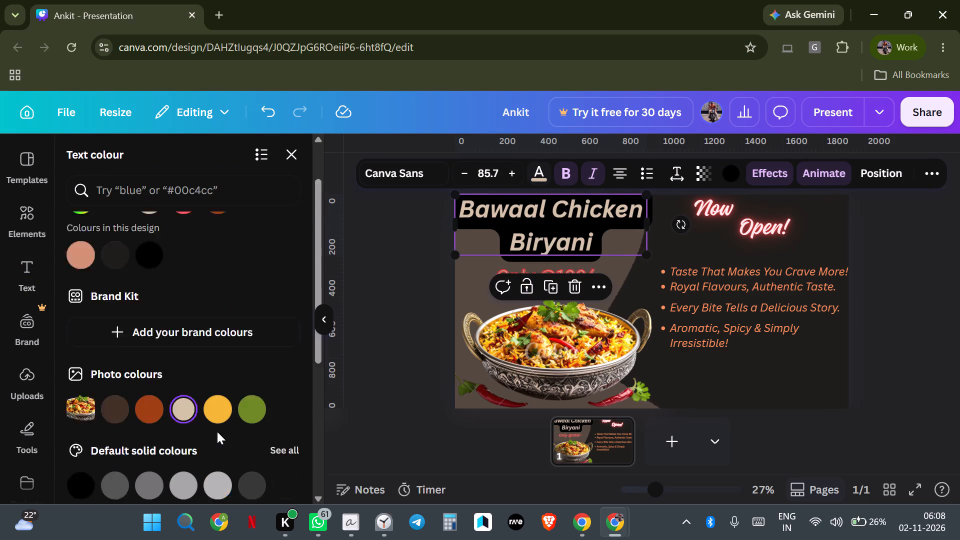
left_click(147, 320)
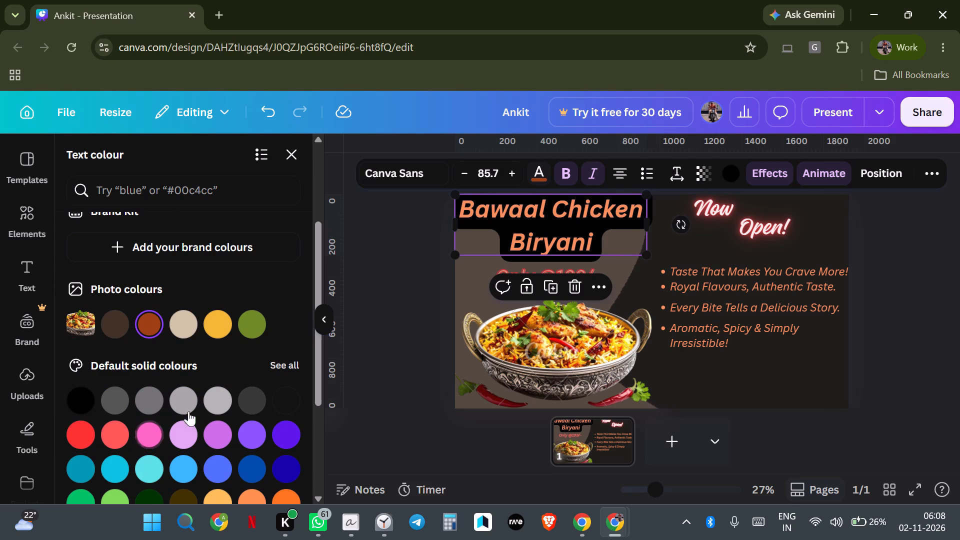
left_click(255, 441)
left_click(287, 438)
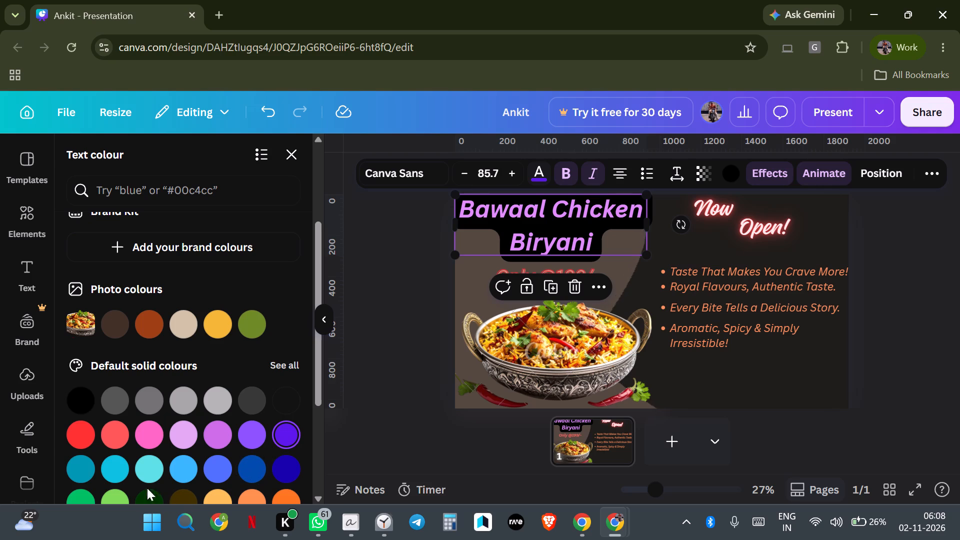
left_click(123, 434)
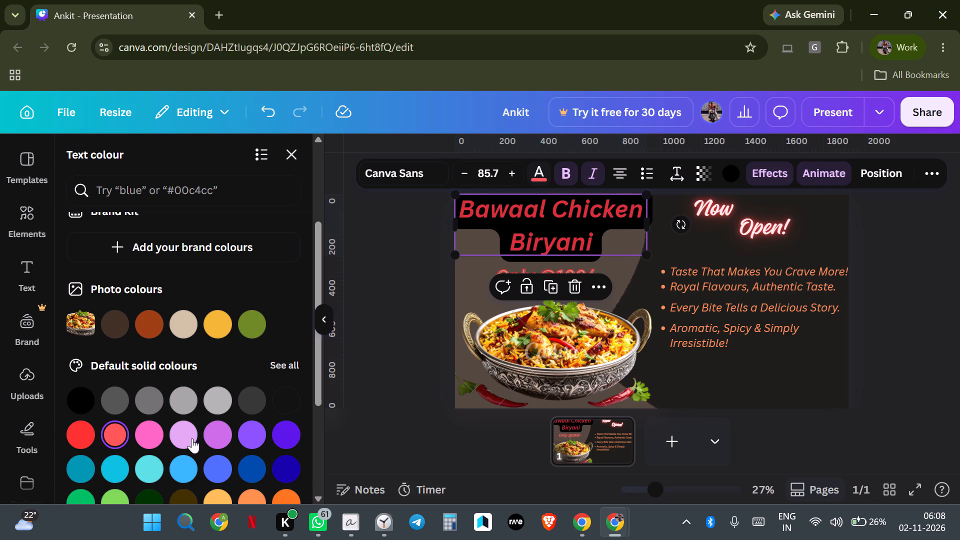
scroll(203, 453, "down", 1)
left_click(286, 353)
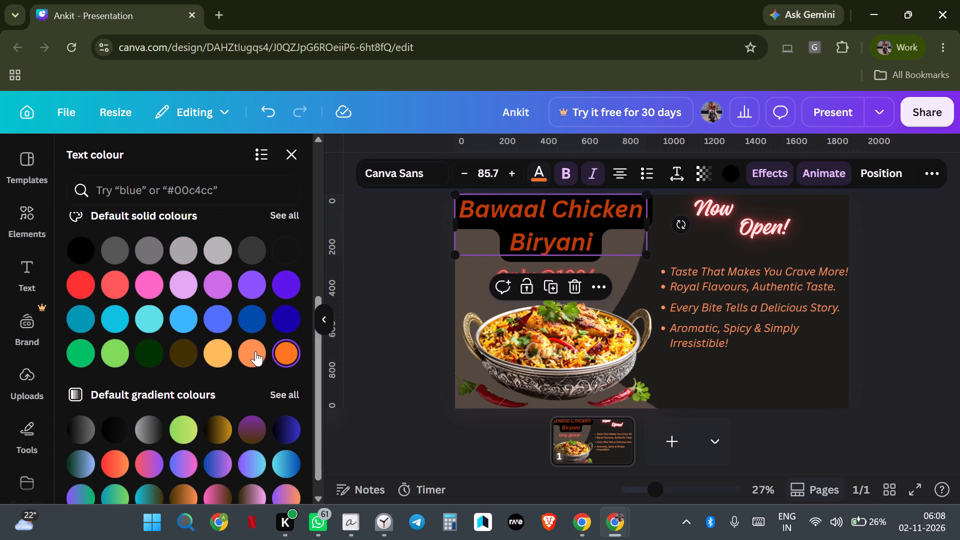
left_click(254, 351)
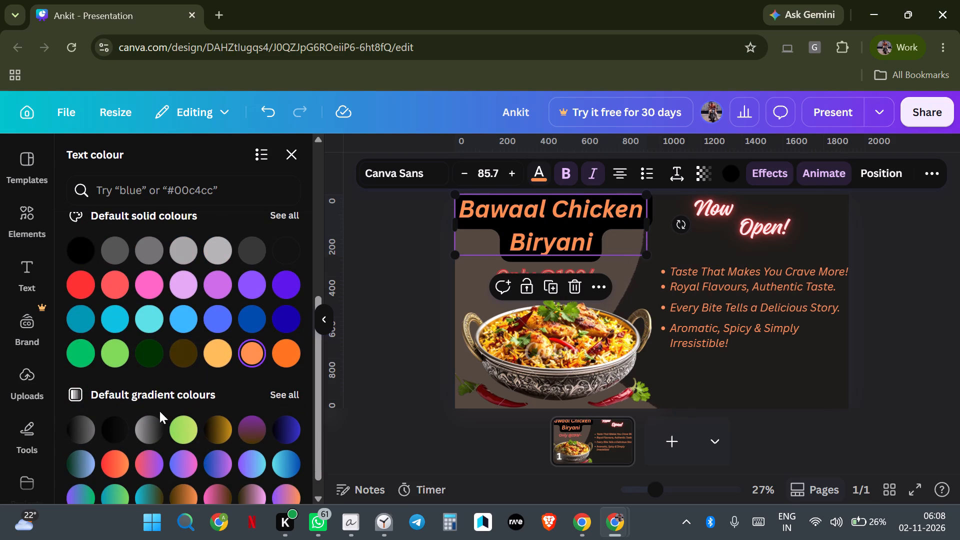
Colour the Bawaal Chicken Biryani title with the default red-to-orange gradient, comparing it with the pink gradient.
left_click(110, 462)
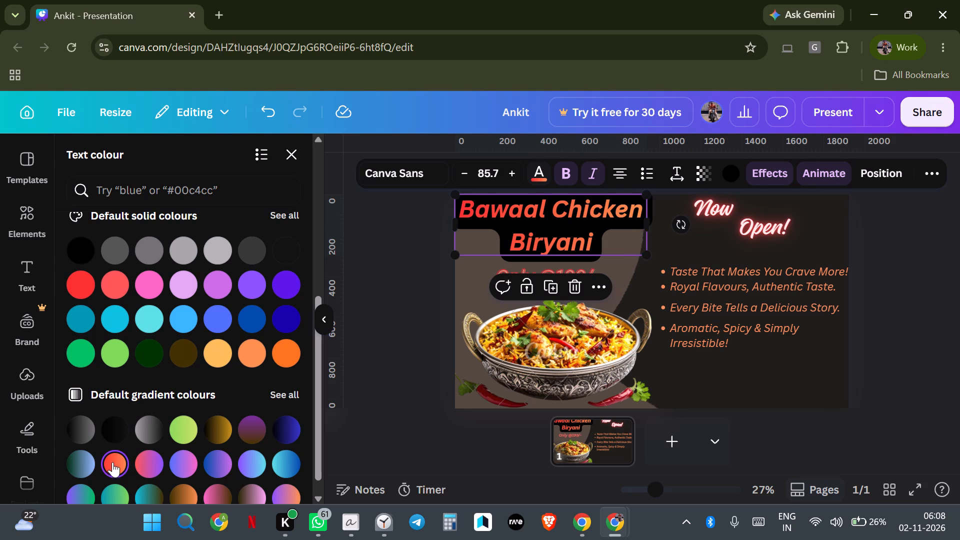
scroll(276, 436, "down", 1)
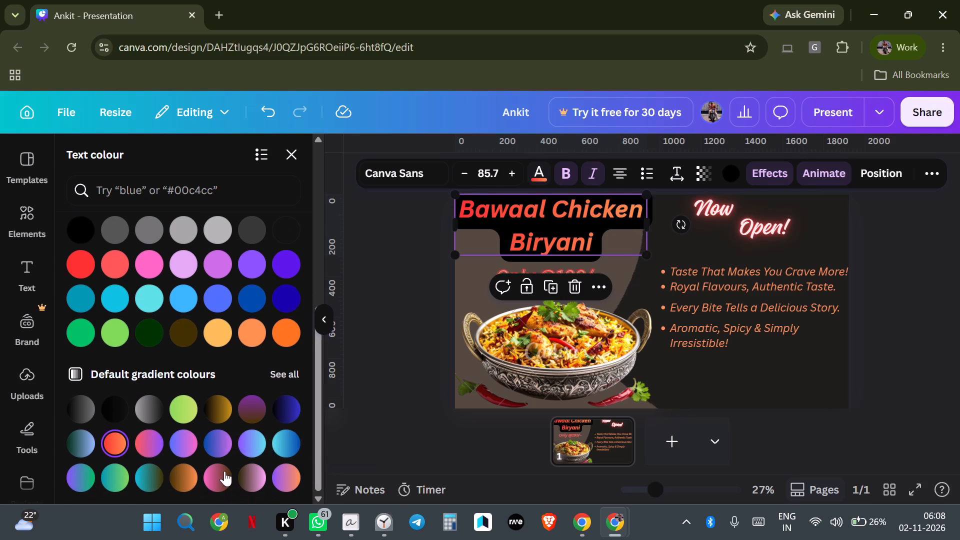
left_click(219, 478)
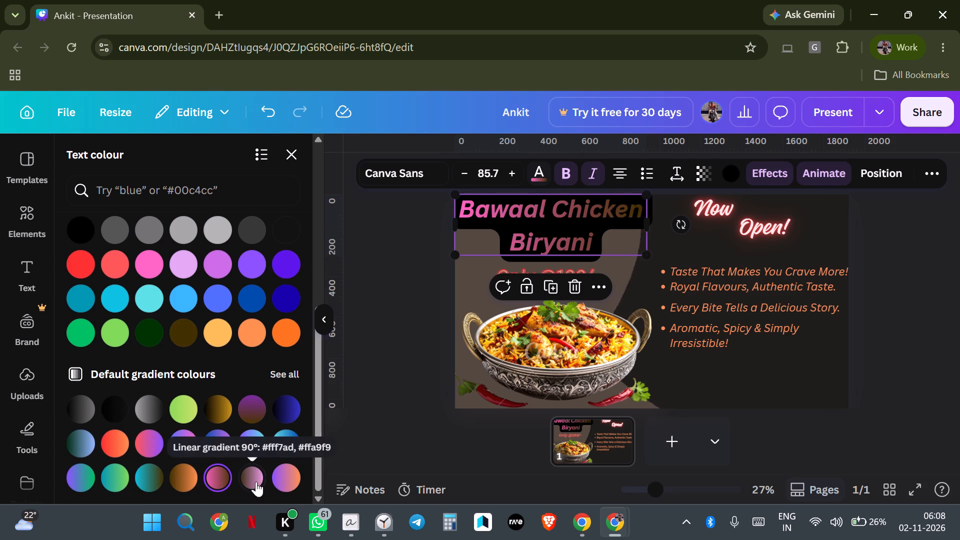
double_click(118, 442)
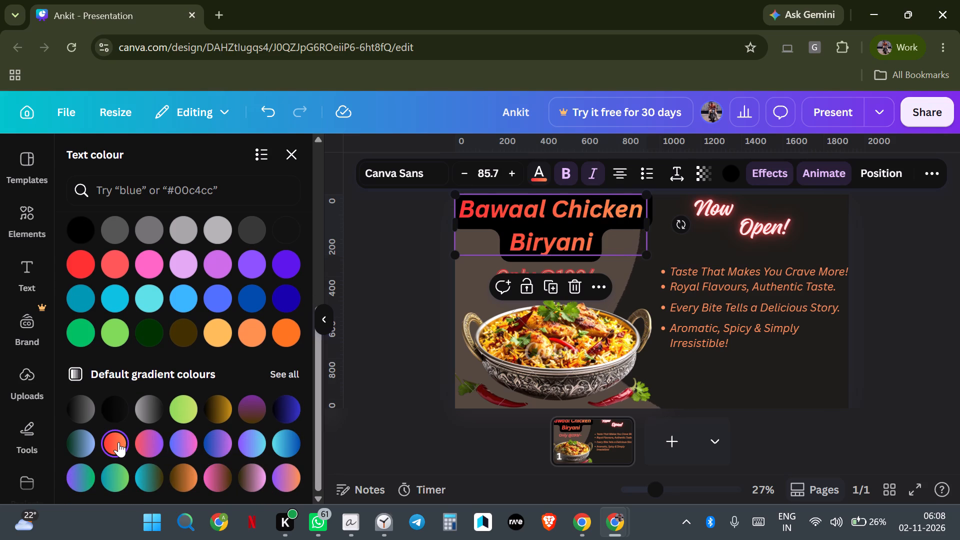
left_click(481, 269)
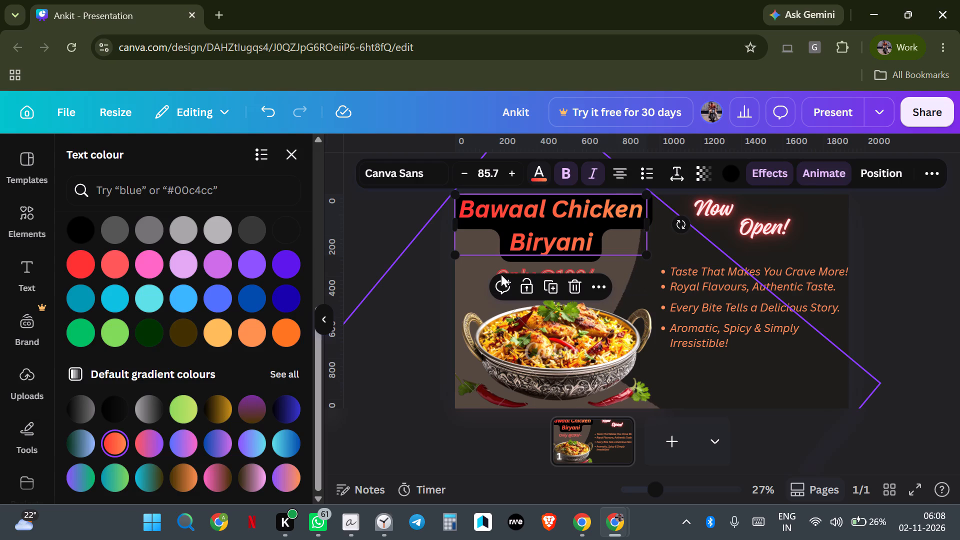
left_click(560, 275)
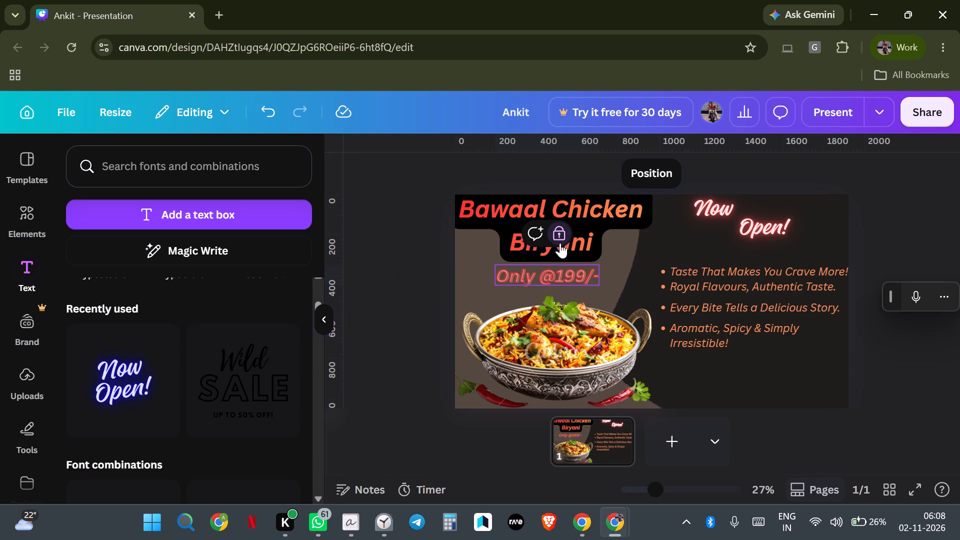
left_click(560, 240)
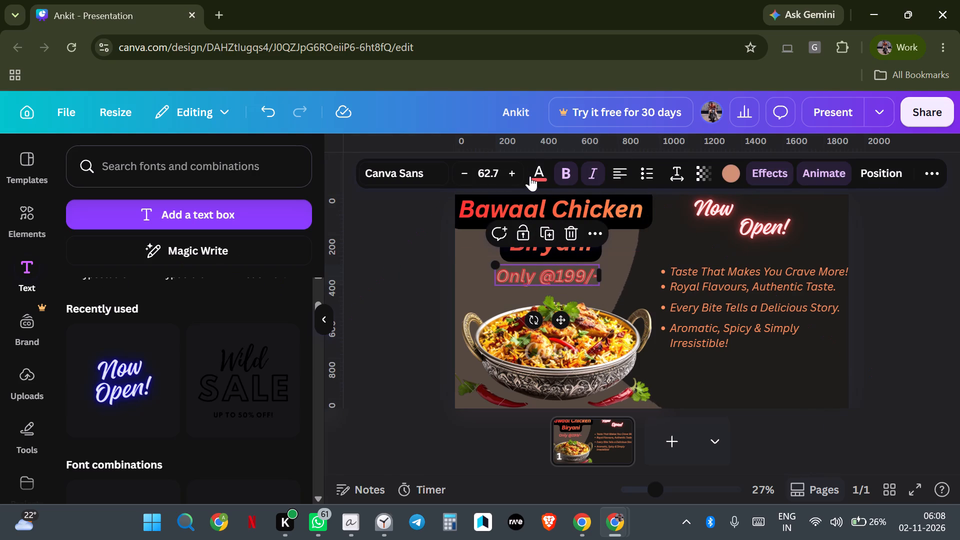
Lock the Bawaal Chicken Biryani title in place.
left_click(609, 210)
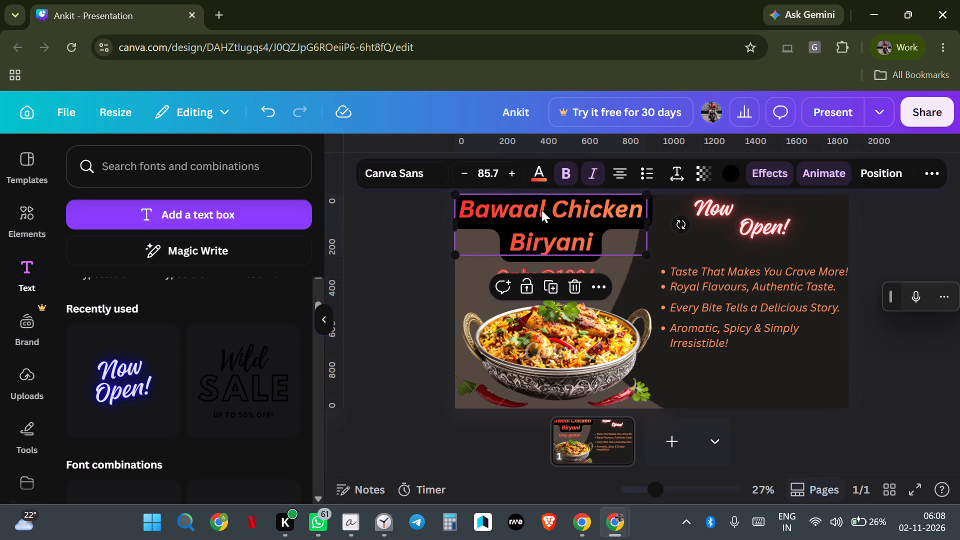
left_click(562, 216)
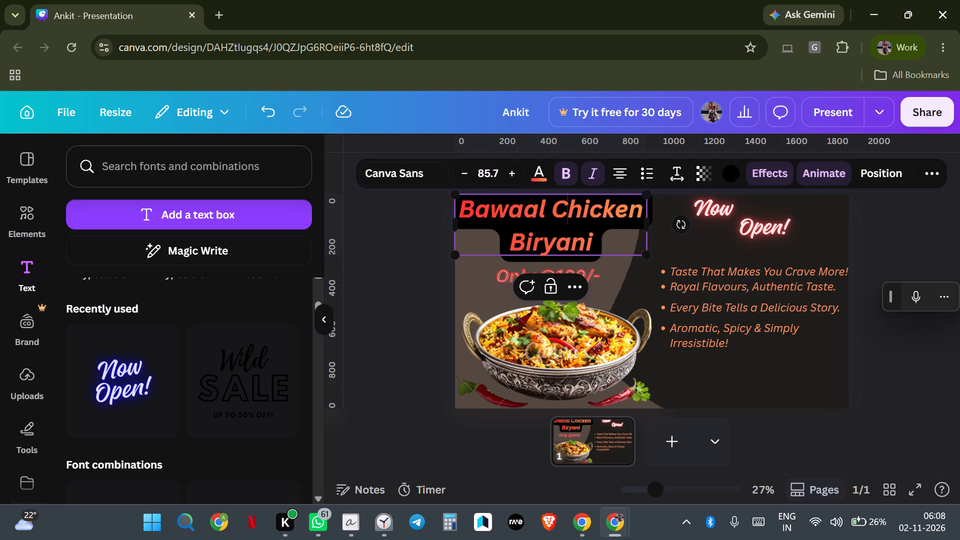
left_click(549, 288)
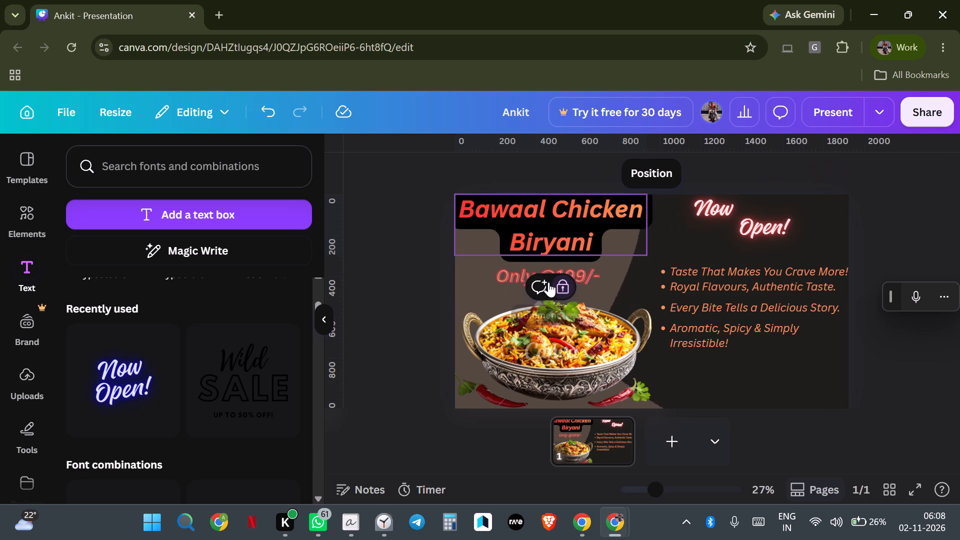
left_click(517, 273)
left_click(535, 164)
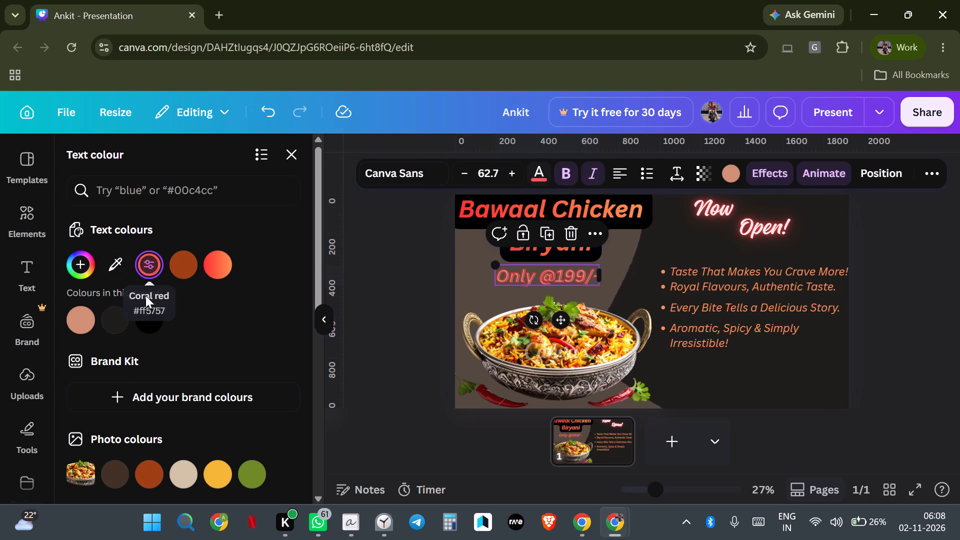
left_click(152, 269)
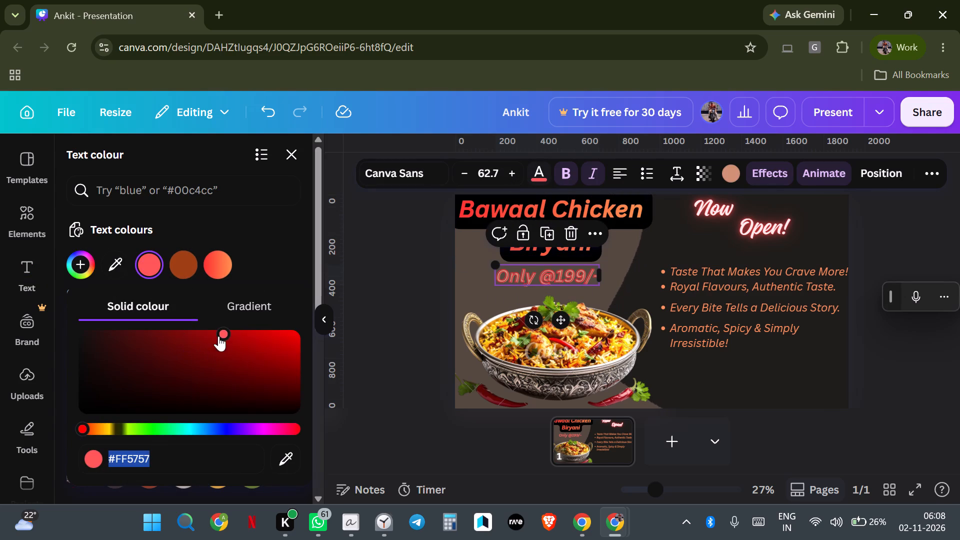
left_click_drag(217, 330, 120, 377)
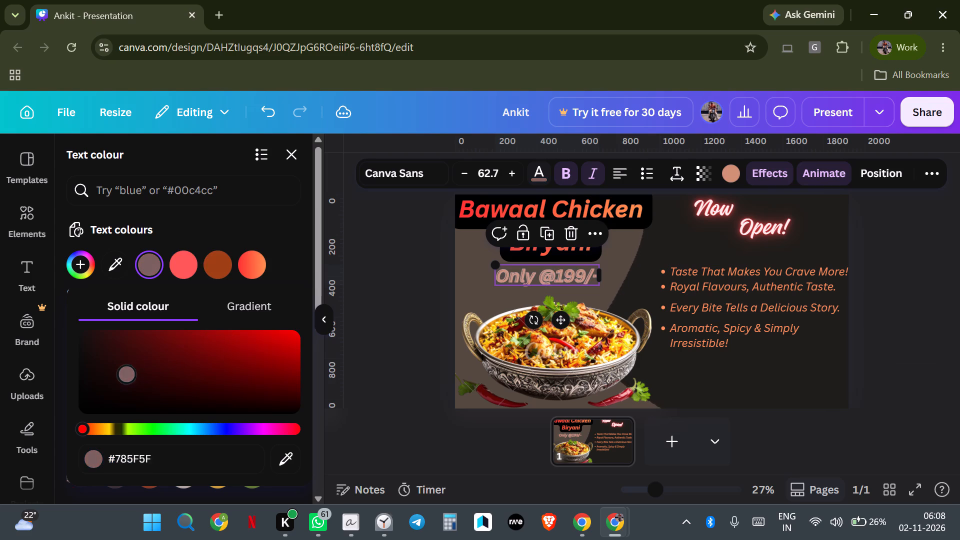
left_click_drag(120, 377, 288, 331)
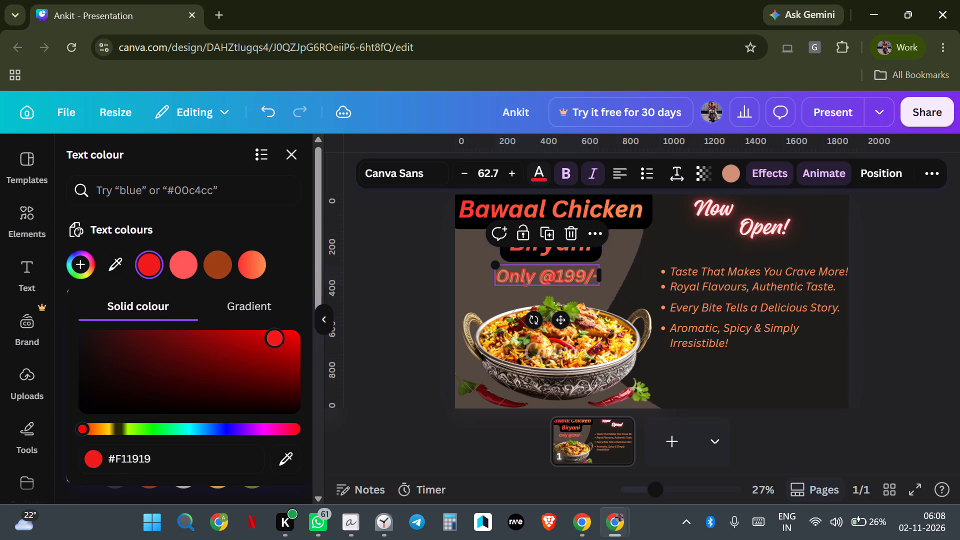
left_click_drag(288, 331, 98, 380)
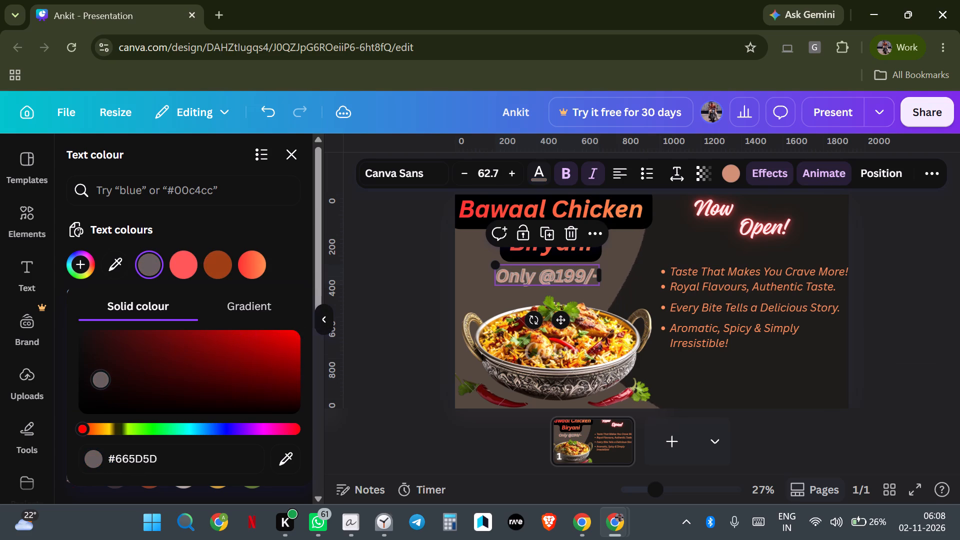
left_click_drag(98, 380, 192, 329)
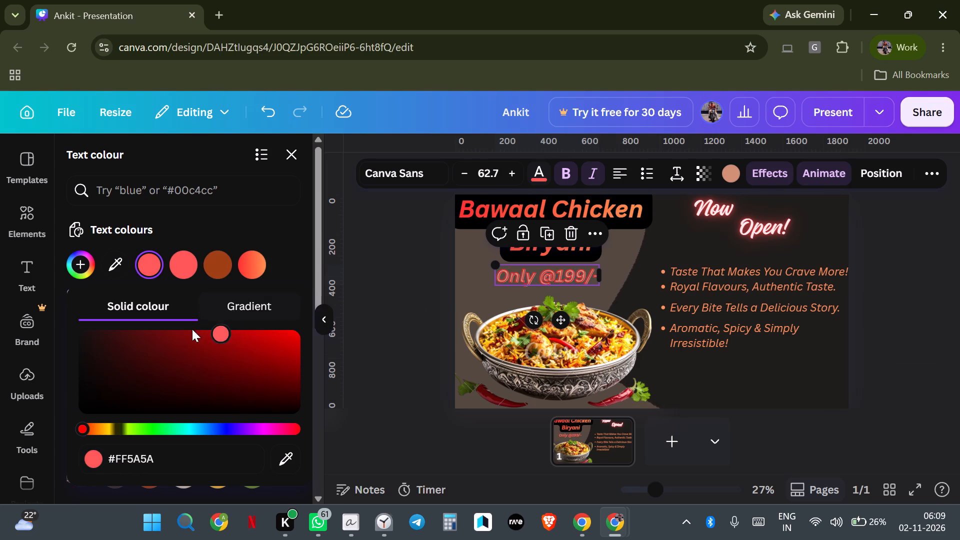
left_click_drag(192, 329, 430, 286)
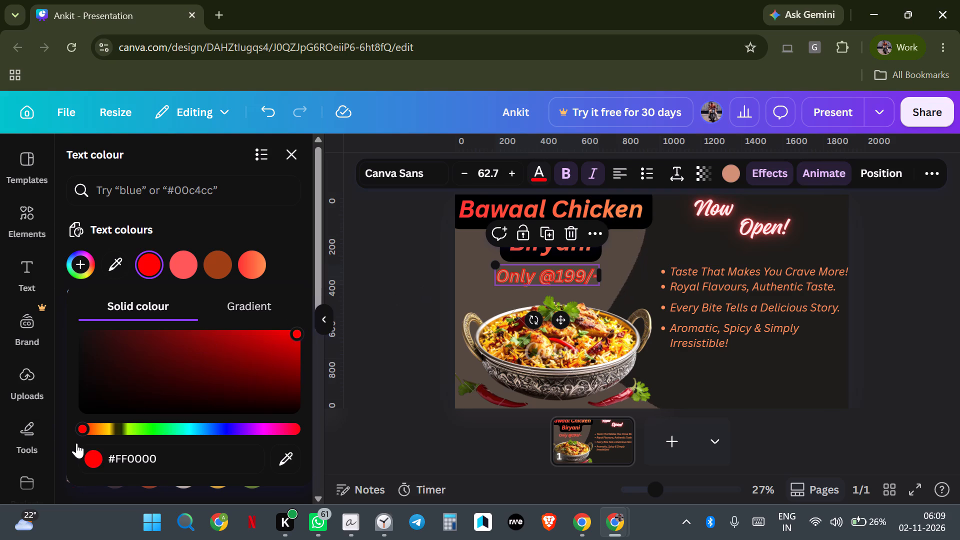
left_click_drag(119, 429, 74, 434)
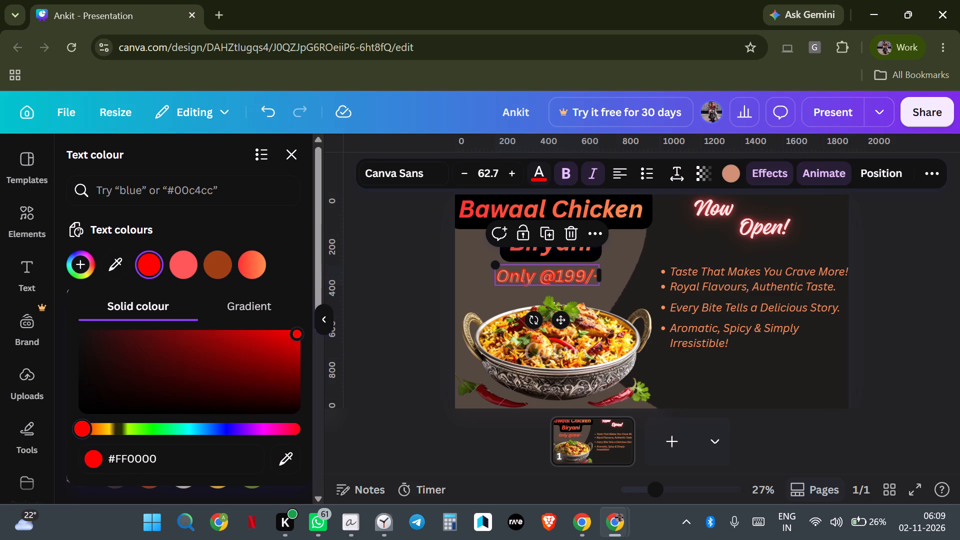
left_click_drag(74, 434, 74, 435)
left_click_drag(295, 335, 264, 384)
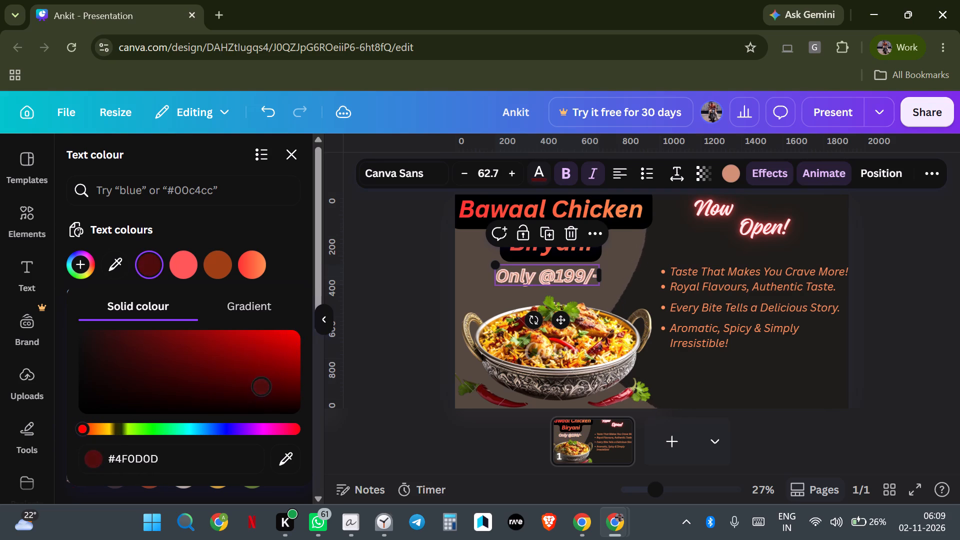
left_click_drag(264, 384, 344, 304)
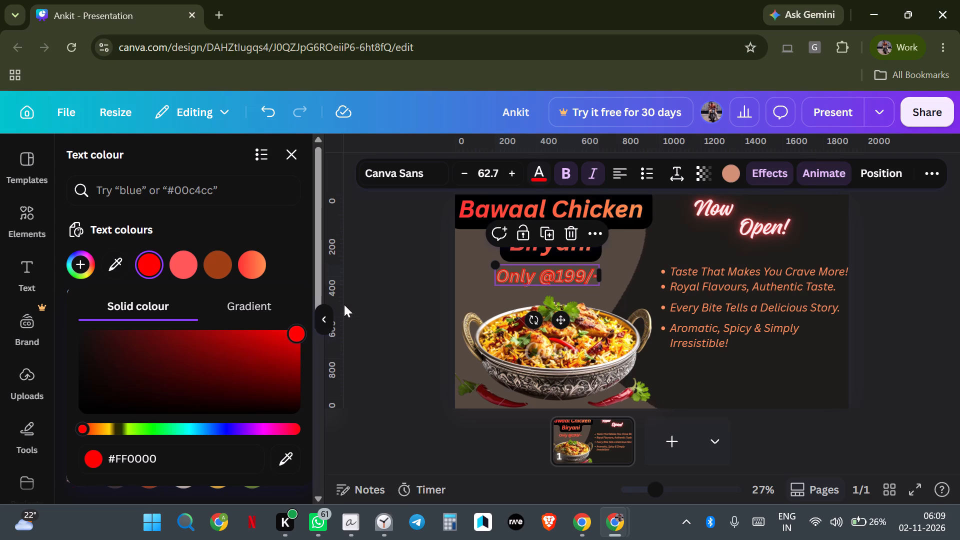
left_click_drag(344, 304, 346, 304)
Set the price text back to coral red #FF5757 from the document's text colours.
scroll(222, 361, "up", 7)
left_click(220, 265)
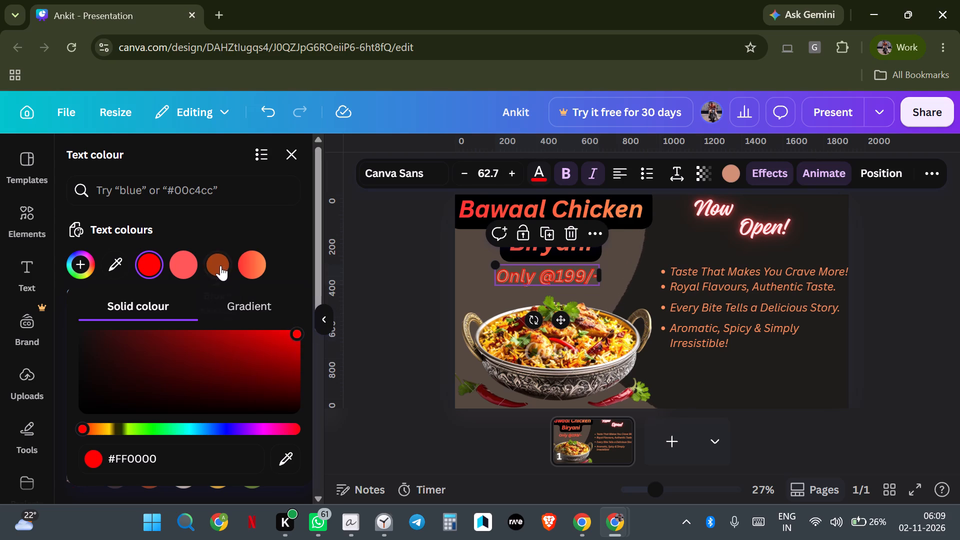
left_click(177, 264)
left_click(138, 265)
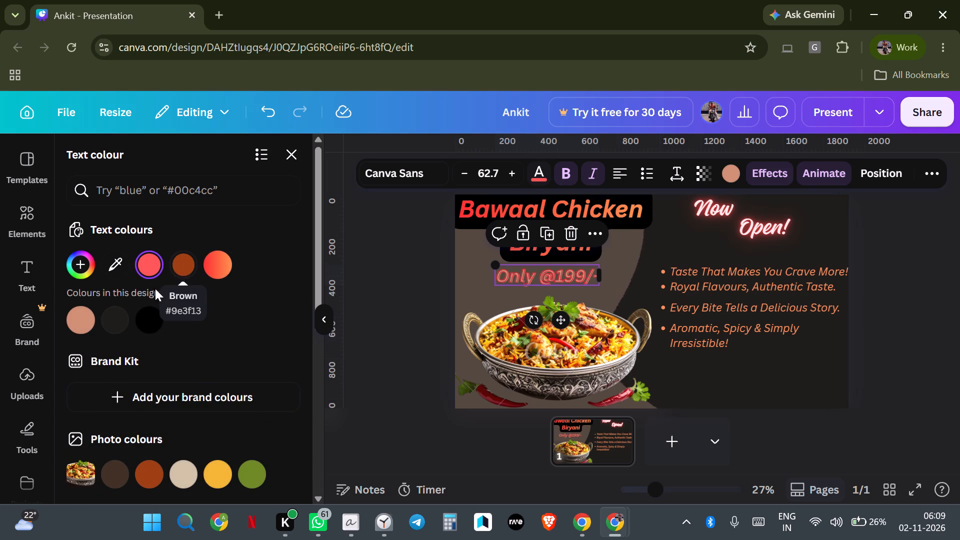
scroll(170, 380, "down", 1)
left_click(78, 436)
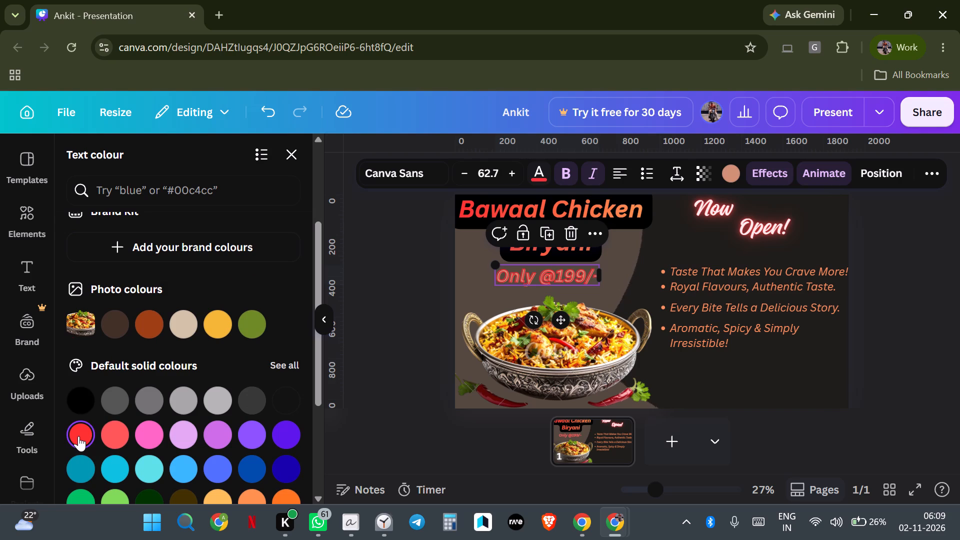
triple_click(78, 436)
left_click(79, 435)
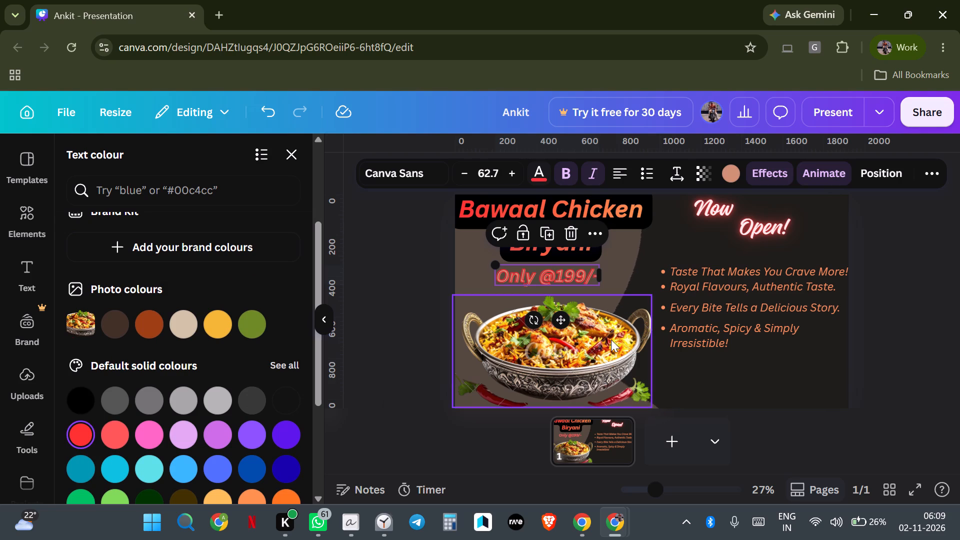
left_click(524, 229)
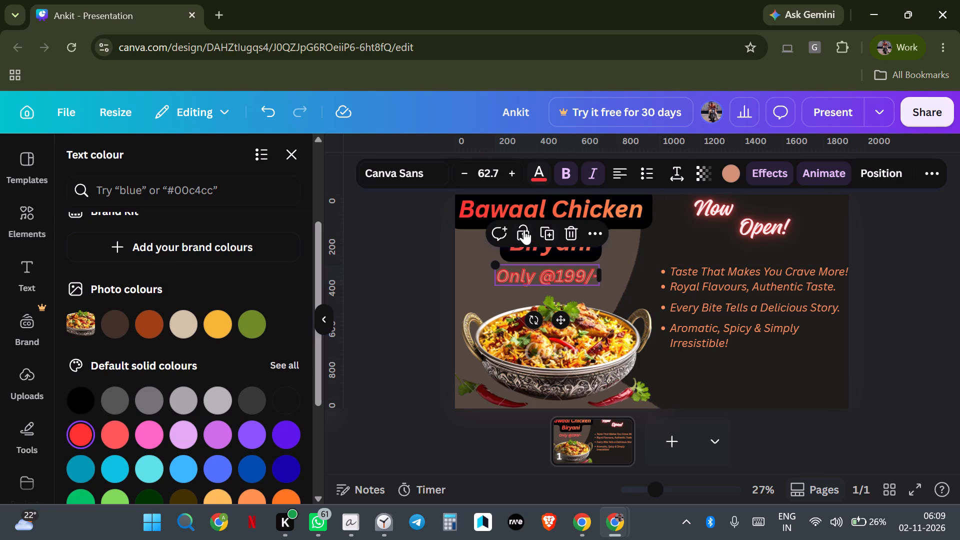
left_click(939, 304)
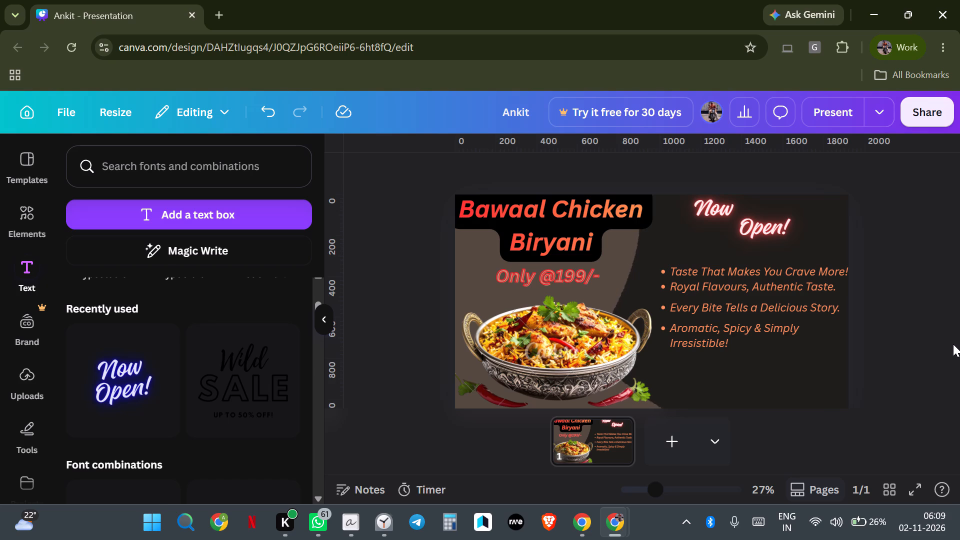
Capture a rectangular screenshot of the whole Bawaal Chicken Biryani slide with Snipping Tool.
key("Print")
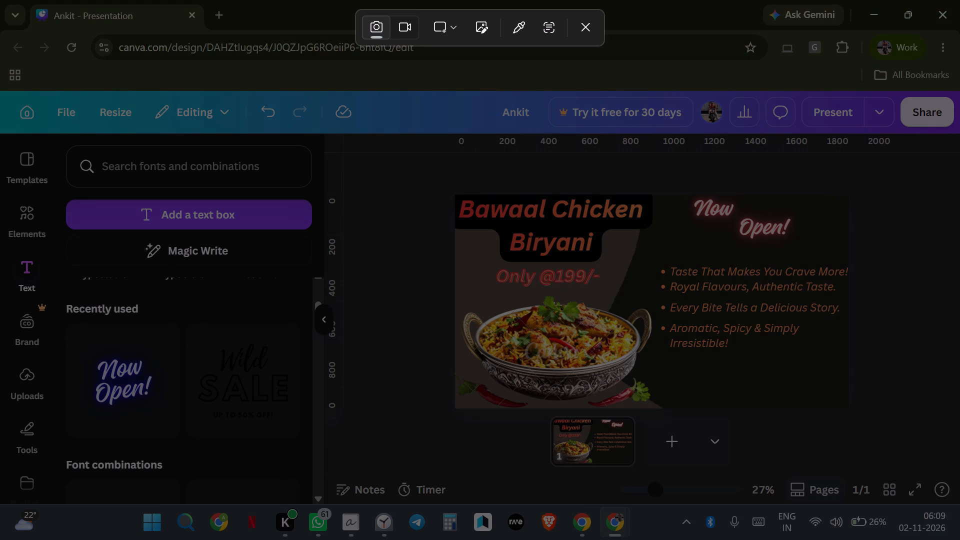
left_click_drag(447, 183, 755, 312)
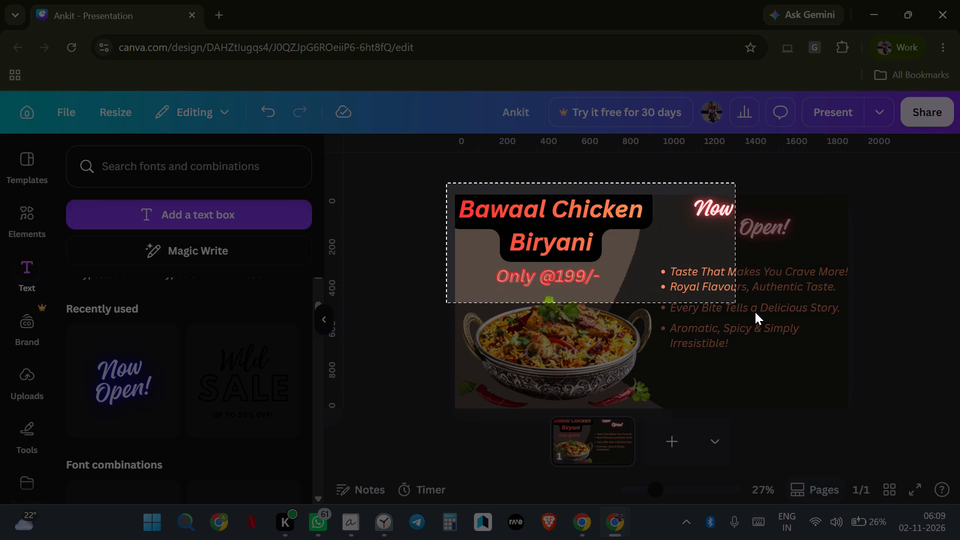
left_click_drag(755, 312, 862, 419)
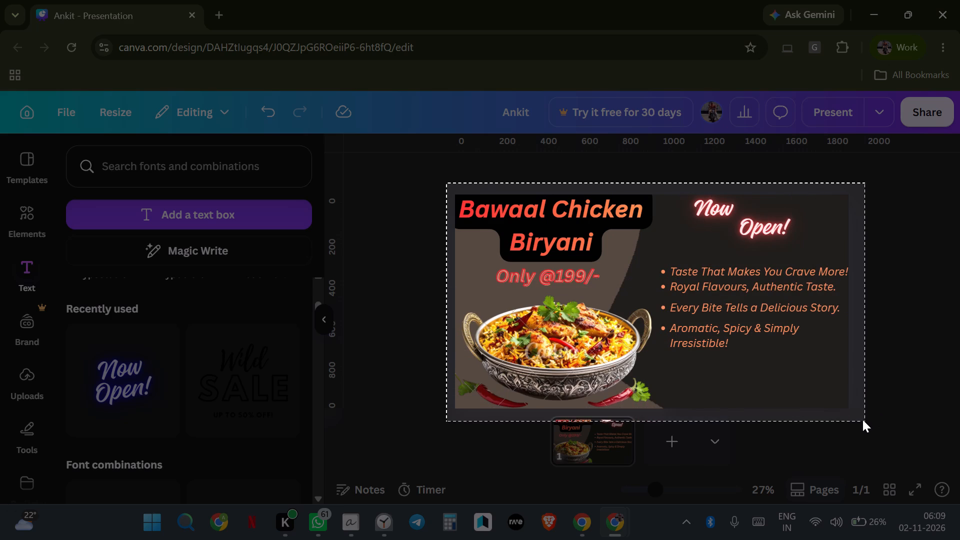
left_click_drag(862, 419, 857, 415)
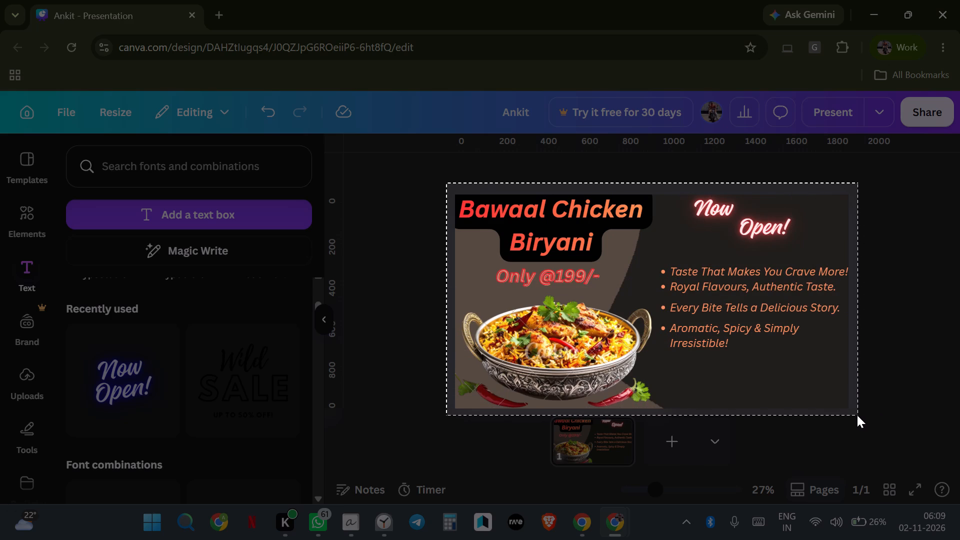
left_click_drag(857, 415, 857, 415)
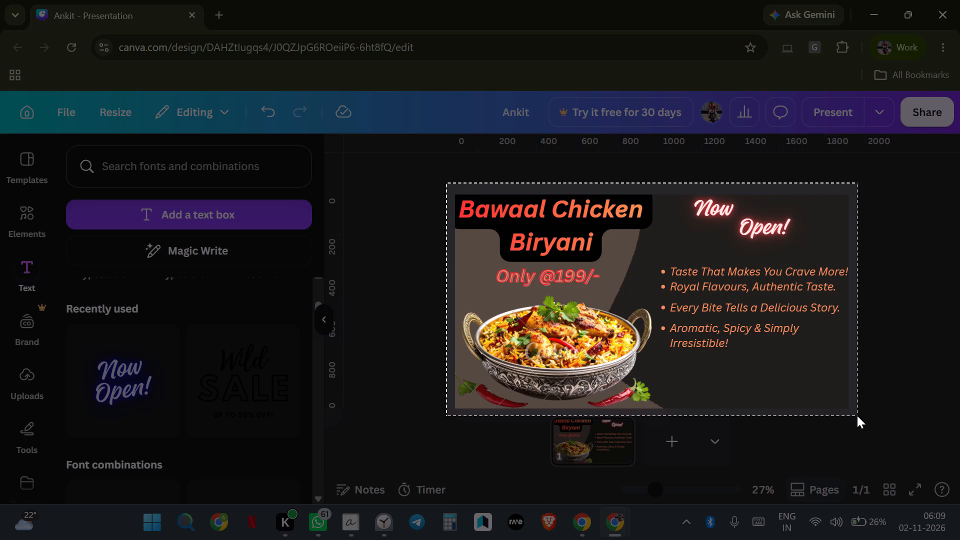
left_click_drag(857, 415, 857, 417)
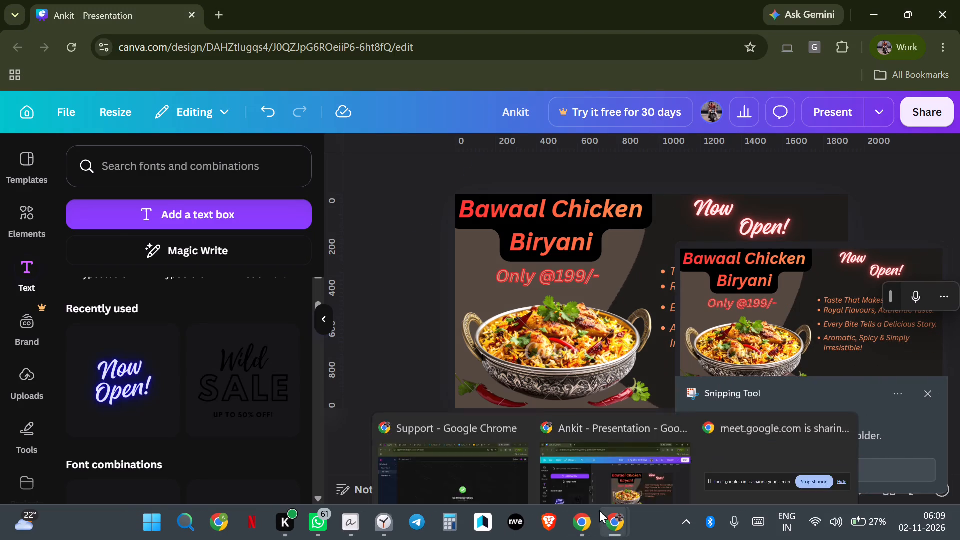
Switch to the Zepto support window to check the chat tickets.
left_click(500, 444)
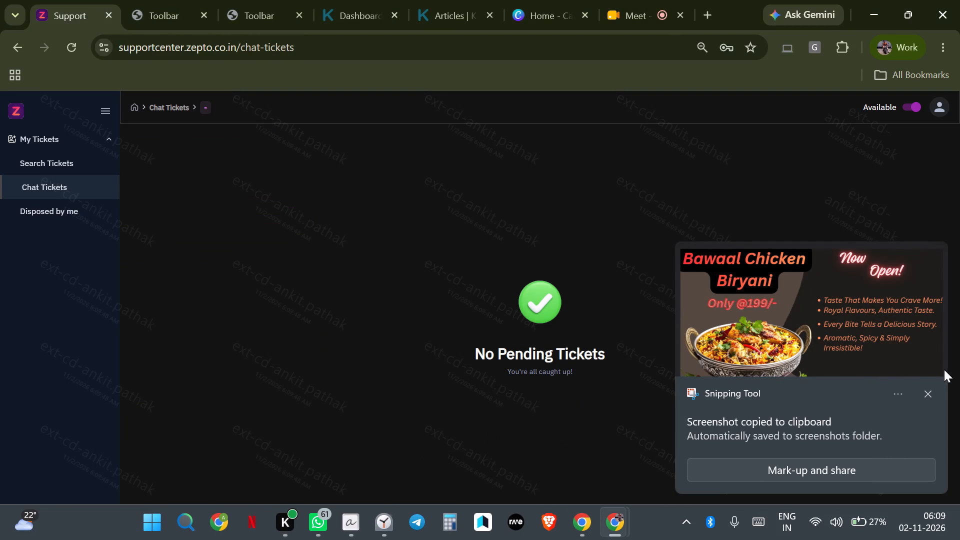
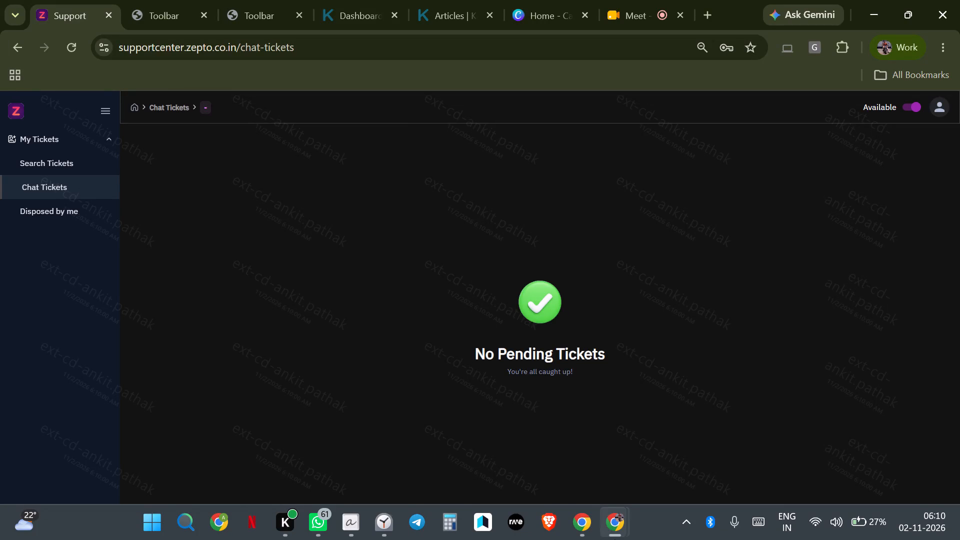
Return to the Canva design window and stop the Google Meet screen sharing.
left_click(622, 443)
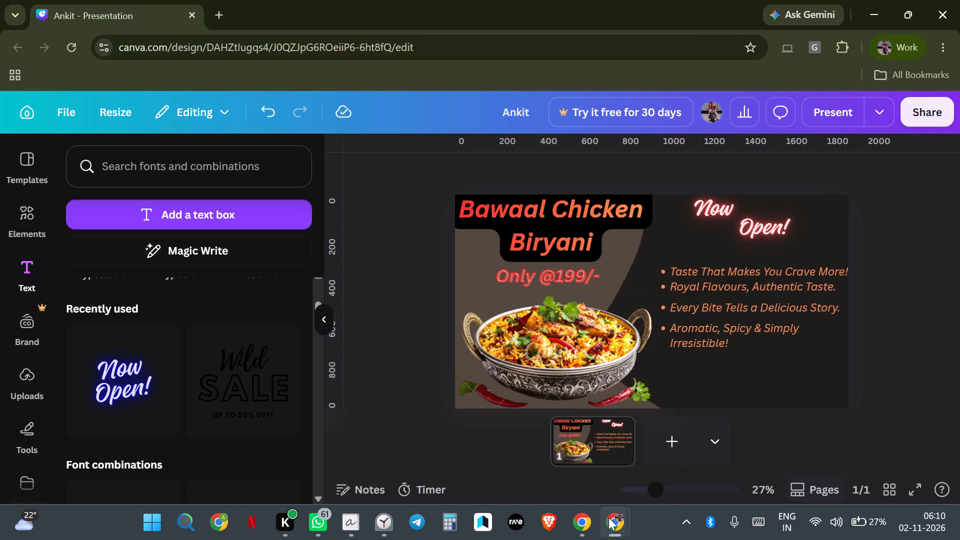
left_click(771, 452)
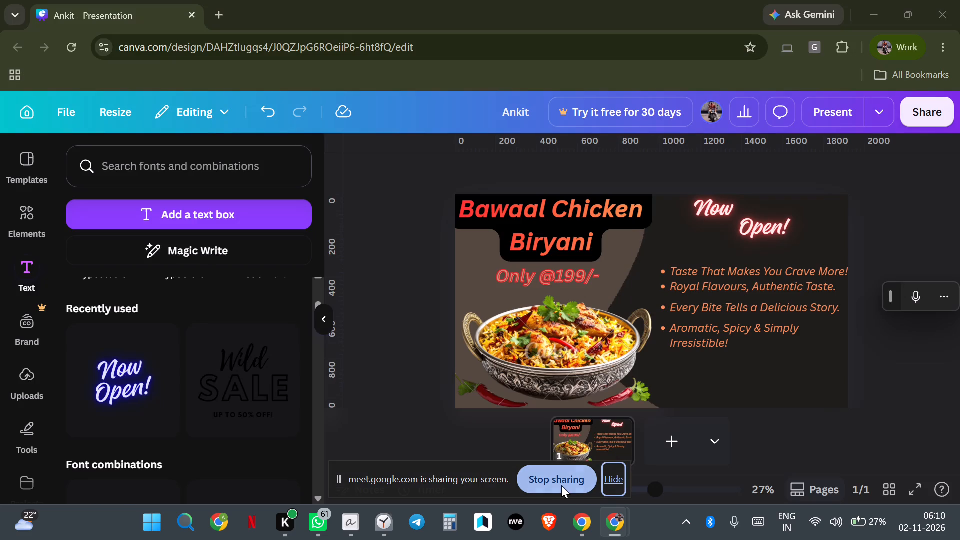
left_click(561, 485)
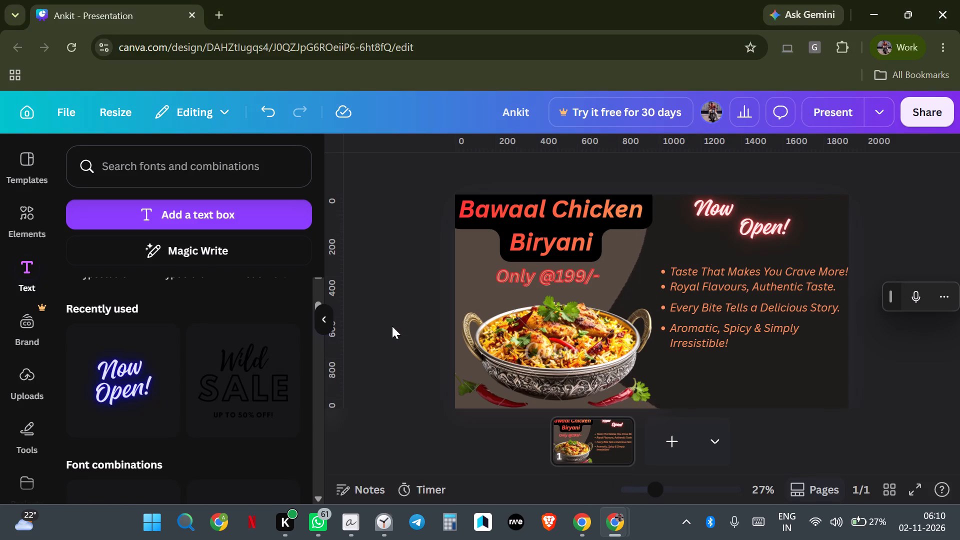
Present the Bawaal Chicken Biryani slide in full screen with watermarks.
scroll(196, 265, "down", 2)
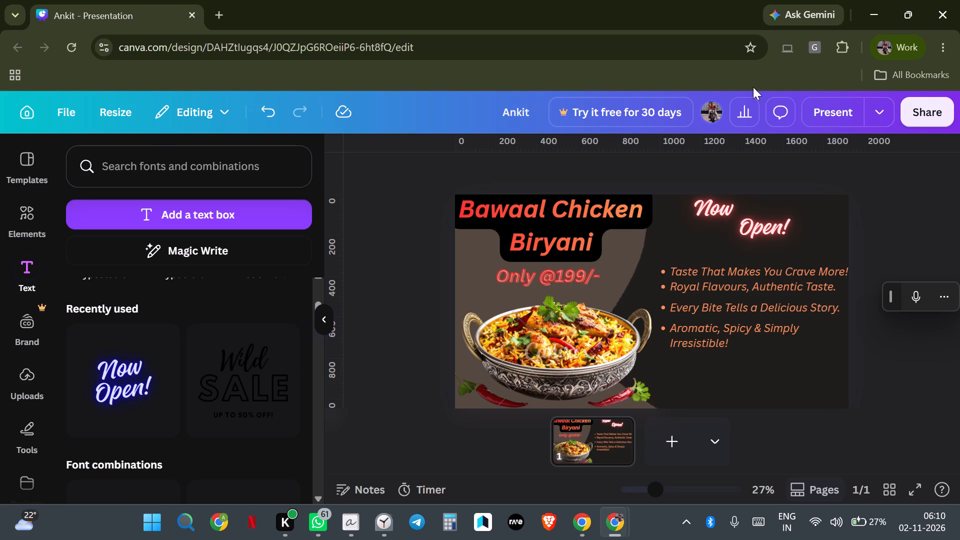
scroll(906, 192, "up", 1)
left_click(870, 112)
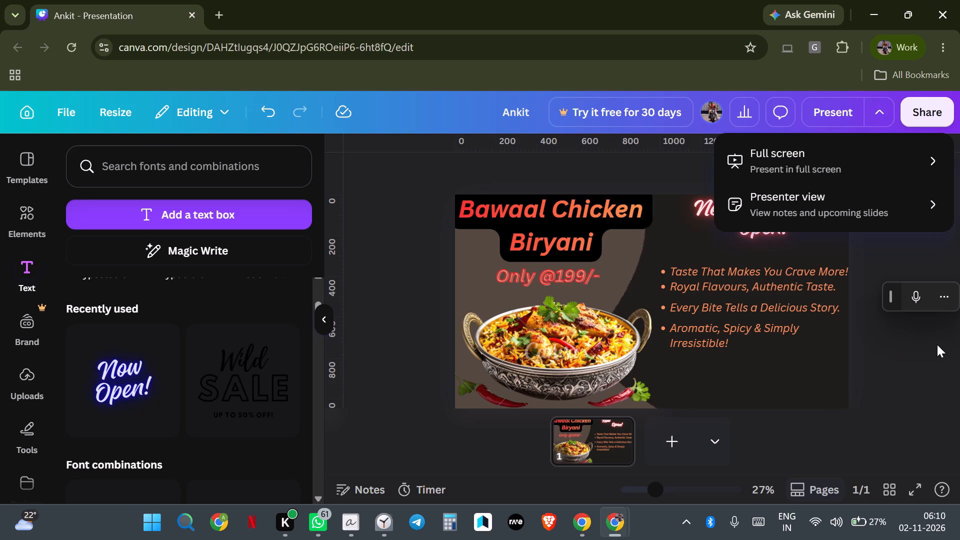
left_click(847, 155)
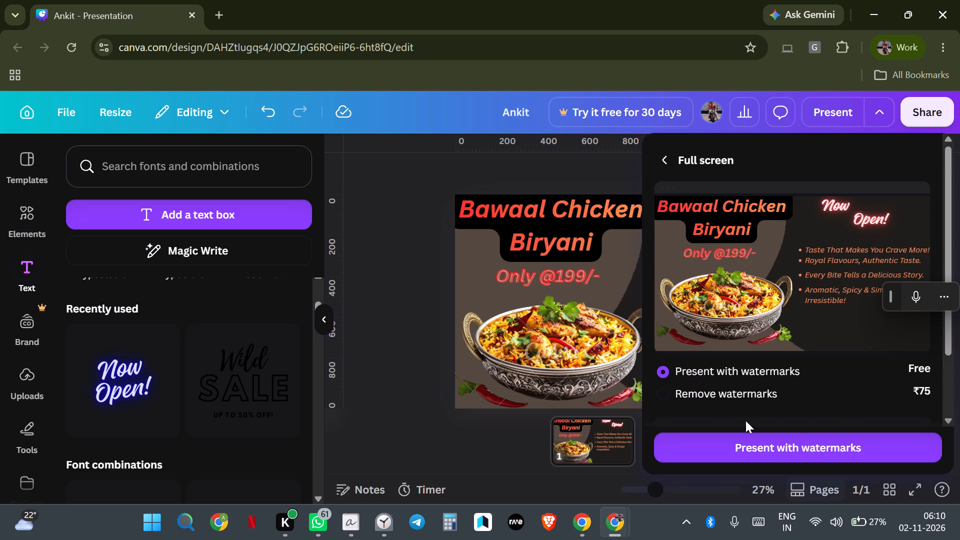
scroll(749, 414, "down", 2)
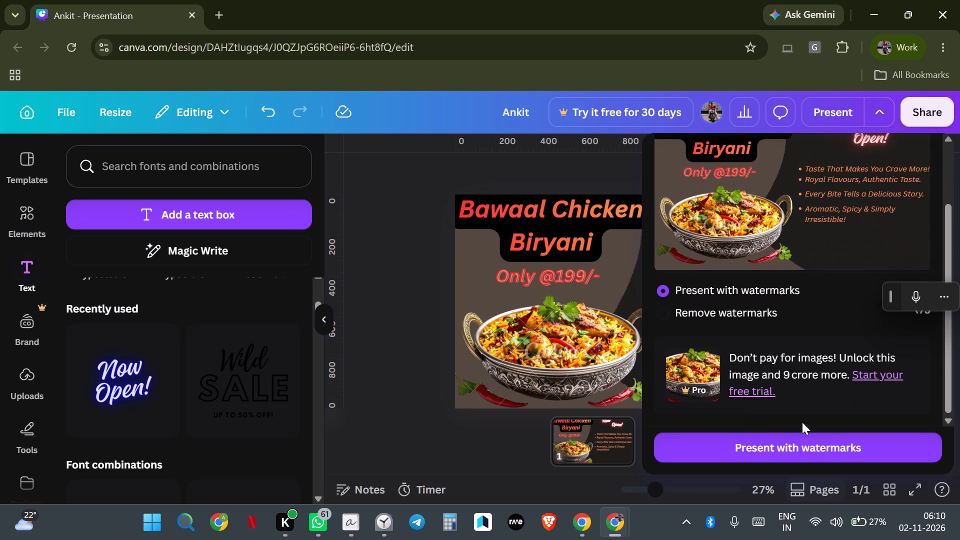
left_click(806, 441)
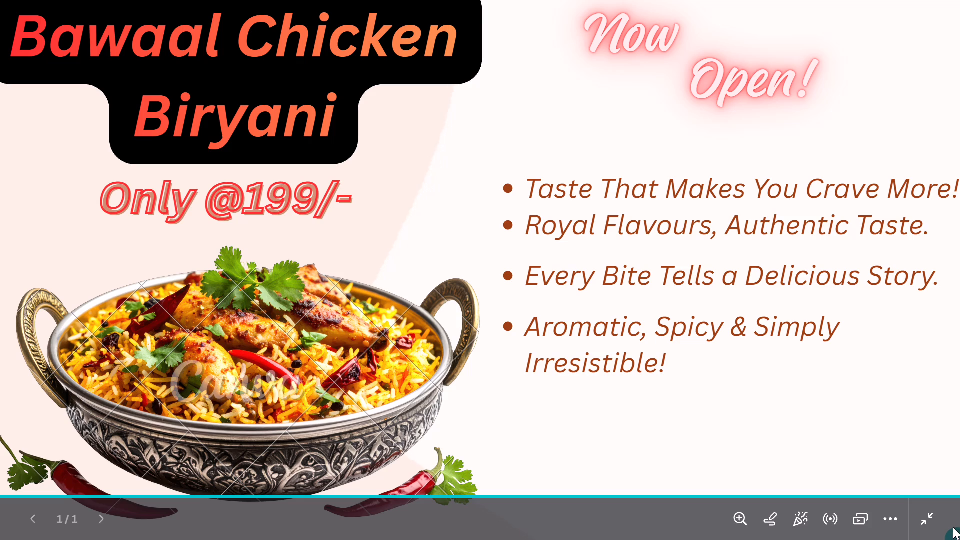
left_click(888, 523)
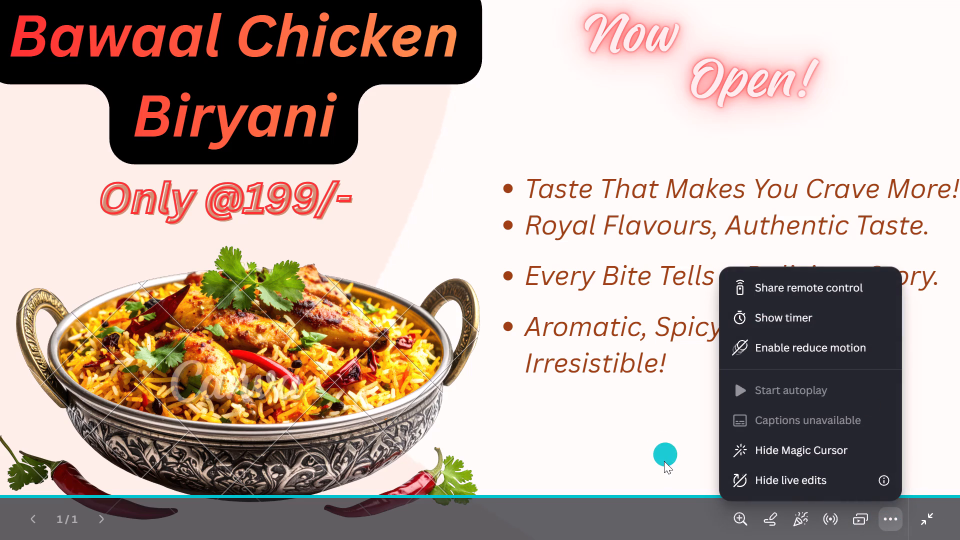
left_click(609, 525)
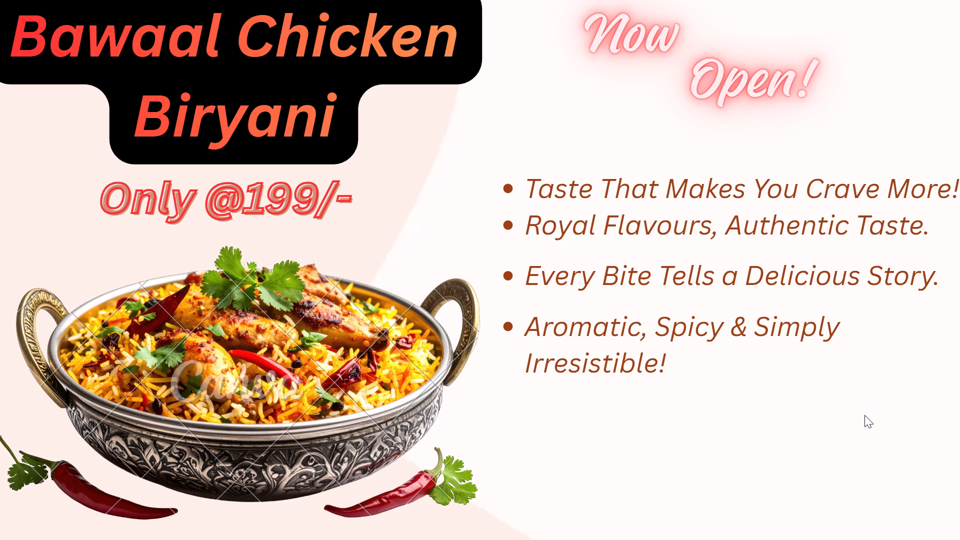
Capture a rectangular screenshot of the entire full-screen Bawaal Chicken Biryani slide with Snipping Tool.
key("Print")
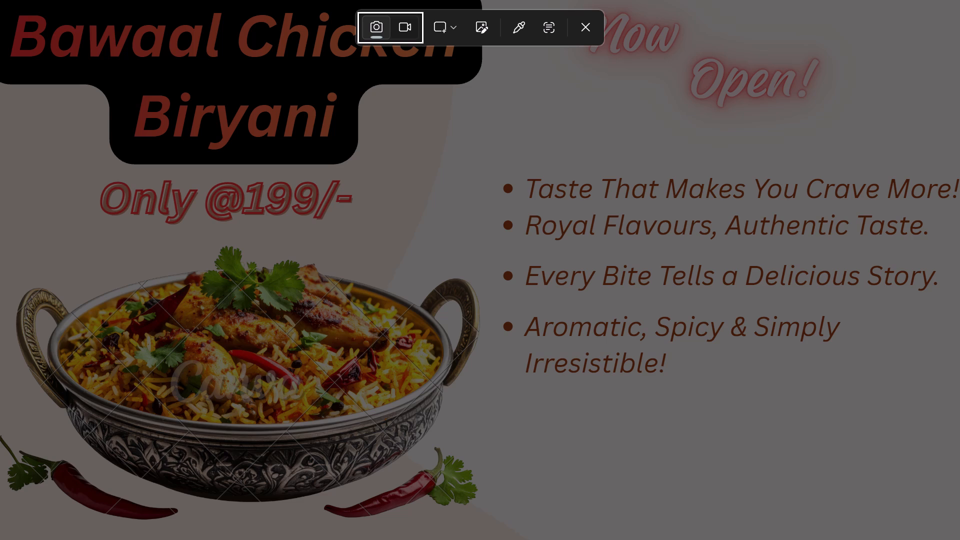
left_click_drag(0, 0, 959, 539)
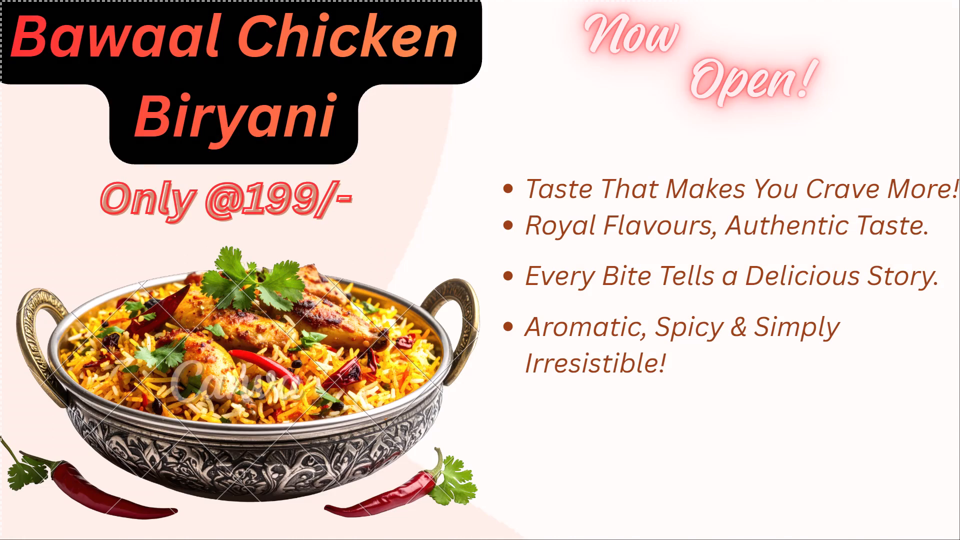
left_click_drag(959, 539, 959, 538)
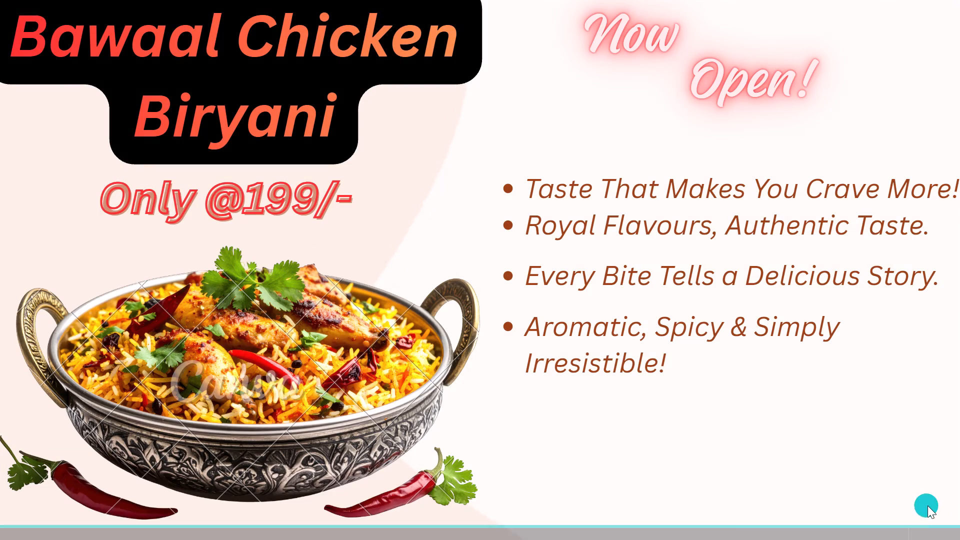
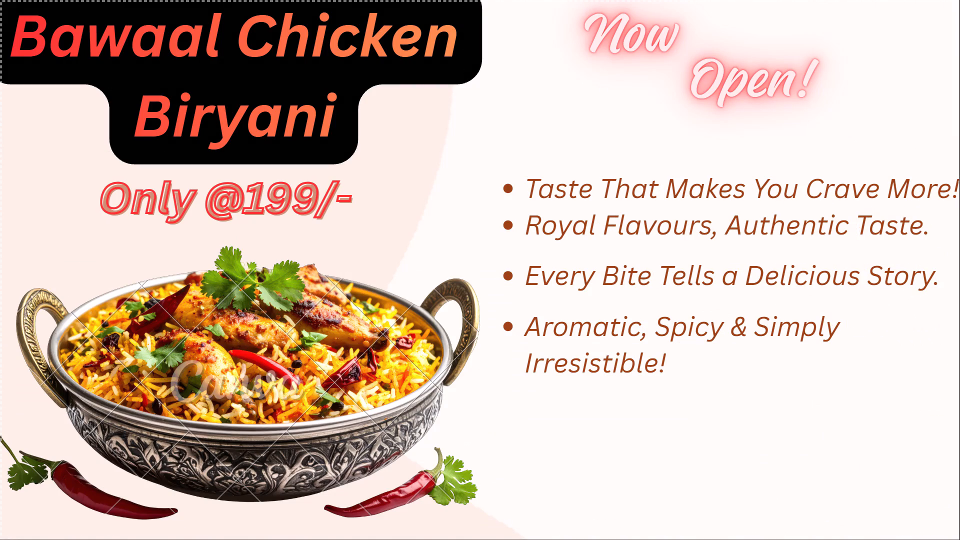
Complete the rectangular screenshot of the entire Bawaal Chicken Biryani slide and exit the full-screen presentation.
left_click_drag(959, 539, 959, 539)
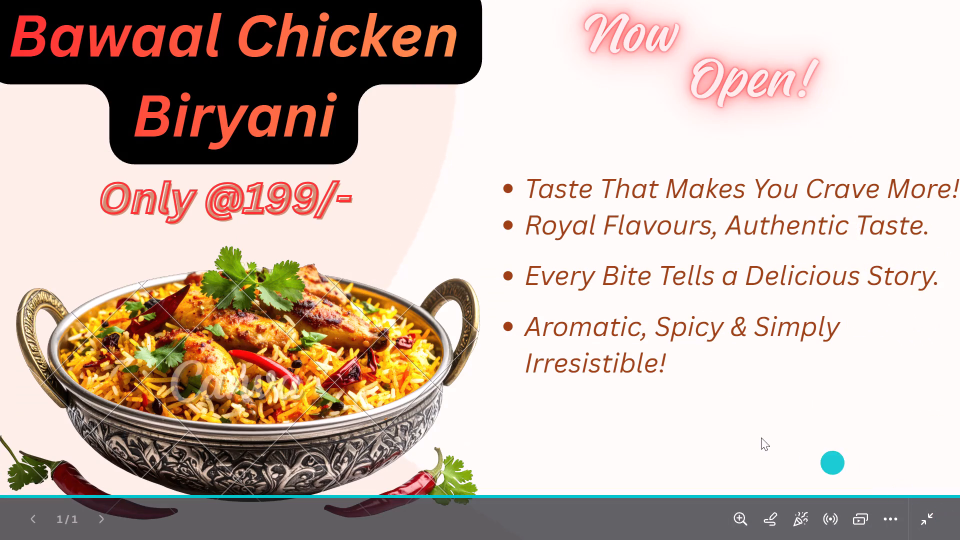
left_click(925, 523)
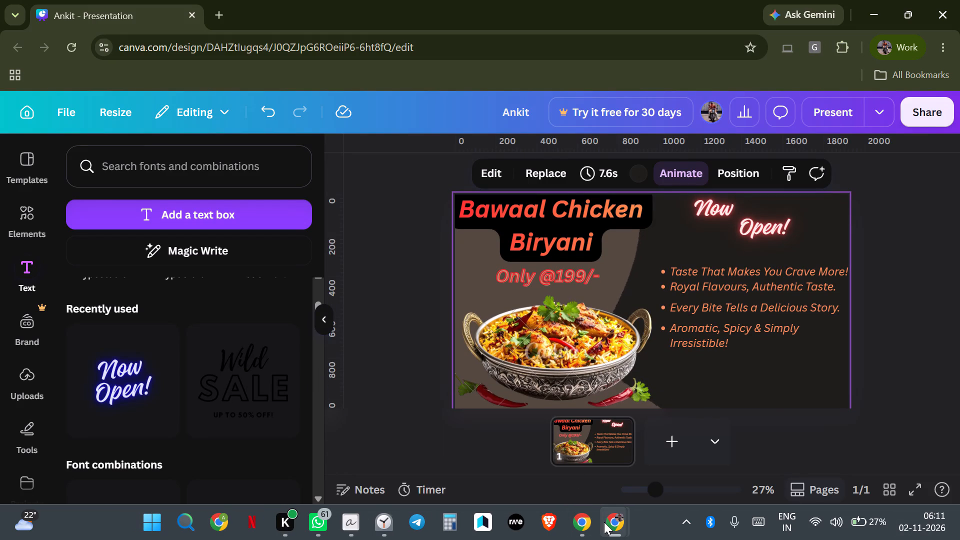
Switch to the Zepto support center window to check the pending chat tickets.
left_click(509, 436)
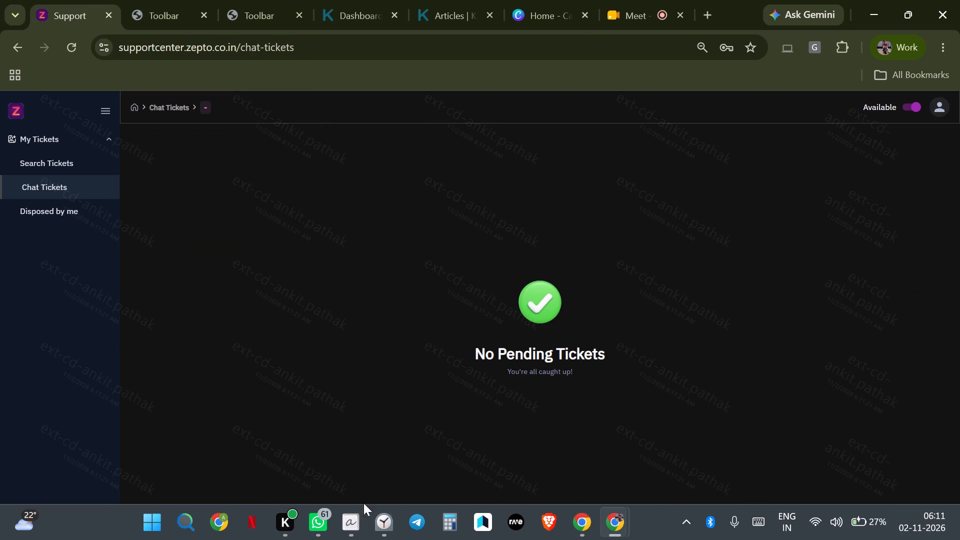
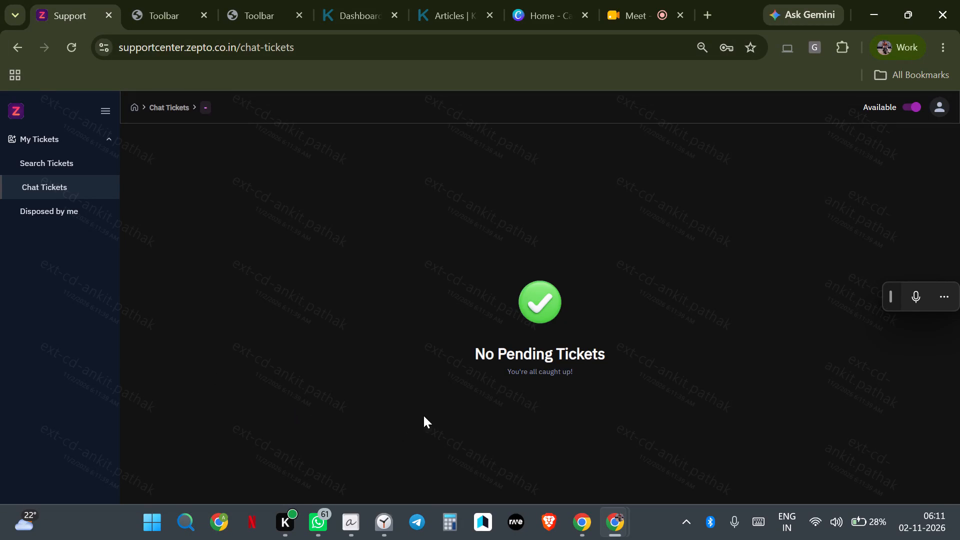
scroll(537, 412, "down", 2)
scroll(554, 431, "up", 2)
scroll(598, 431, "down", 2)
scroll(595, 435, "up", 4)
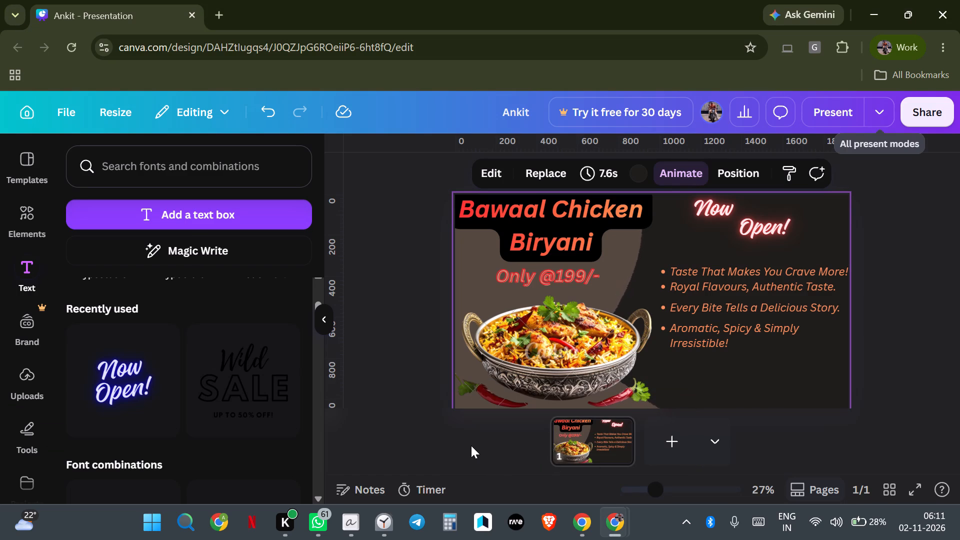
scroll(260, 420, "down", 6)
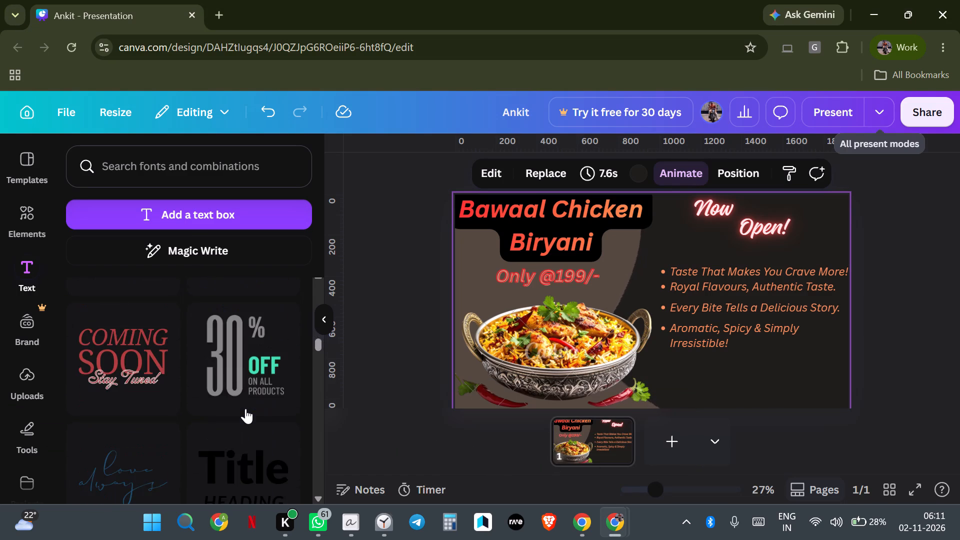
scroll(245, 407, "down", 2)
scroll(245, 407, "up", 2)
scroll(243, 400, "down", 1)
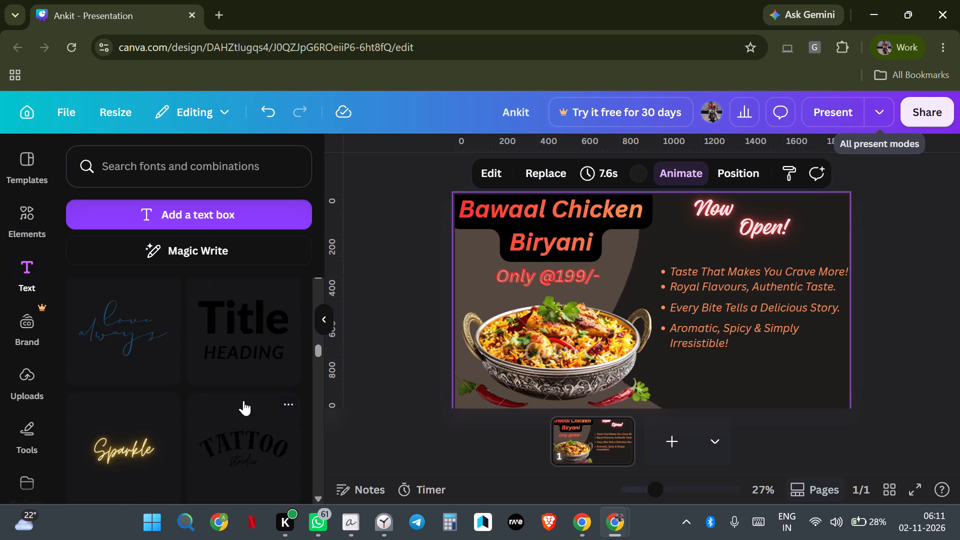
scroll(245, 413, "down", 2)
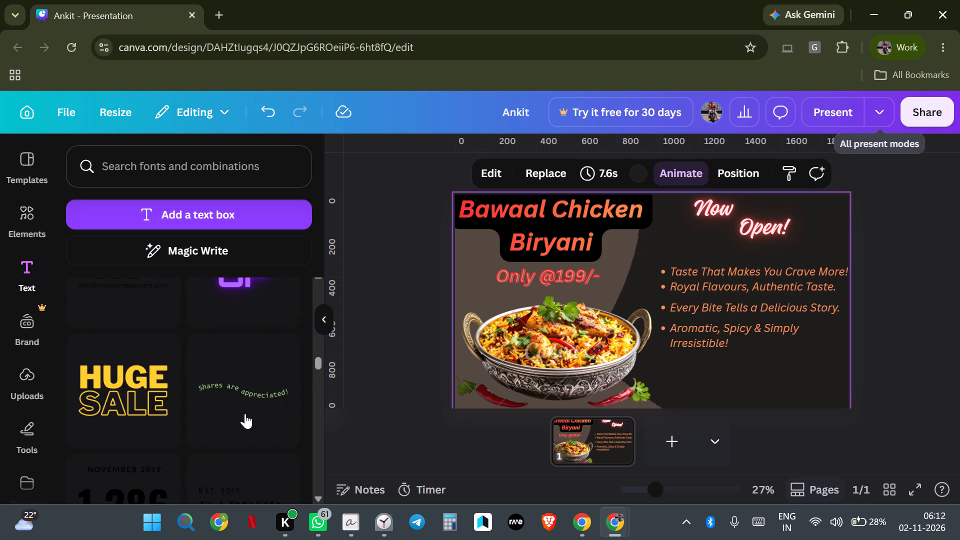
scroll(245, 413, "down", 3)
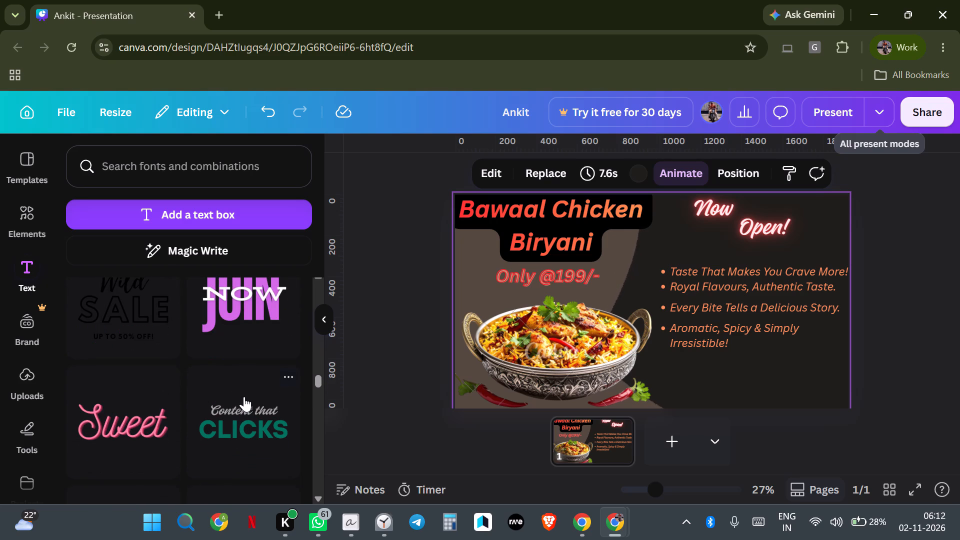
scroll(244, 396, "down", 7)
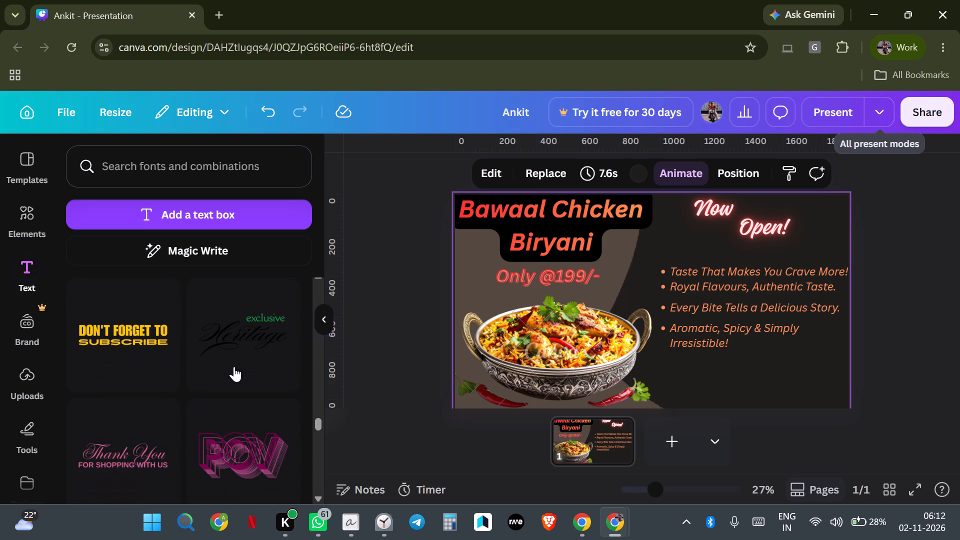
scroll(233, 367, "down", 2)
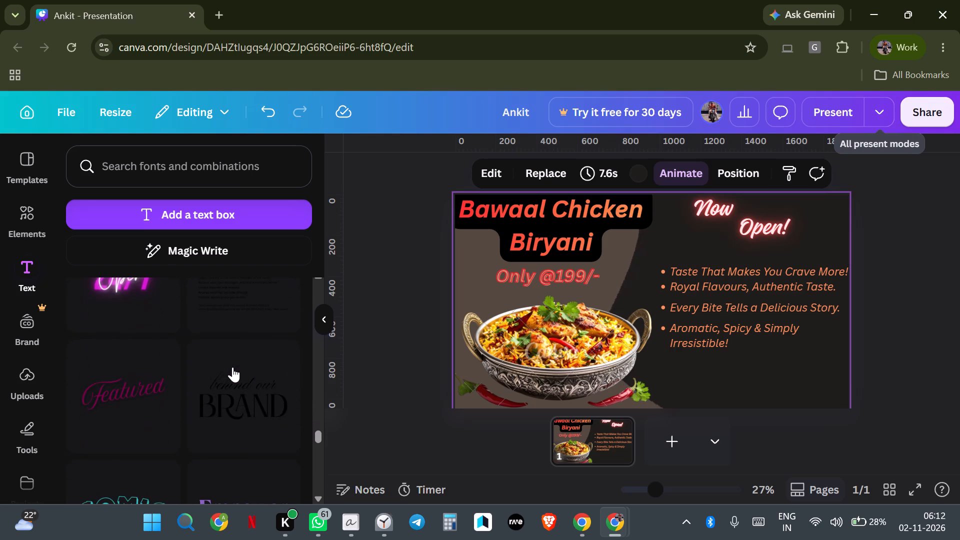
scroll(232, 368, "down", 1)
scroll(232, 368, "up", 1)
scroll(242, 373, "down", 2)
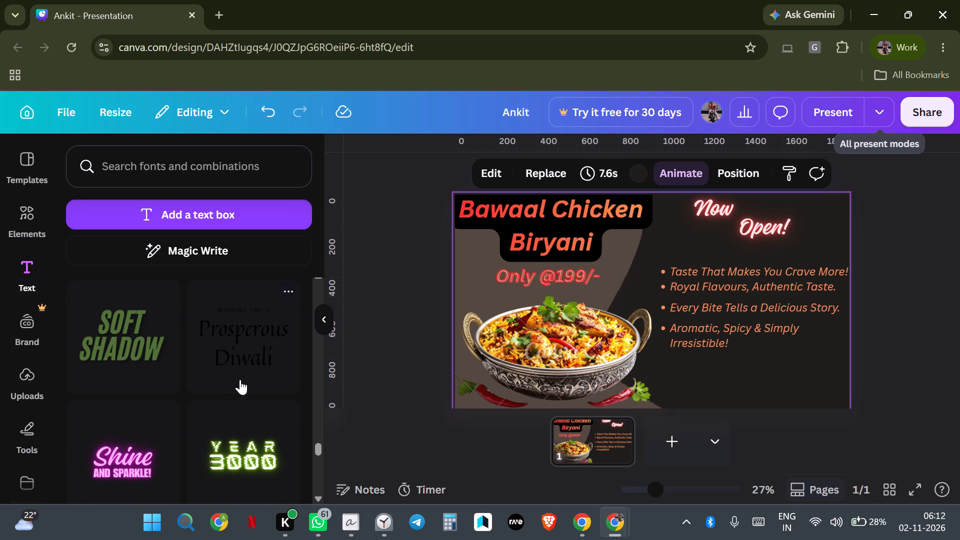
scroll(235, 390, "down", 2)
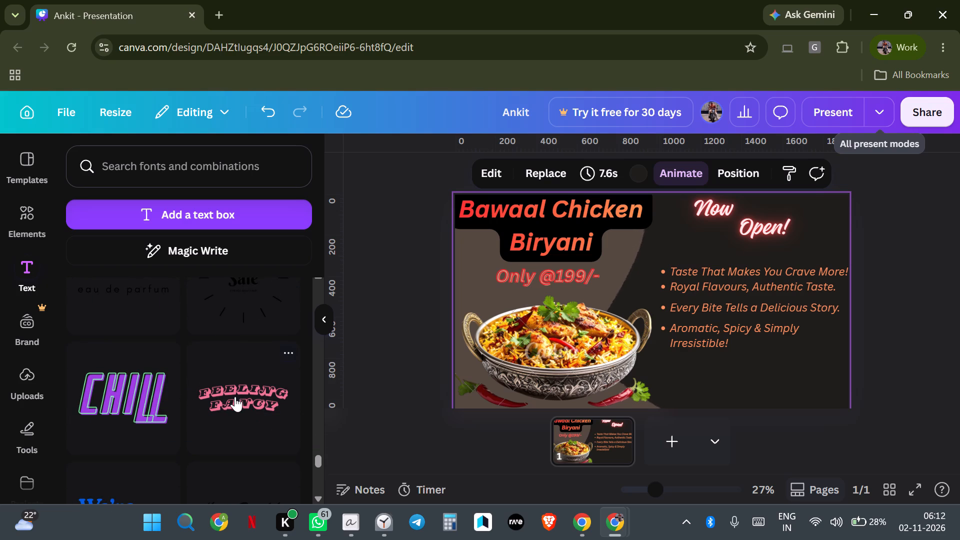
scroll(235, 411, "down", 5)
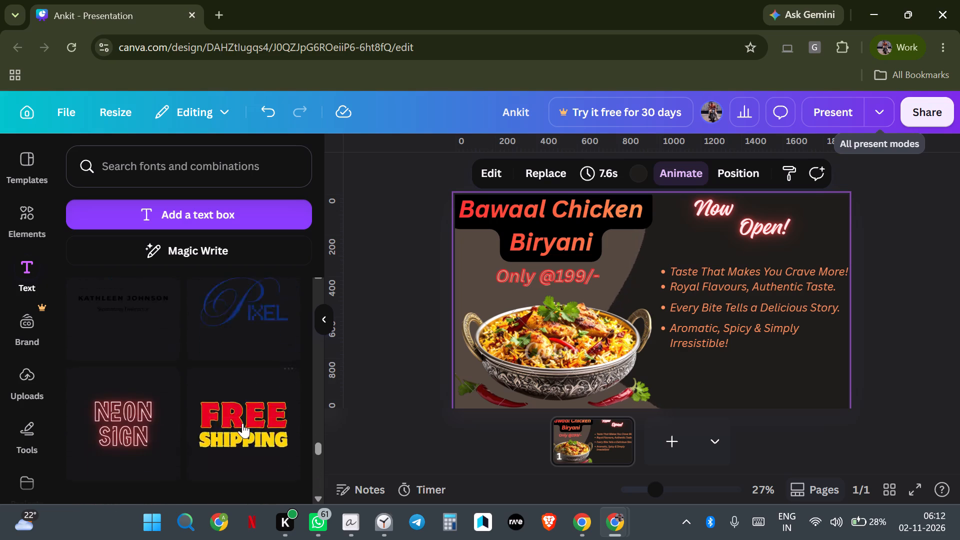
scroll(242, 423, "down", 2)
scroll(242, 423, "up", 3)
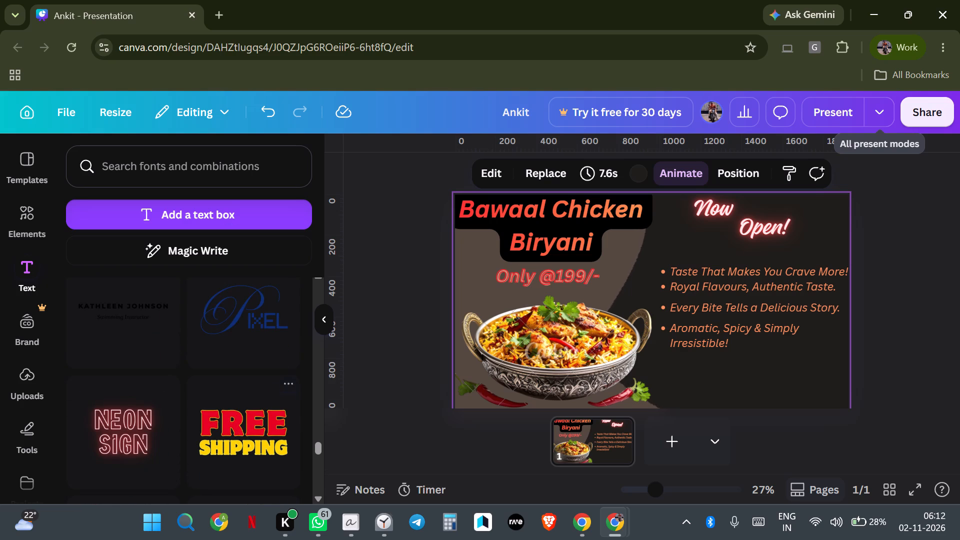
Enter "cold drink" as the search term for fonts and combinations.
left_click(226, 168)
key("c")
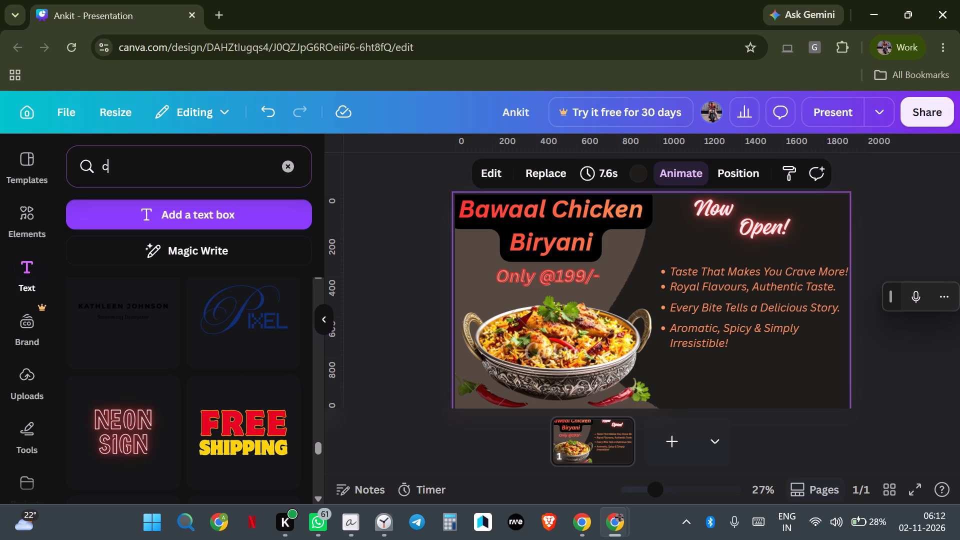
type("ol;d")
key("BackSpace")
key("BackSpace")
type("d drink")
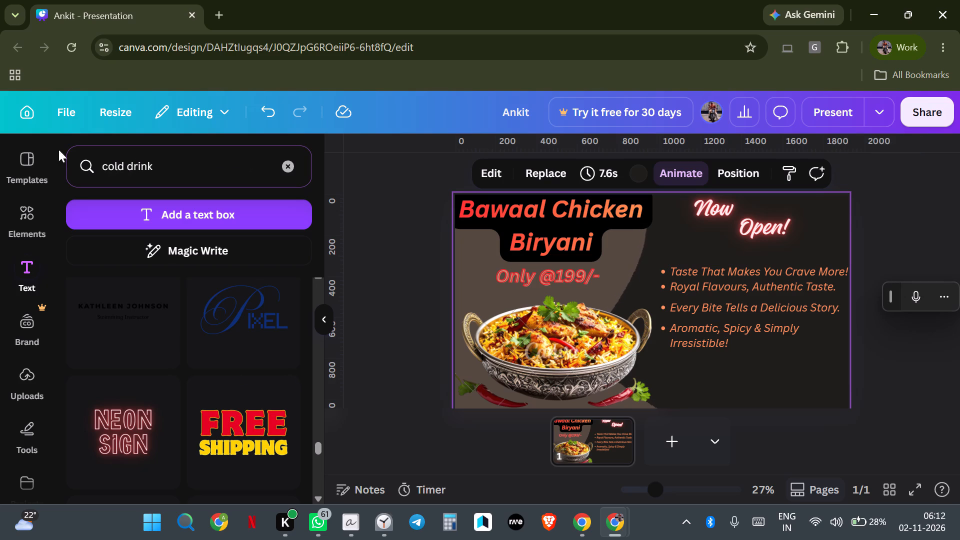
Add the blue and red "FREE DELIVERY" font combination to the biryani slide.
scroll(141, 342, "down", 3)
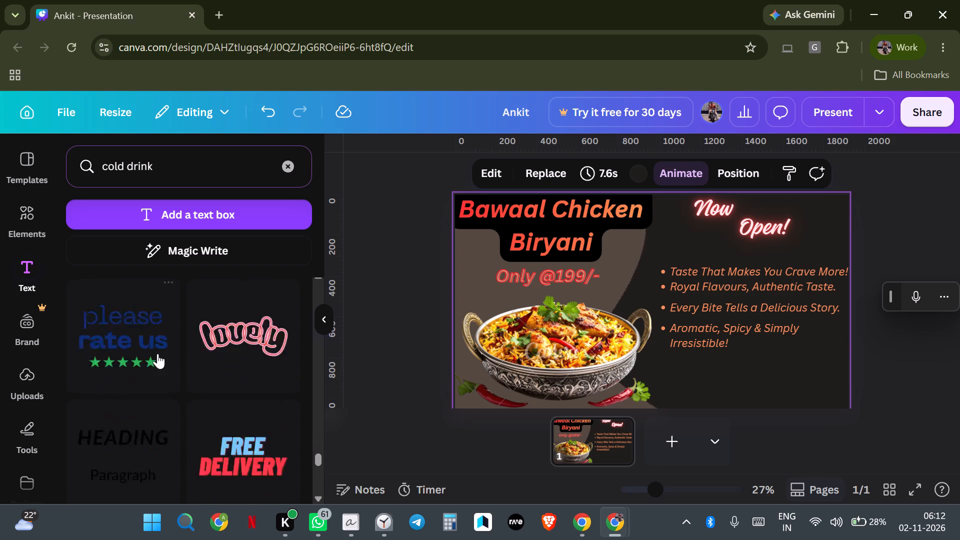
scroll(266, 364, "down", 3)
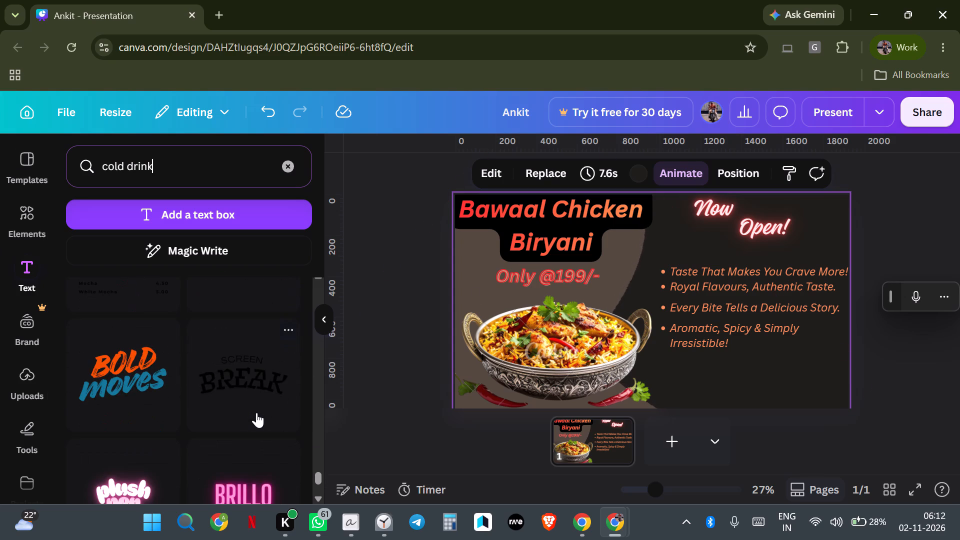
scroll(251, 398, "up", 3)
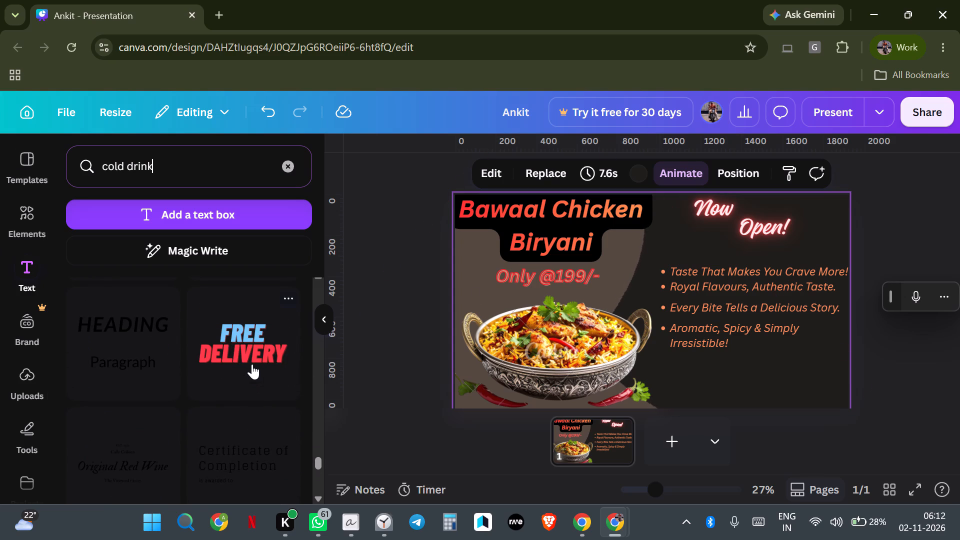
left_click(244, 355)
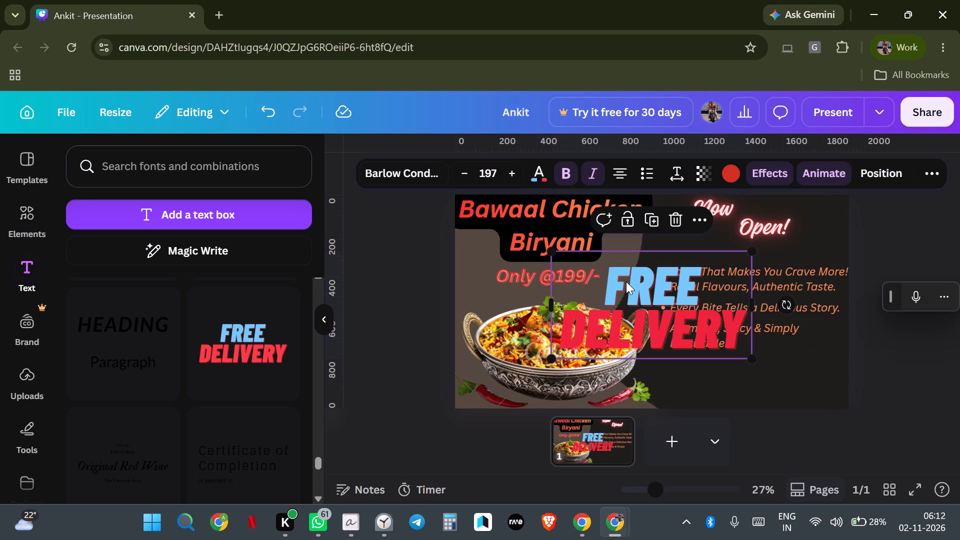
Scale the "FREE DELIVERY" text down to a font size of about 91 and place it below the tagline bullets.
left_click_drag(628, 282, 718, 287)
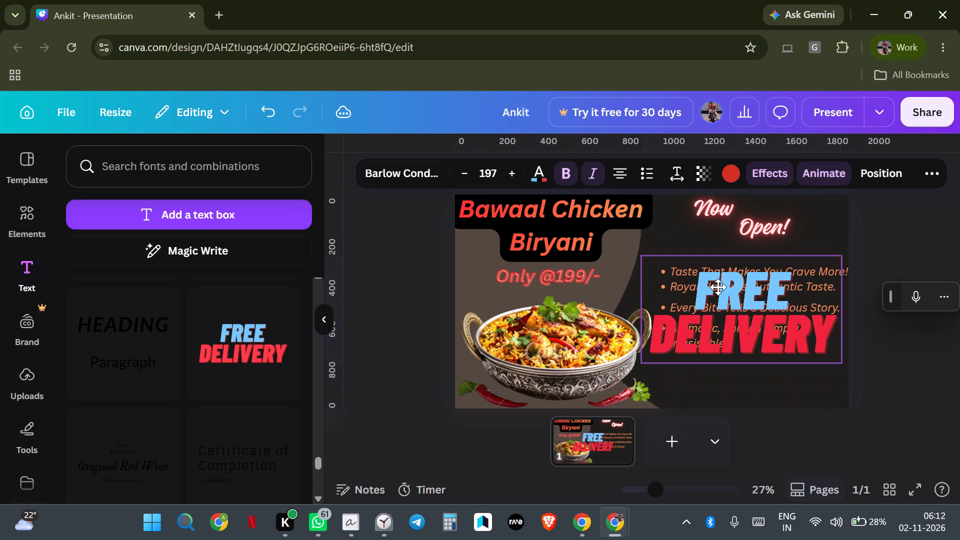
left_click_drag(718, 287, 719, 288)
left_click_drag(846, 360, 815, 343)
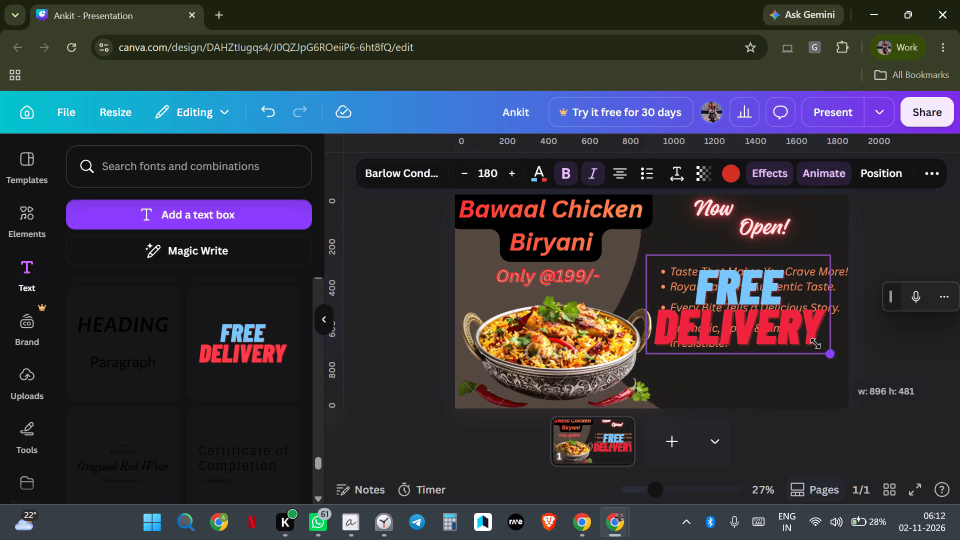
left_click_drag(815, 343, 746, 289)
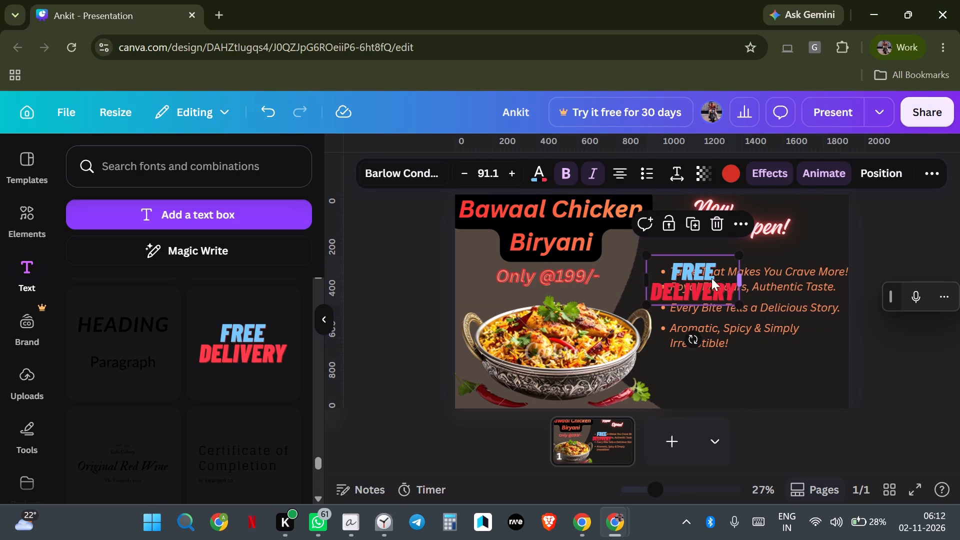
left_click_drag(698, 276, 769, 370)
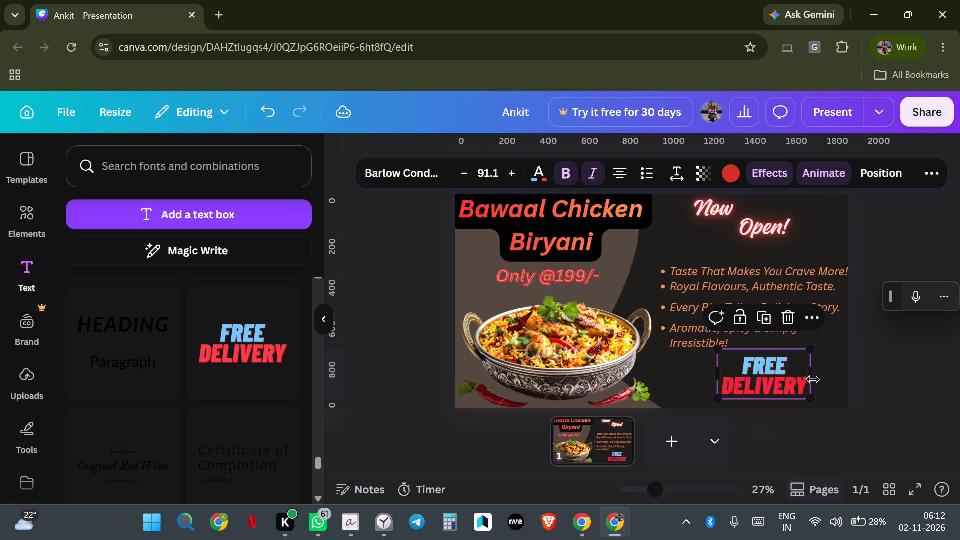
Widen the "FREE DELIVERY" text box on both sides, from the slide's right edge to the biryani bowl.
left_click_drag(810, 376, 849, 375)
left_click_drag(717, 372, 719, 373)
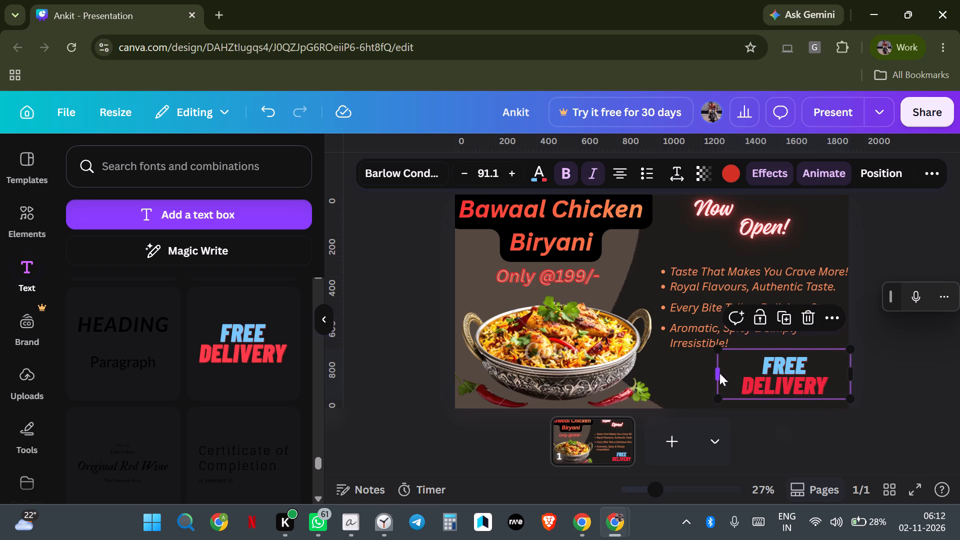
left_click_drag(719, 373, 719, 378)
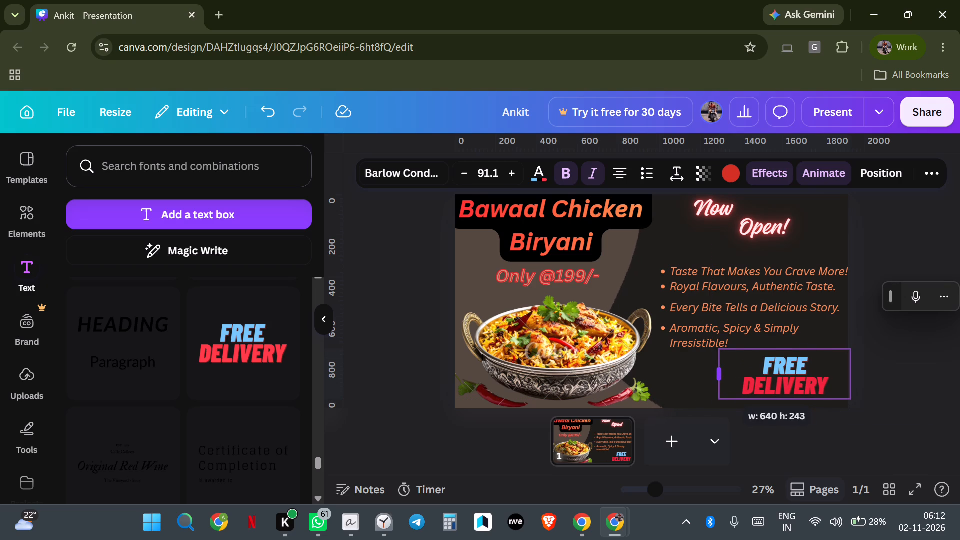
left_click_drag(719, 378, 719, 380)
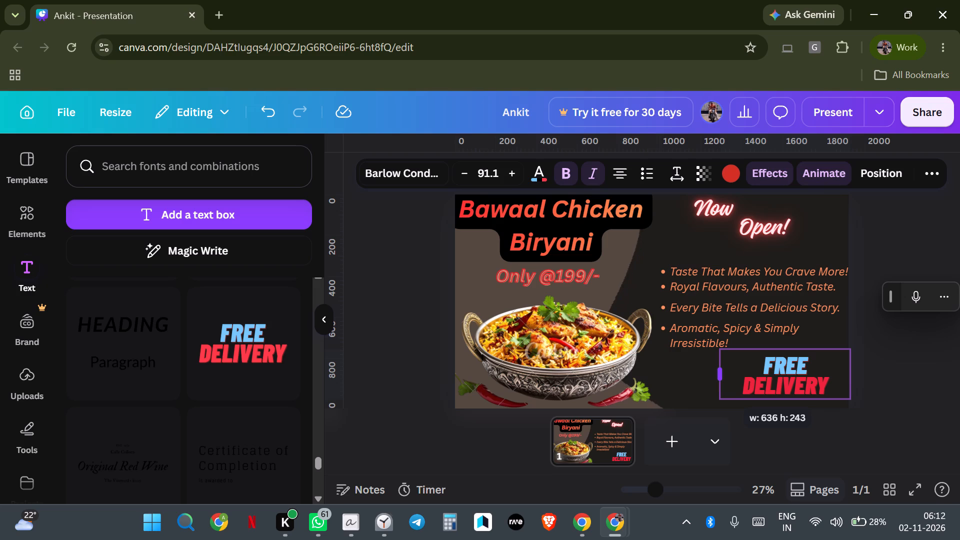
left_click_drag(719, 380, 712, 380)
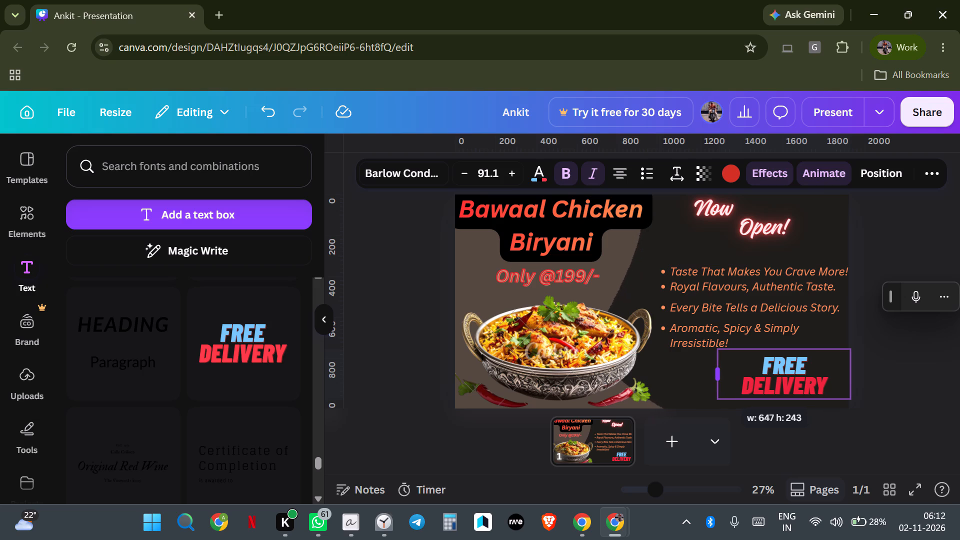
left_click_drag(712, 380, 649, 384)
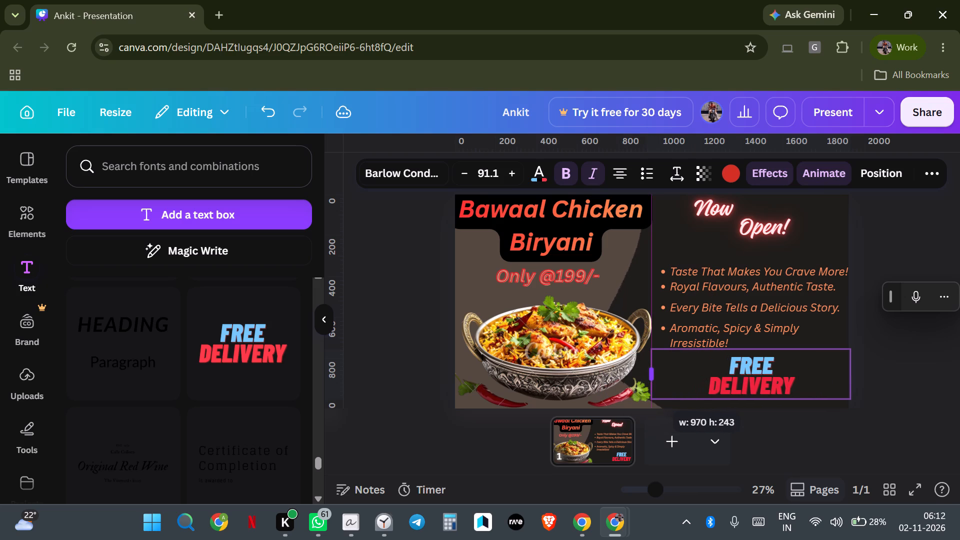
left_click_drag(649, 384, 625, 386)
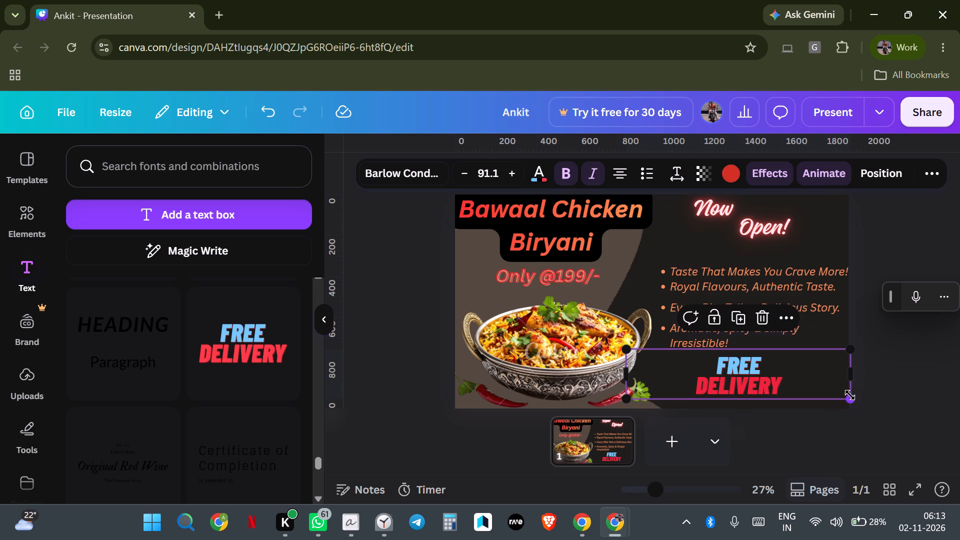
Scale the "FREE DELIVERY" text down to a font size of about 57.
left_click_drag(853, 397, 816, 378)
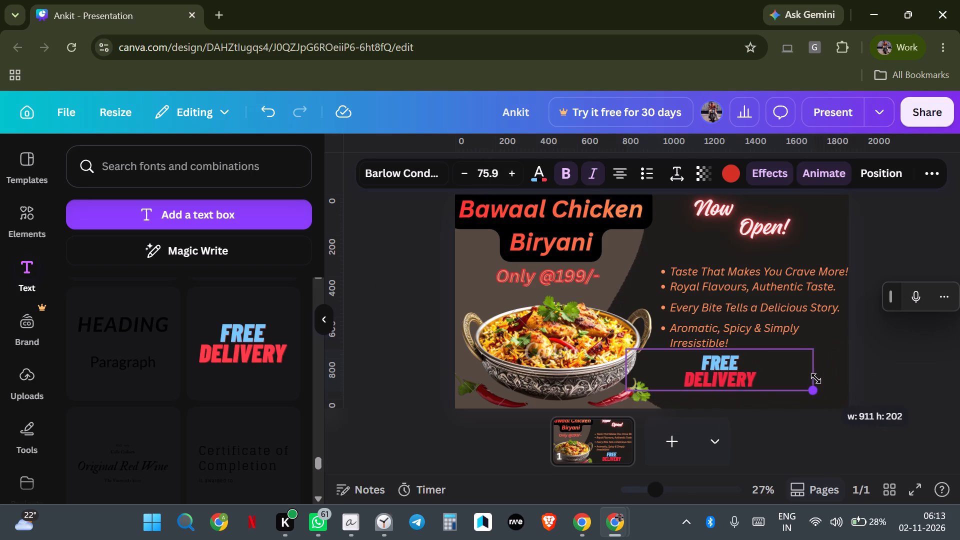
left_click_drag(816, 378, 771, 373)
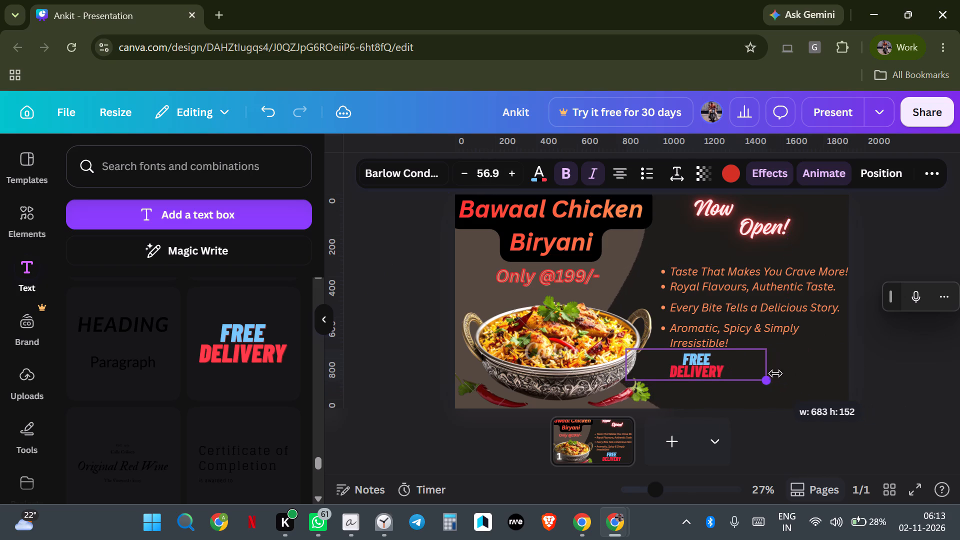
left_click(765, 364)
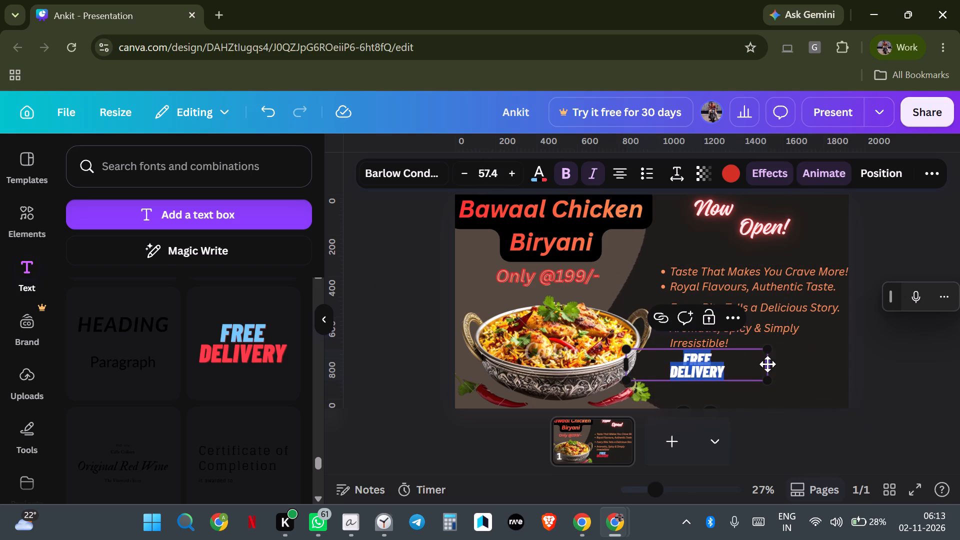
Move the "FREE DELIVERY" text clear of the biryani bowl under the tagline bullets and widen its box past the slide's edge.
left_click_drag(767, 364, 814, 371)
left_click_drag(816, 372, 877, 370)
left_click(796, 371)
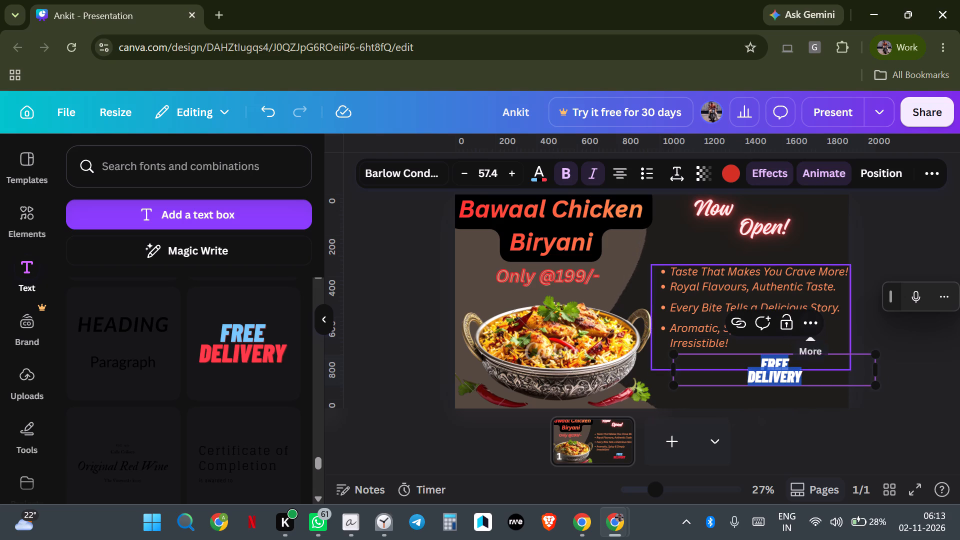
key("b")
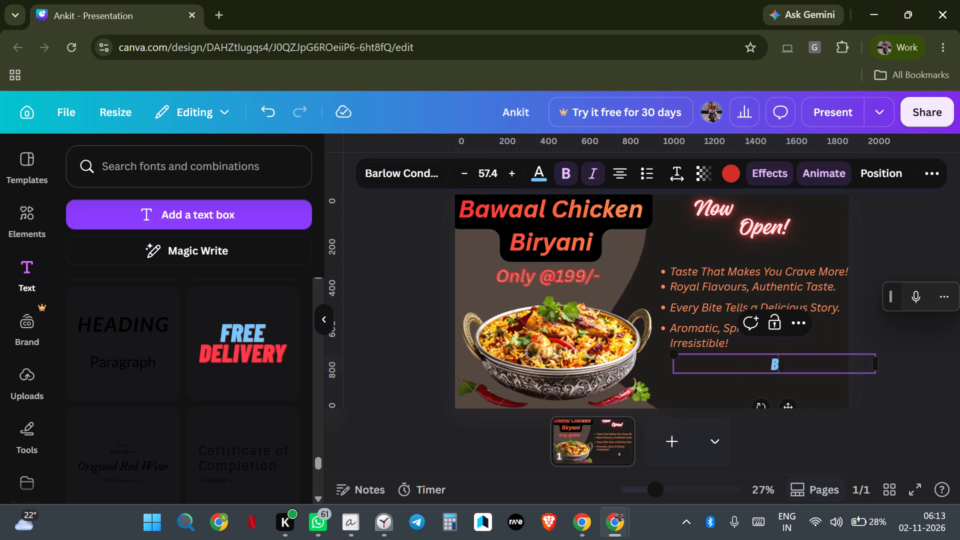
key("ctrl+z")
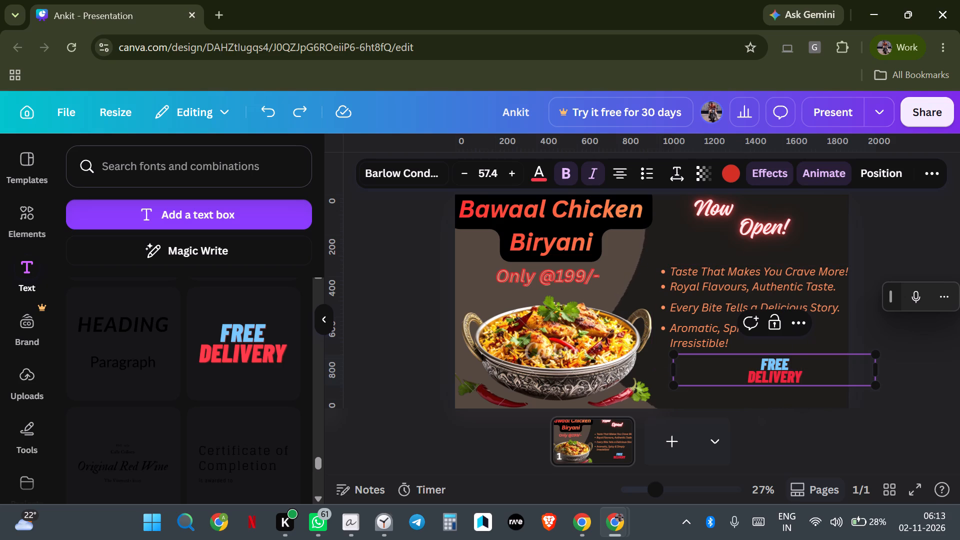
Append the word "above" after "DELIVERY" in the callout text.
left_click(809, 372)
left_click(809, 372)
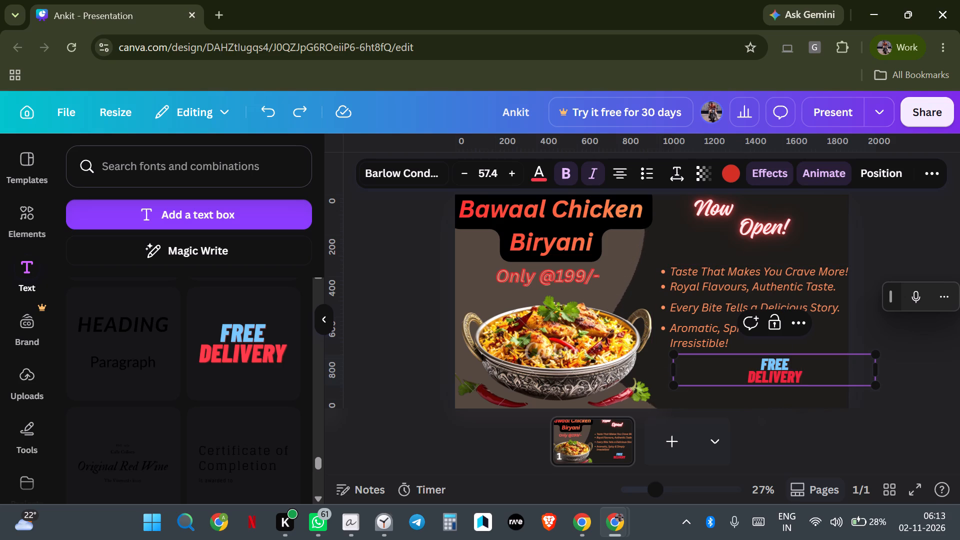
double_click(808, 373)
left_click(808, 373)
key("space")
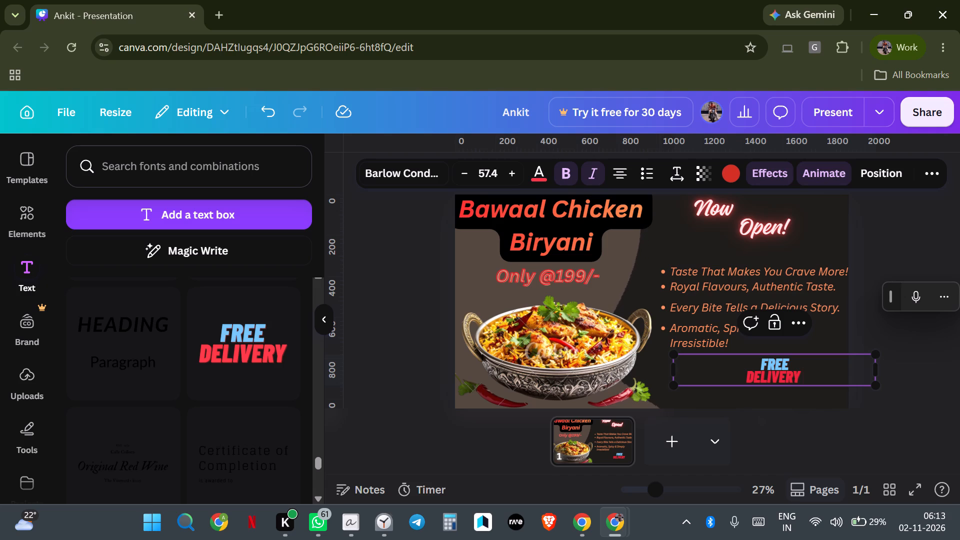
key("a")
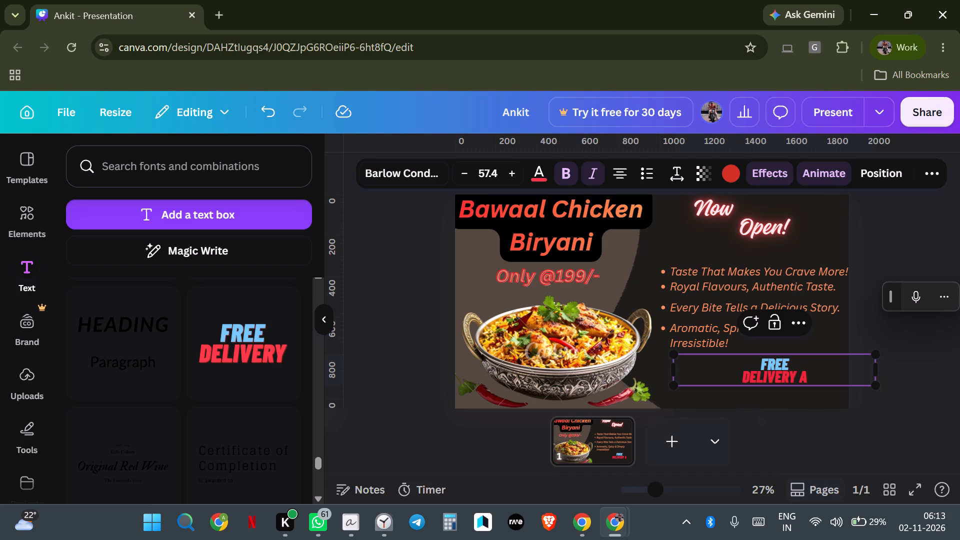
type("bo")
type("ve")
key("space")
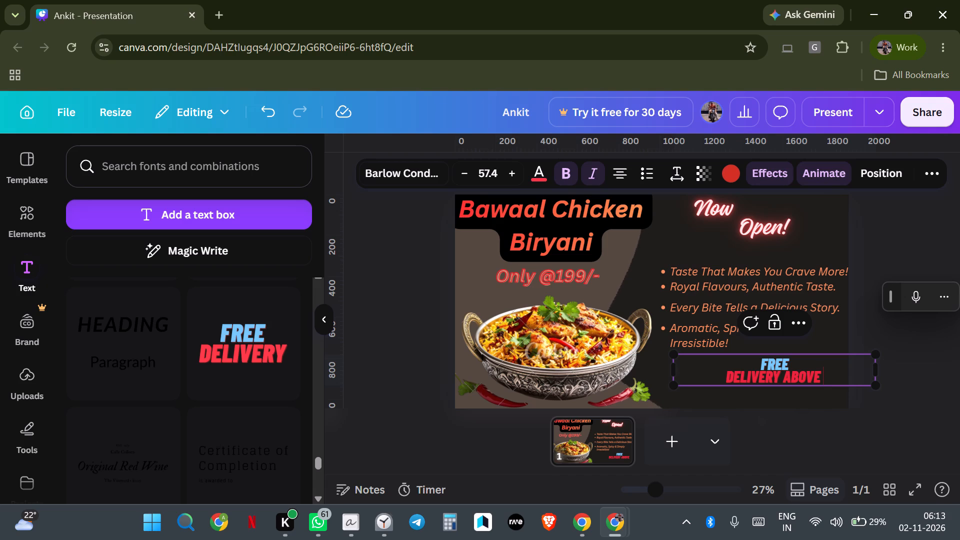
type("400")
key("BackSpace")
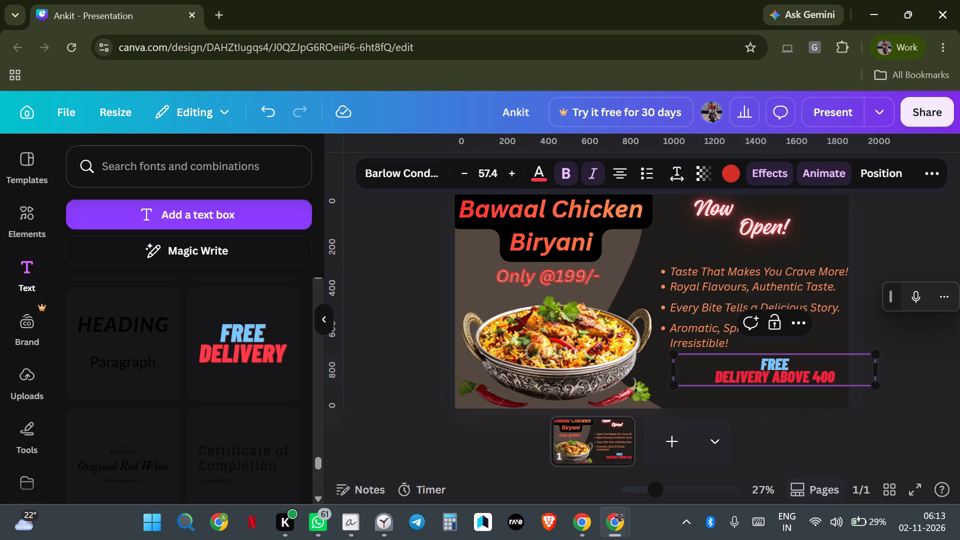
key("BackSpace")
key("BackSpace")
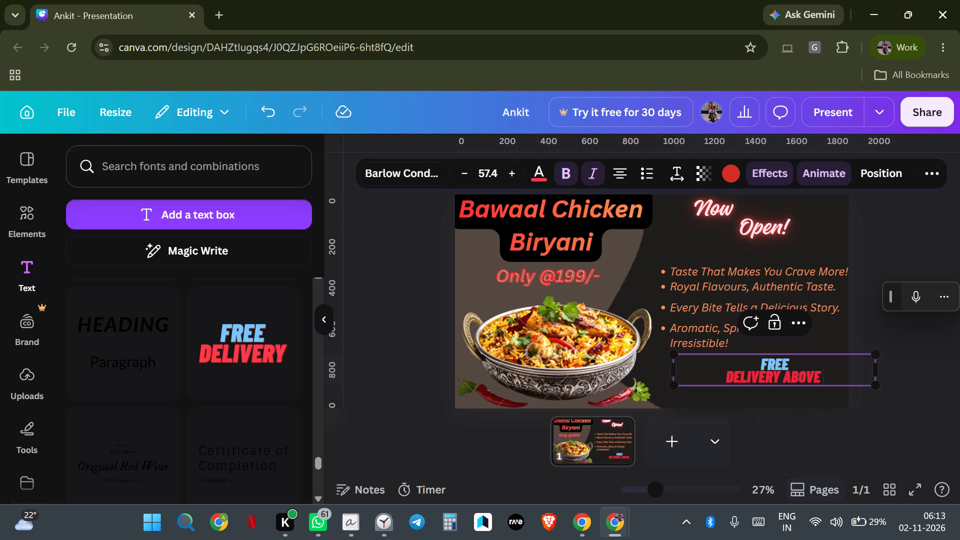
Add the amount "399/-" at the end of the callout's "DELIVERY ABOVE" line.
key("3")
type("99")
type("/-")
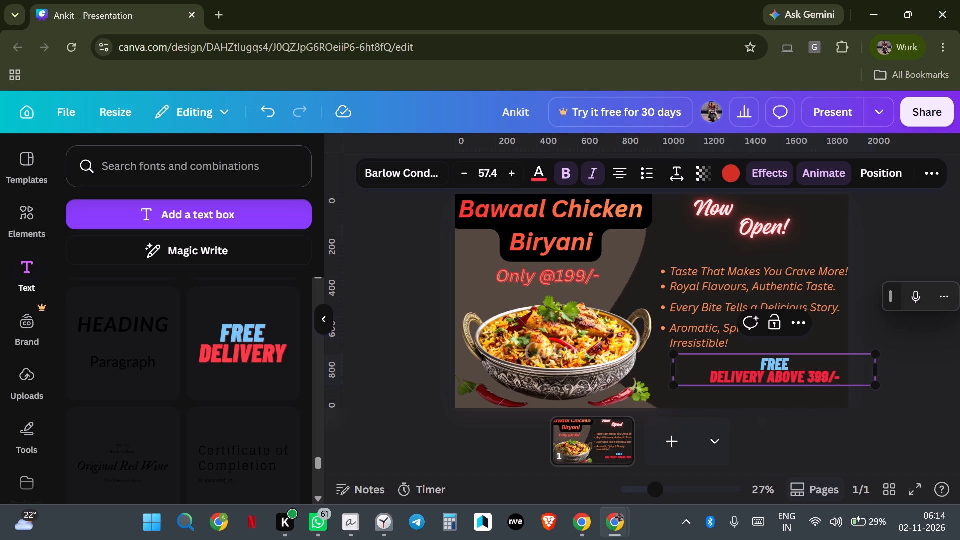
key("BackSpace")
key("BackSpace")
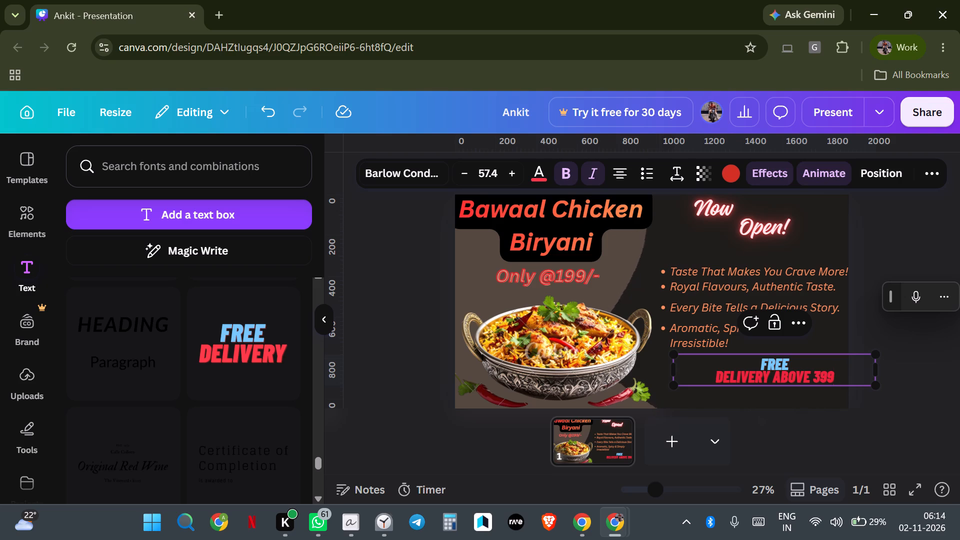
key("slash")
key("minus")
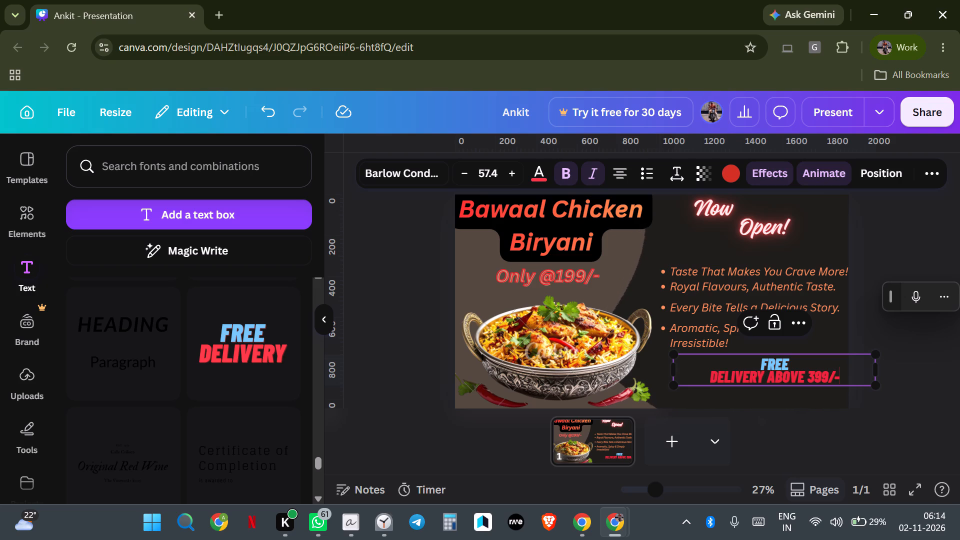
Remove the word "ABOVE" from before "399/-" in the callout's second line.
key("Left")
key("Left")
key("Left")
key("Left")
key("Left")
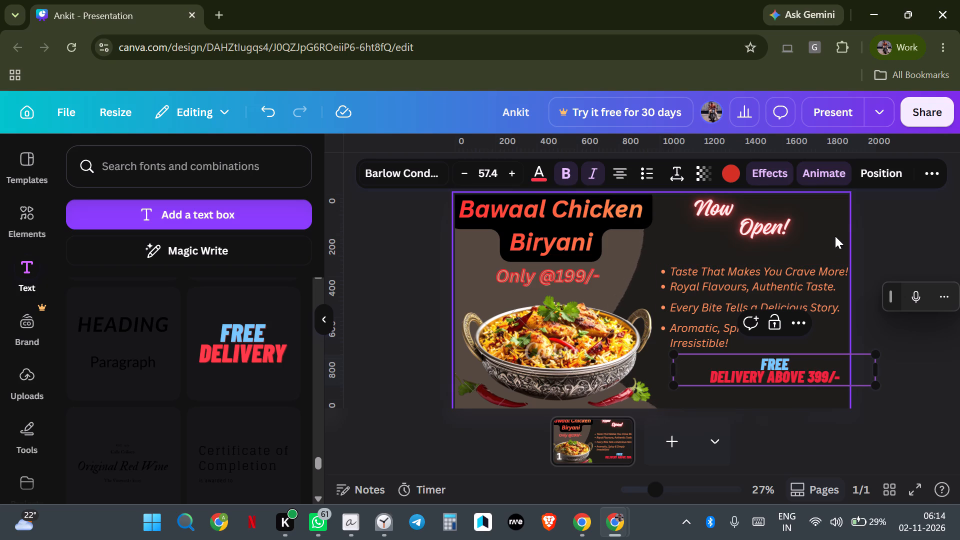
key("BackSpace")
key("BackSpace")
key("BackSpace")
key("BackSpace")
key("BackSpace")
key("BackSpace")
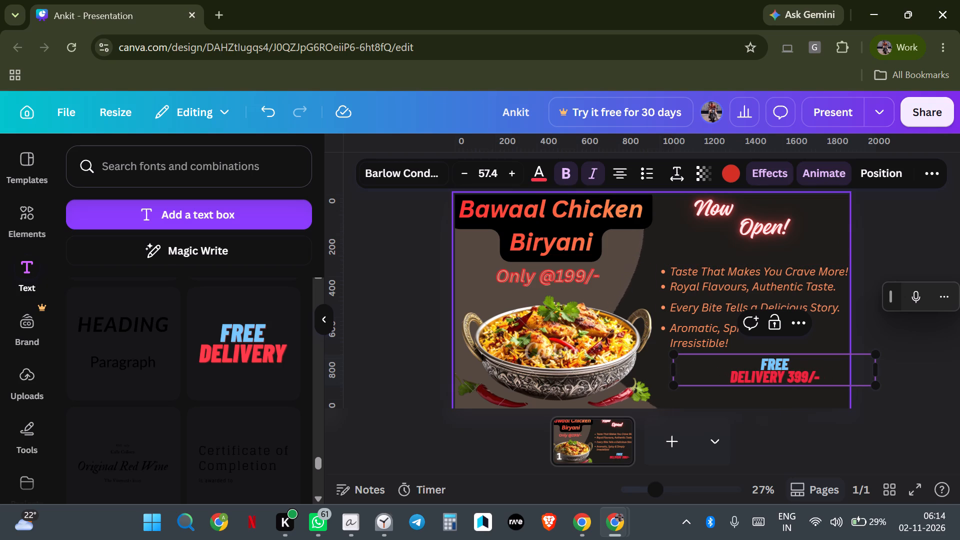
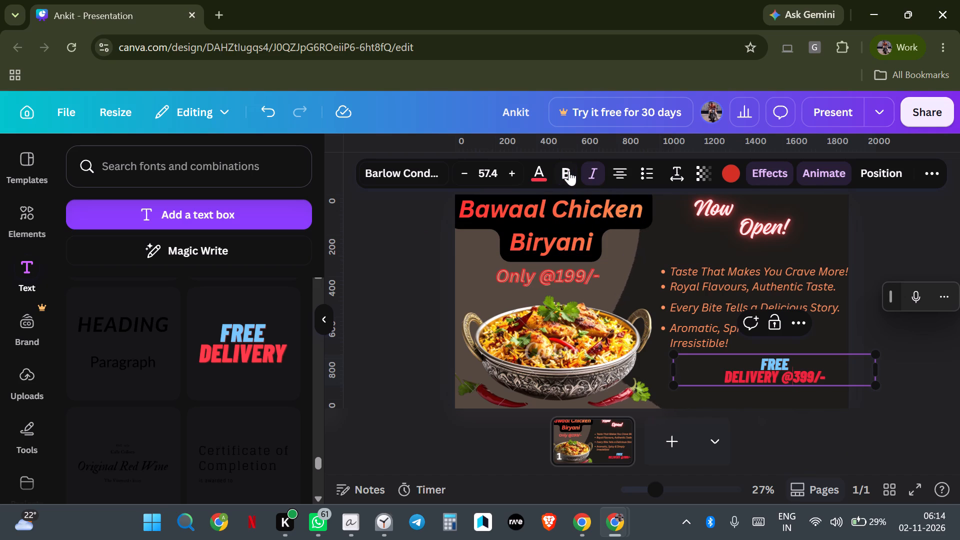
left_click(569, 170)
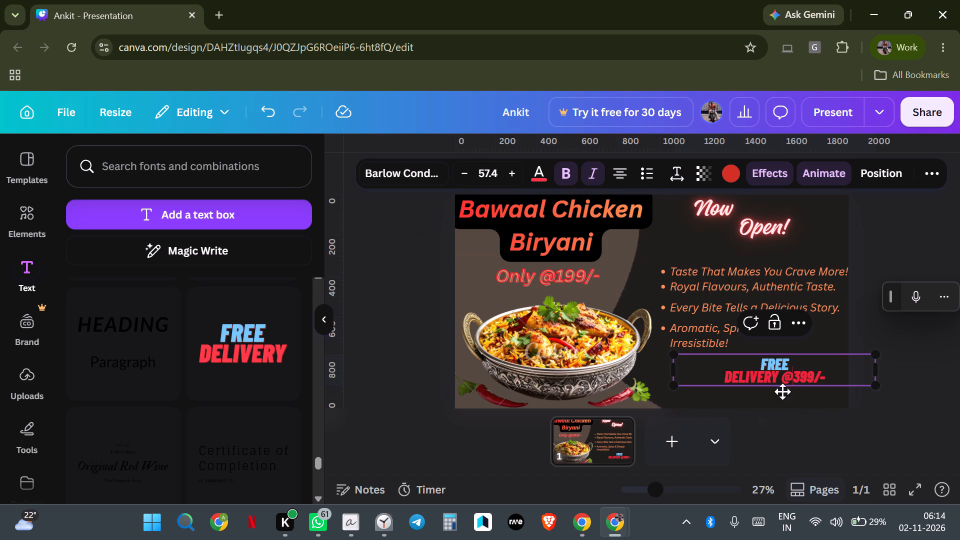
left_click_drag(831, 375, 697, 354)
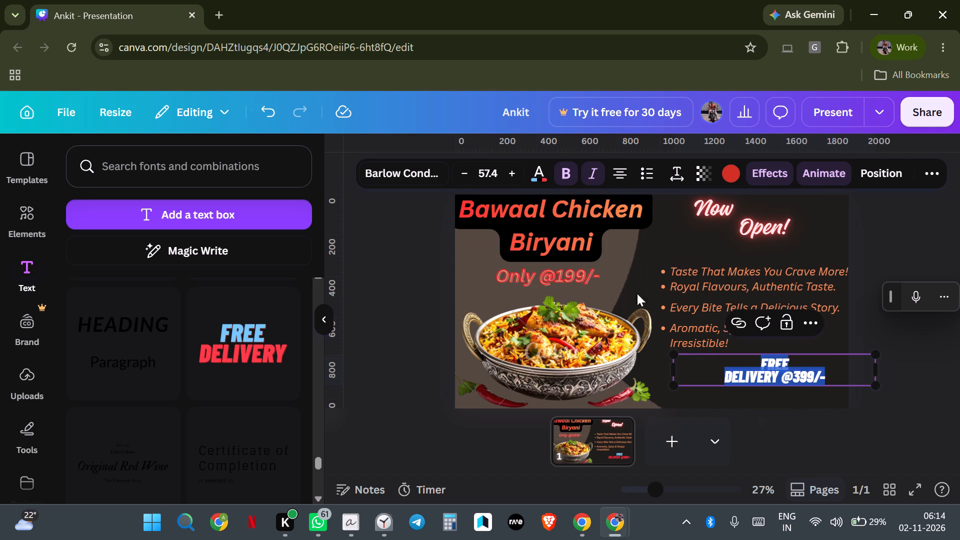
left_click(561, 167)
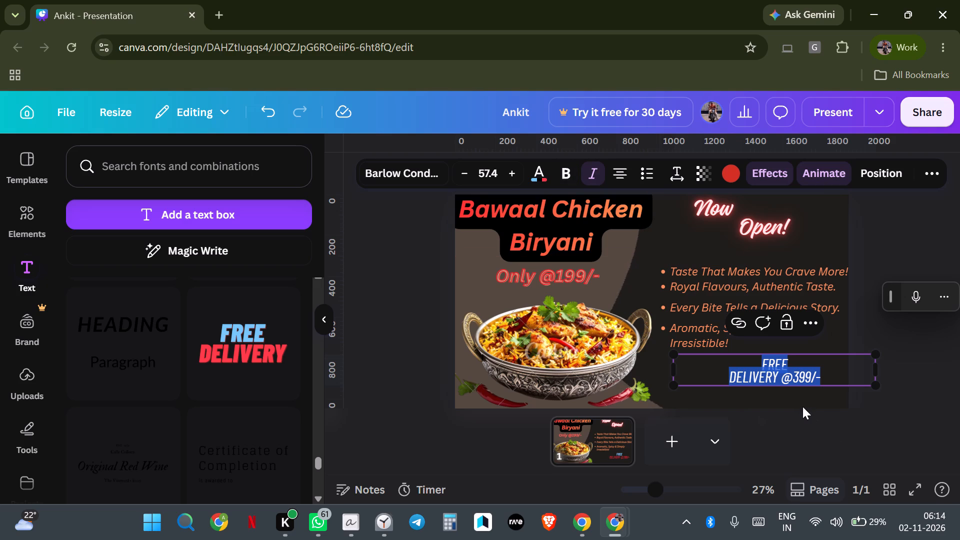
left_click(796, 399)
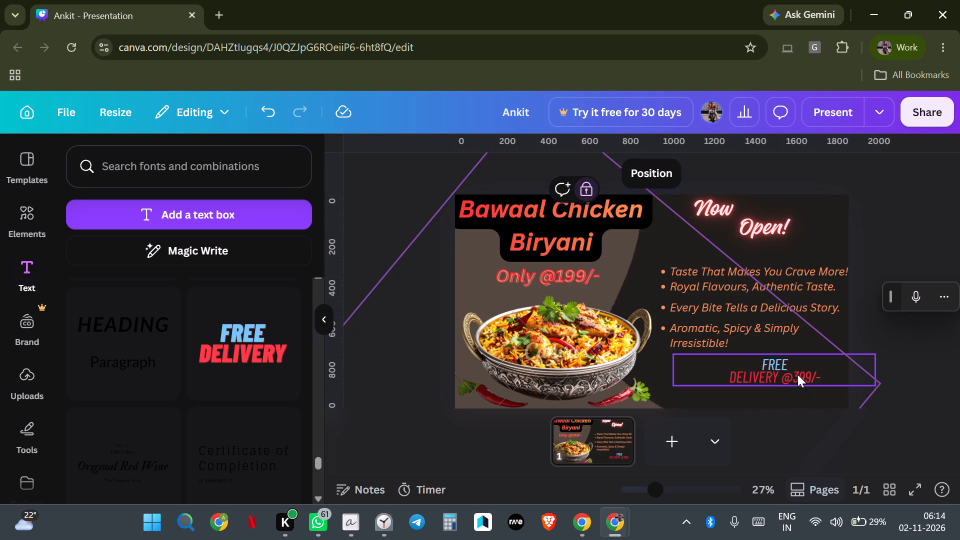
Scale the Free Delivery callout to font size 55.3 and move it into the slide's bottom-right corner, clear of the taglines.
left_click_drag(782, 370, 807, 379)
left_click(791, 373)
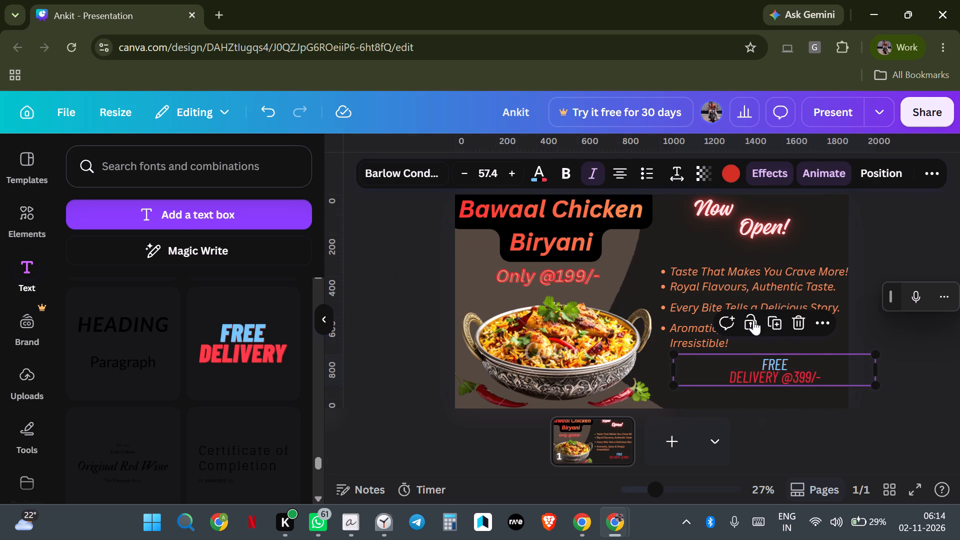
left_click_drag(873, 383, 887, 398)
left_click_drag(788, 367, 802, 379)
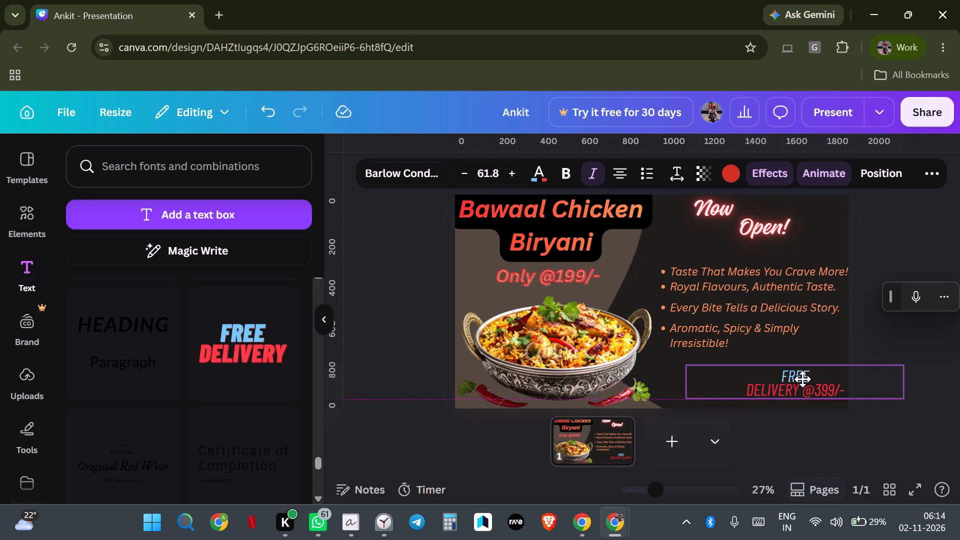
left_click_drag(802, 379, 806, 382)
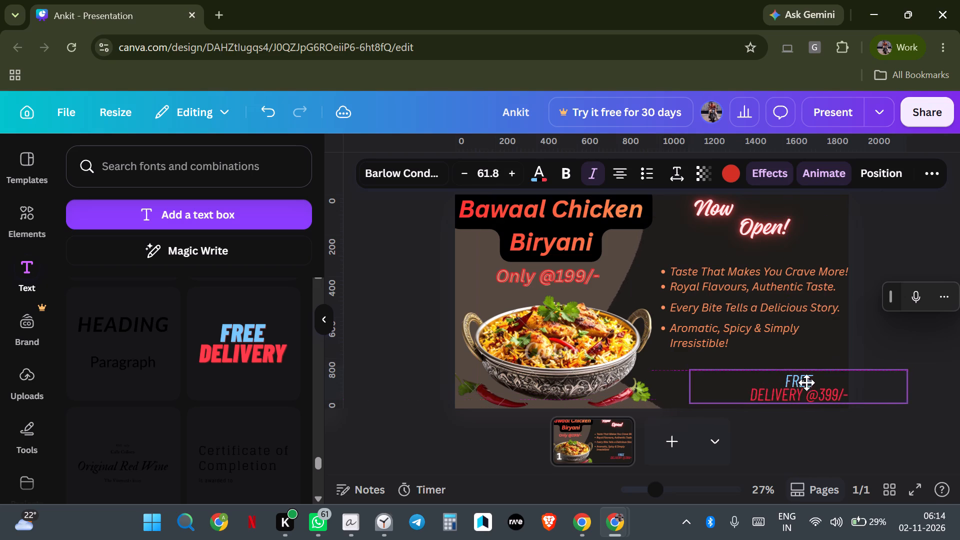
left_click_drag(806, 382, 806, 387)
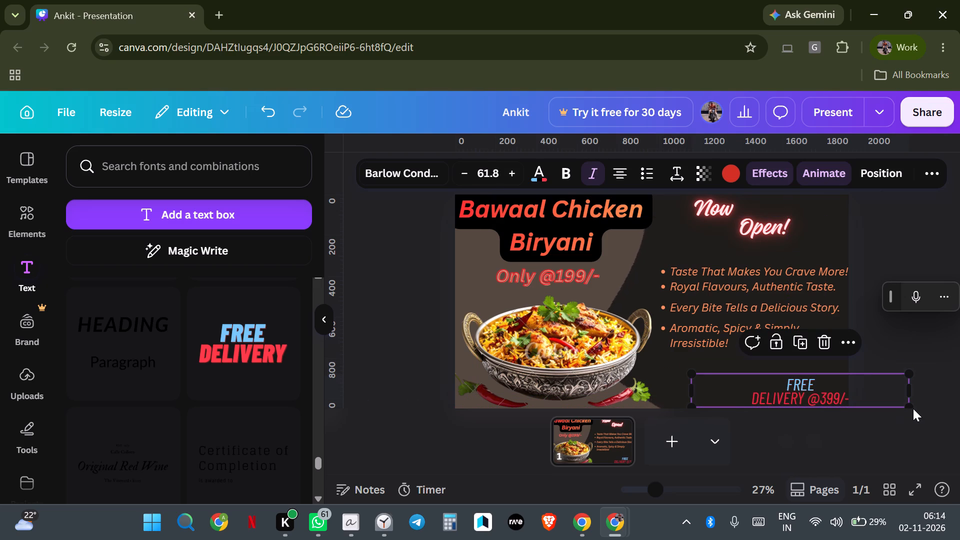
left_click_drag(905, 406, 885, 398)
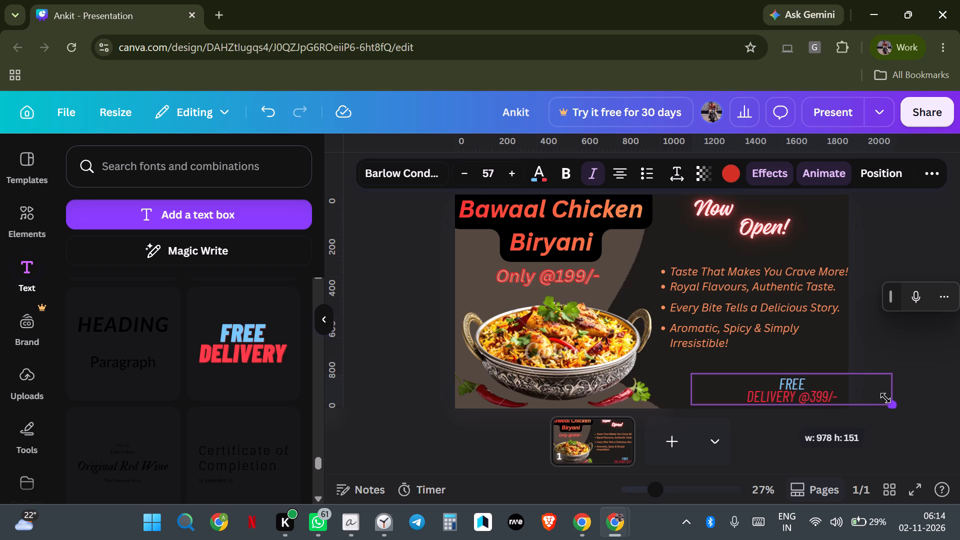
left_click_drag(885, 398, 884, 396)
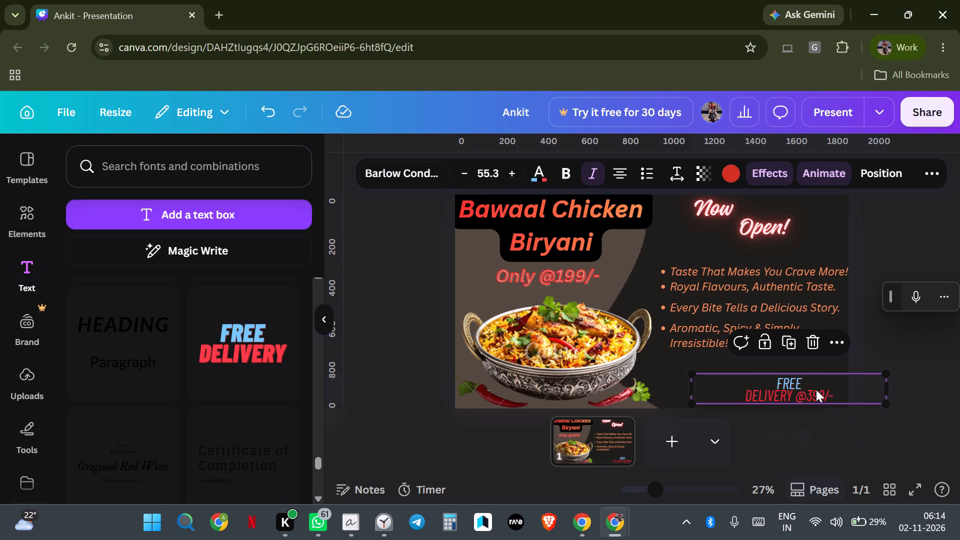
left_click_drag(816, 389, 820, 386)
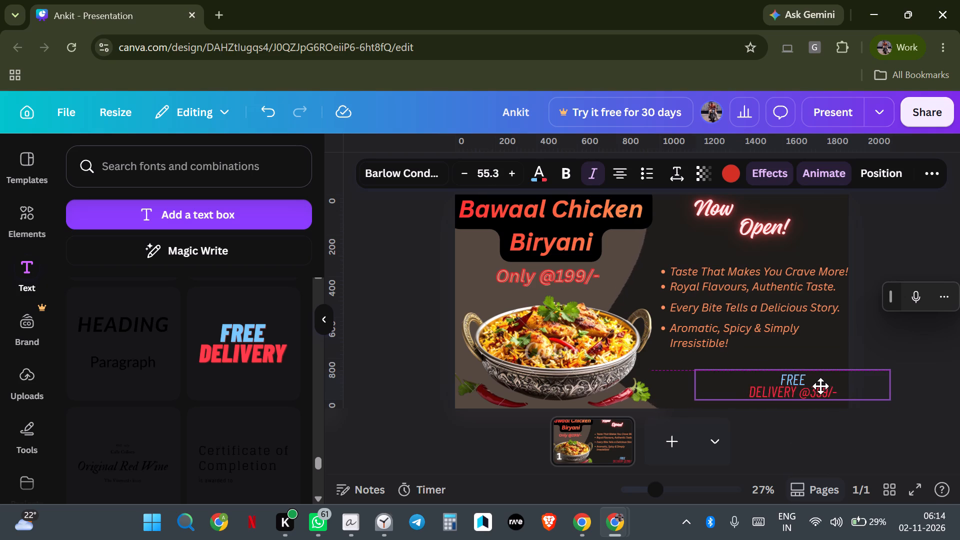
left_click_drag(820, 386, 820, 385)
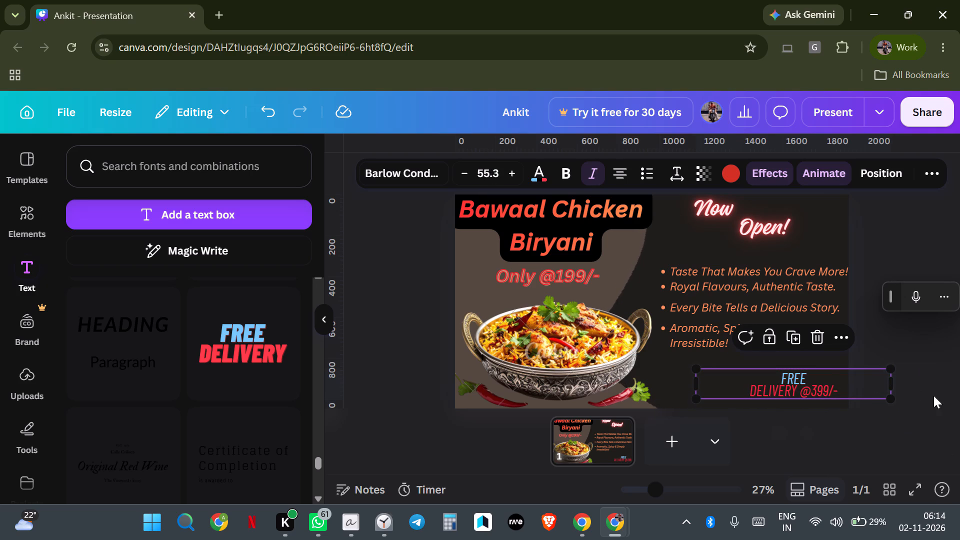
Style the Free Delivery callout text as bold and italic.
left_click(592, 175)
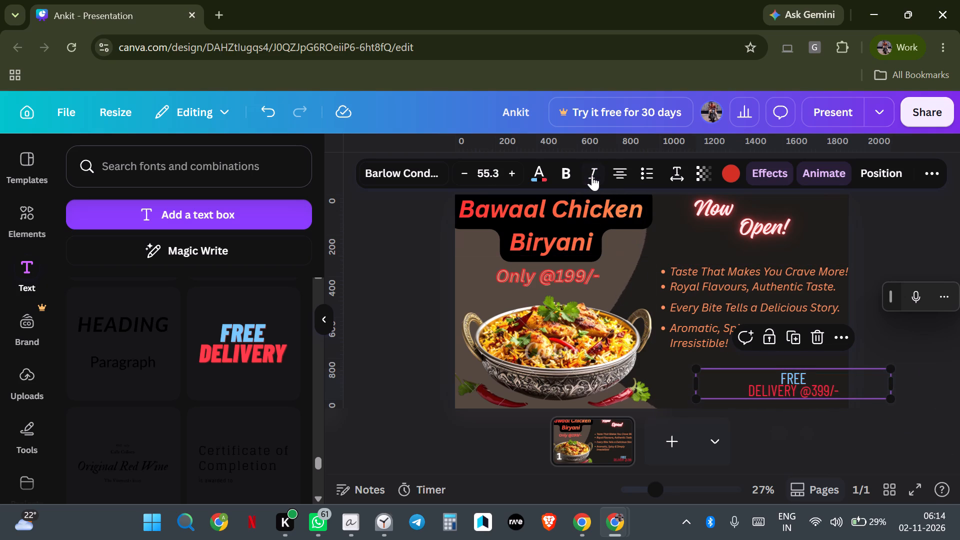
left_click(570, 166)
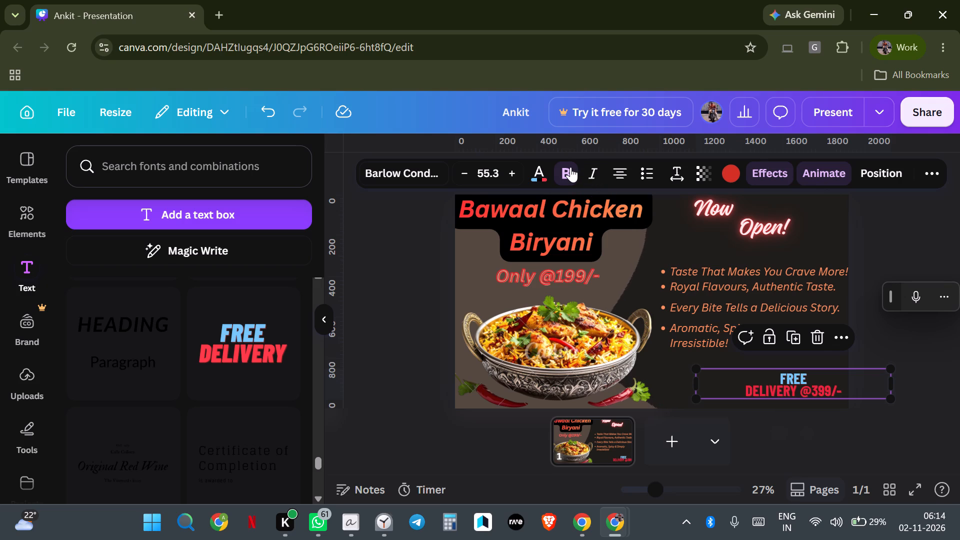
left_click(591, 176)
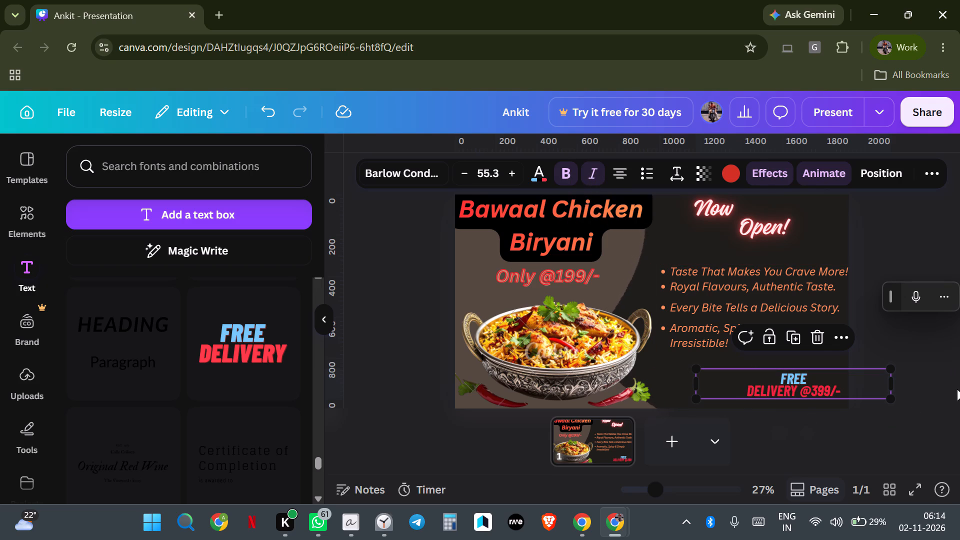
Lock the Free Delivery callout on the slide and deselect it.
left_click(772, 335)
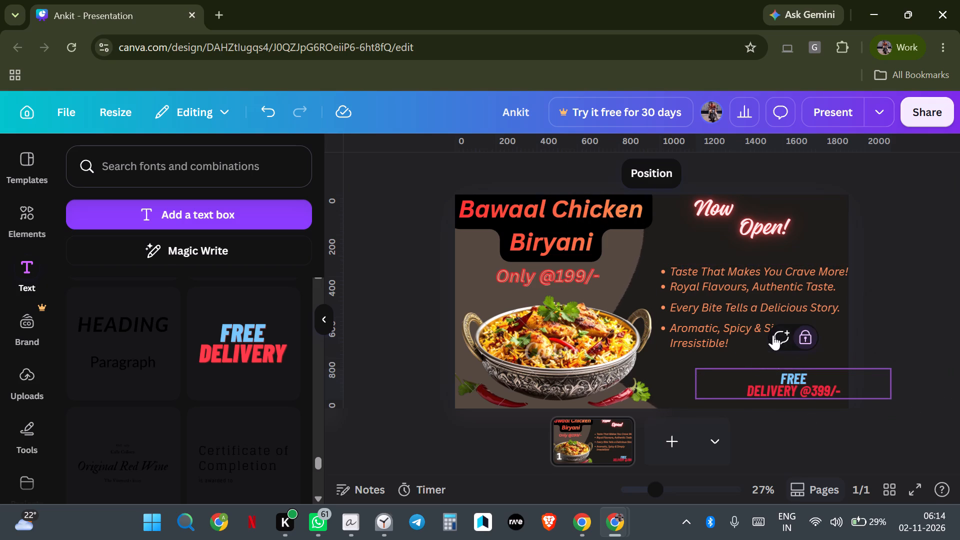
left_click(957, 397)
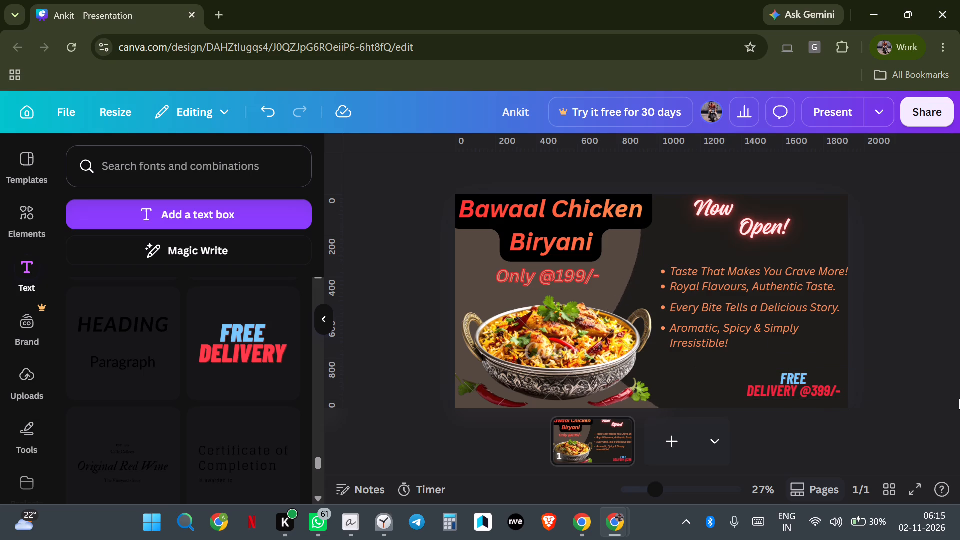
Capture a screenshot of the full biryani slide area and dismiss the capture notification.
key("Print")
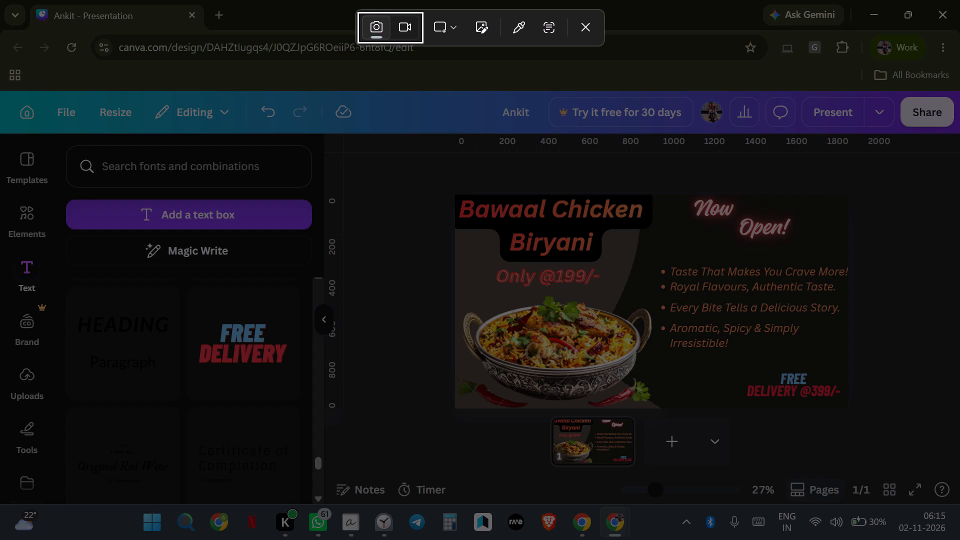
left_click_drag(447, 186, 856, 414)
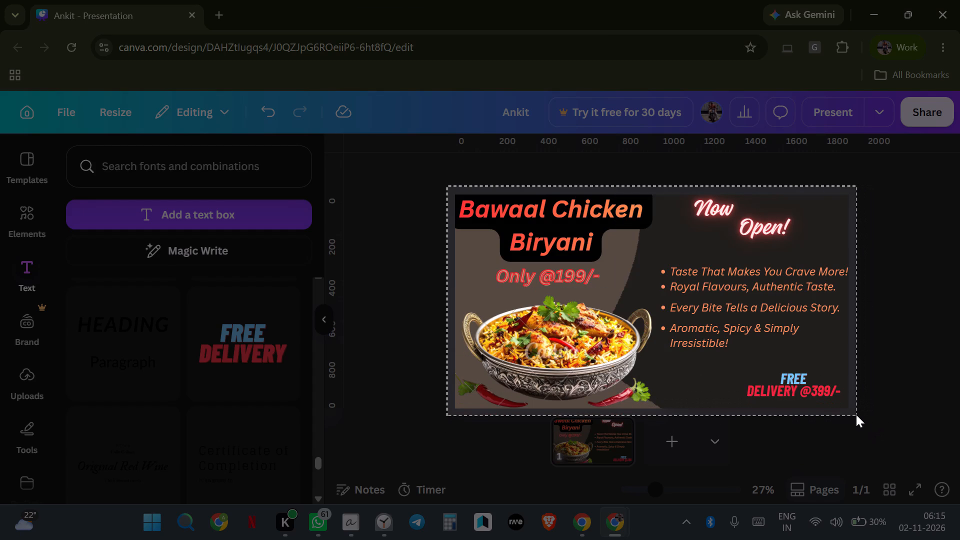
left_click_drag(856, 414, 855, 415)
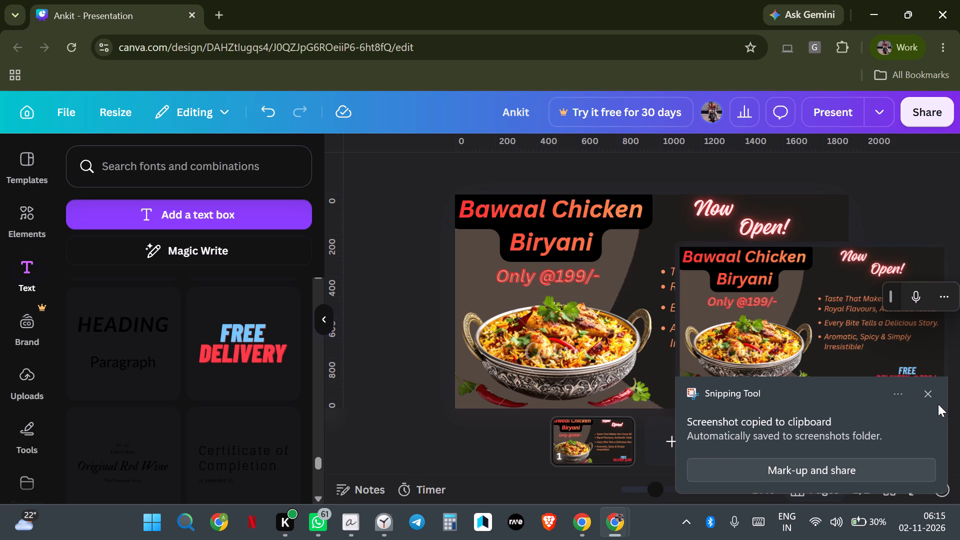
left_click(931, 397)
Switch to the Zepto support window and check the chat tickets queue.
left_click(538, 463)
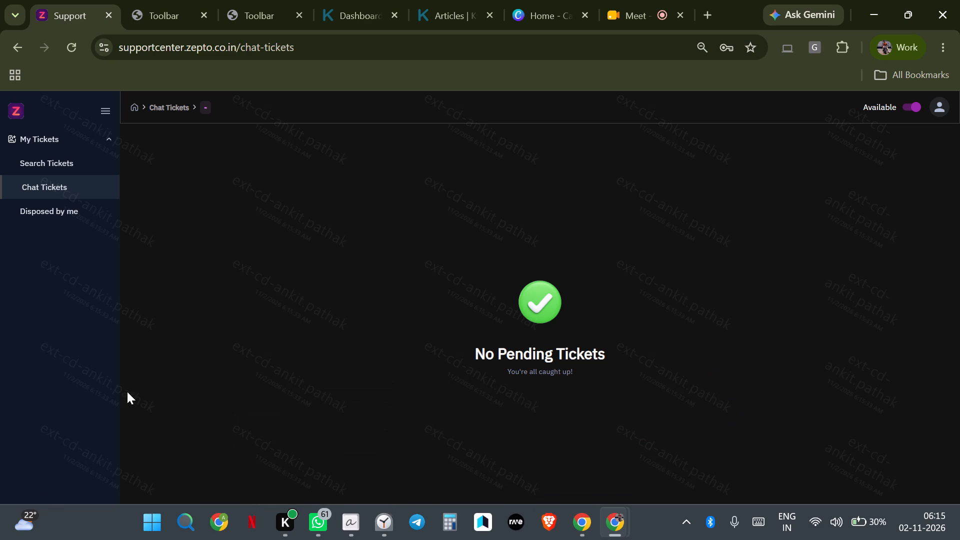
scroll(135, 405, "up", 1)
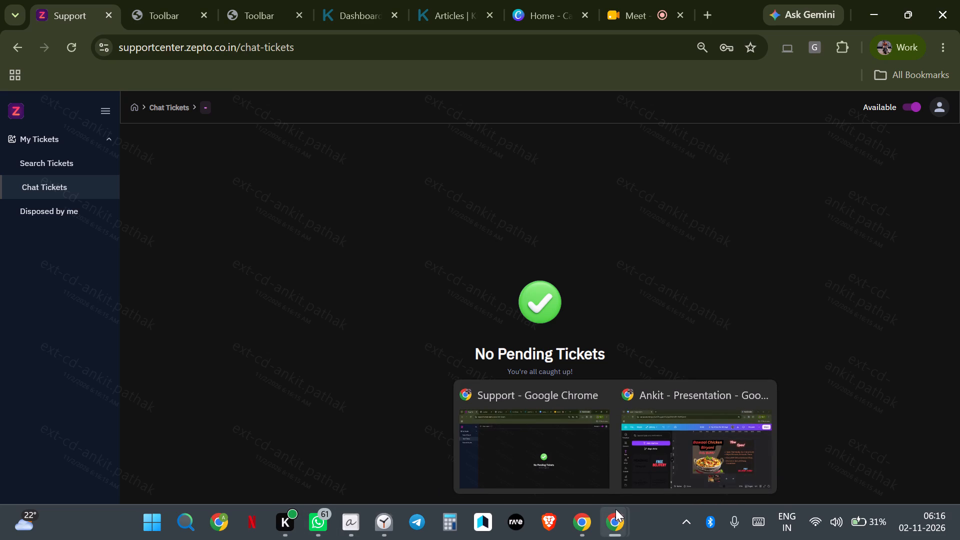
Switch back to the Canva design, preview the slide in full-screen presentation, and exit the preview.
left_click(679, 435)
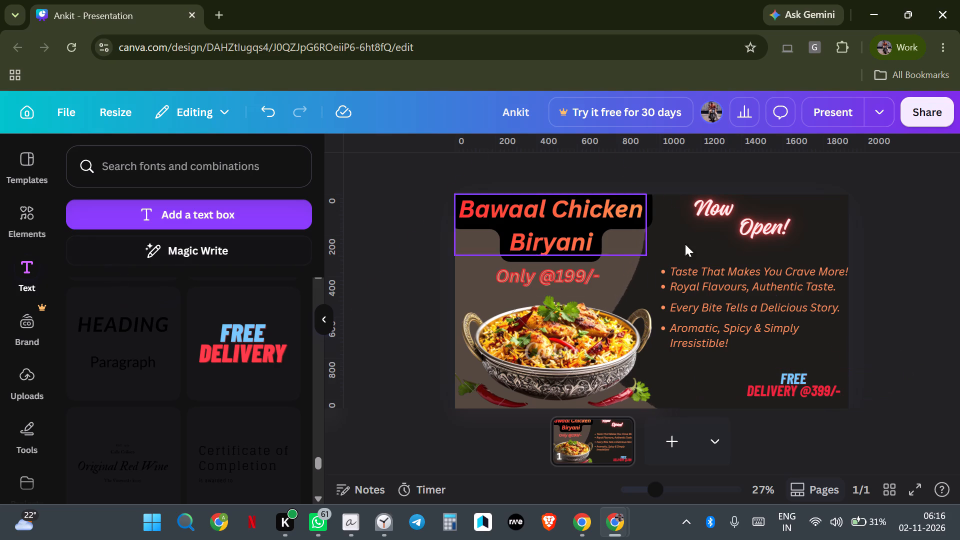
left_click(832, 116)
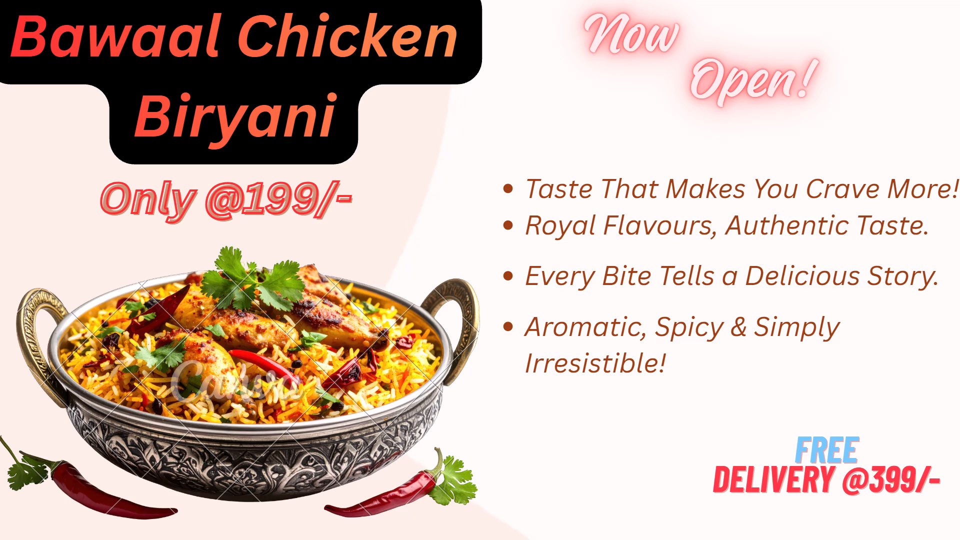
double_click(714, 146)
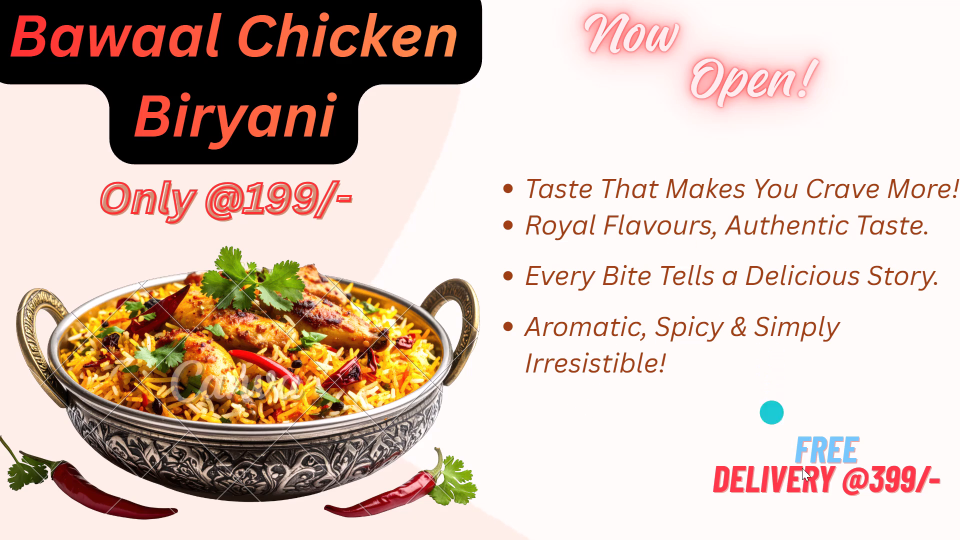
double_click(723, 373)
left_click(926, 518)
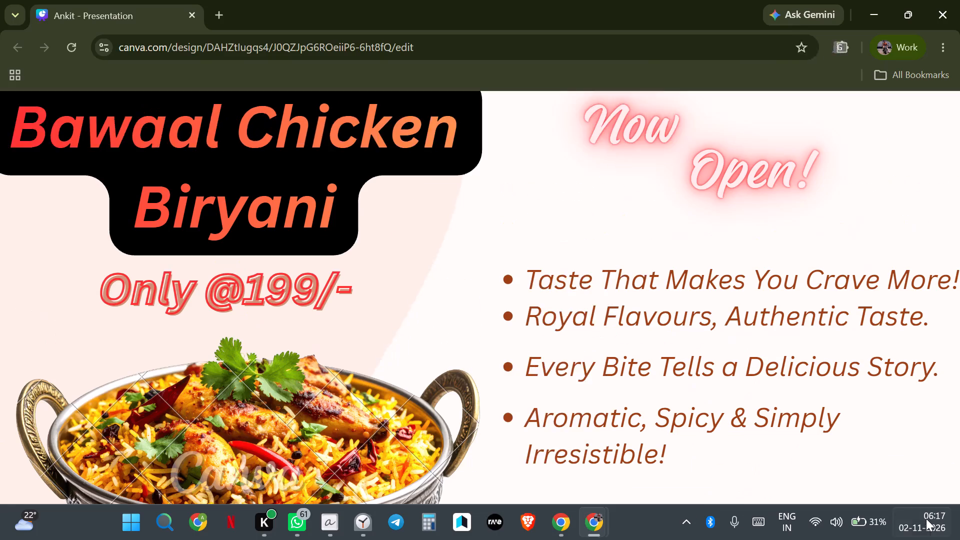
scroll(686, 384, "down", 1)
scroll(692, 386, "up", 1)
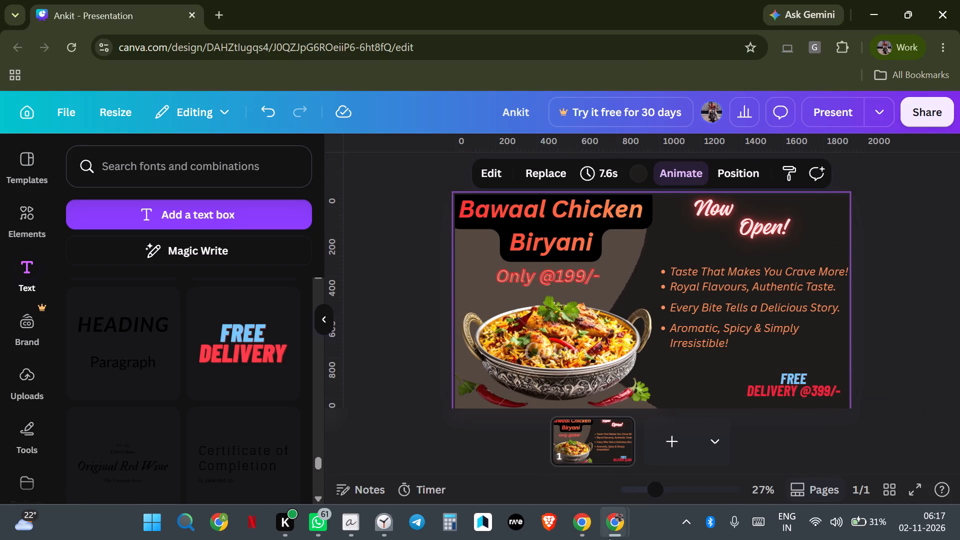
Check the Zepto support window for pending chat tickets and return to the Canva slide with nothing selected.
left_click(573, 469)
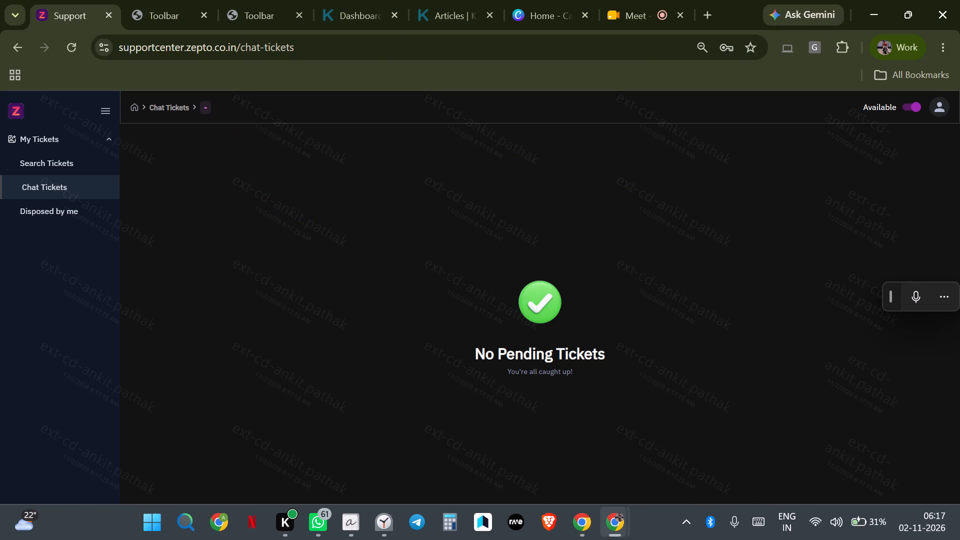
left_click(654, 400)
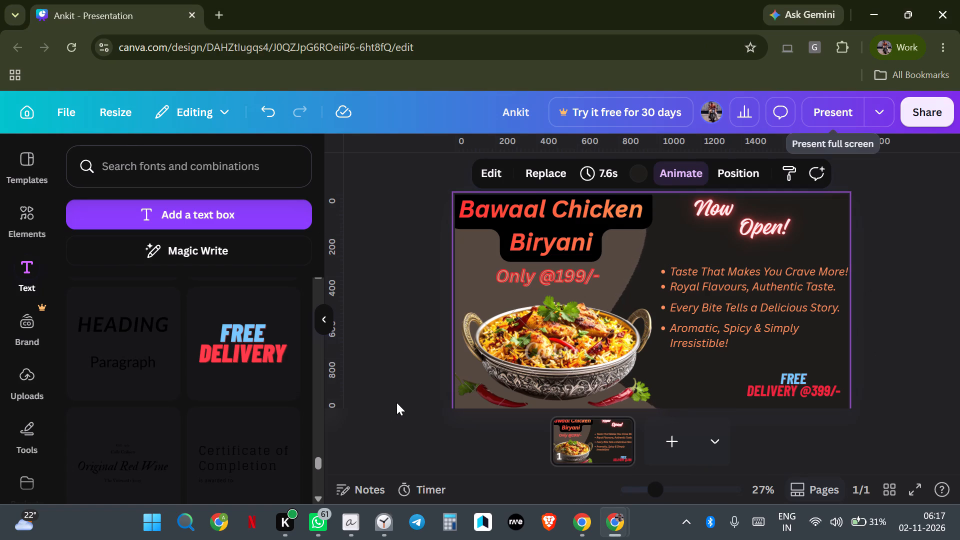
left_click(396, 401)
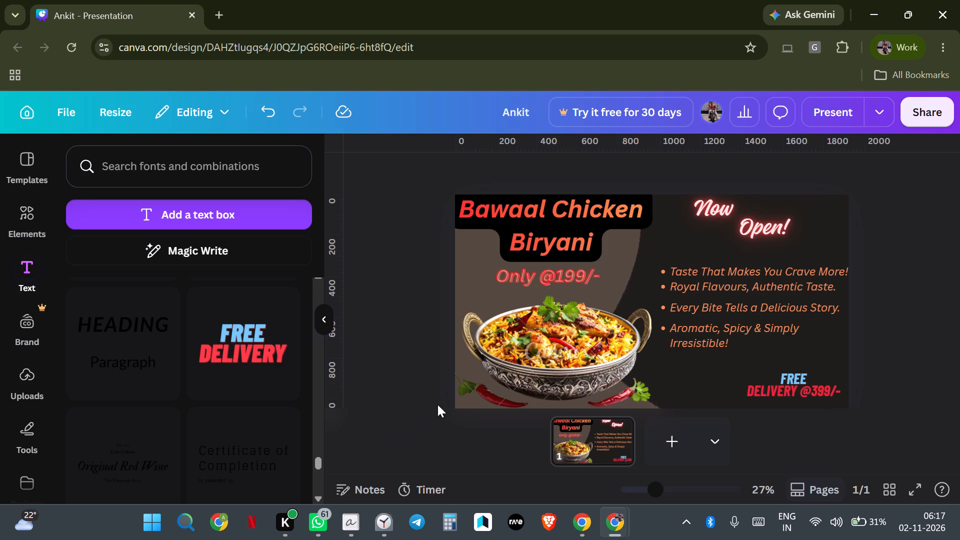
left_click(572, 469)
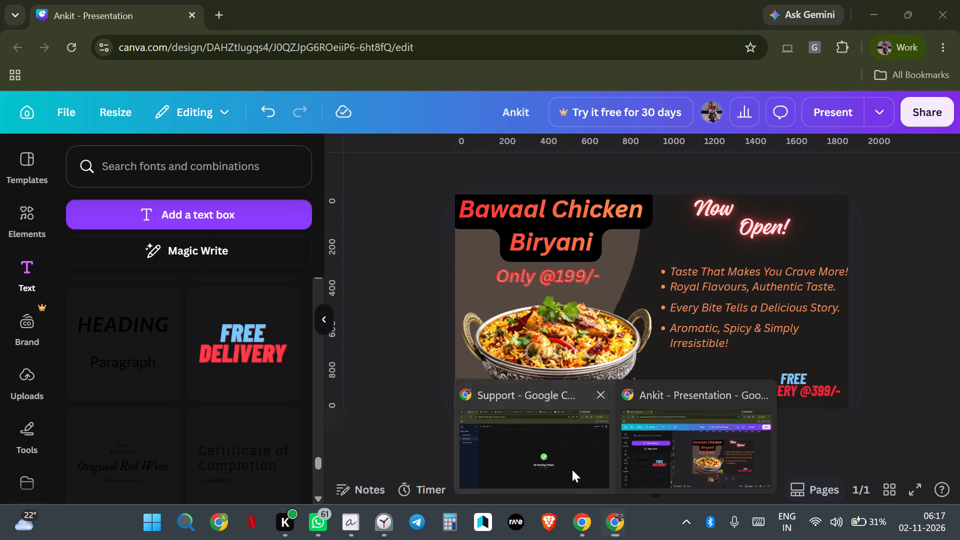
left_click(688, 442)
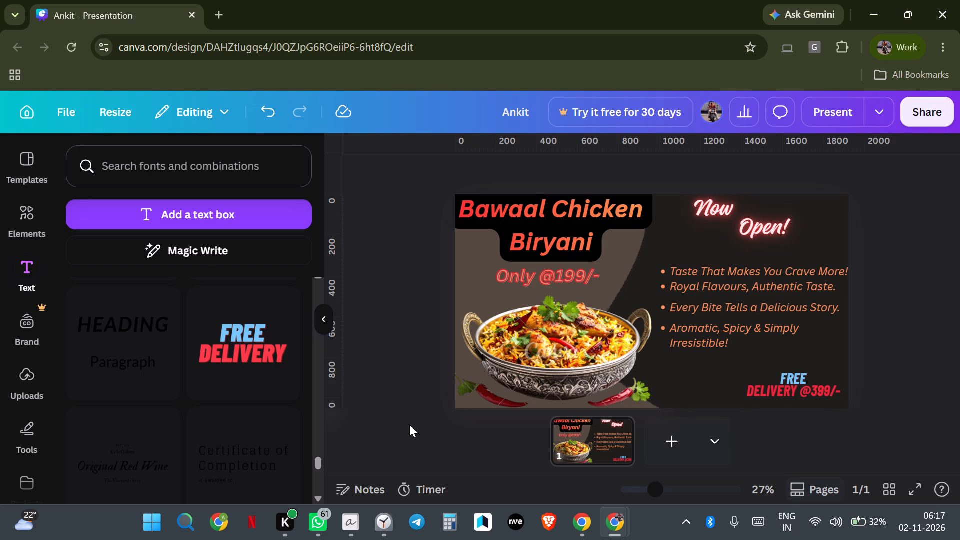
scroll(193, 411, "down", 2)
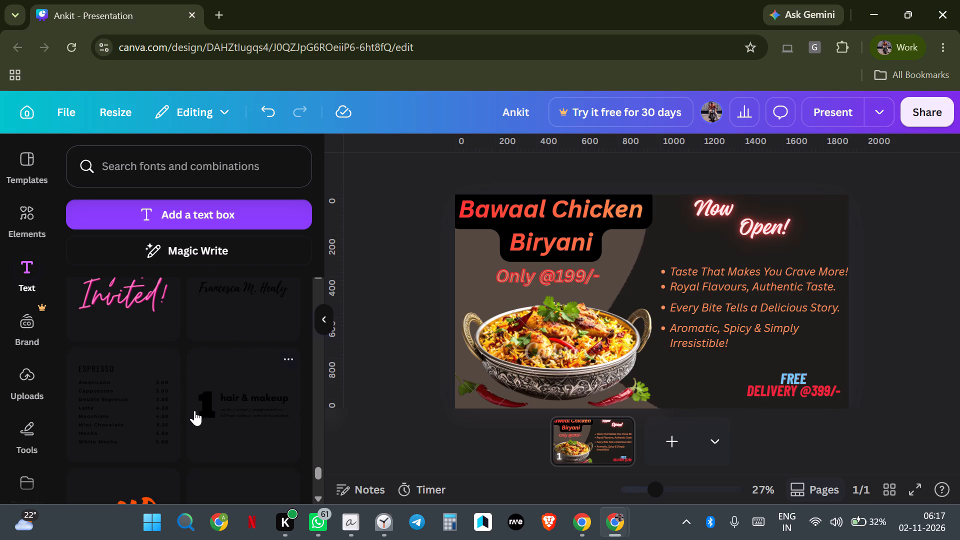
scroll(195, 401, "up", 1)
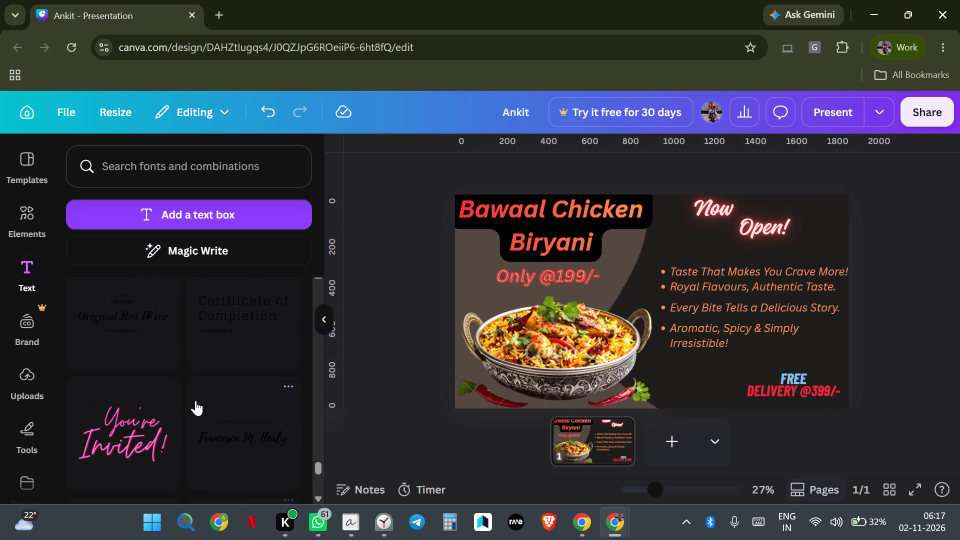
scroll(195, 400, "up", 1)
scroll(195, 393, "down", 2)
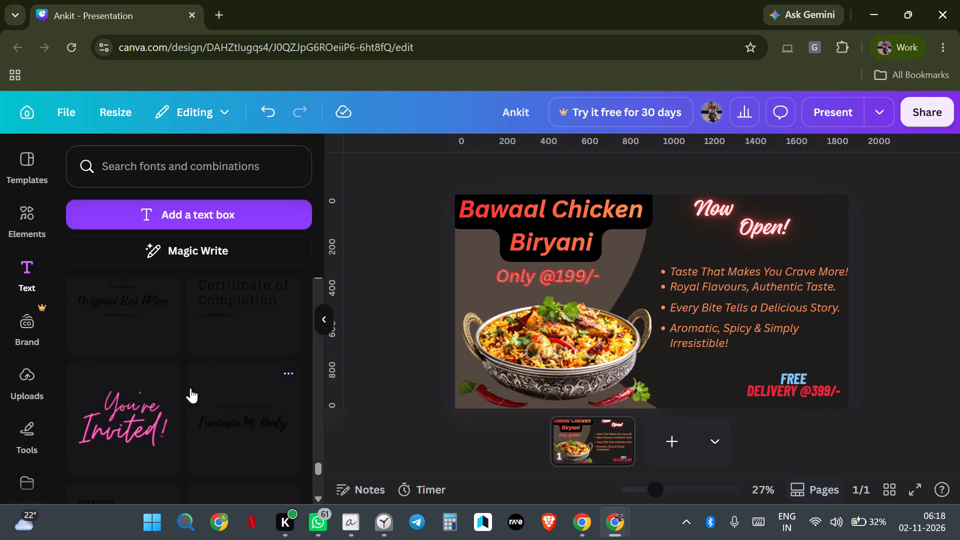
Insert the pink "You're Invited!" text combination, shrink it to about 287 high, and move it just below the word Now.
scroll(190, 387, "up", 1)
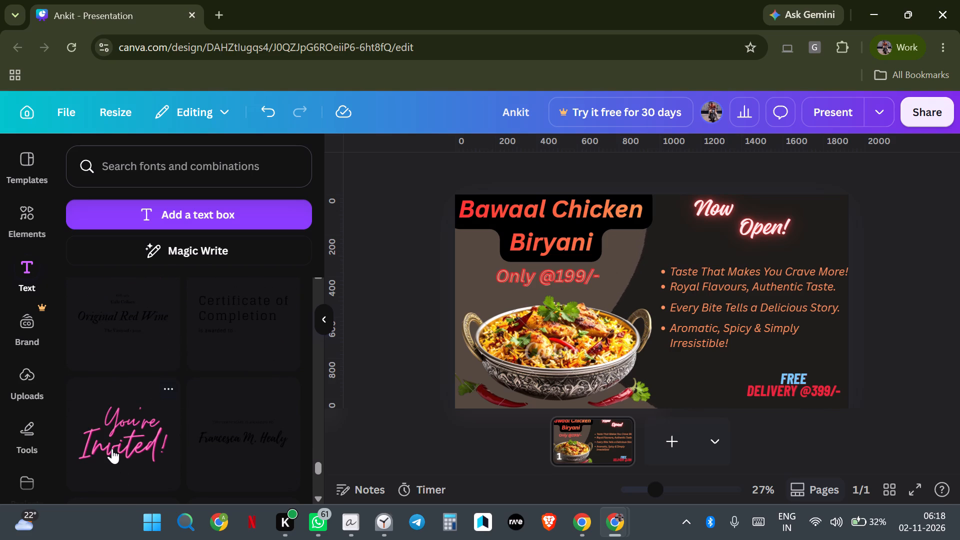
left_click(112, 448)
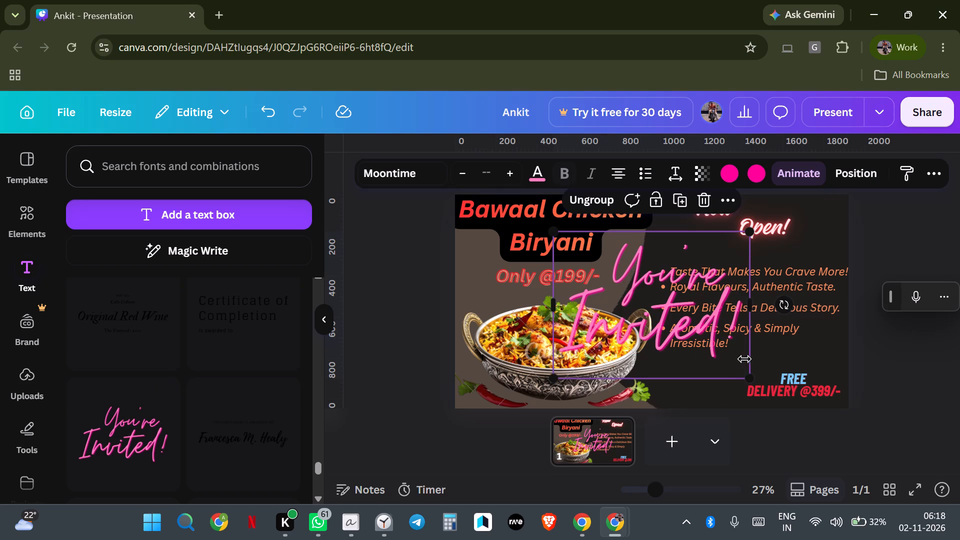
left_click_drag(749, 378, 699, 320)
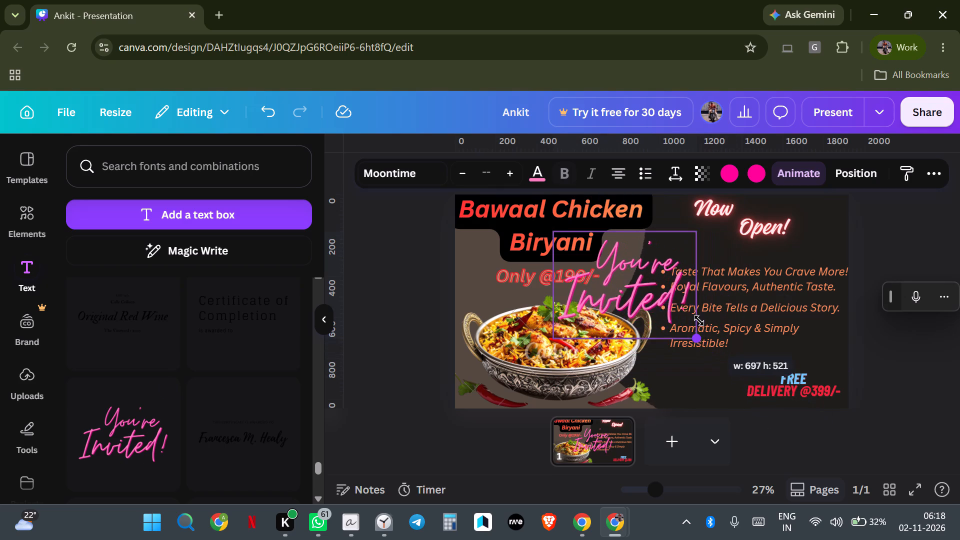
left_click_drag(699, 320, 651, 264)
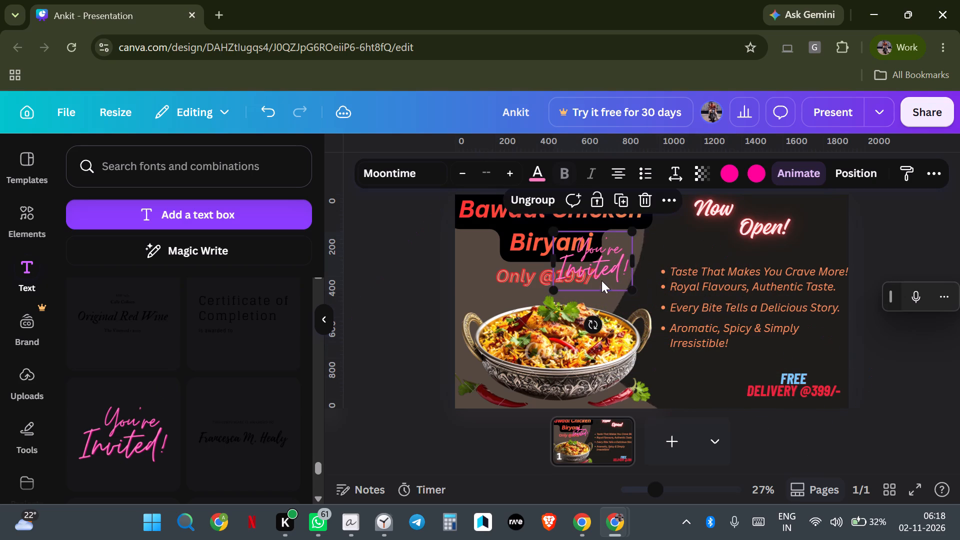
left_click_drag(595, 262, 678, 240)
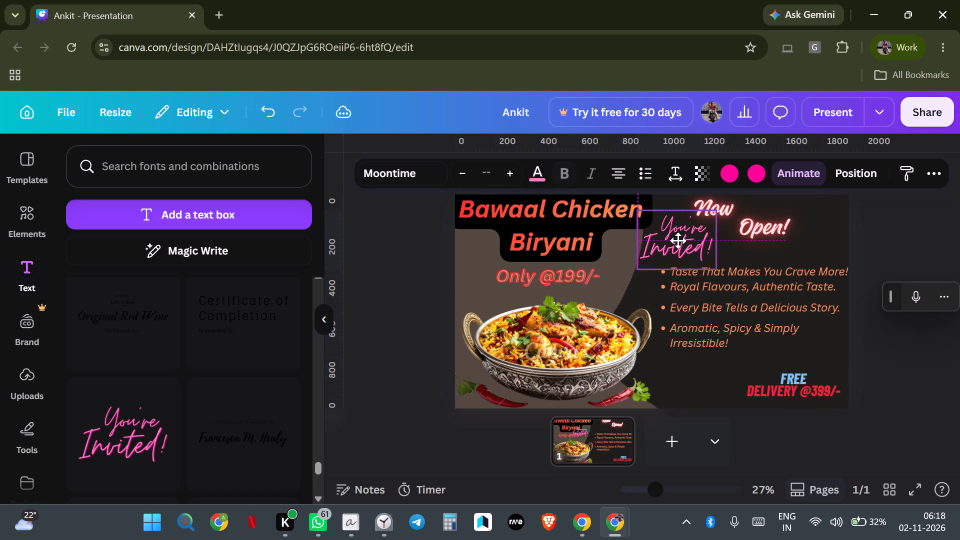
left_click_drag(678, 240, 693, 234)
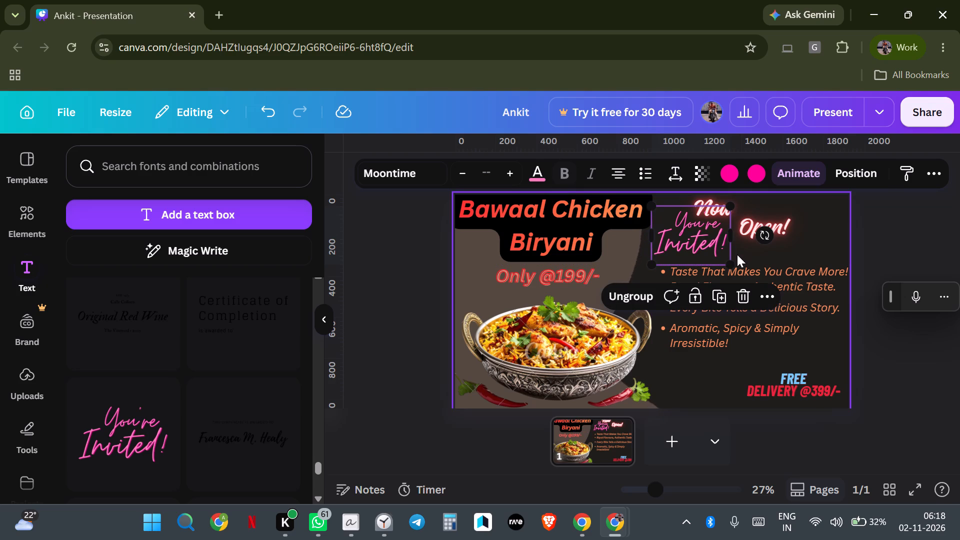
Adjust the width of the "You're Invited!" text box and place it beside Open!, near the slide's right edge.
left_click_drag(733, 244, 741, 244)
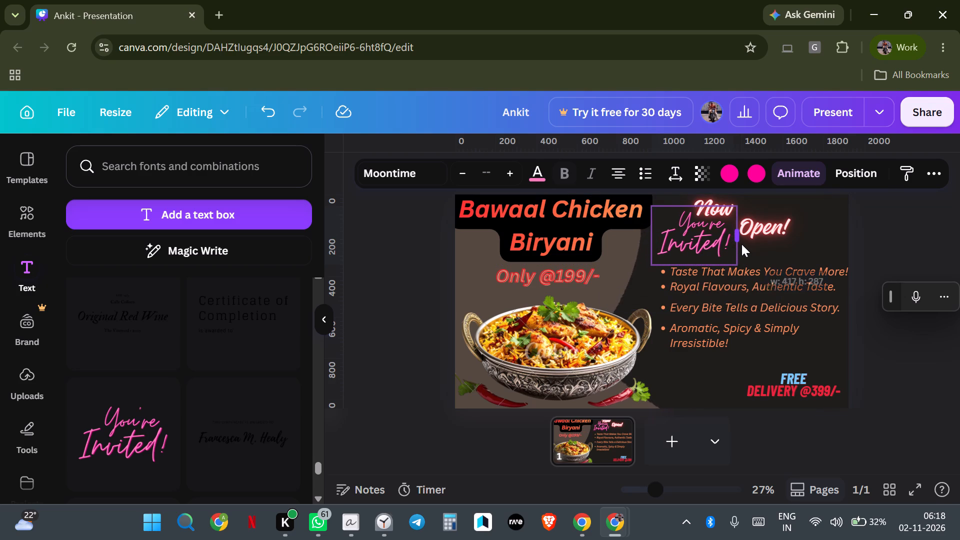
left_click_drag(741, 244, 743, 244)
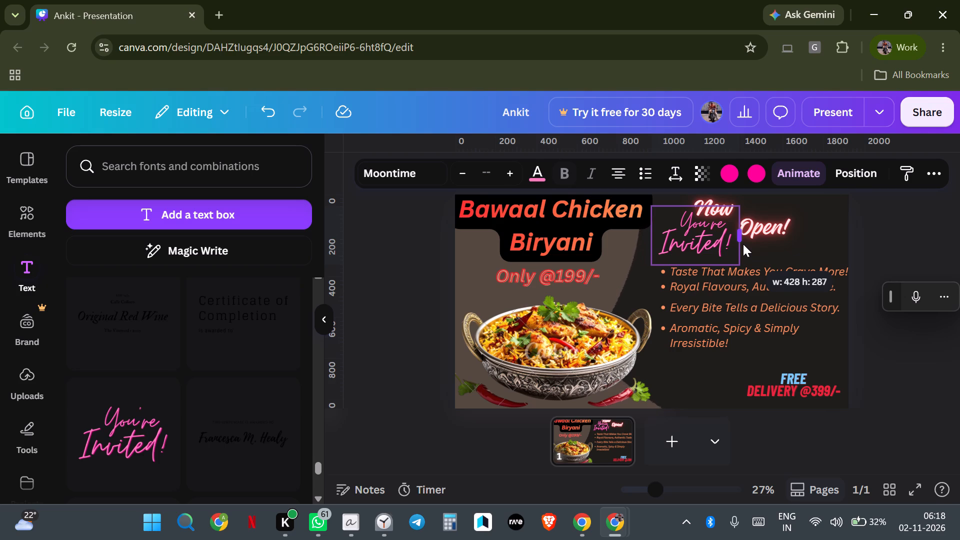
left_click_drag(743, 244, 876, 252)
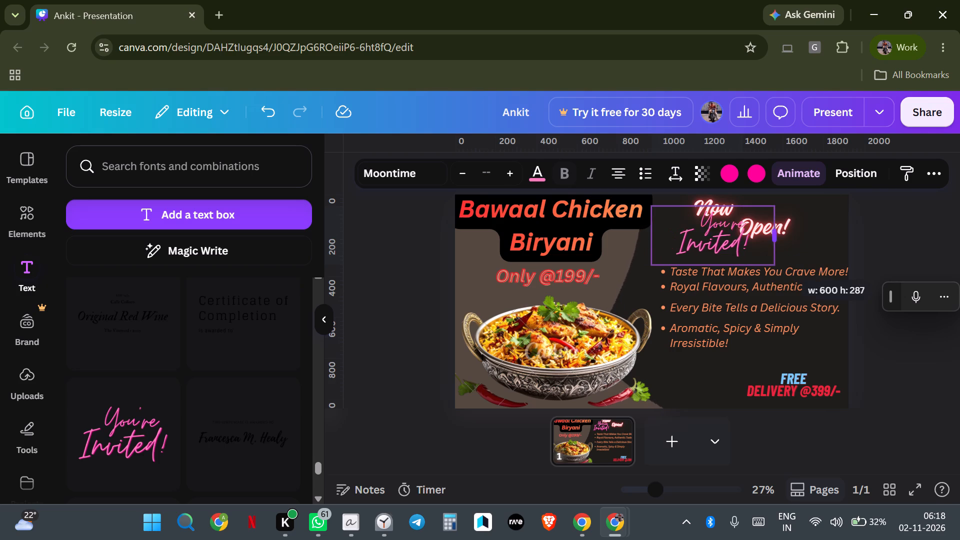
left_click_drag(876, 252, 959, 240)
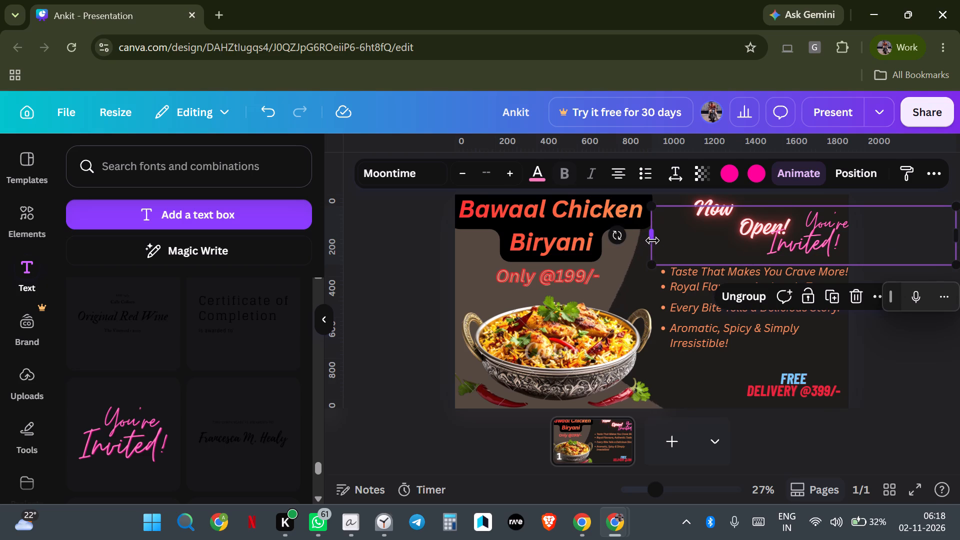
left_click_drag(652, 238, 735, 239)
left_click_drag(840, 237, 837, 239)
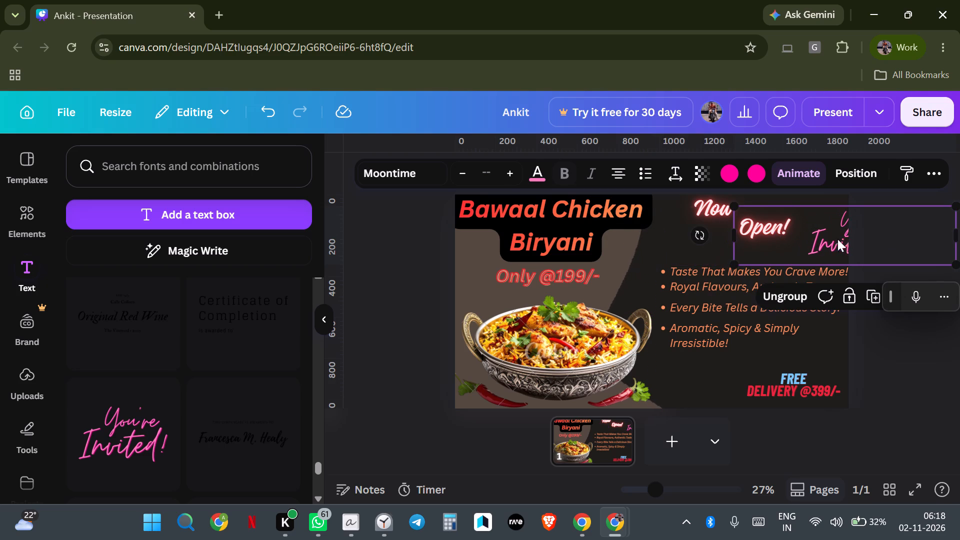
left_click_drag(837, 239, 812, 241)
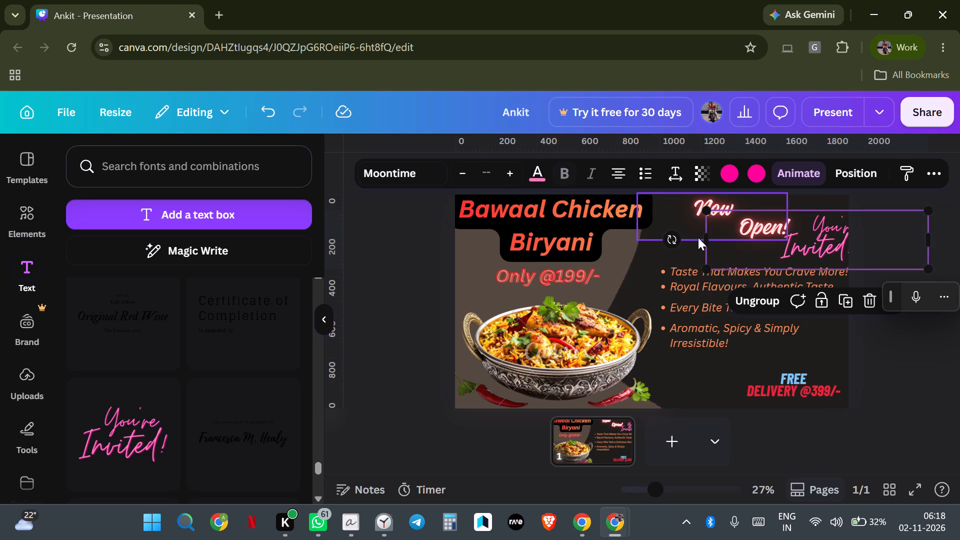
left_click_drag(707, 237, 793, 241)
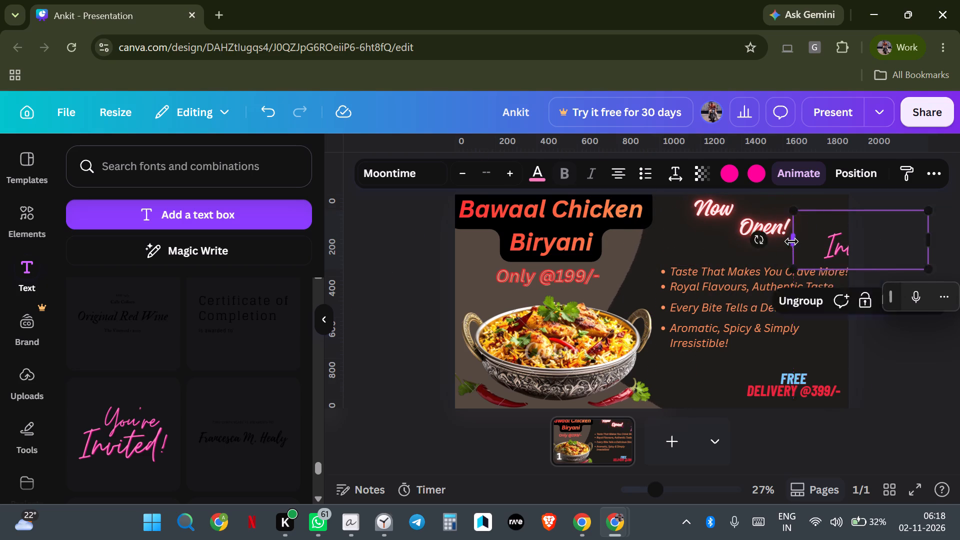
left_click_drag(820, 236, 767, 242)
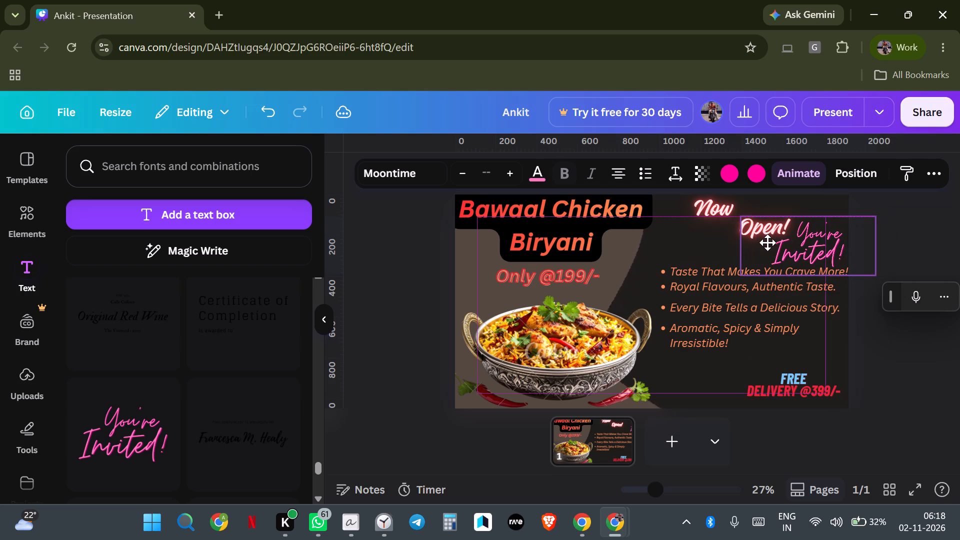
left_click_drag(767, 242, 768, 242)
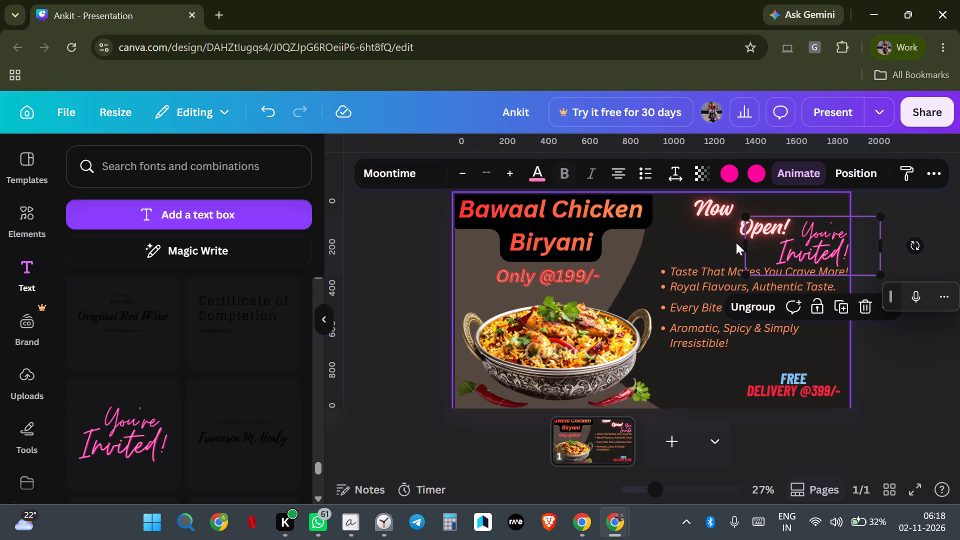
Unlock the bullet list of biryani taglines and move it slightly down, closer to the Free Delivery callout.
left_click(685, 306)
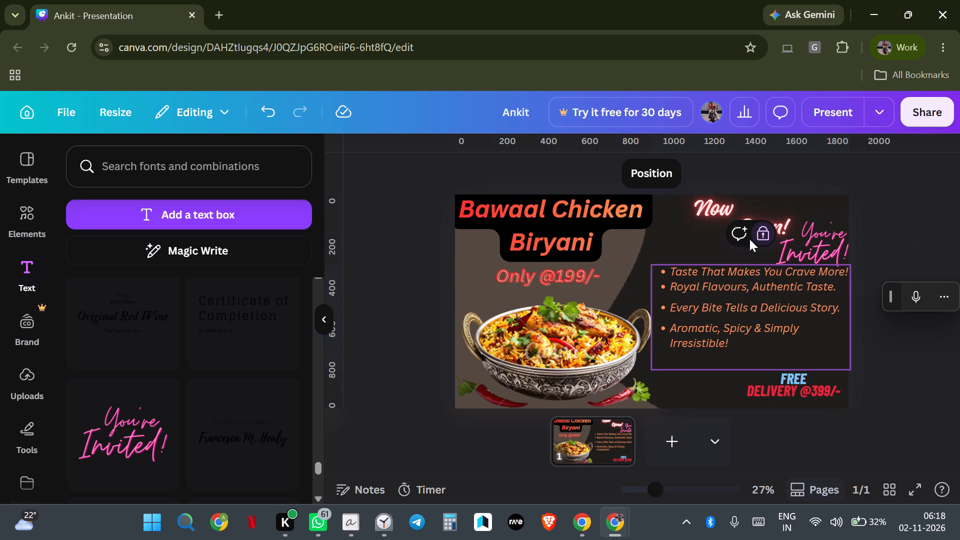
left_click(758, 233)
left_click_drag(734, 301, 734, 317)
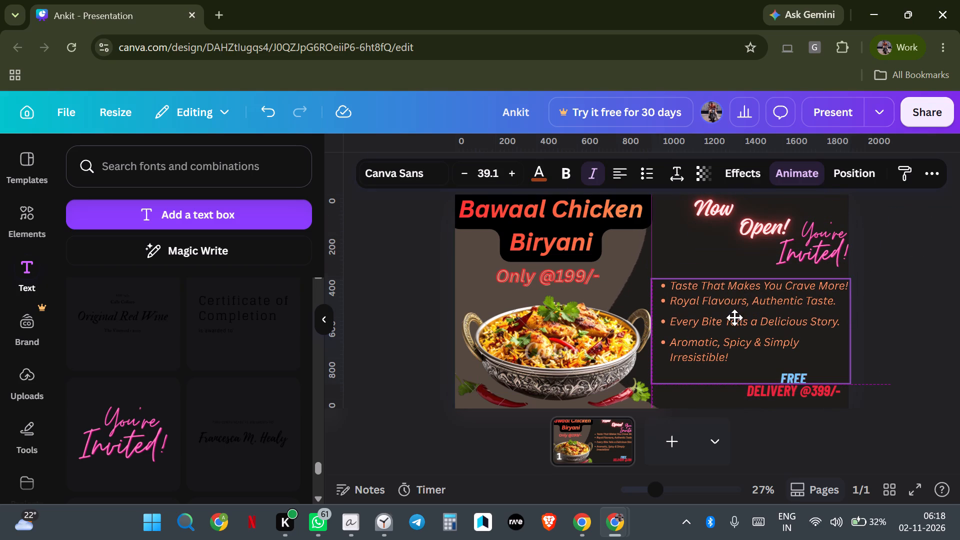
left_click_drag(734, 317, 734, 323)
Reposition the "You're Invited!" text between Open! and the first bullet near the slide's right edge, and clear the selection.
left_click_drag(827, 238, 821, 251)
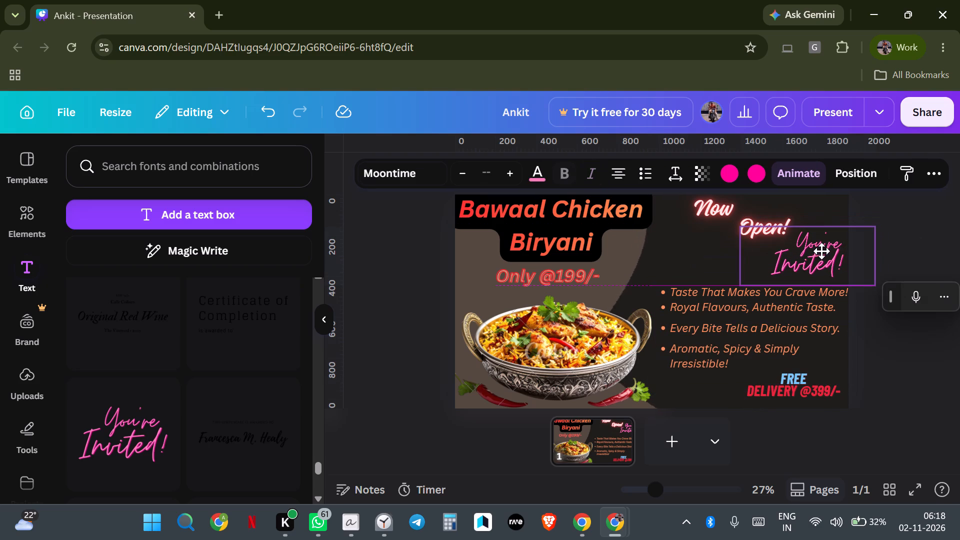
left_click_drag(821, 251, 822, 245)
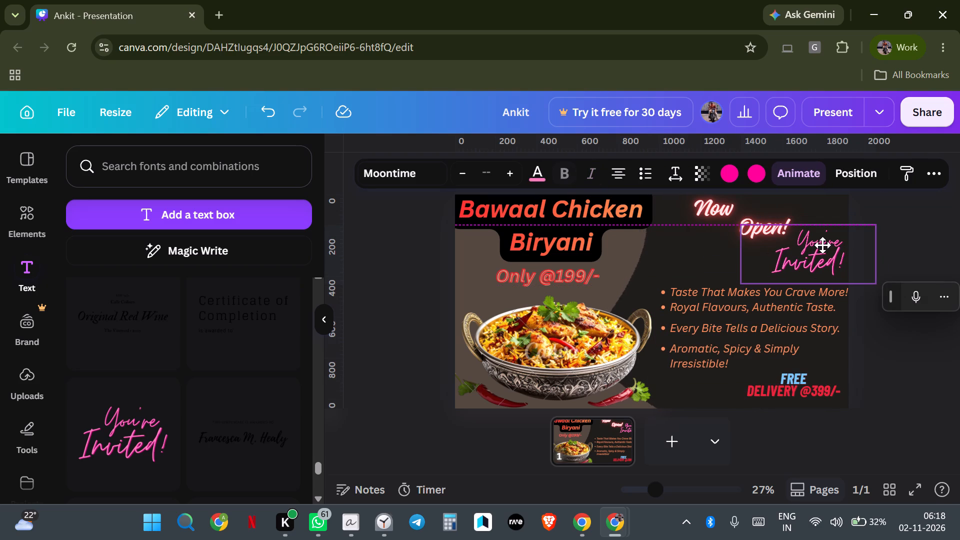
left_click_drag(822, 245, 707, 242)
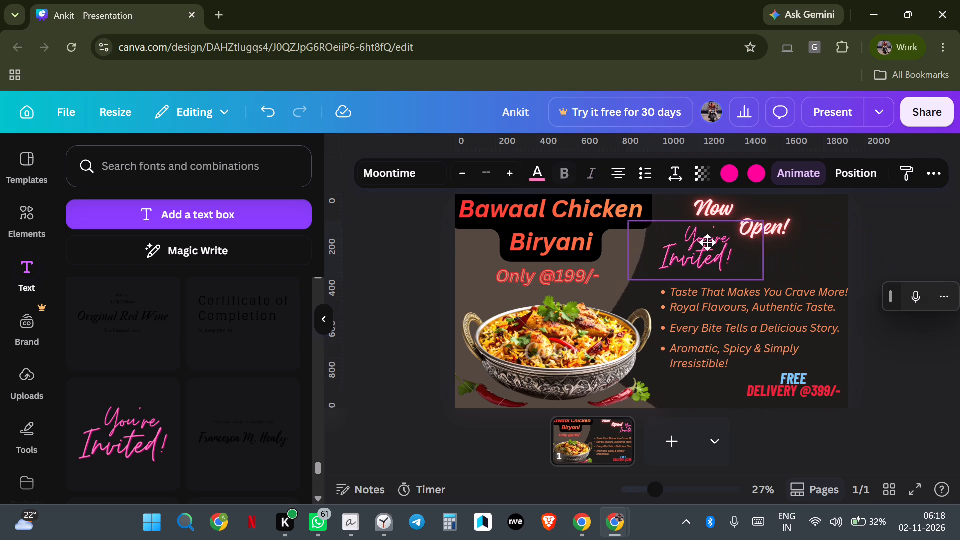
left_click_drag(707, 242, 815, 244)
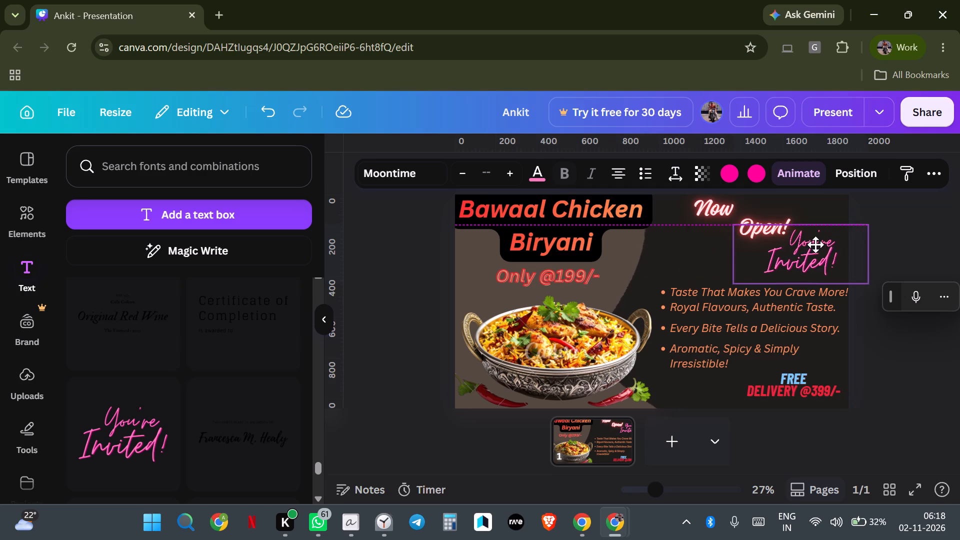
left_click_drag(815, 244, 826, 244)
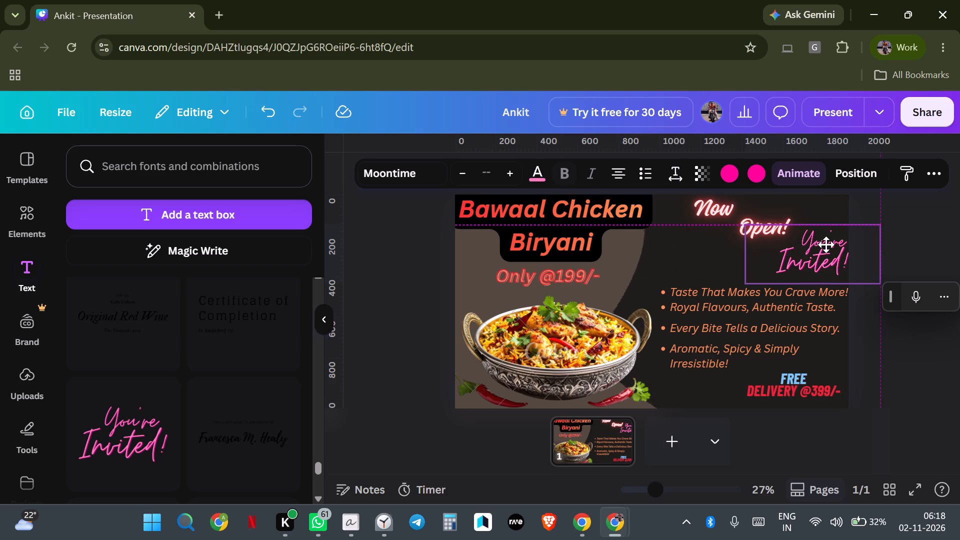
left_click_drag(826, 244, 822, 244)
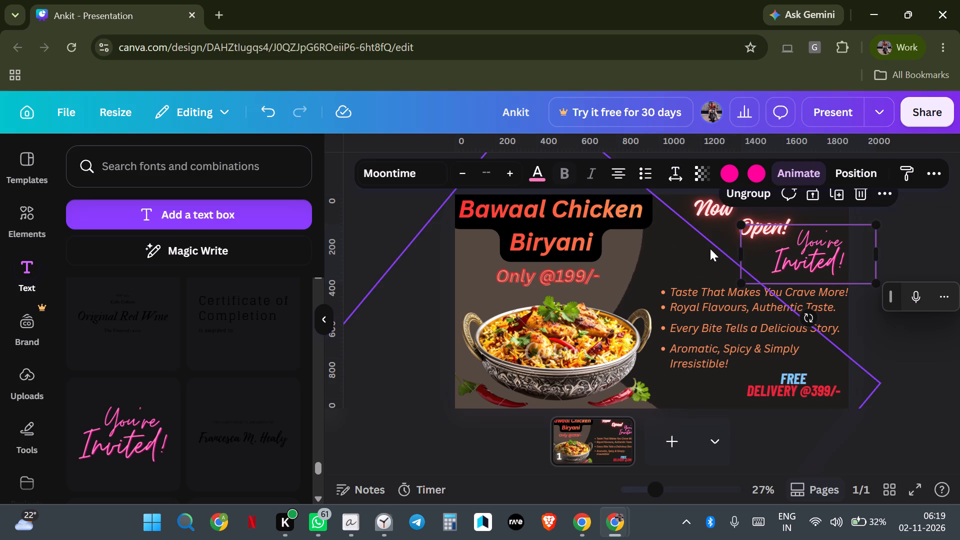
left_click(702, 250)
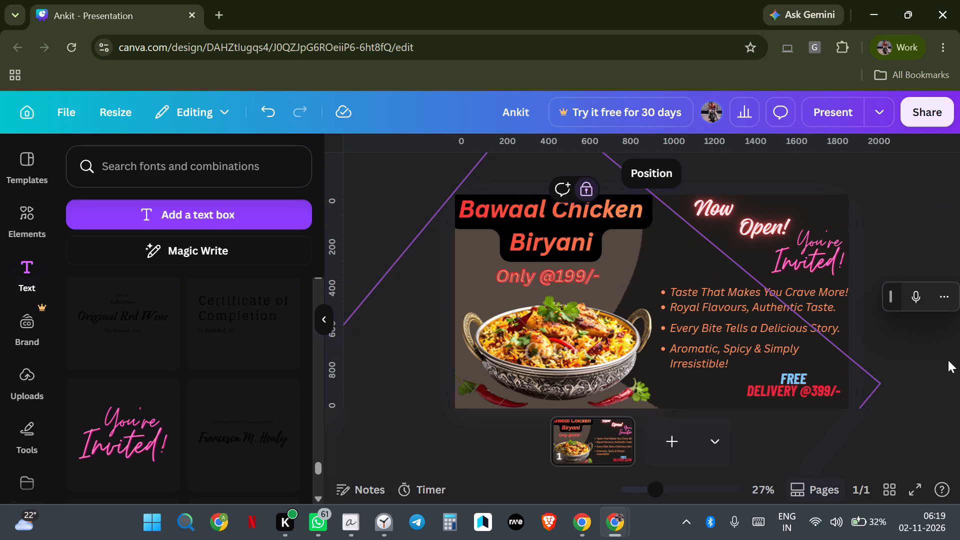
left_click(949, 362)
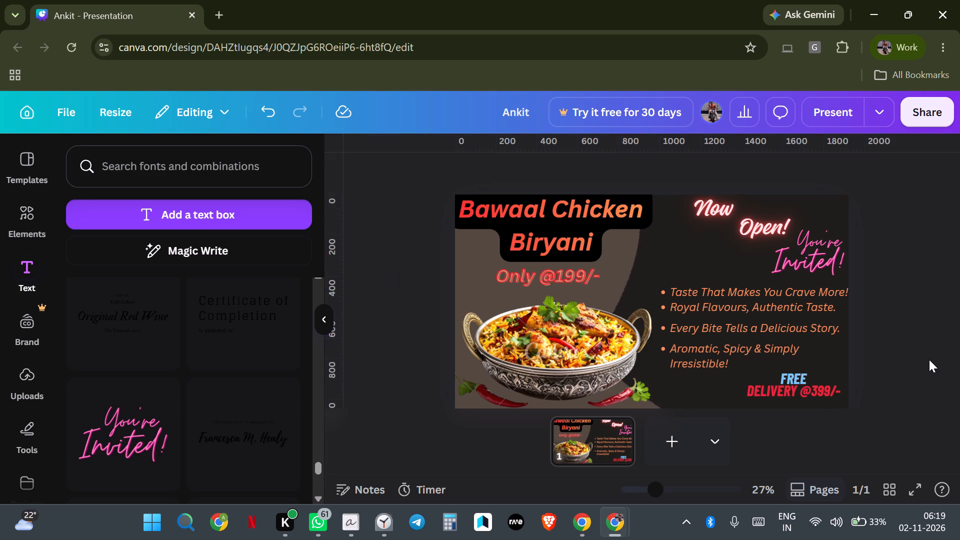
Lock the "You're Invited!" text and relock the bullet list of biryani taglines.
left_click(835, 244)
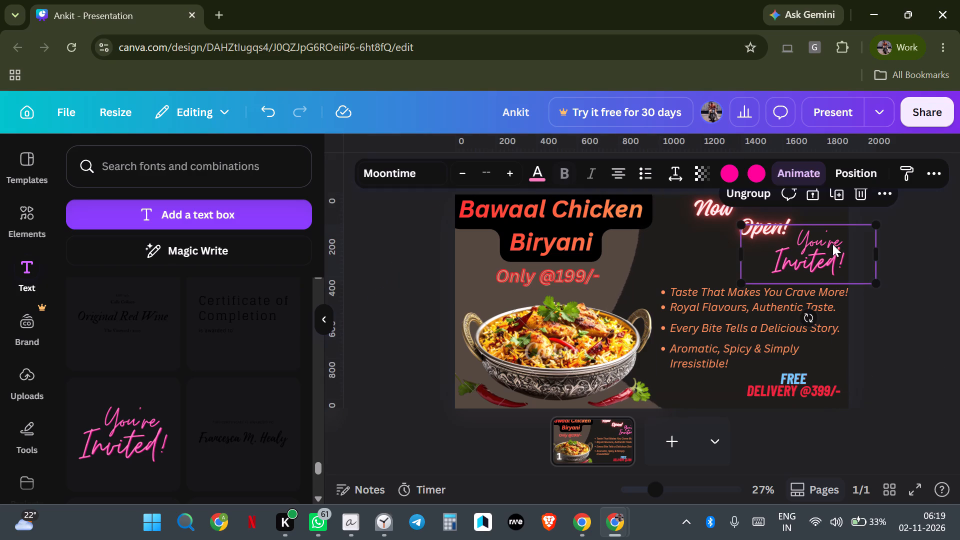
left_click(815, 193)
left_click(736, 202)
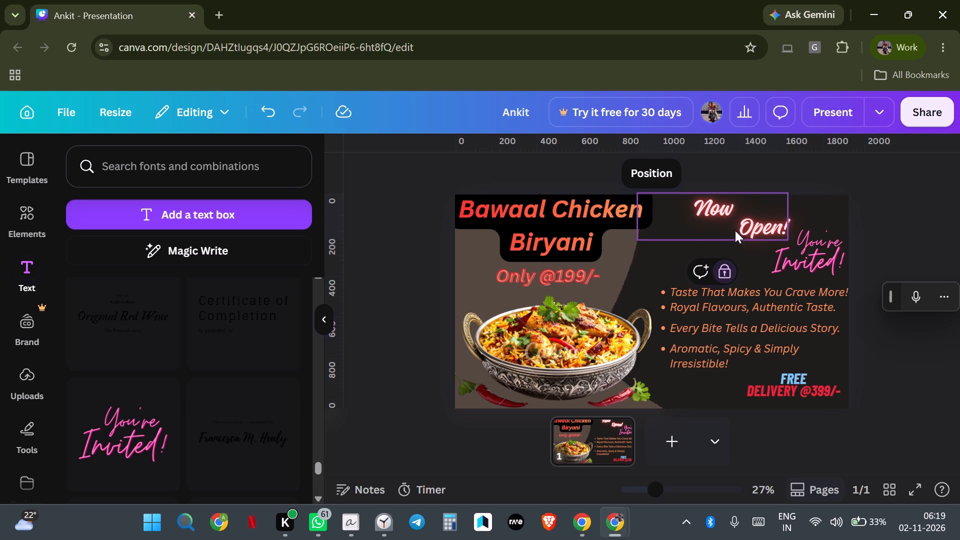
left_click(753, 325)
left_click(727, 256)
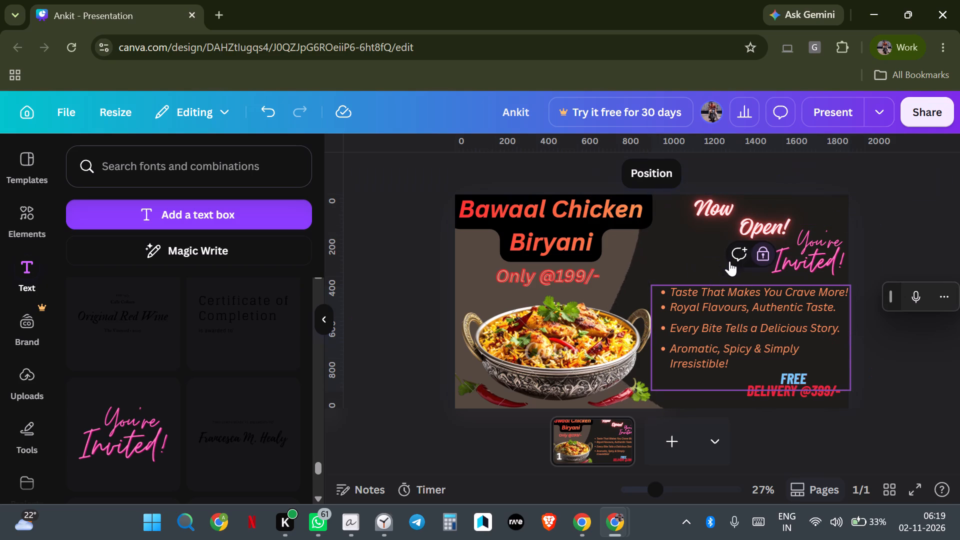
Check the lock state of the Free Delivery callout, biryani image, price and title on the slide.
left_click(779, 380)
left_click(589, 340)
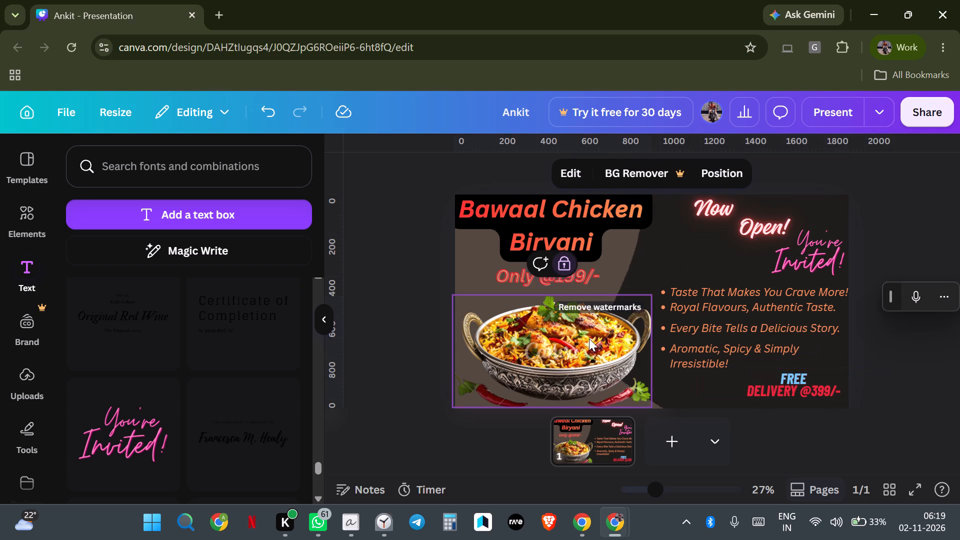
left_click(501, 266)
left_click(488, 210)
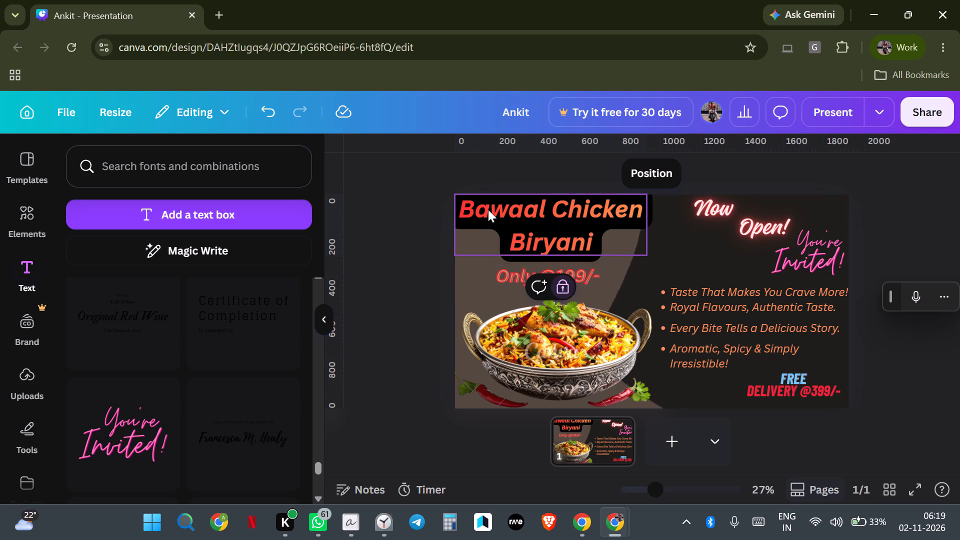
left_click(614, 301)
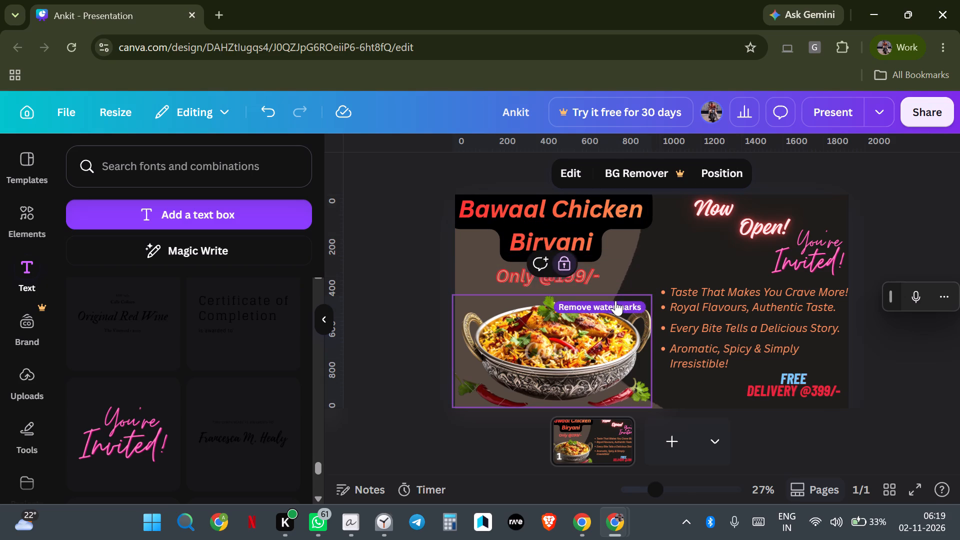
Add a blank second page and return to the biryani slide on page 1.
left_click(694, 422)
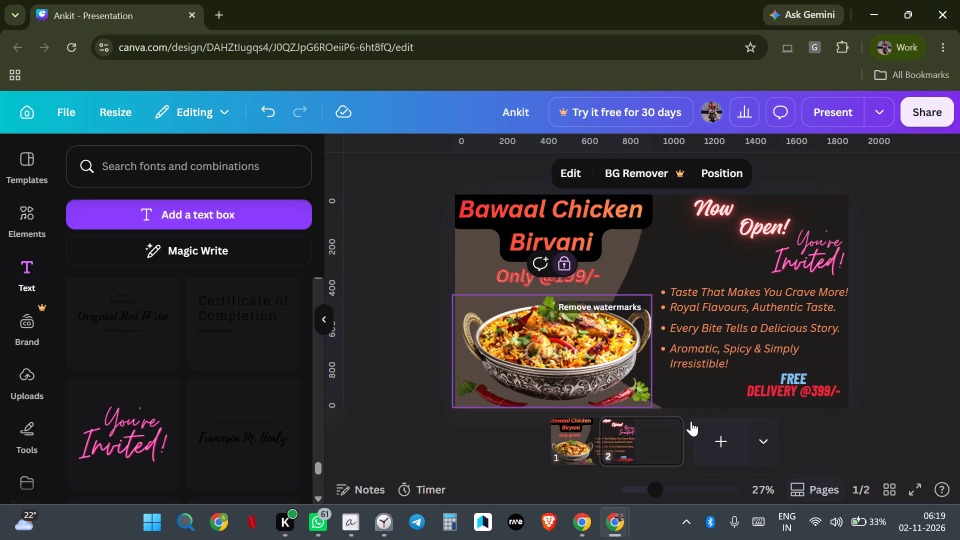
left_click(562, 438)
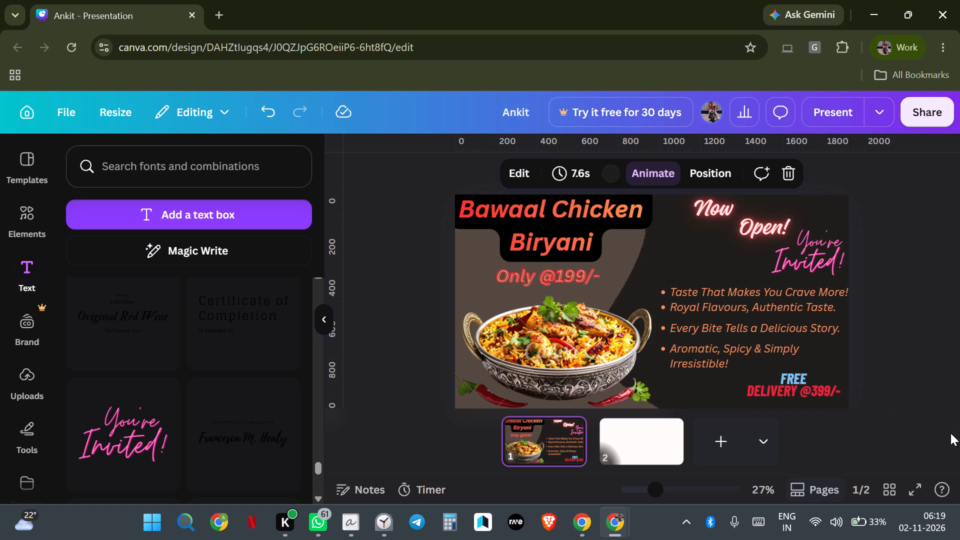
Switch between the Canva design and the Zepto support window to check the chat tickets queue repeatedly.
left_click(563, 448)
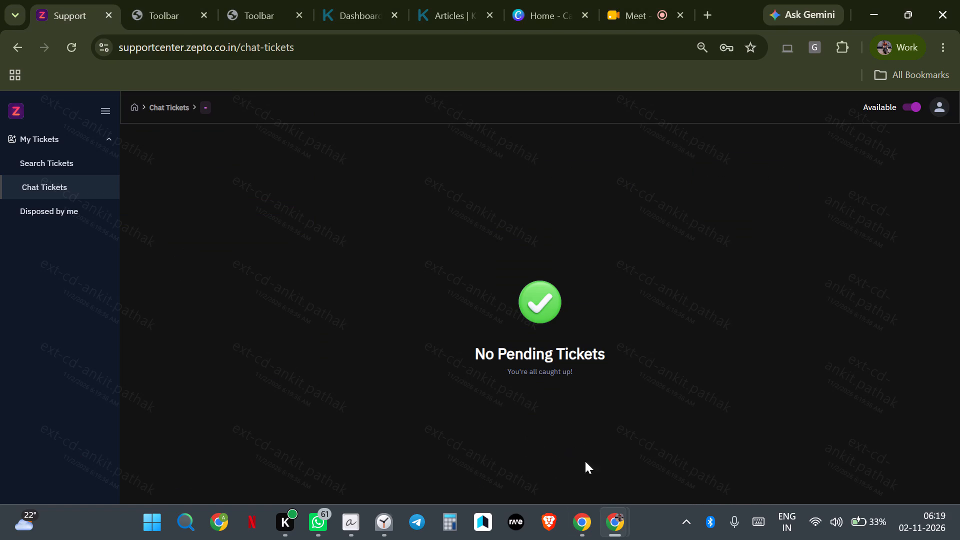
left_click(656, 425)
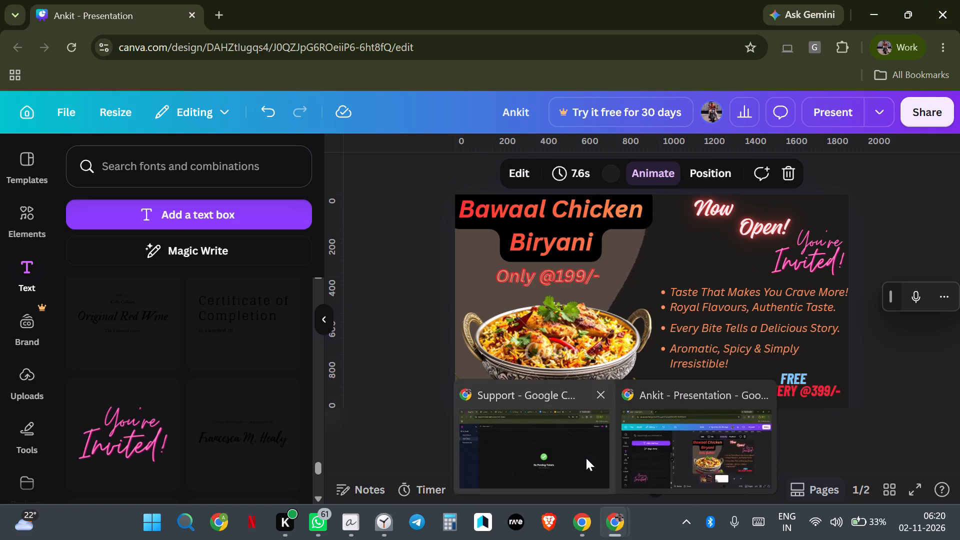
left_click(585, 456)
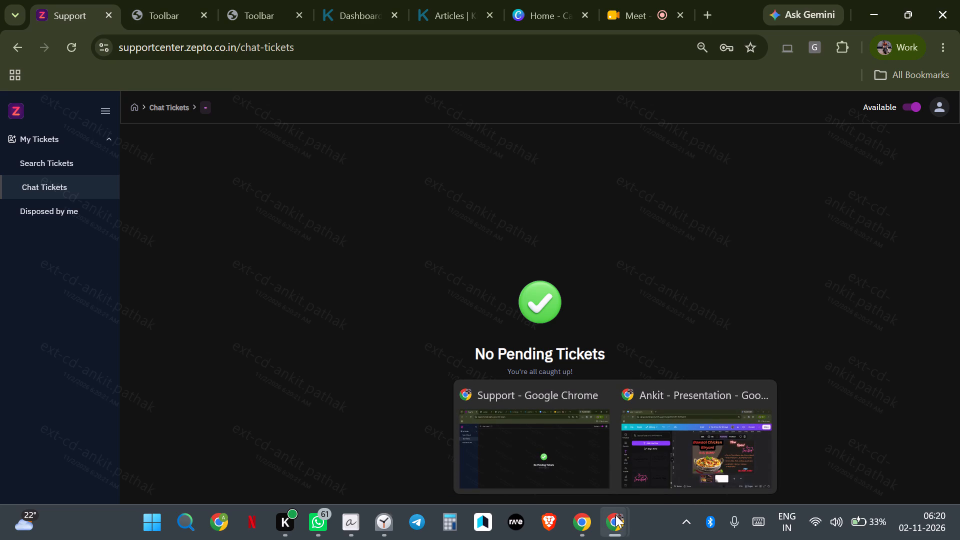
left_click(644, 443)
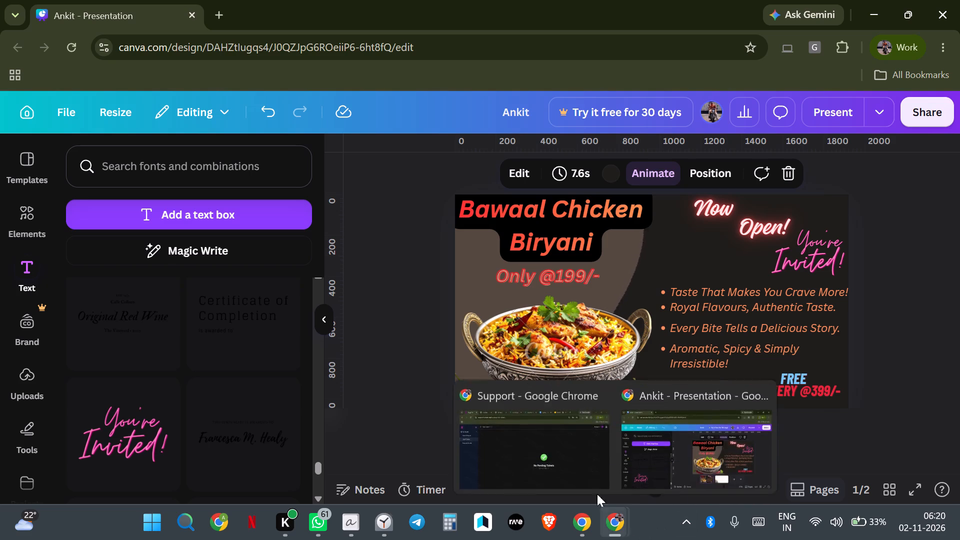
left_click(568, 457)
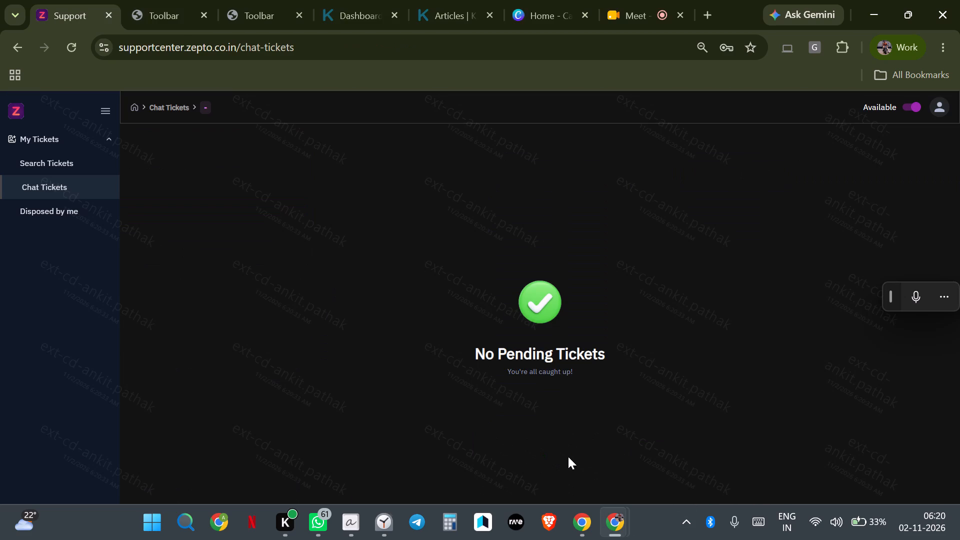
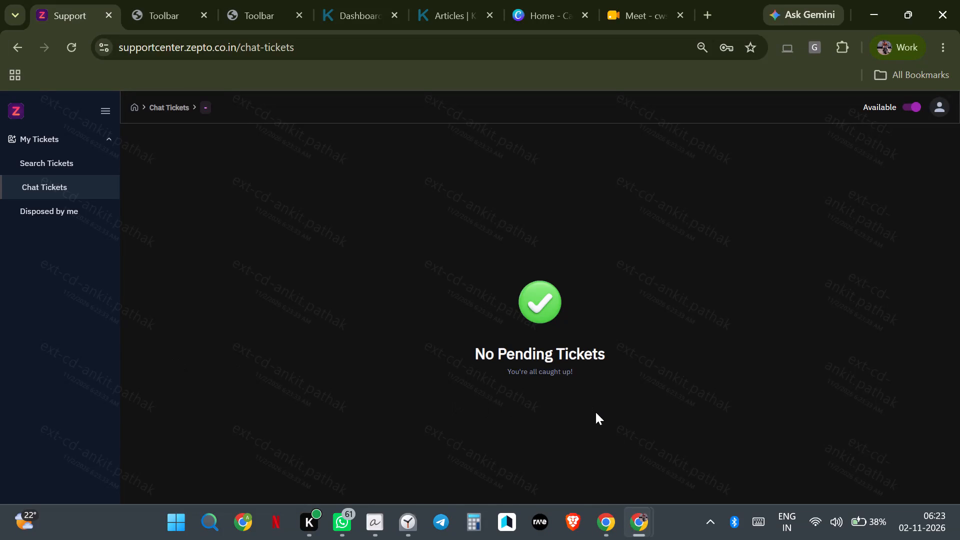
Switch to the Canva window with the Bawaal Chicken Biryani presentation.
left_click(644, 521)
left_click(682, 418)
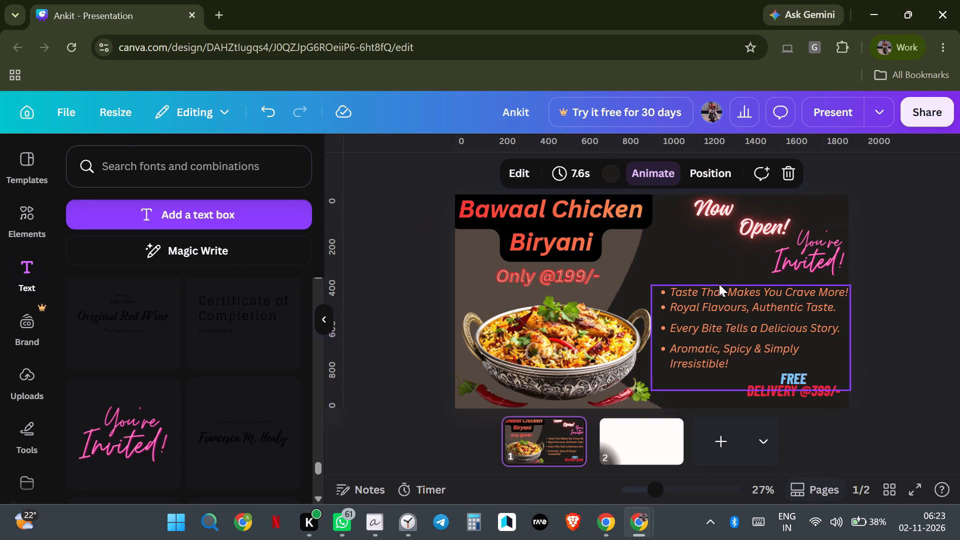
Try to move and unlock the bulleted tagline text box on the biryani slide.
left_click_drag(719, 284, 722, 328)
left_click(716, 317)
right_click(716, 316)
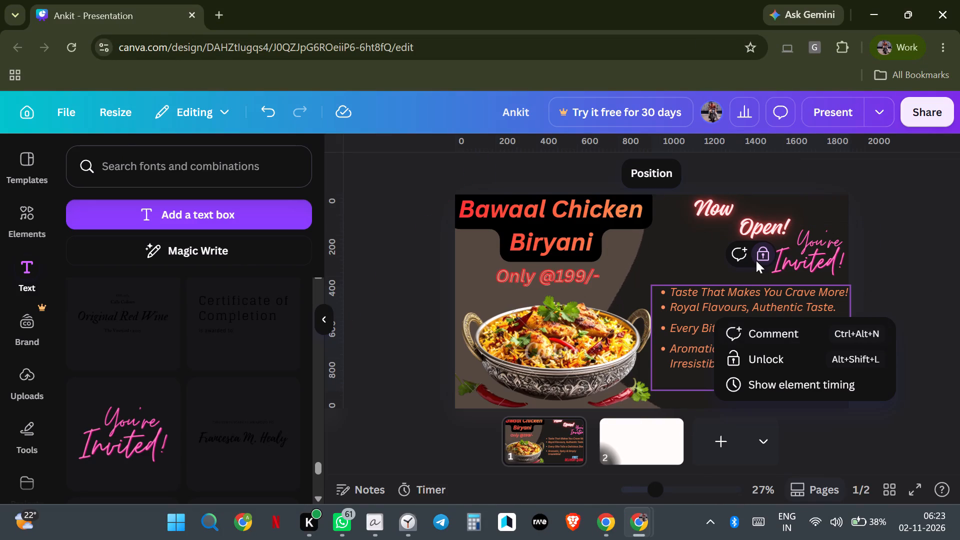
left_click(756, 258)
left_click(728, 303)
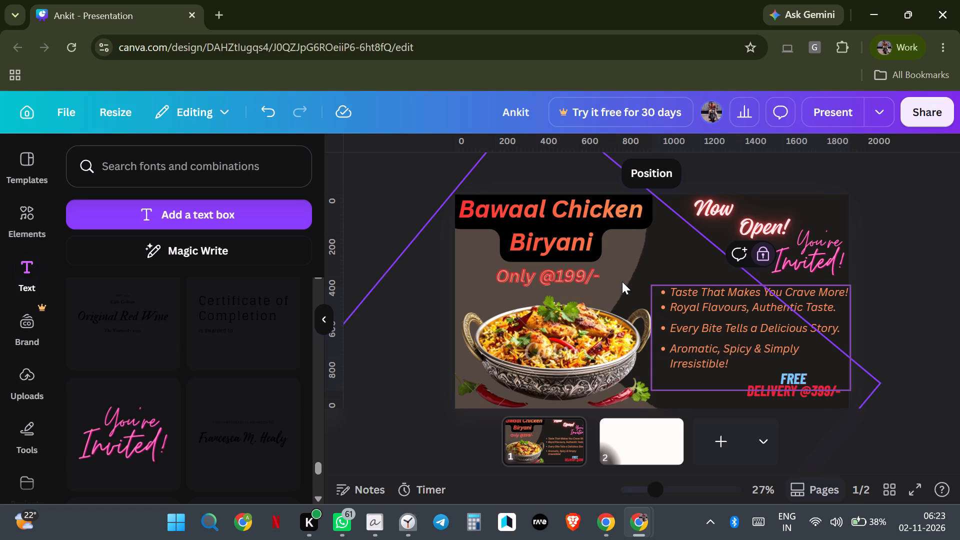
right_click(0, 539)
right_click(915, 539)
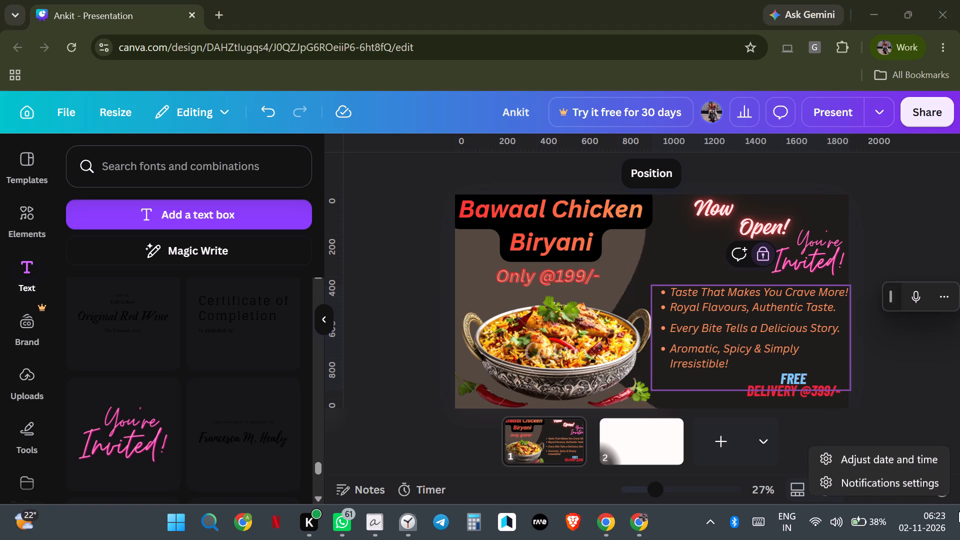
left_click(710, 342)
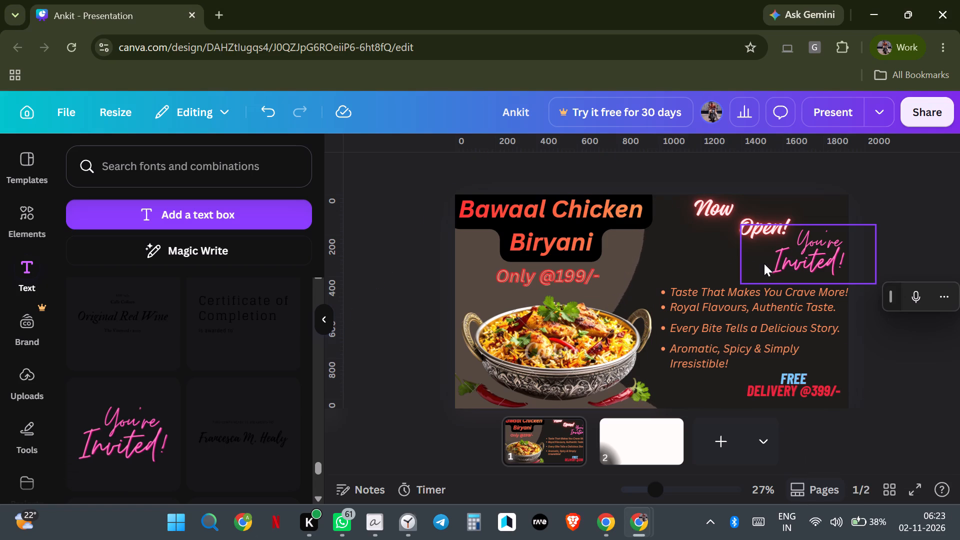
Unlock the bulleted tagline text box and move it up and slightly left, towards the "Now Open!" heading.
left_click_drag(733, 311, 730, 277)
left_click(734, 313)
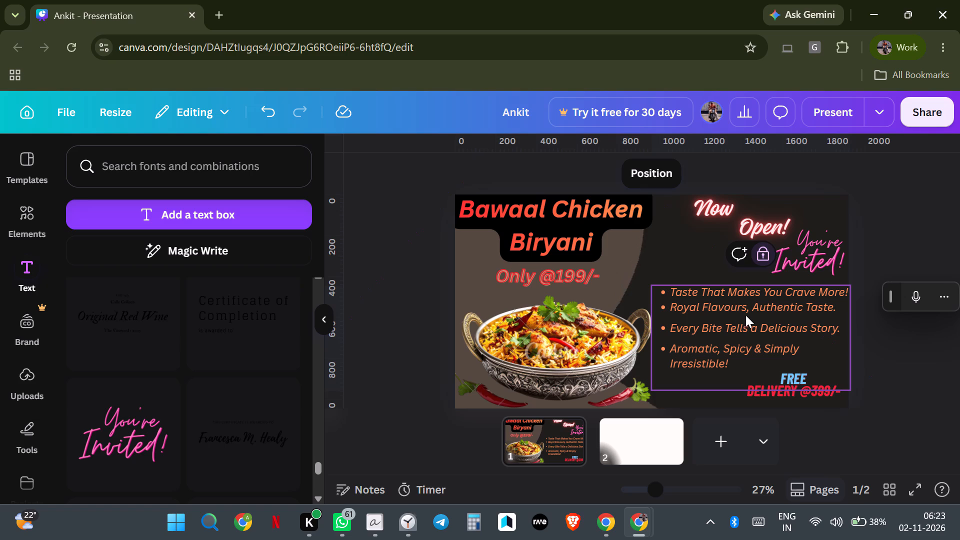
left_click(760, 261)
left_click_drag(738, 317, 738, 281)
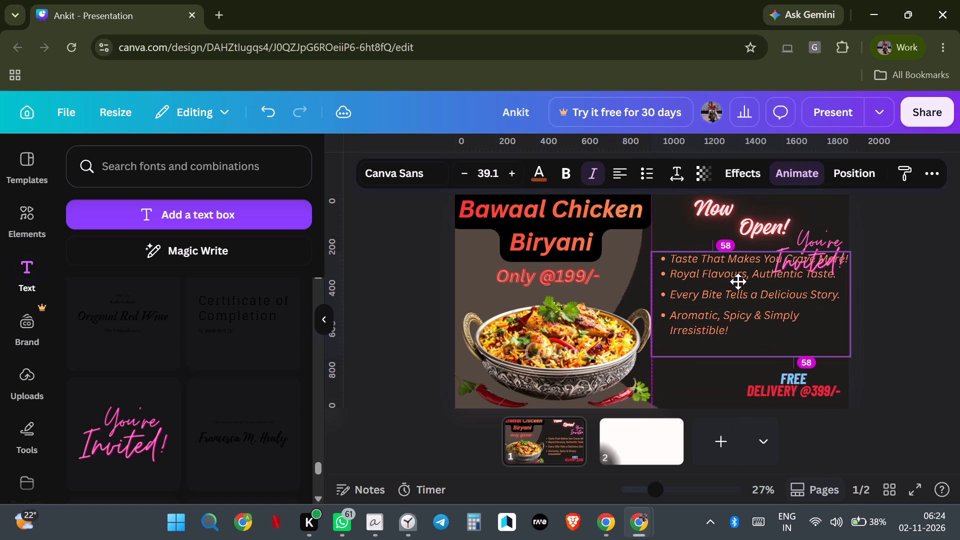
left_click_drag(738, 281, 737, 286)
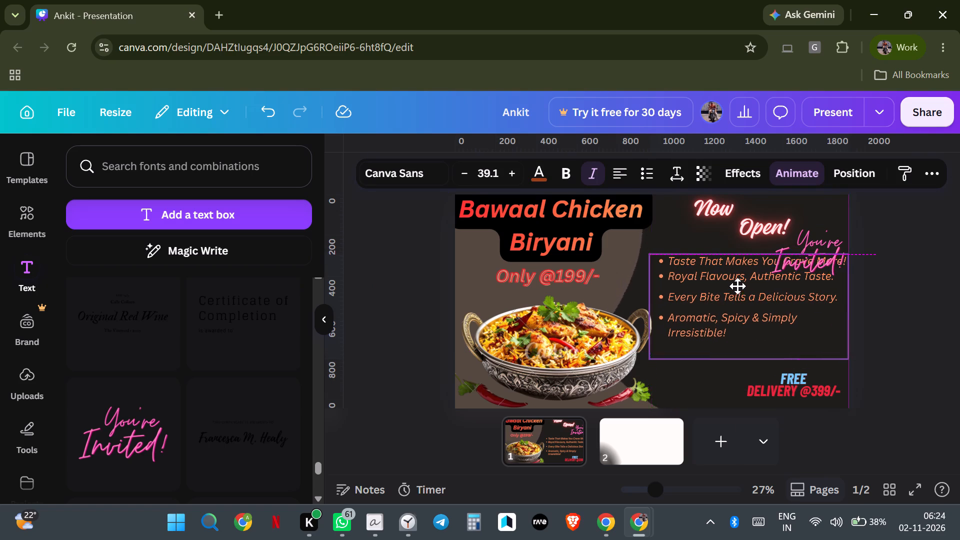
left_click_drag(737, 286, 740, 286)
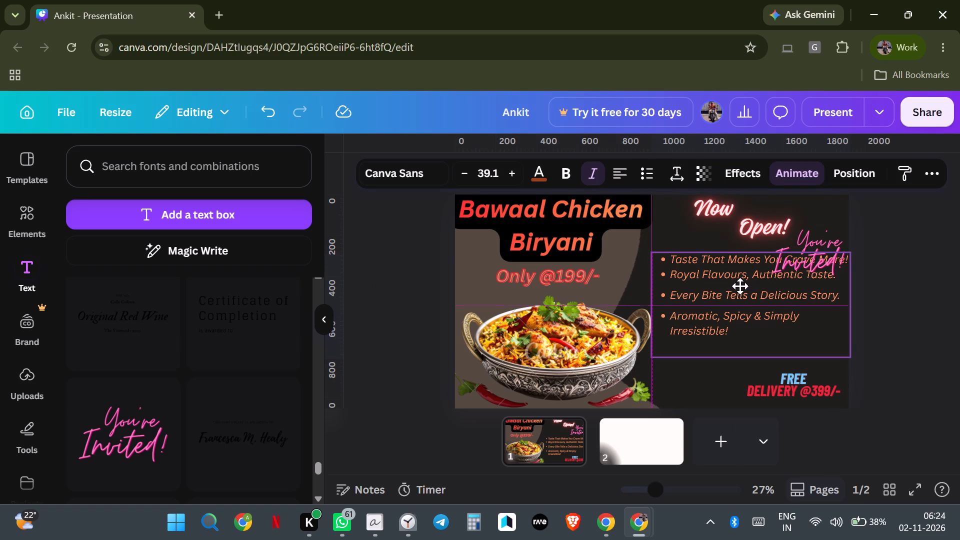
left_click_drag(740, 286, 730, 286)
Unlock the pink "You're Invited!" text and delete it from the slide.
left_click(818, 235)
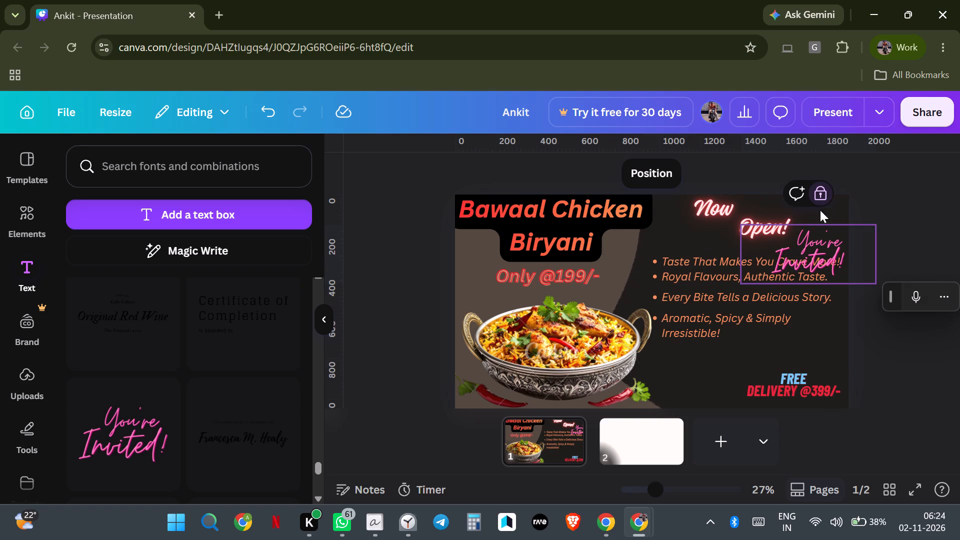
left_click(818, 195)
left_click(857, 193)
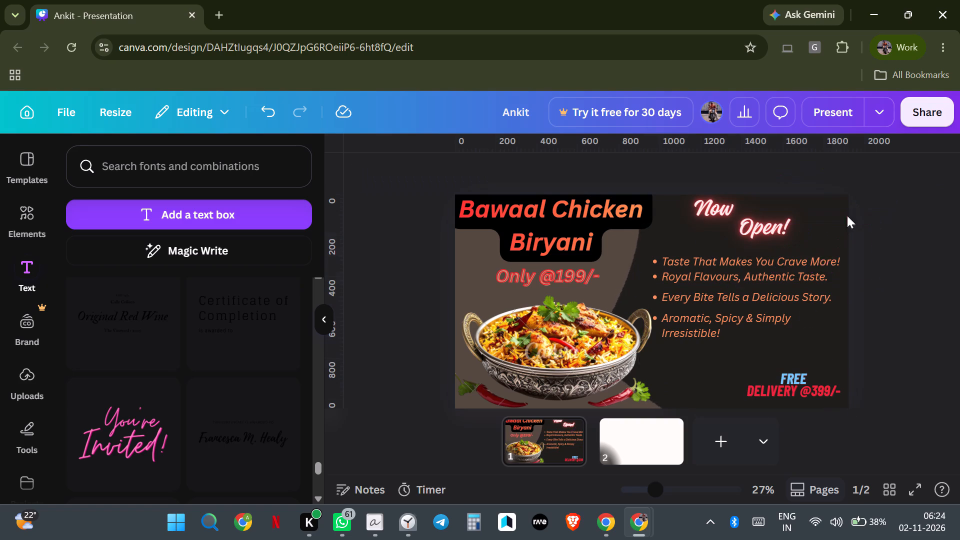
Nudge the bulleted tagline text box slightly further up and right, just below "Now Open!", and lock it in place.
left_click(959, 312)
left_click_drag(712, 295, 713, 293)
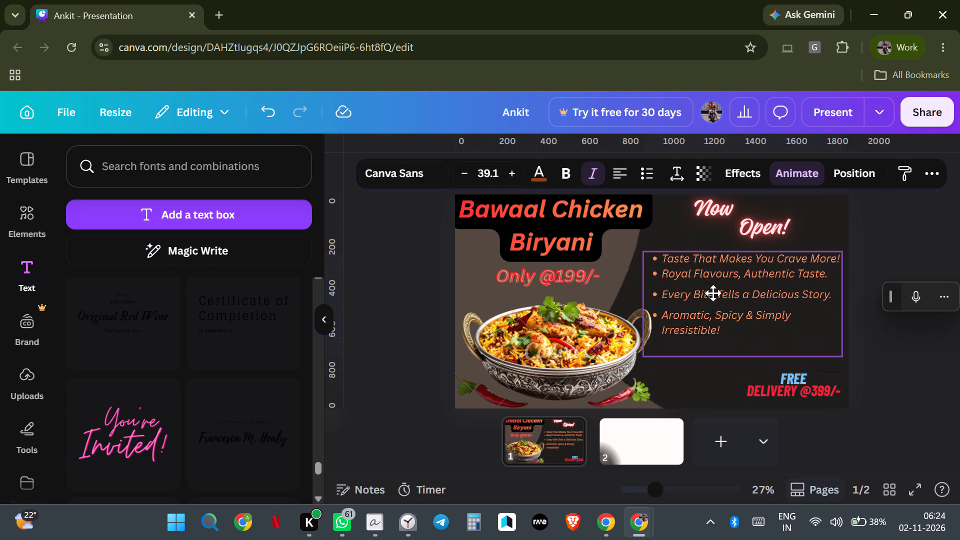
left_click_drag(713, 293, 716, 287)
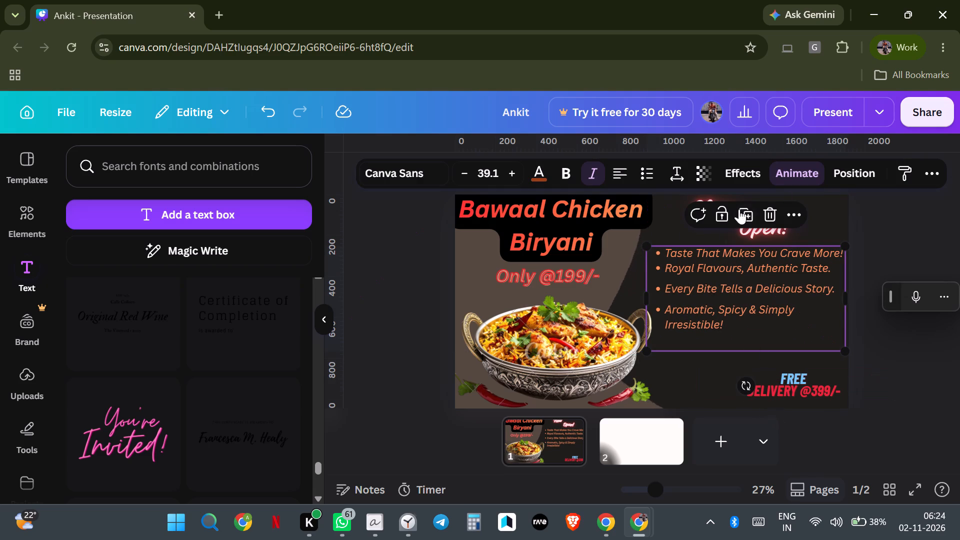
left_click(722, 211)
left_click(779, 235)
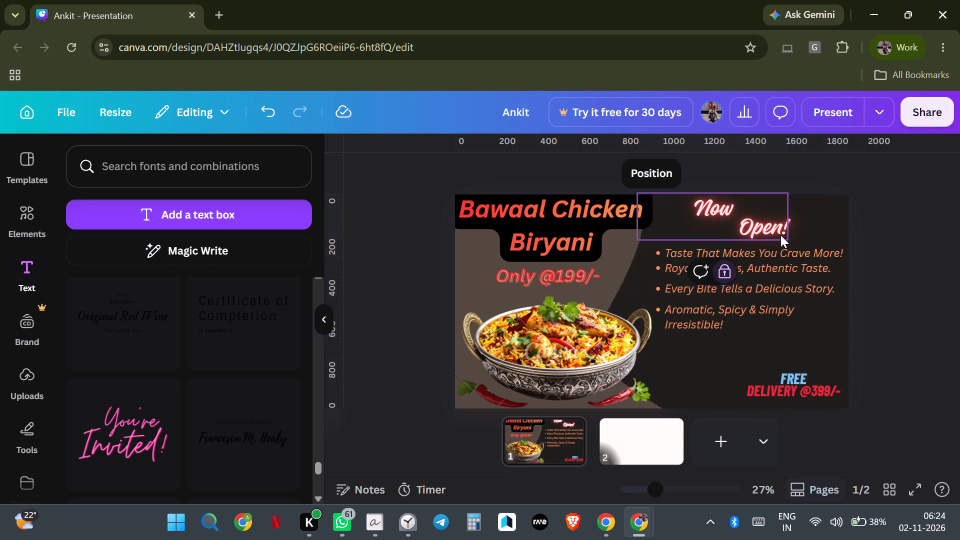
left_click(783, 376)
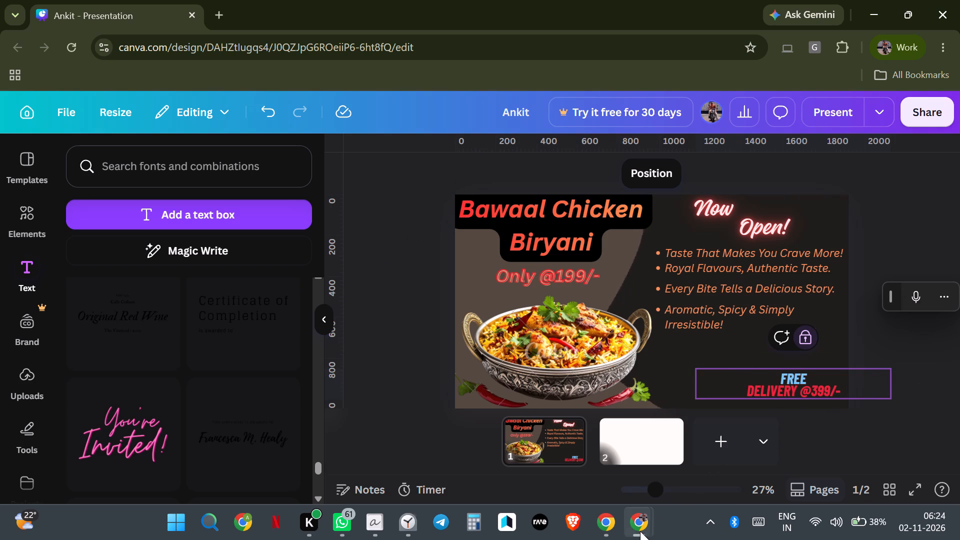
Switch to the Zepto support window to check the chat tickets.
left_click(584, 469)
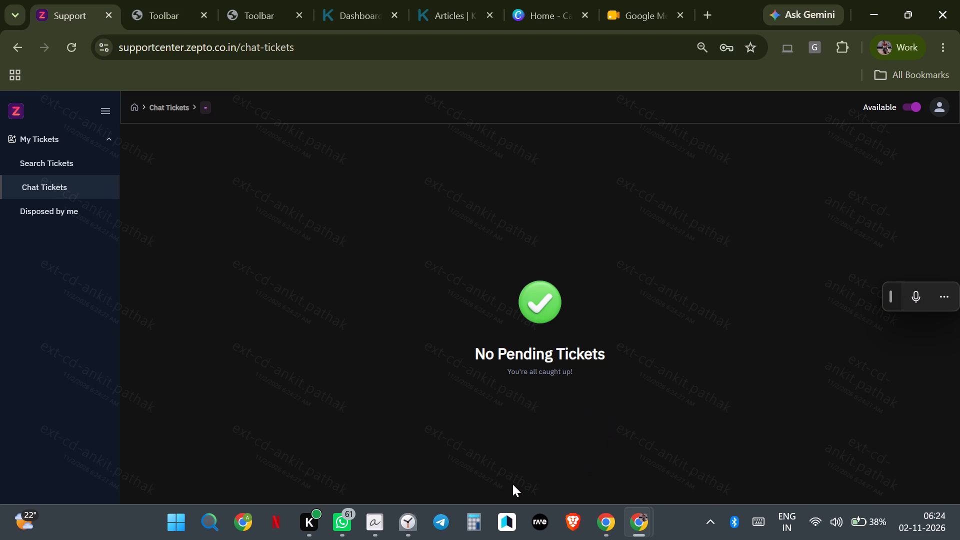
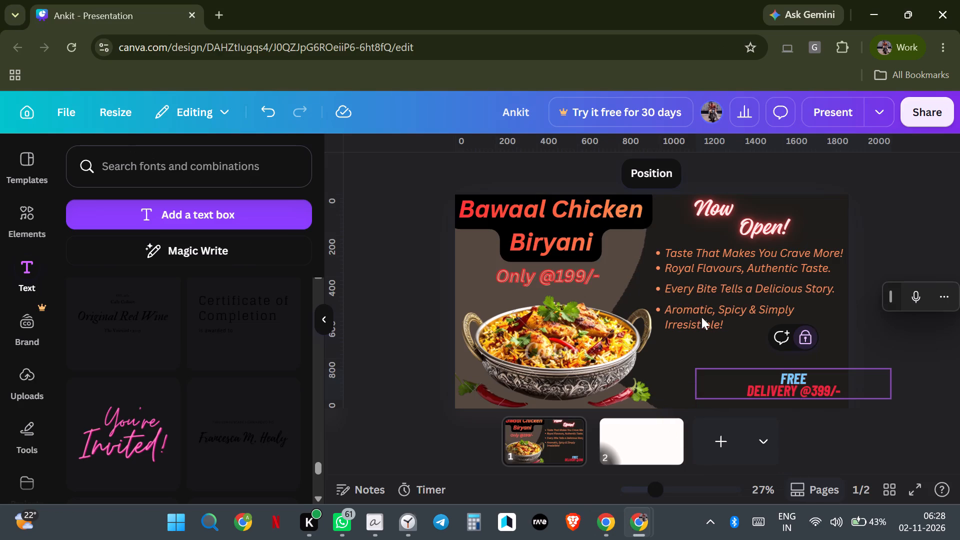
left_click_drag(734, 301, 729, 295)
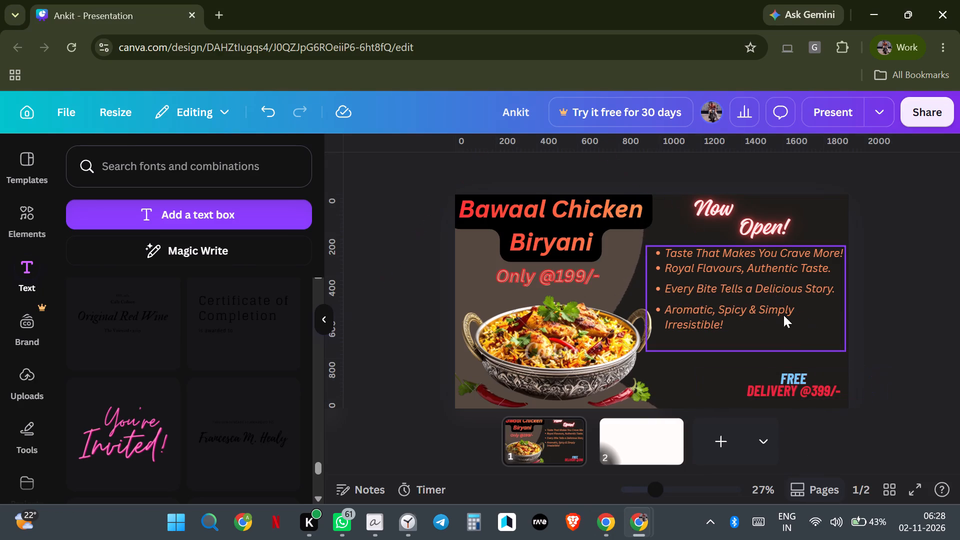
left_click(781, 384)
left_click(805, 338)
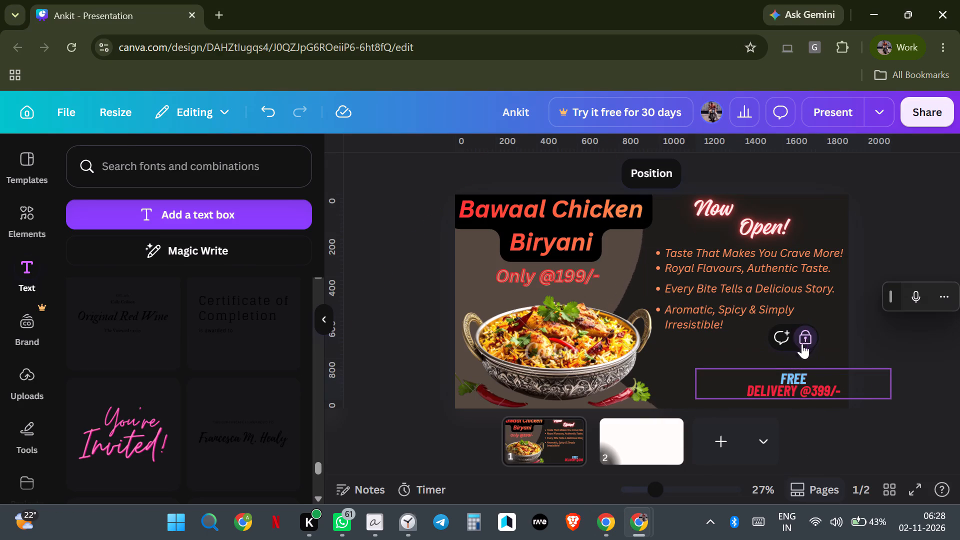
left_click_drag(785, 381, 785, 385)
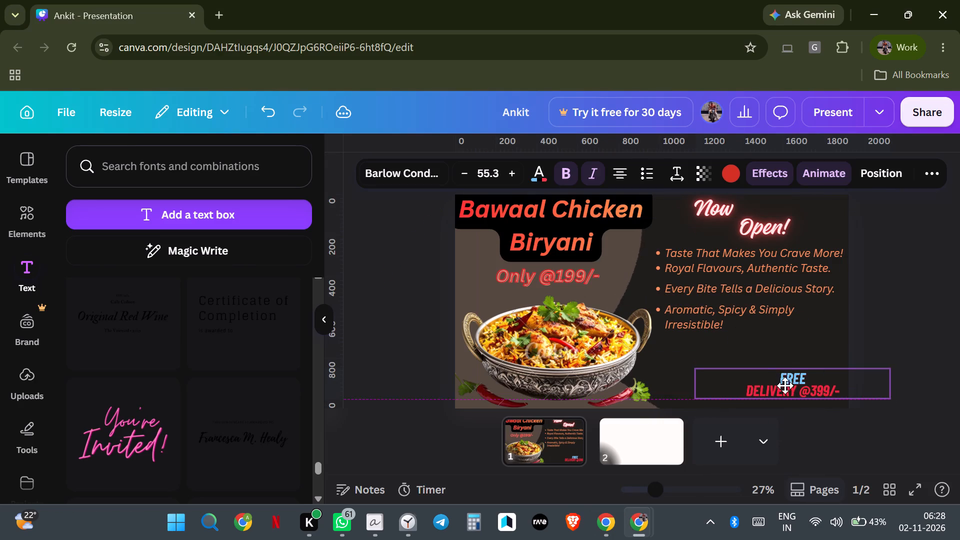
left_click_drag(785, 385, 786, 385)
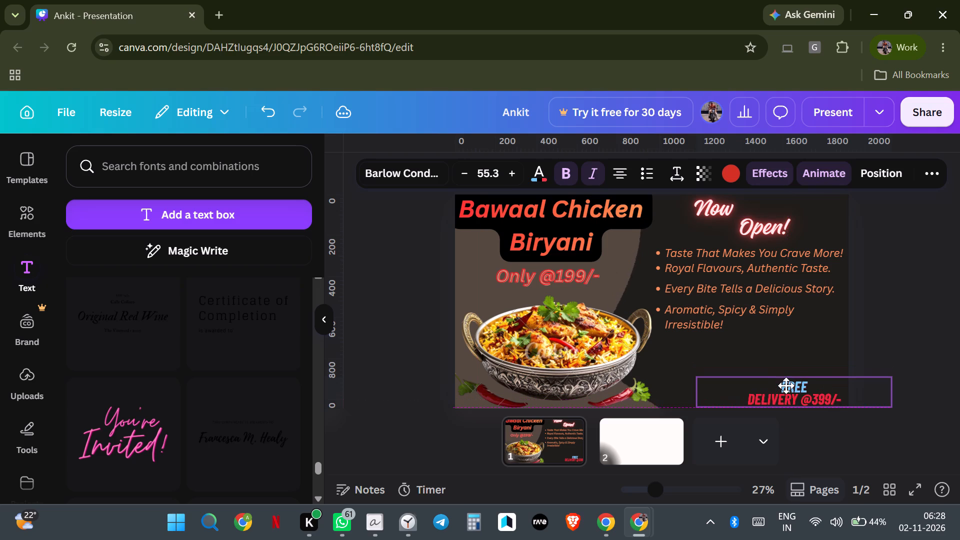
left_click_drag(786, 385, 787, 386)
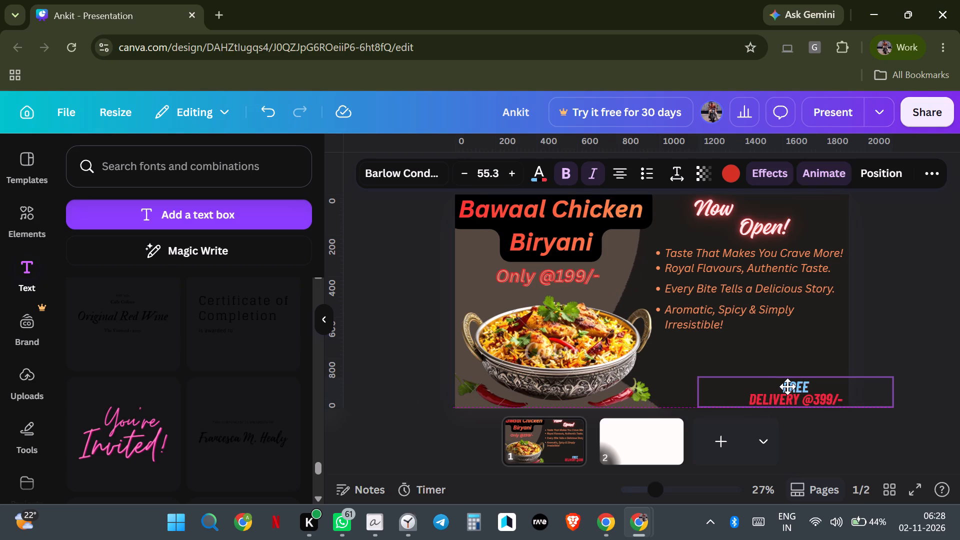
left_click_drag(787, 386, 792, 386)
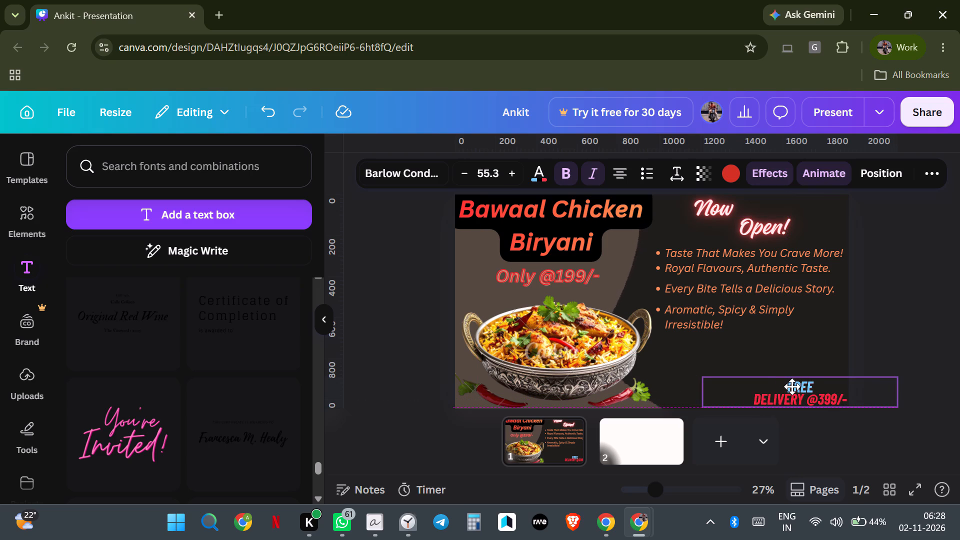
left_click_drag(792, 386, 791, 386)
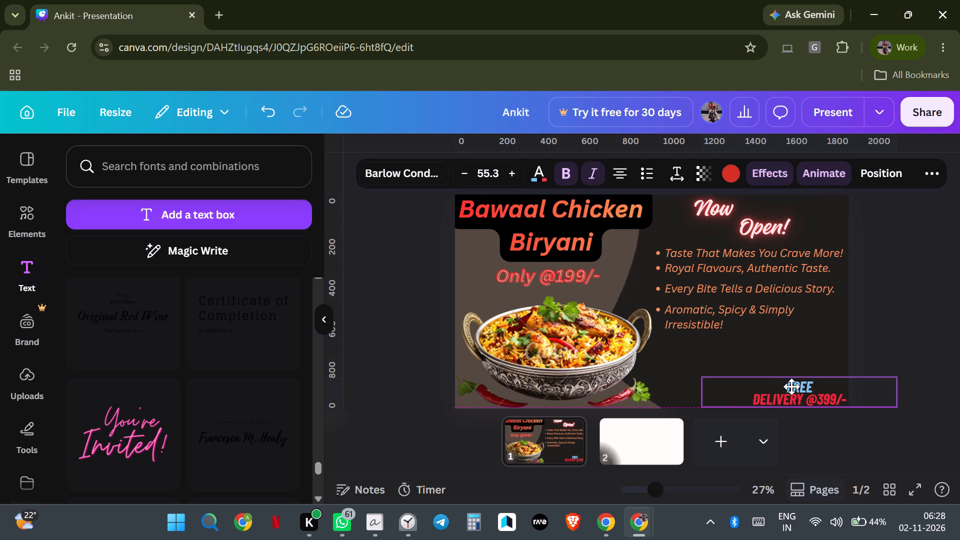
left_click_drag(791, 386, 790, 386)
left_click(780, 342)
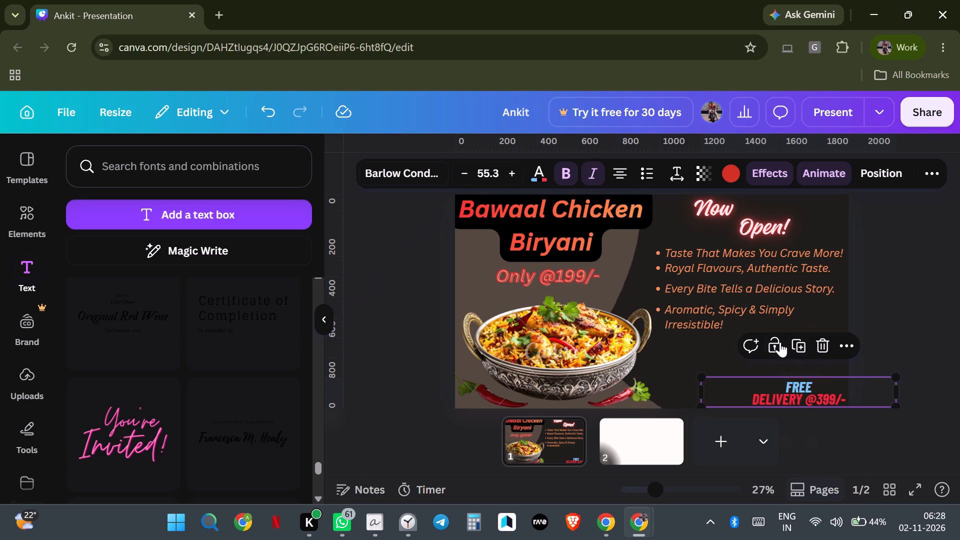
left_click(905, 320)
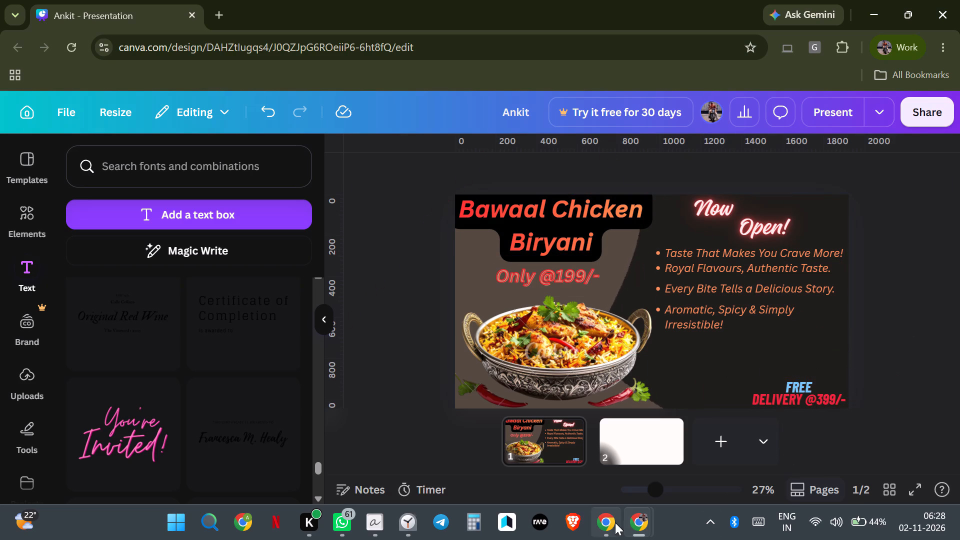
Switch to the Zepto support window and take the agent status offline with the reason Logout.
left_click(604, 474)
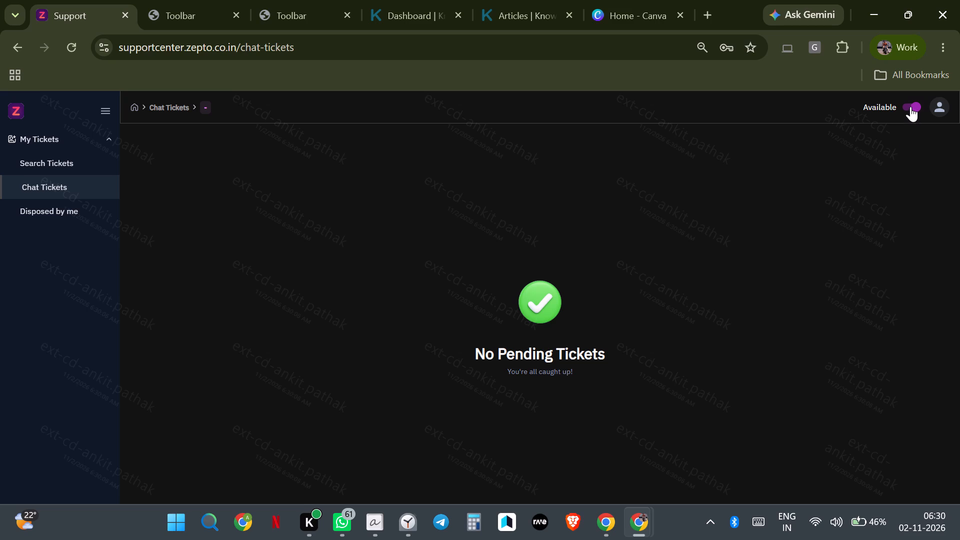
left_click(910, 106)
left_click(854, 240)
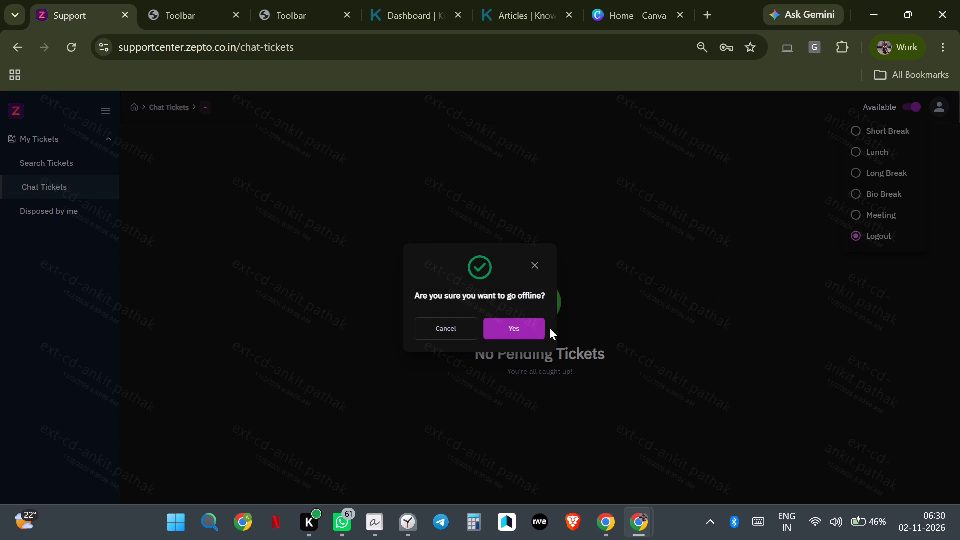
left_click(517, 327)
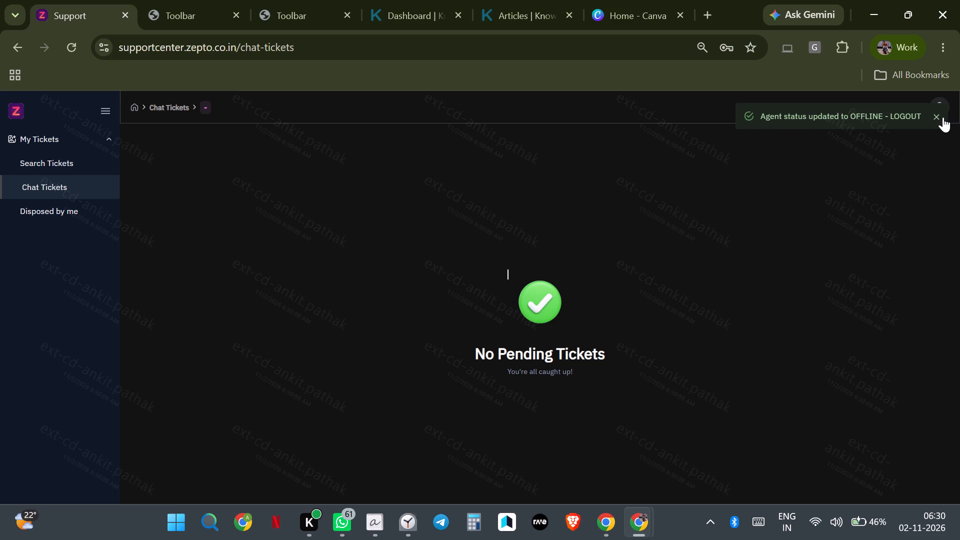
left_click(934, 119)
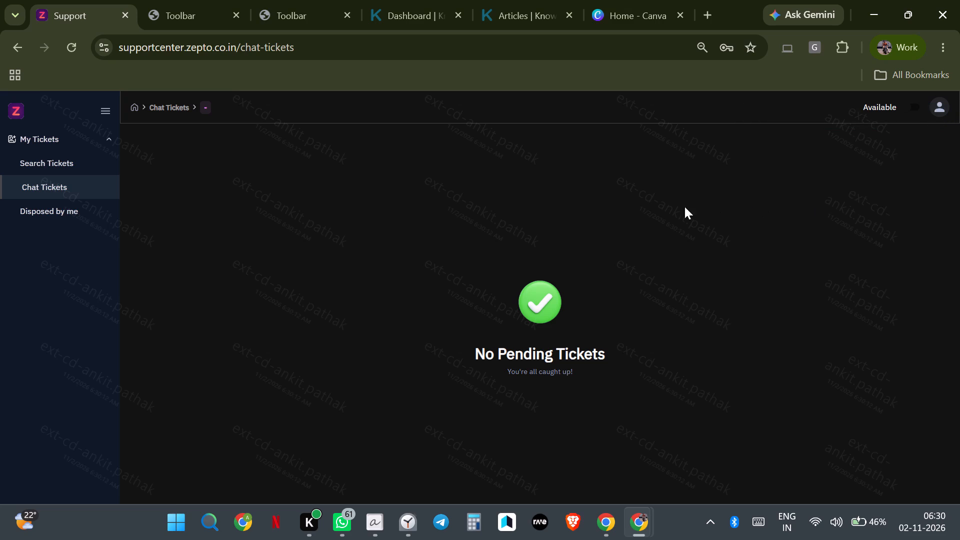
Check the chat tickets and the tickets disposed by the agent for anything still pending.
scroll(439, 202, "down", 1)
scroll(440, 203, "up", 1)
scroll(441, 206, "down", 1)
left_click(496, 299)
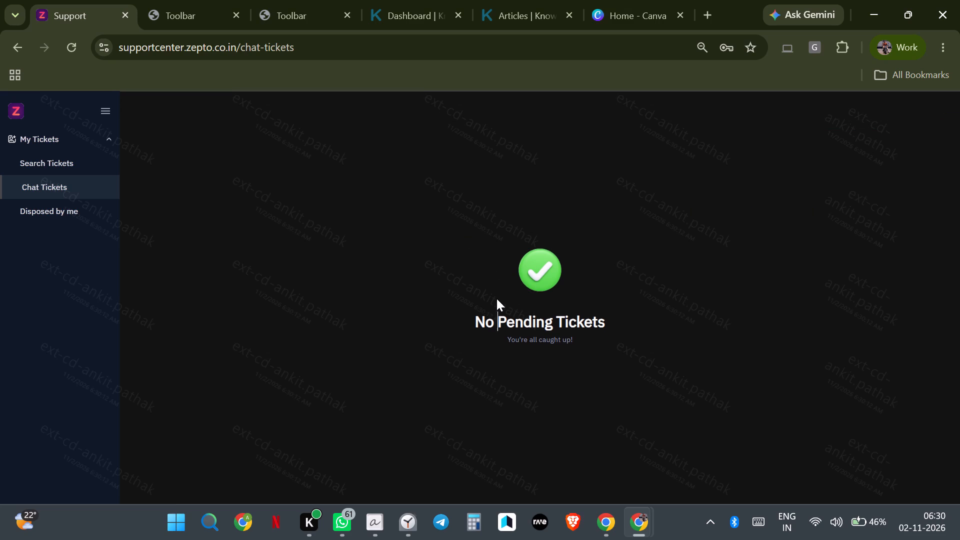
scroll(414, 309, "up", 2)
left_click(69, 214)
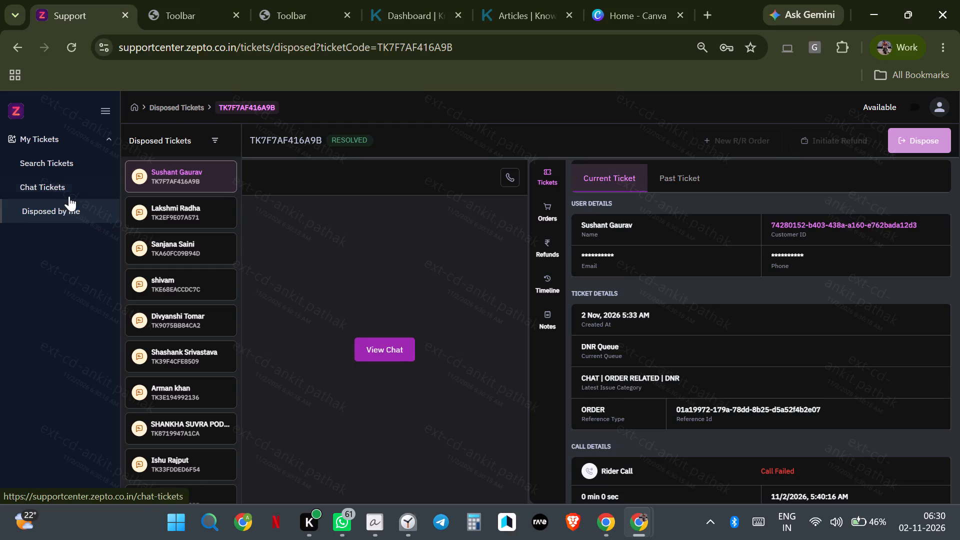
left_click(70, 190)
left_click(47, 171)
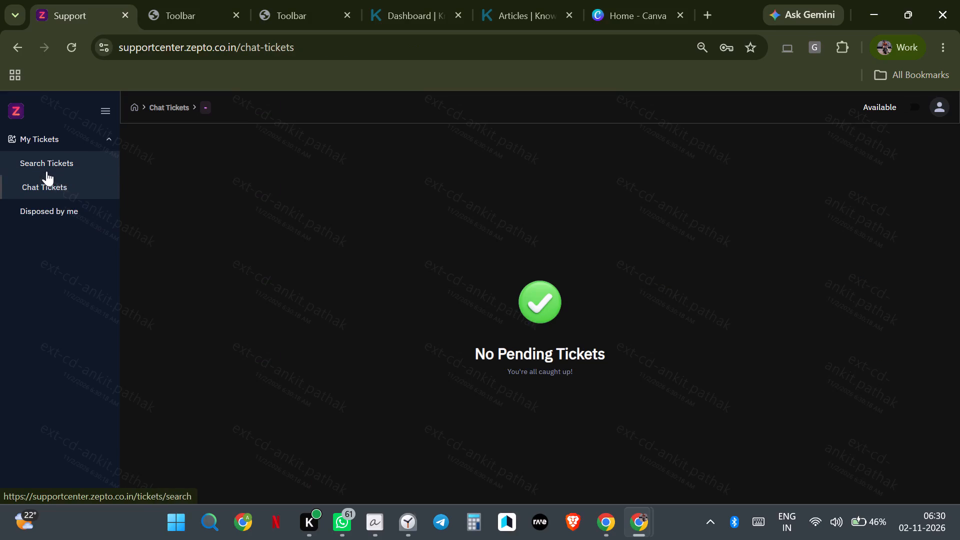
left_click(45, 185)
scroll(222, 206, "up", 3)
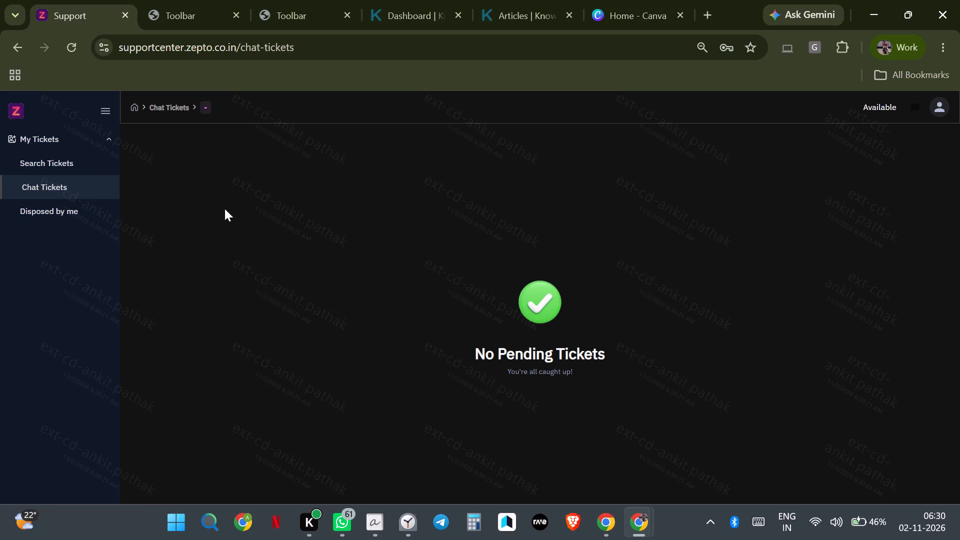
scroll(458, 247, "up", 2)
Open the agent's profile options in the support center.
left_click(943, 113)
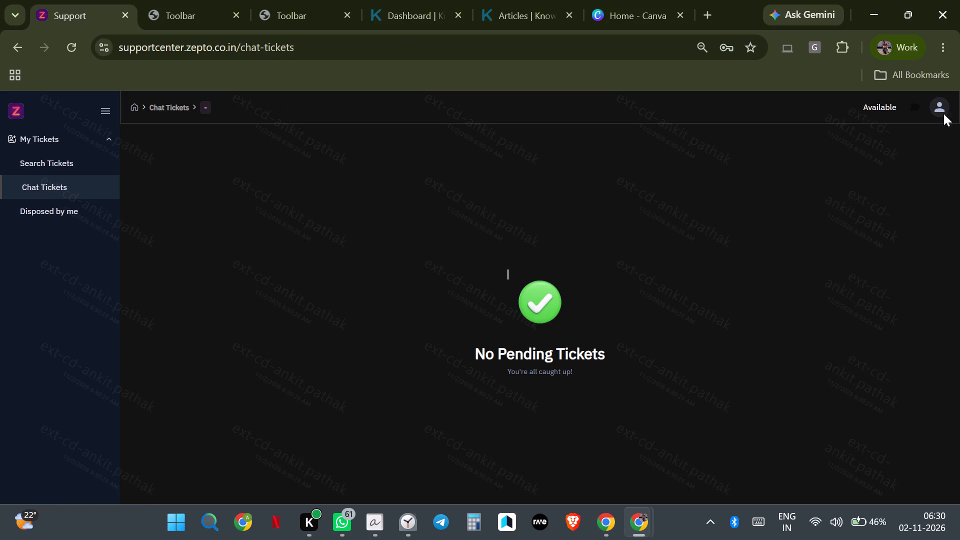
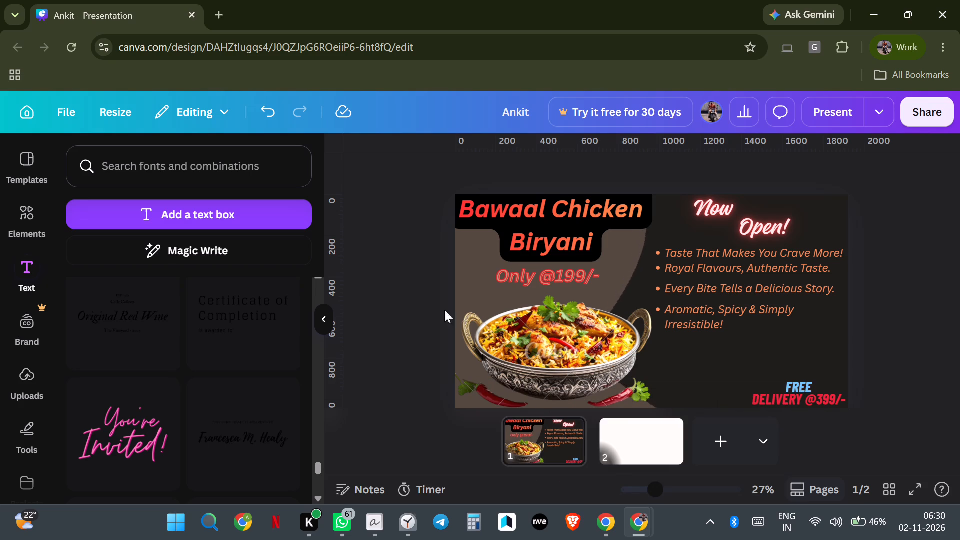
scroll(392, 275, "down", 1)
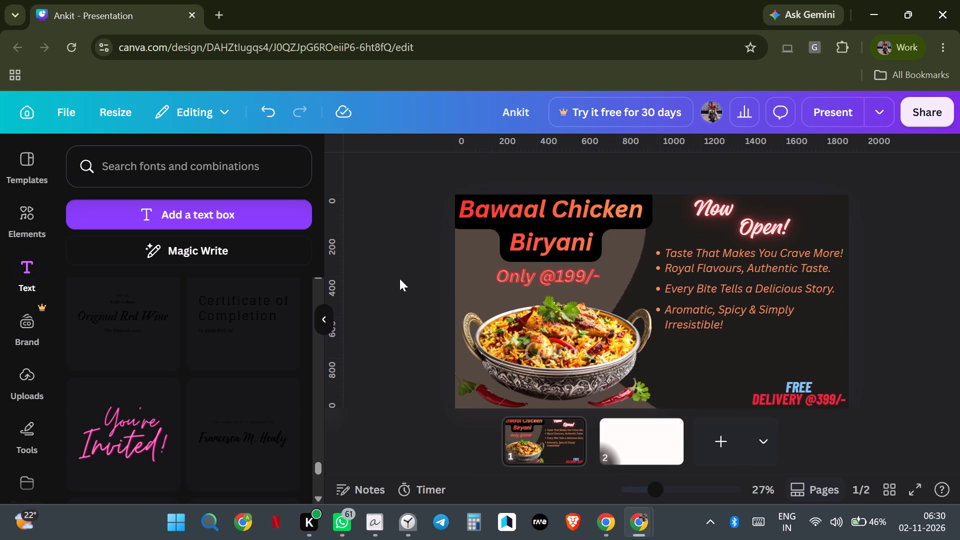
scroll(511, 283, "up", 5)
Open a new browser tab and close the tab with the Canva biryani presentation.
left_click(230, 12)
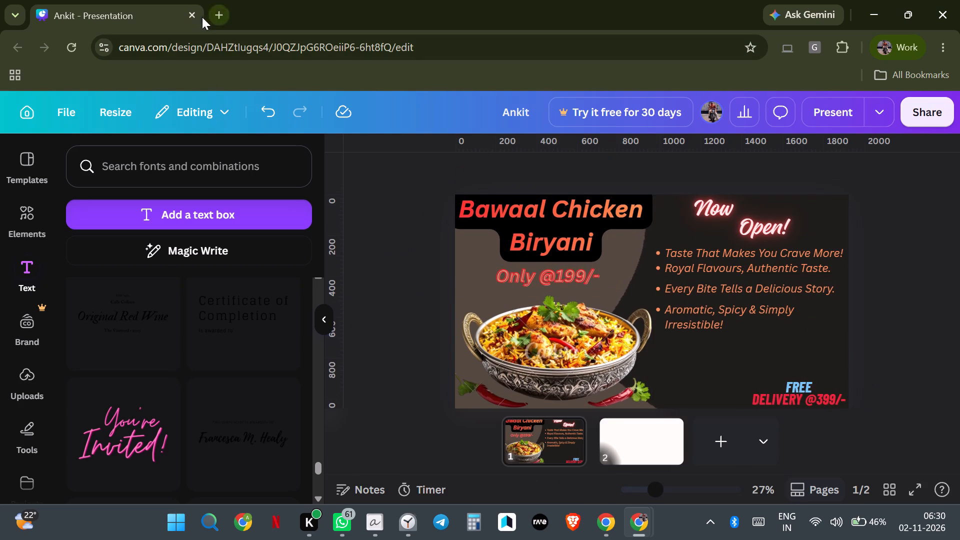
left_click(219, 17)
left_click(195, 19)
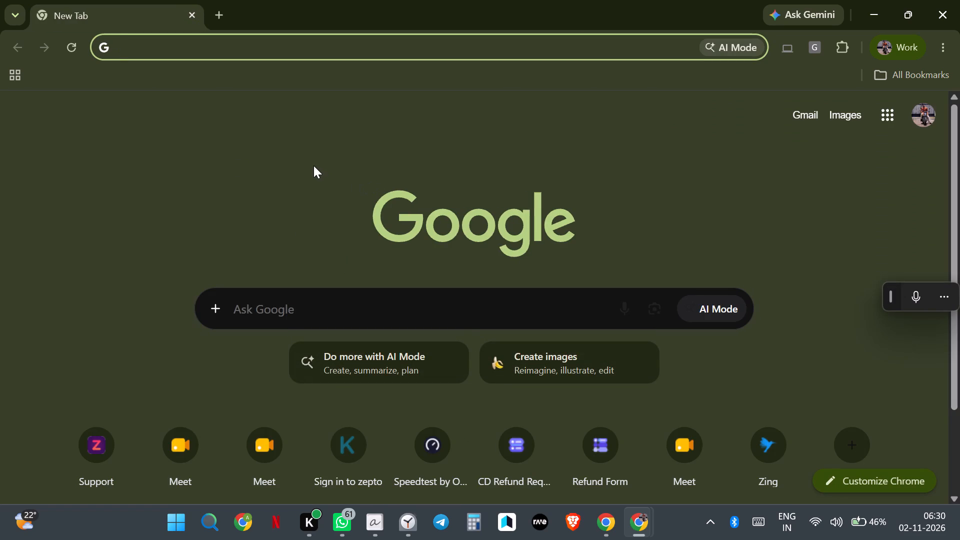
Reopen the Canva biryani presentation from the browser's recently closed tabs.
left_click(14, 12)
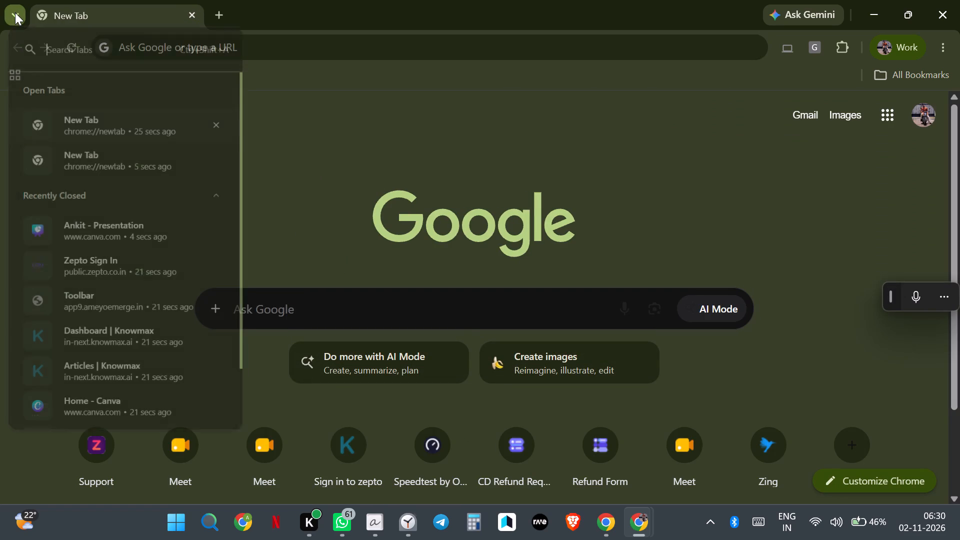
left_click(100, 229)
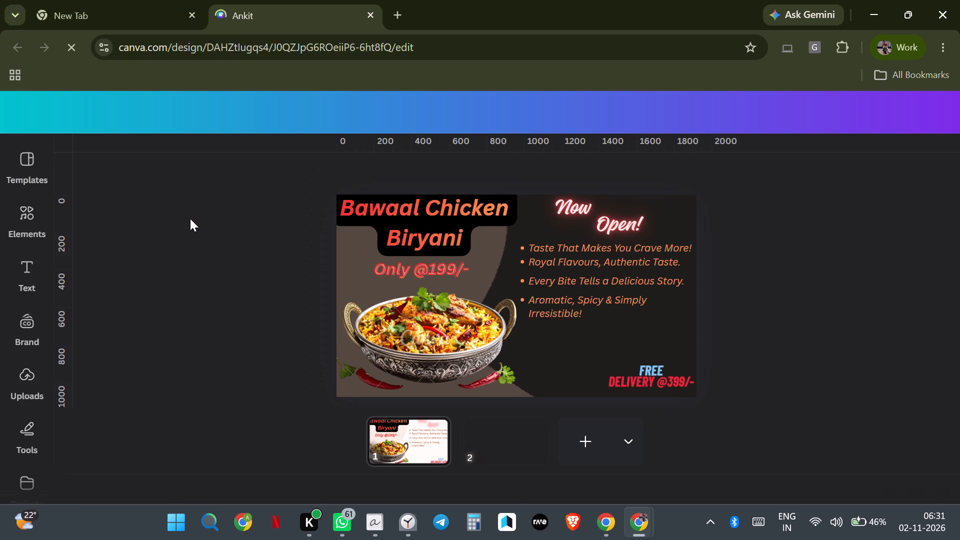
Bookmark the Canva presentation page in Other bookmarks under the name Biryani.
left_click(748, 47)
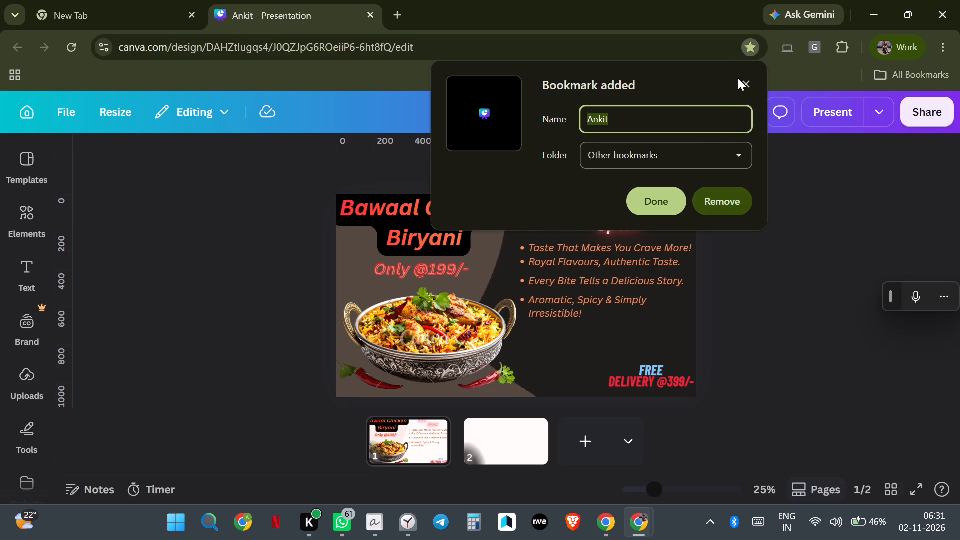
left_click(745, 89)
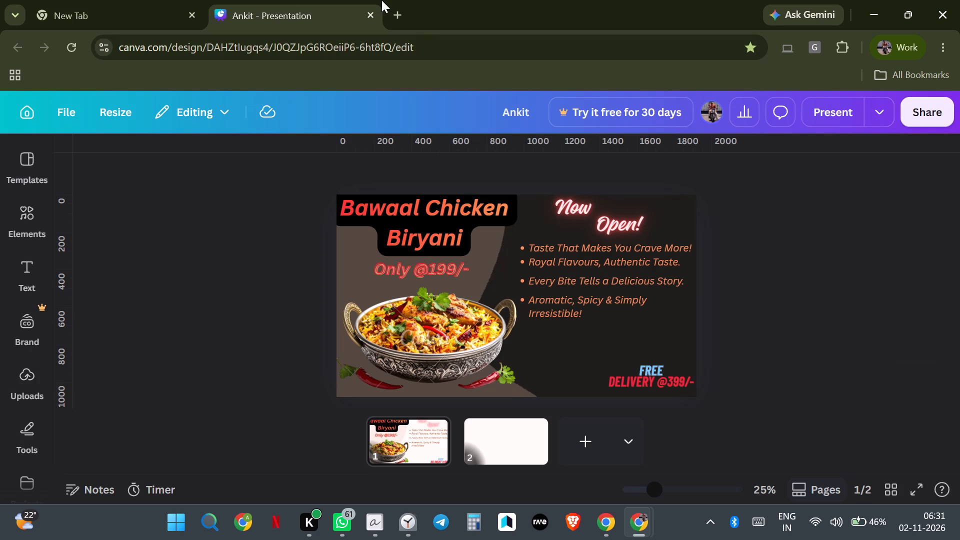
left_click(752, 53)
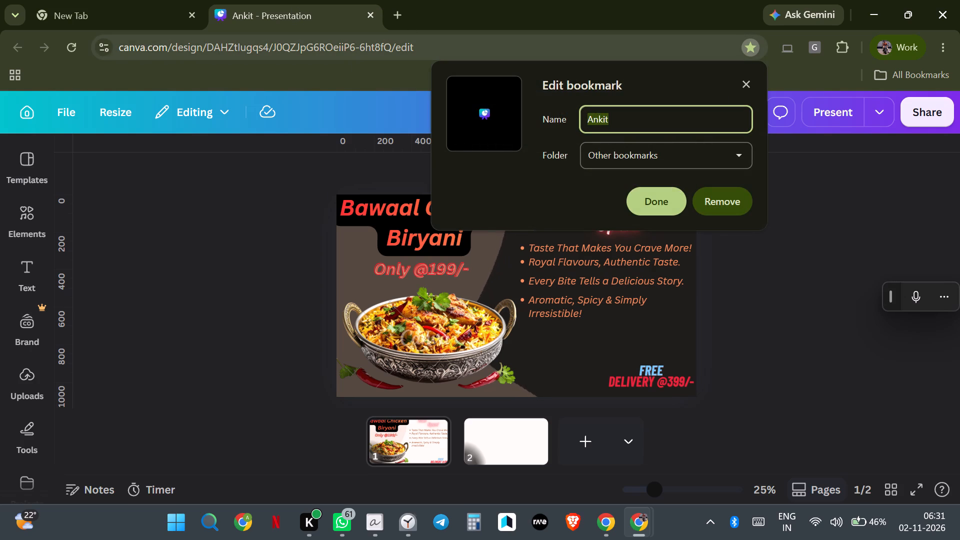
type("Biryani")
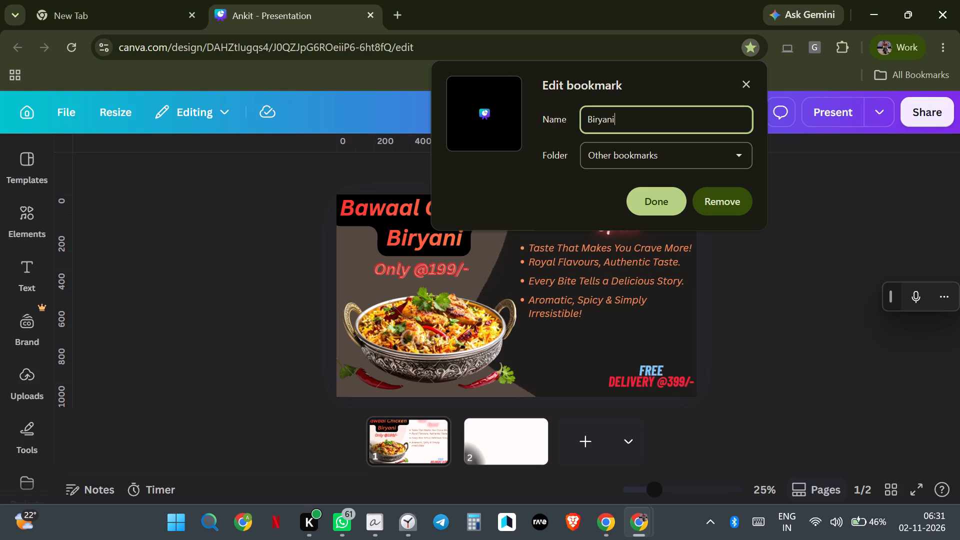